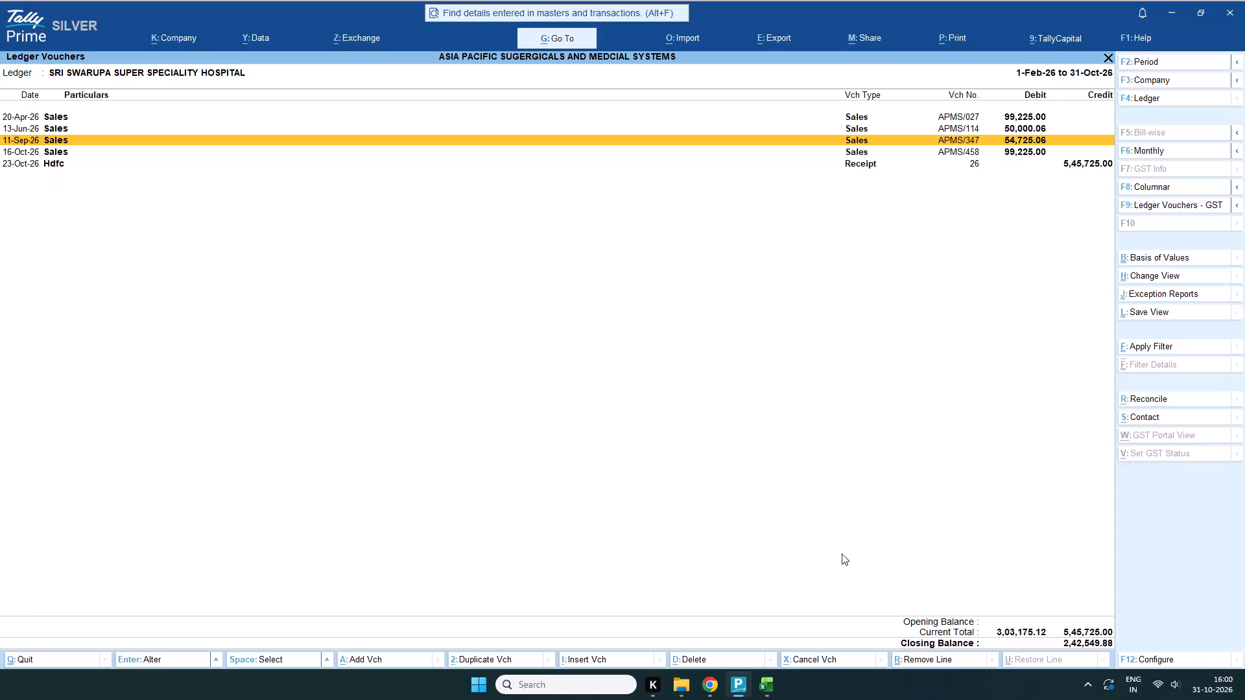
Close the ledger vouchers of SRI SWARUPA SUPER SPECIALITY HOSPITAL and return to the Account Books list.
{"action": "left_click", "coordinate": [1113, 50]}
{"action": "left_click", "coordinate": [1104, 58]}
{"action": "left_click", "coordinate": [1106, 57]}
View the month-by-month Purchase Register from Account Books and close it again.
{"action": "scroll", "coordinate": [807, 579], "scroll_direction": "down", "scroll_amount": 11}
{"action": "scroll", "coordinate": [790, 498], "scroll_direction": "down", "scroll_amount": 7}
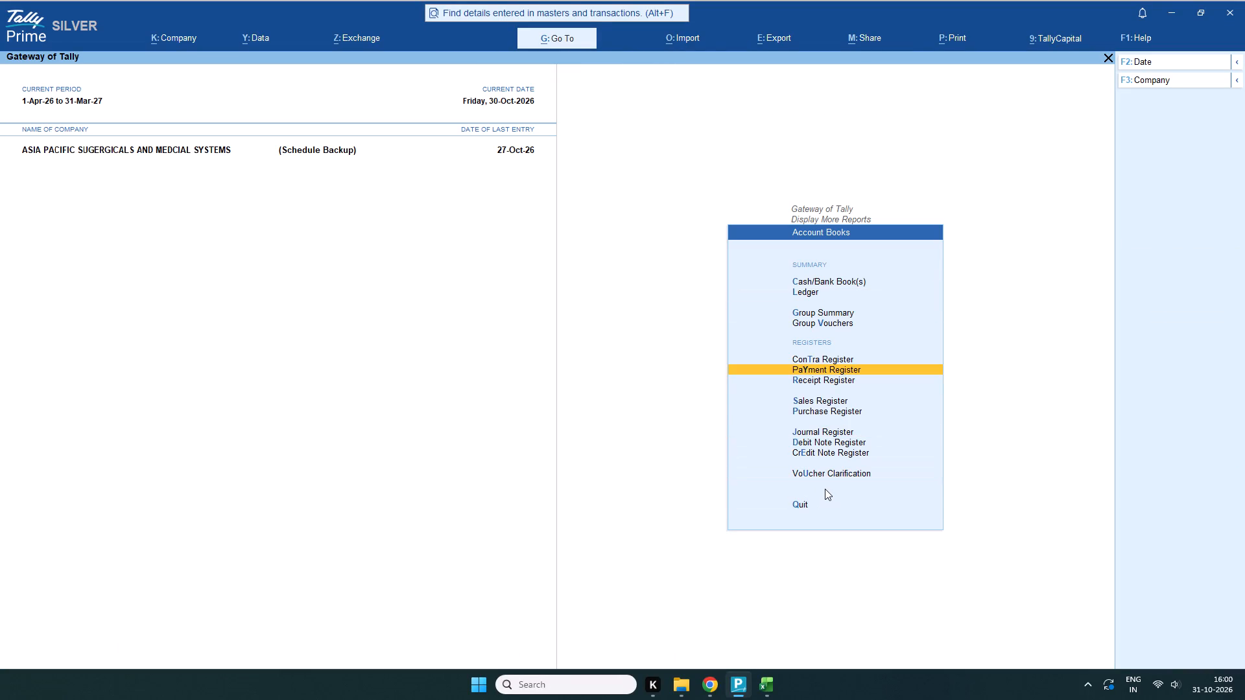
{"action": "scroll", "coordinate": [825, 489], "scroll_direction": "down", "scroll_amount": 6}
{"action": "scroll", "coordinate": [823, 478], "scroll_direction": "up", "scroll_amount": 3}
{"action": "left_click", "coordinate": [823, 415]}
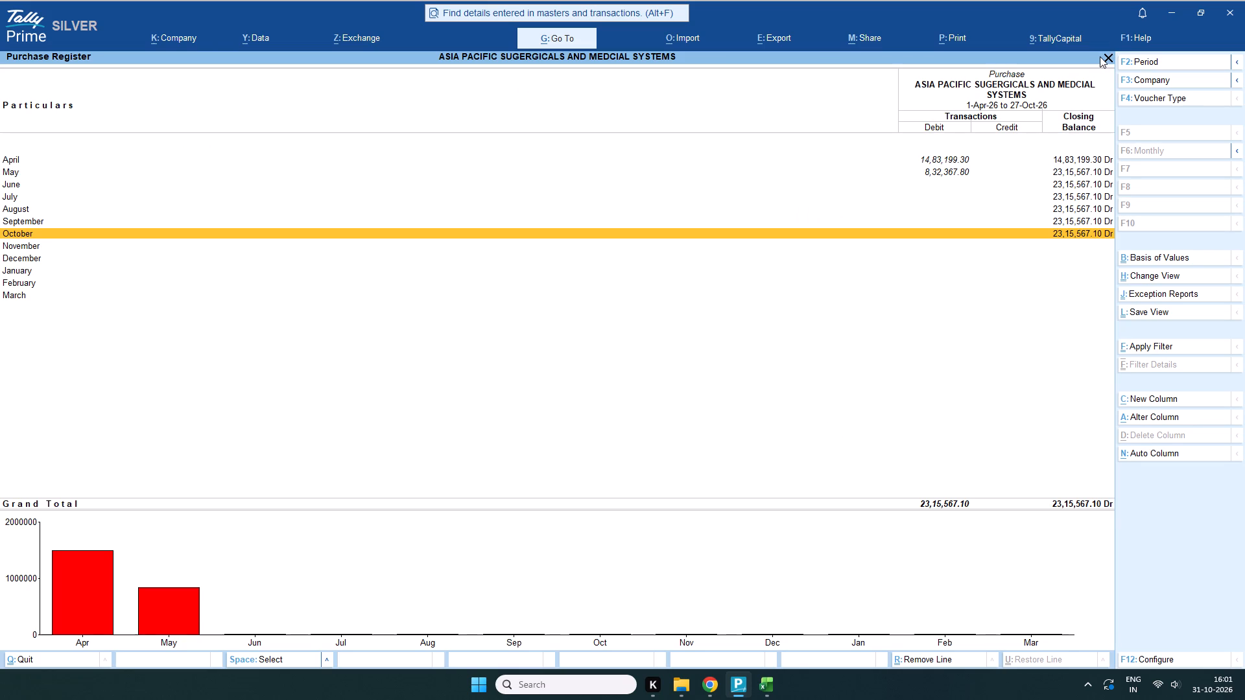
{"action": "left_click", "coordinate": [1100, 56]}
{"action": "left_click", "coordinate": [1111, 54]}
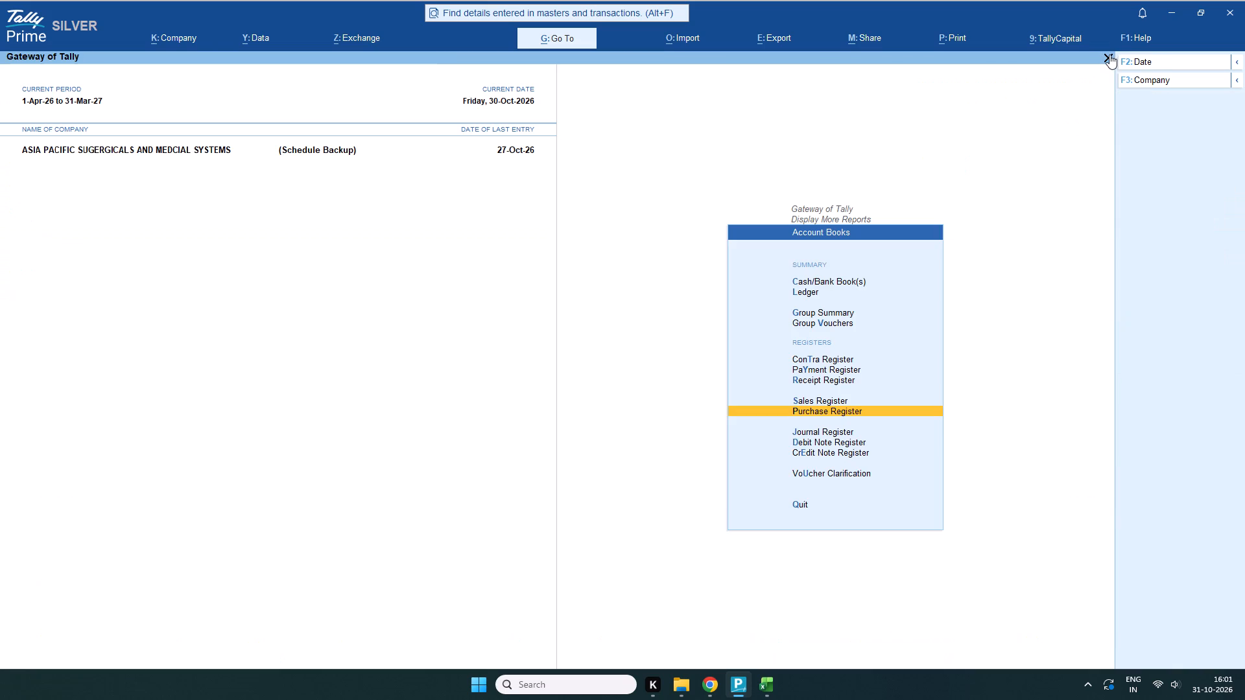
Leave Account Books and open the Negative Stock report among the Exception Reports.
{"action": "left_click", "coordinate": [799, 507]}
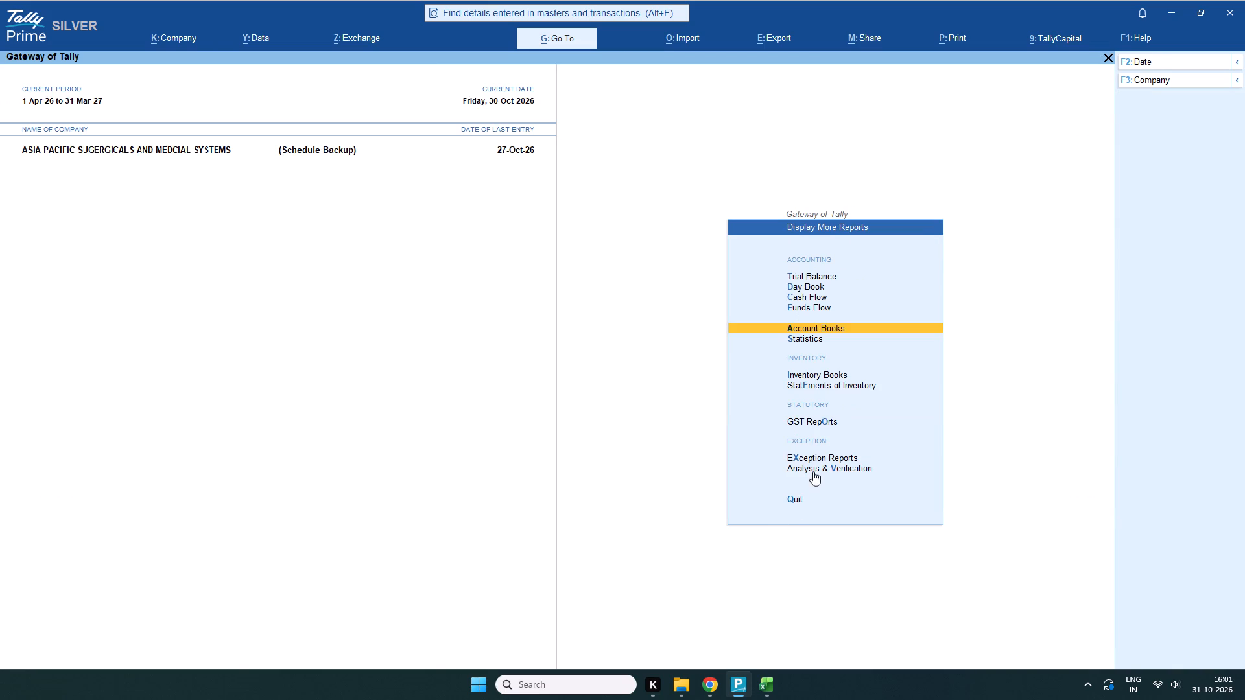
{"action": "scroll", "coordinate": [813, 471], "scroll_direction": "down", "scroll_amount": 6}
{"action": "scroll", "coordinate": [818, 463], "scroll_direction": "up", "scroll_amount": 1}
{"action": "left_click", "coordinate": [818, 456]}
{"action": "scroll", "coordinate": [816, 448], "scroll_direction": "down", "scroll_amount": 2}
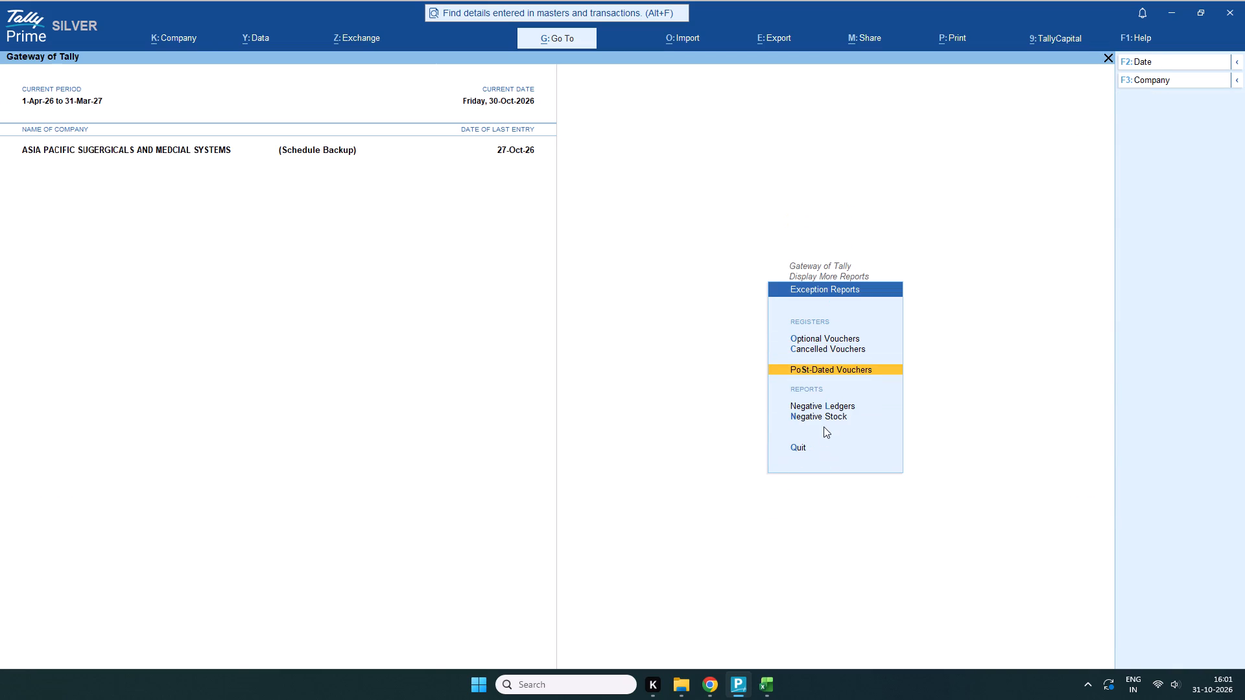
{"action": "scroll", "coordinate": [824, 426], "scroll_direction": "down", "scroll_amount": 2}
{"action": "left_click", "coordinate": [824, 416]}
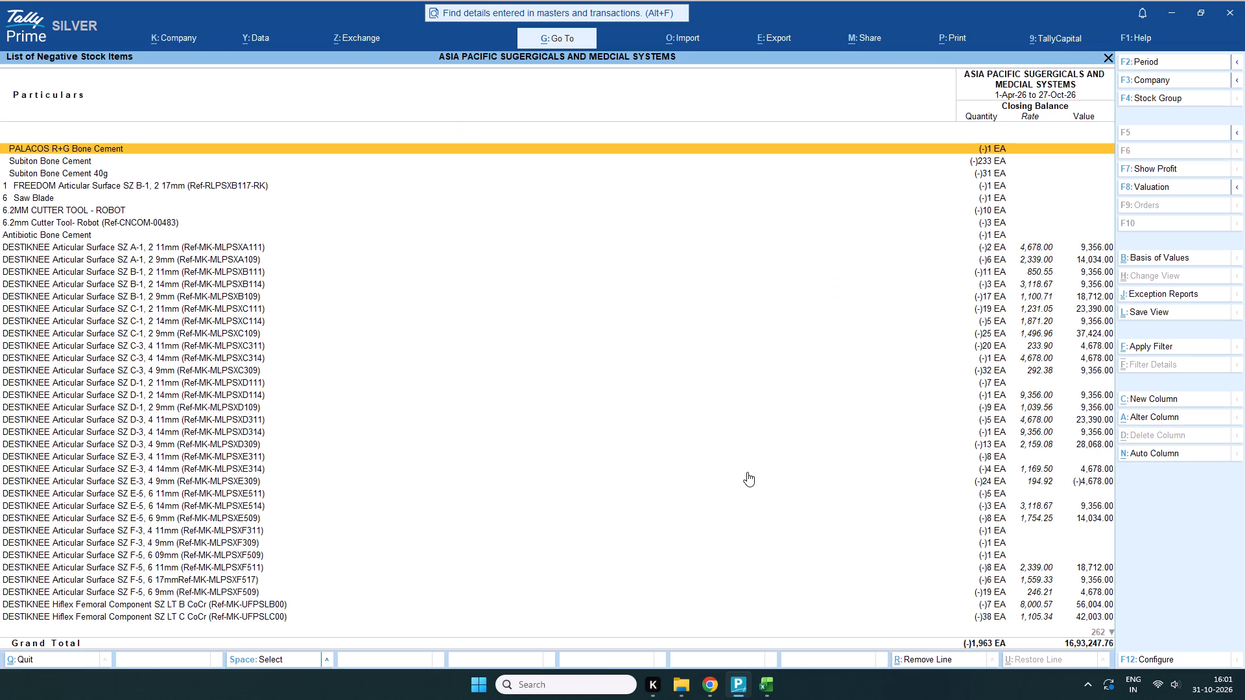
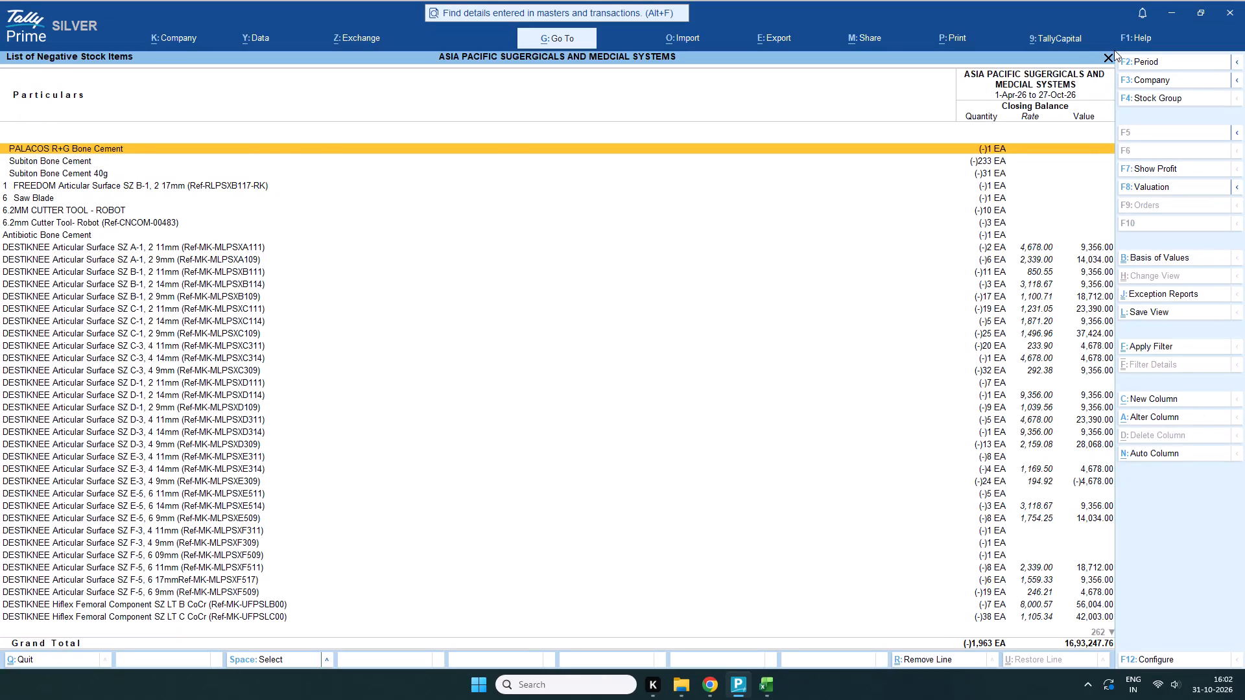
Close the Negative Stock report, leave Exception Reports and Display More Reports, and open the Stock Summary from the Gateway of Tally.
{"action": "left_click", "coordinate": [1104, 56]}
{"action": "left_click", "coordinate": [805, 449]}
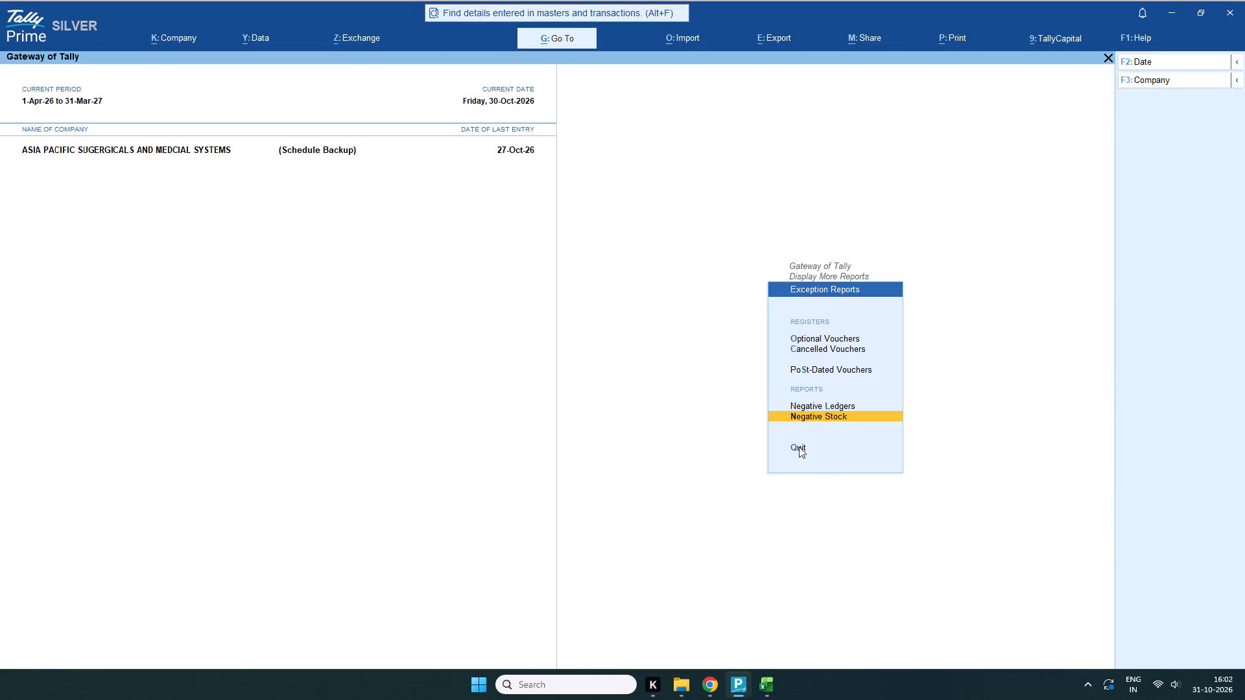
{"action": "scroll", "coordinate": [822, 449], "scroll_direction": "up", "scroll_amount": 3}
{"action": "scroll", "coordinate": [829, 400], "scroll_direction": "down", "scroll_amount": 1}
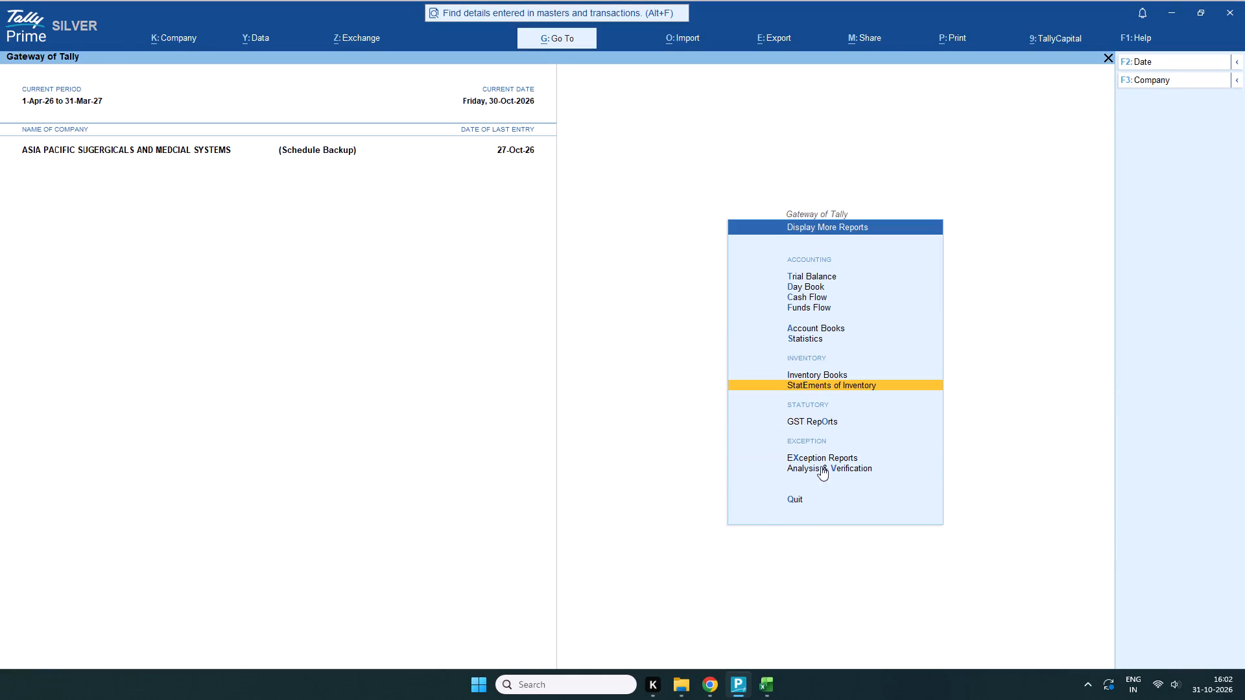
{"action": "left_click", "coordinate": [794, 511]}
{"action": "left_click", "coordinate": [795, 502]}
{"action": "scroll", "coordinate": [808, 456], "scroll_direction": "up", "scroll_amount": 2}
{"action": "left_click", "coordinate": [815, 429]}
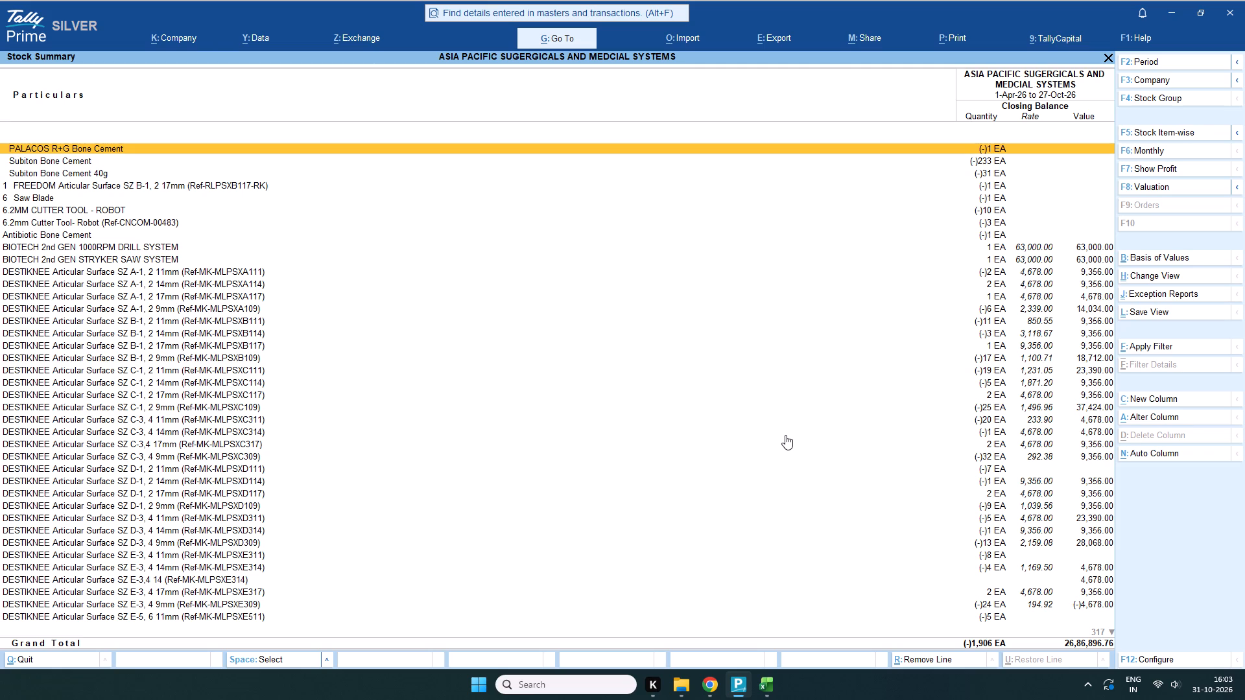
View the monthly summary of PALACOS R+G Bone Cement, cancel the stock item selection, and return to the Stock Summary.
{"action": "double_click", "coordinate": [169, 146]}
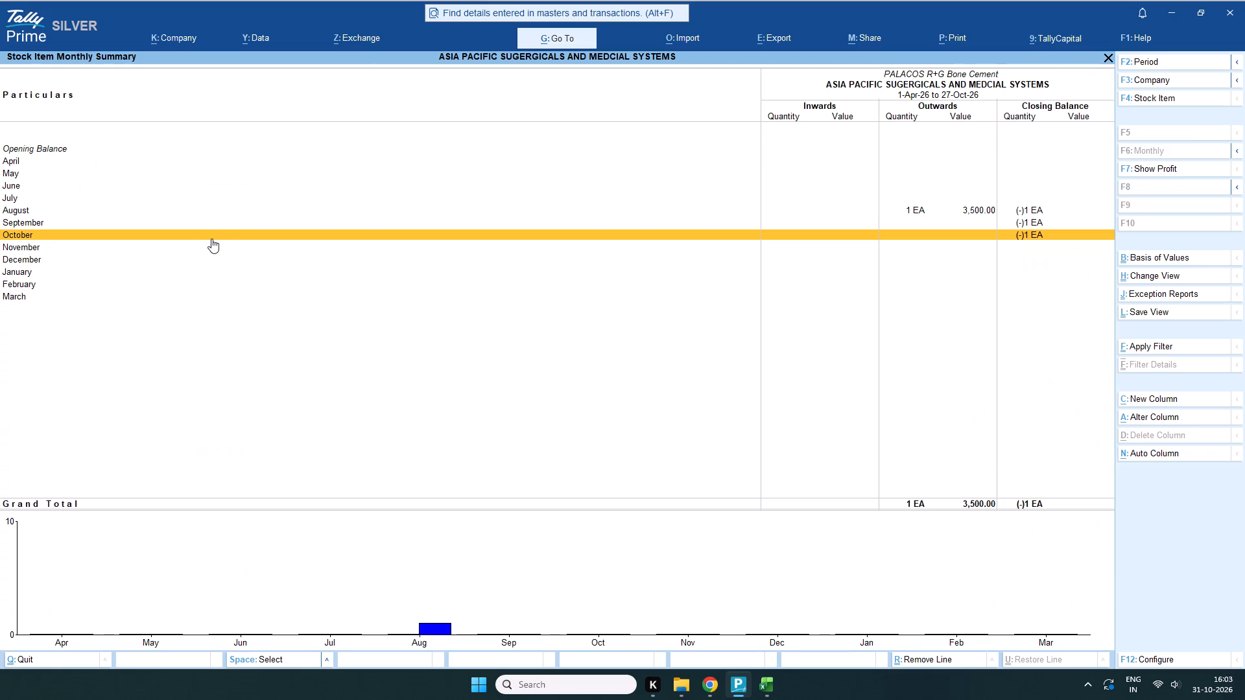
{"action": "scroll", "coordinate": [211, 239], "scroll_direction": "up", "scroll_amount": 2}
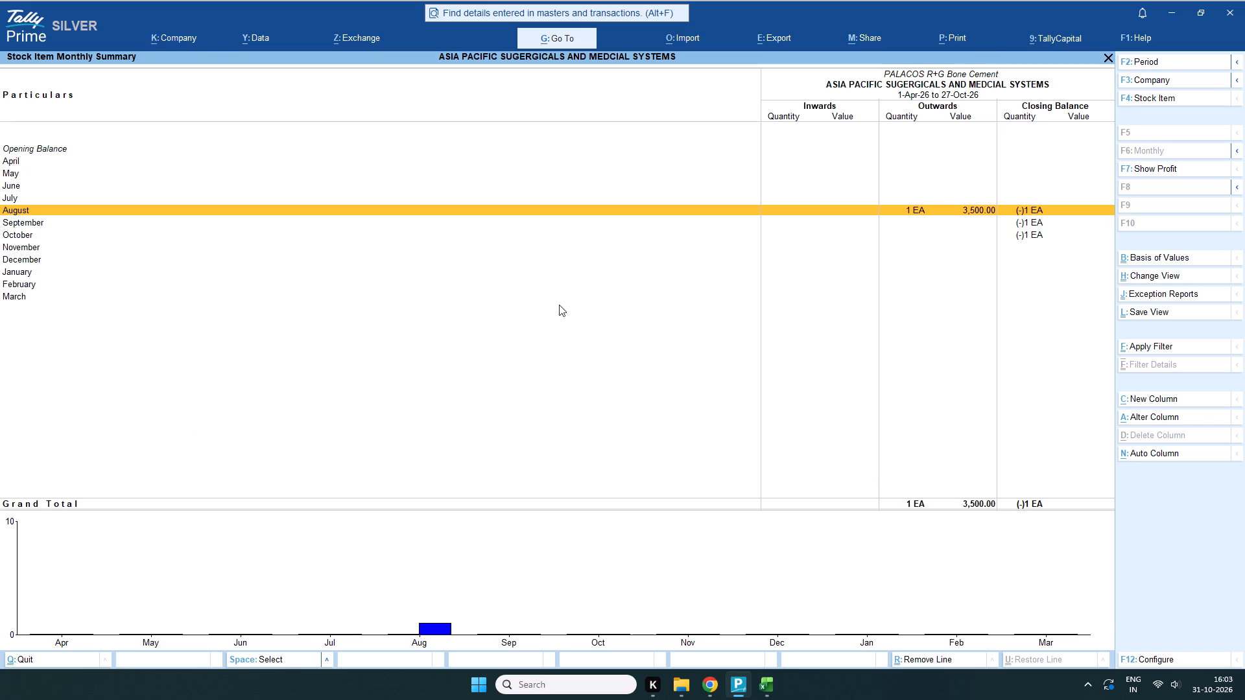
{"action": "left_click", "coordinate": [1180, 95]}
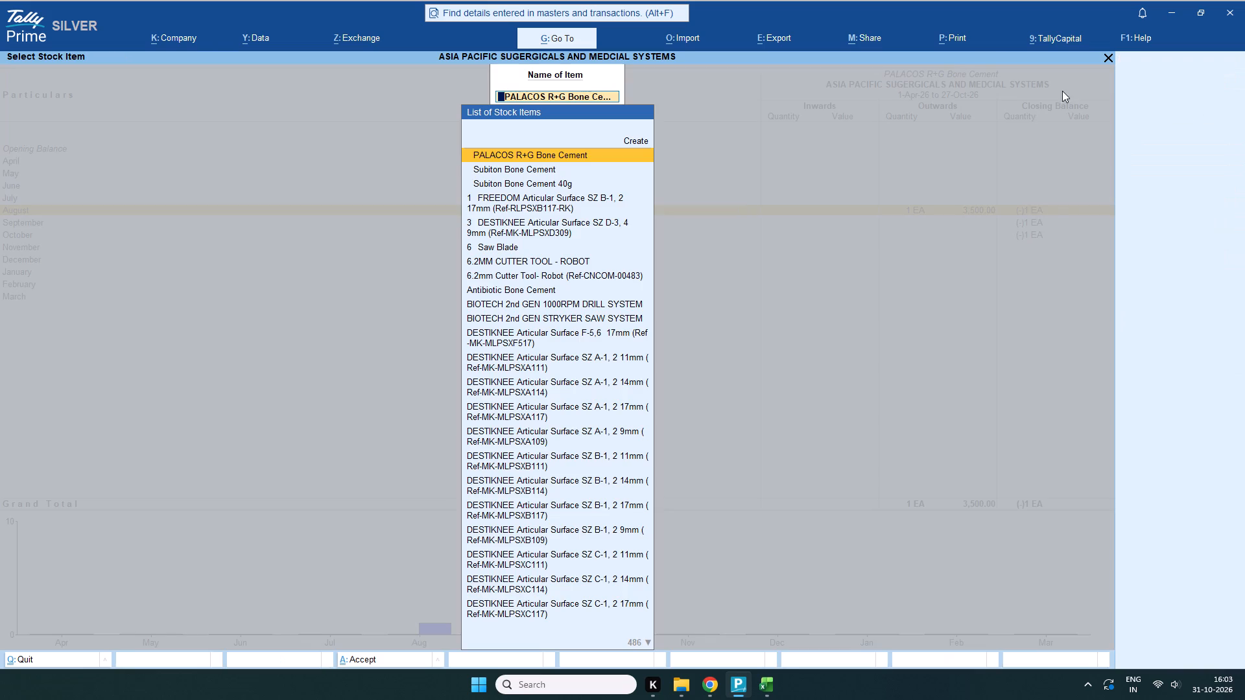
{"action": "left_click", "coordinate": [1104, 55]}
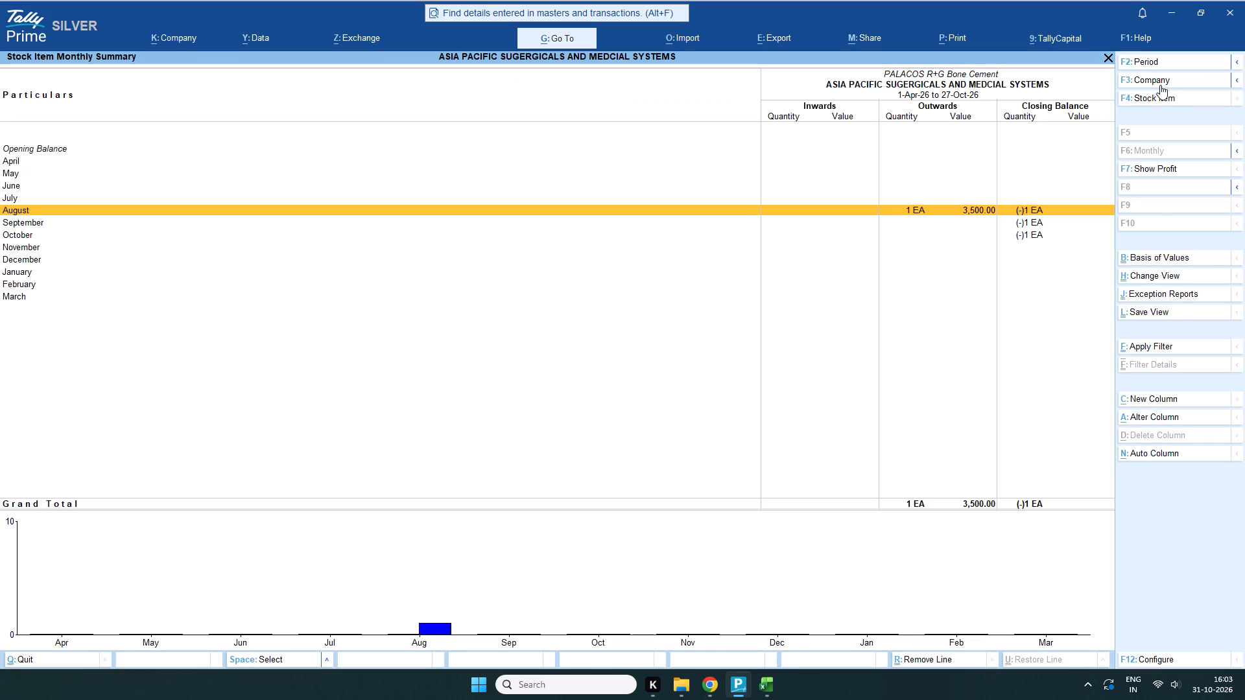
{"action": "left_click", "coordinate": [1106, 54]}
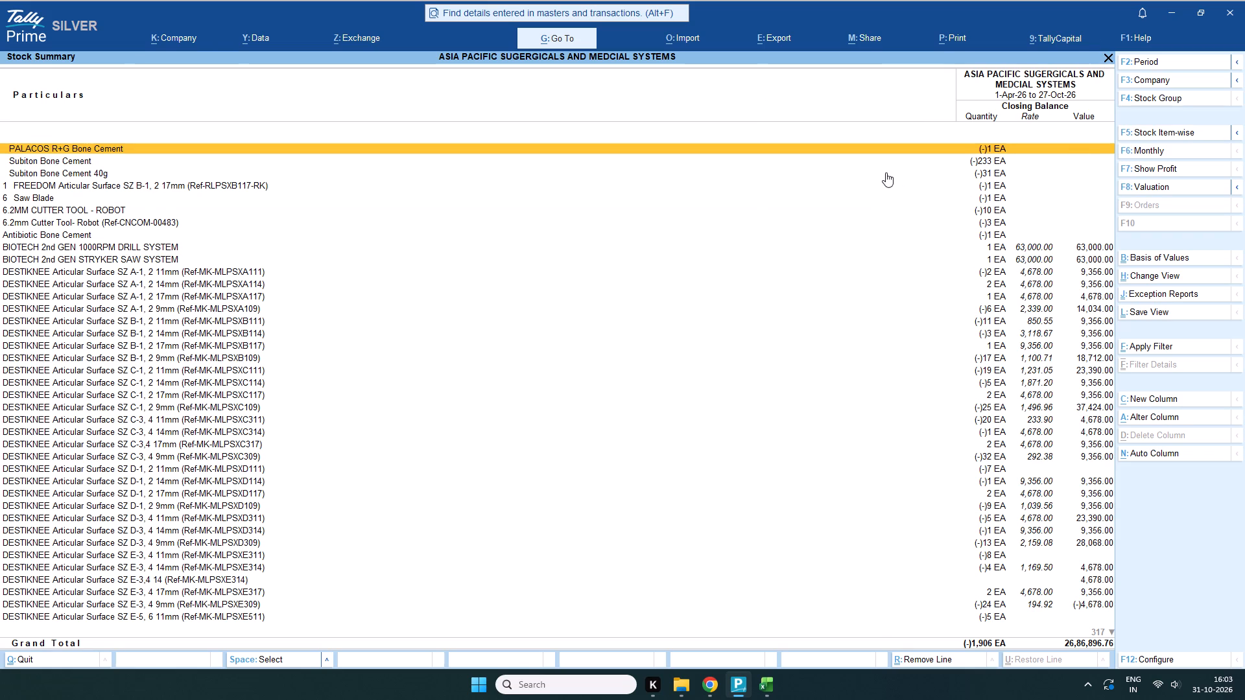
Look through the first Stock Summary items, review the PALACOS R+G Bone Cement monthly summary again, and close it.
{"action": "scroll", "coordinate": [886, 172], "scroll_direction": "down", "scroll_amount": 3}
{"action": "scroll", "coordinate": [882, 226], "scroll_direction": "down", "scroll_amount": 6}
{"action": "scroll", "coordinate": [884, 233], "scroll_direction": "up", "scroll_amount": 1}
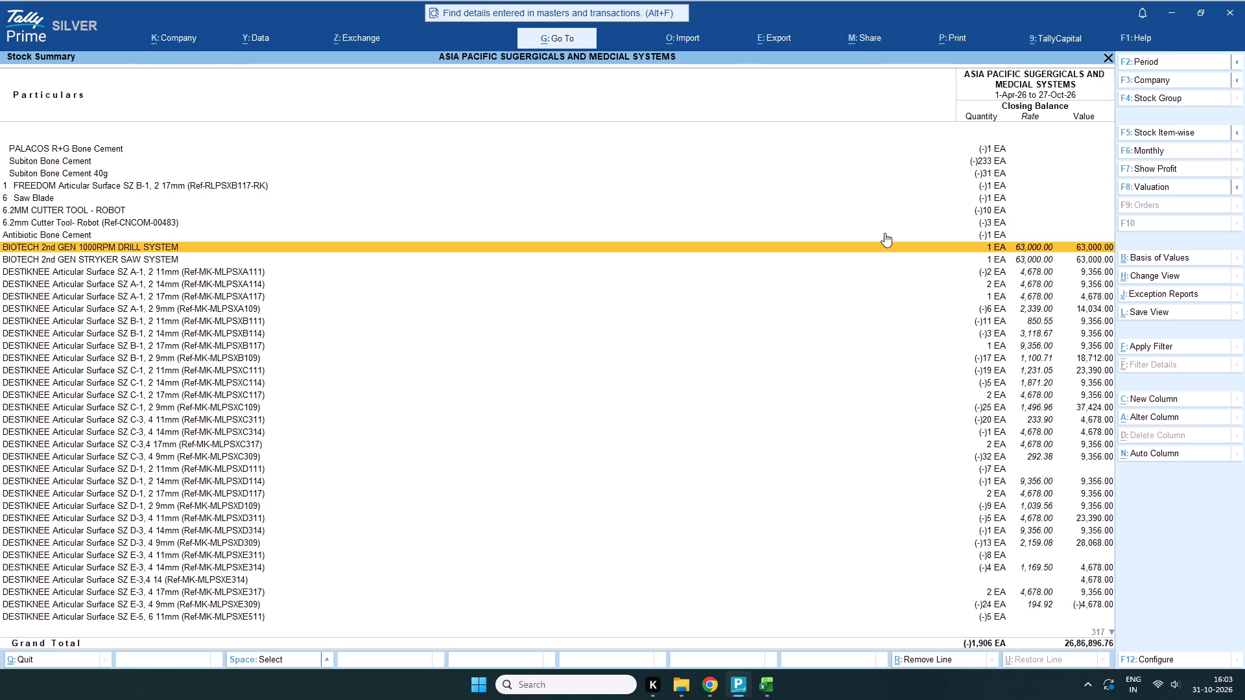
{"action": "scroll", "coordinate": [883, 240], "scroll_direction": "up", "scroll_amount": 8}
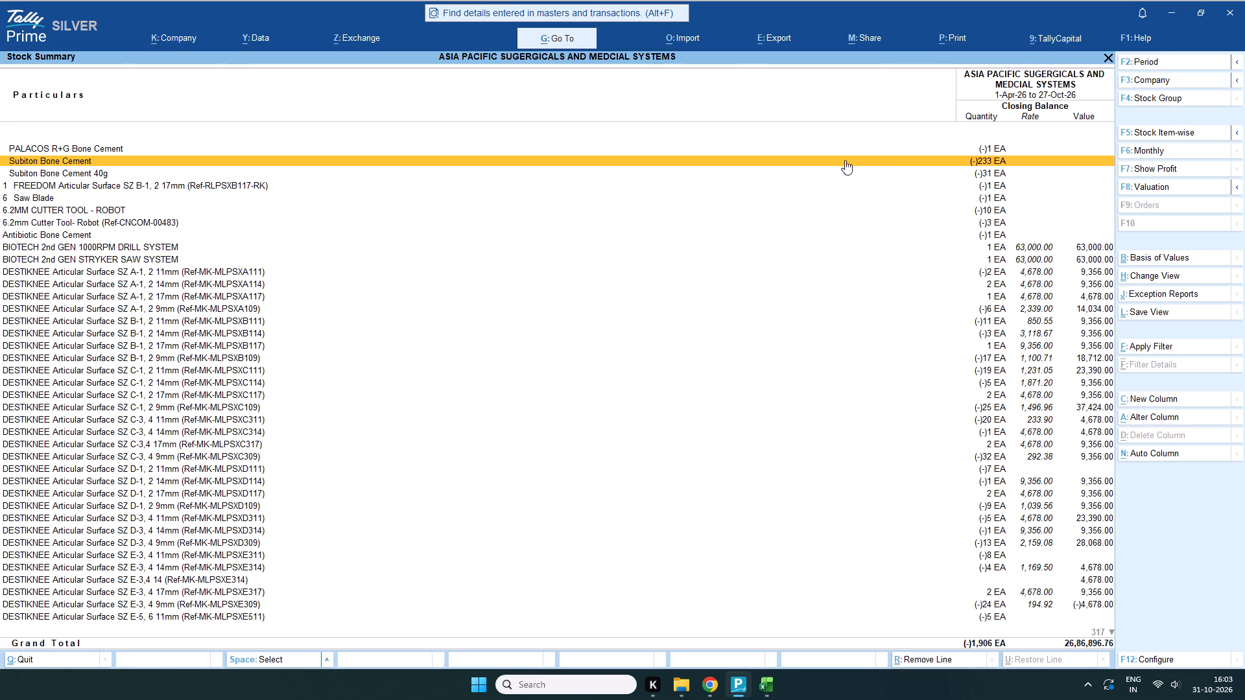
{"action": "left_click", "coordinate": [843, 152]}
{"action": "double_click", "coordinate": [843, 152]}
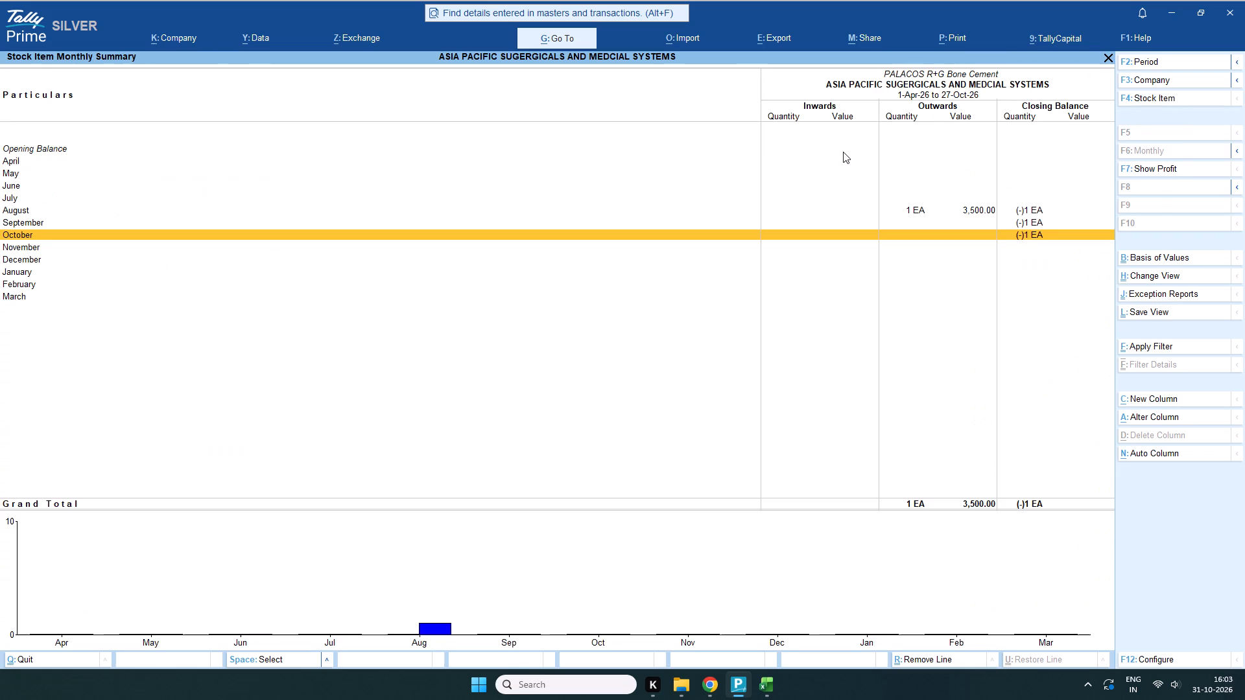
{"action": "scroll", "coordinate": [844, 200], "scroll_direction": "up", "scroll_amount": 3}
{"action": "scroll", "coordinate": [844, 199], "scroll_direction": "down", "scroll_amount": 1}
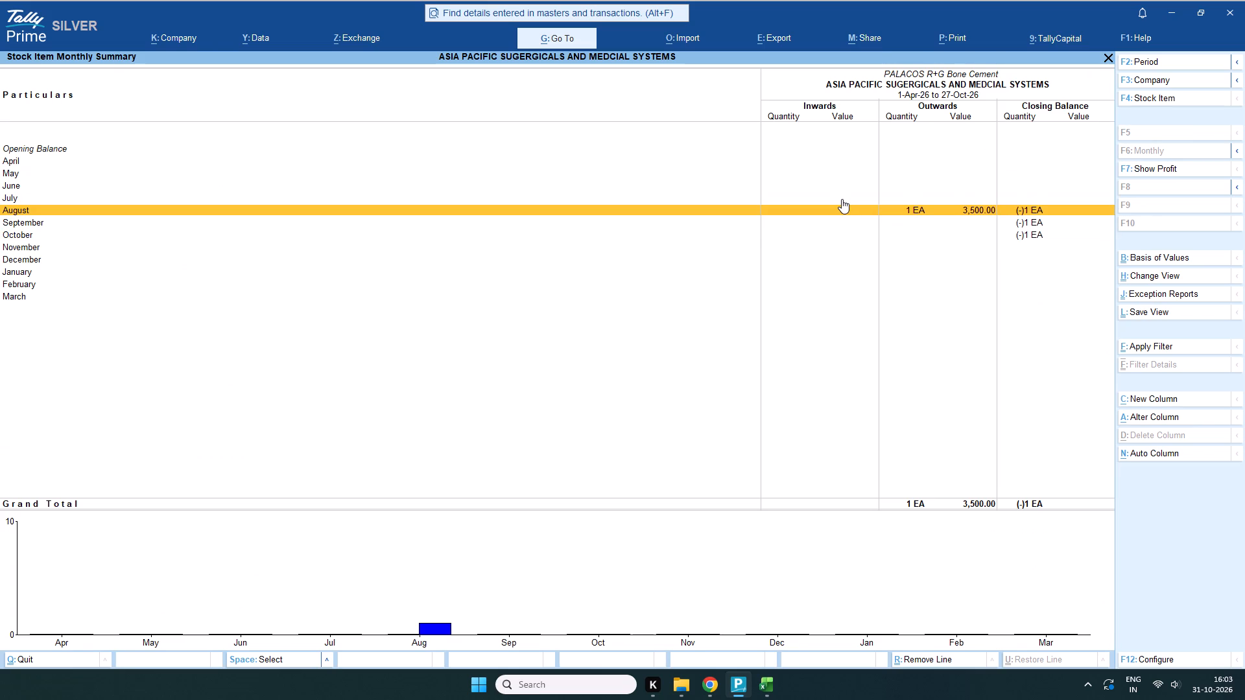
{"action": "scroll", "coordinate": [842, 199], "scroll_direction": "down", "scroll_amount": 1}
{"action": "left_click", "coordinate": [1109, 56]}
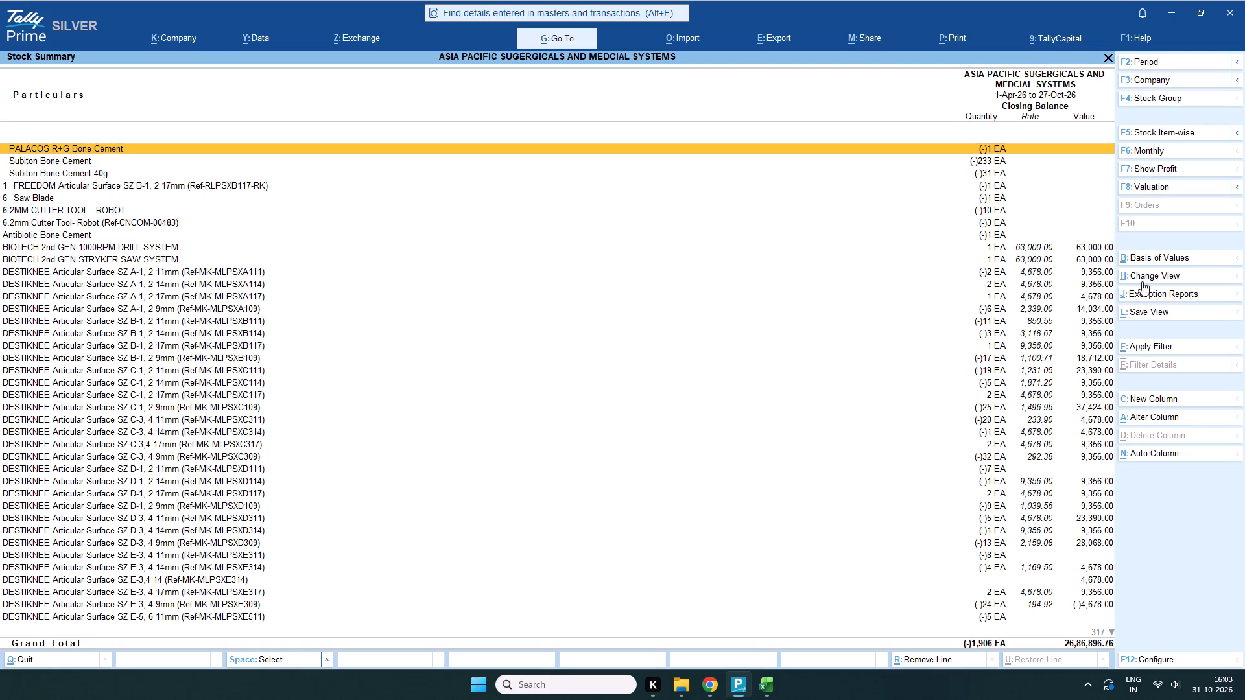
Open the Basic Filter for stock items, cancel it, and leave the Stock Summary for the Gateway of Tally.
{"action": "left_click", "coordinate": [1142, 347]}
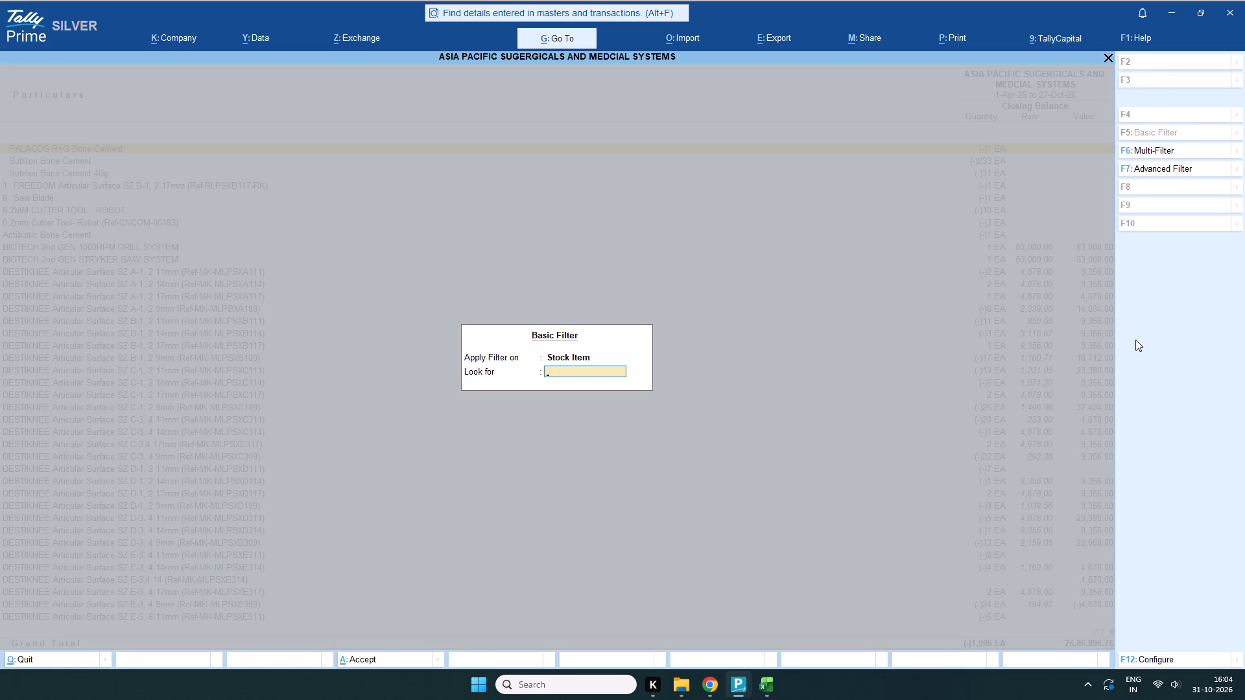
{"action": "left_click", "coordinate": [1104, 54]}
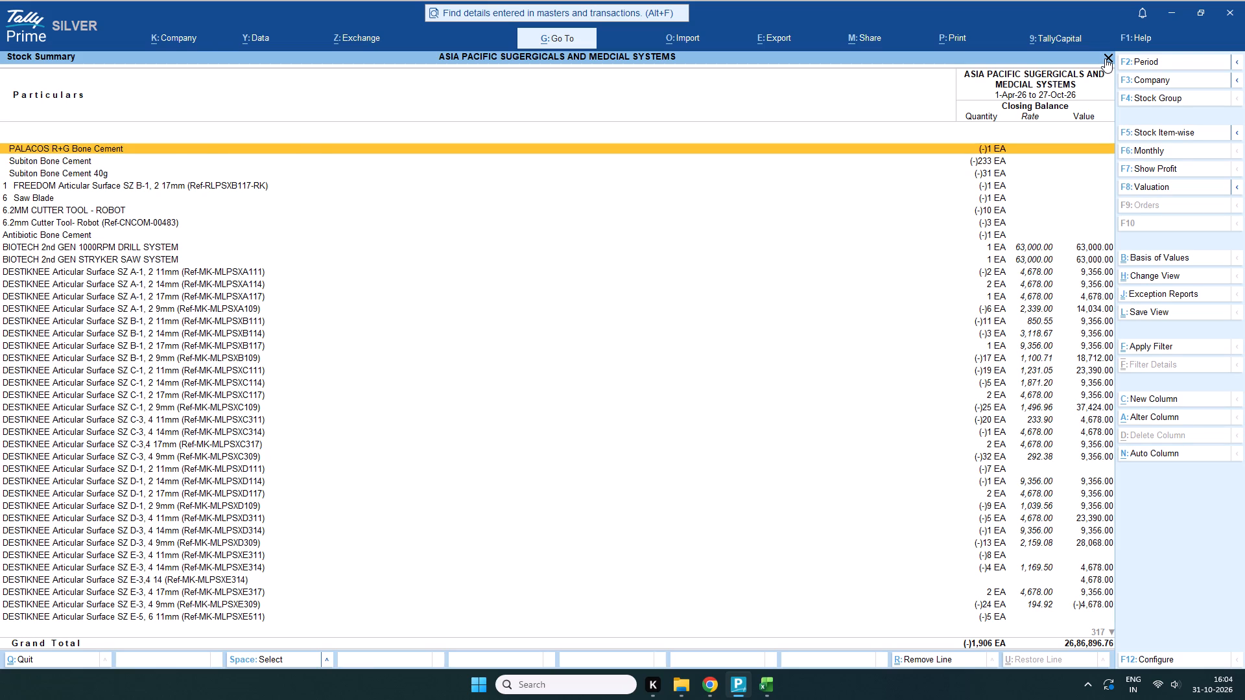
{"action": "left_click", "coordinate": [1105, 58]}
{"action": "scroll", "coordinate": [873, 314], "scroll_direction": "up", "scroll_amount": 7}
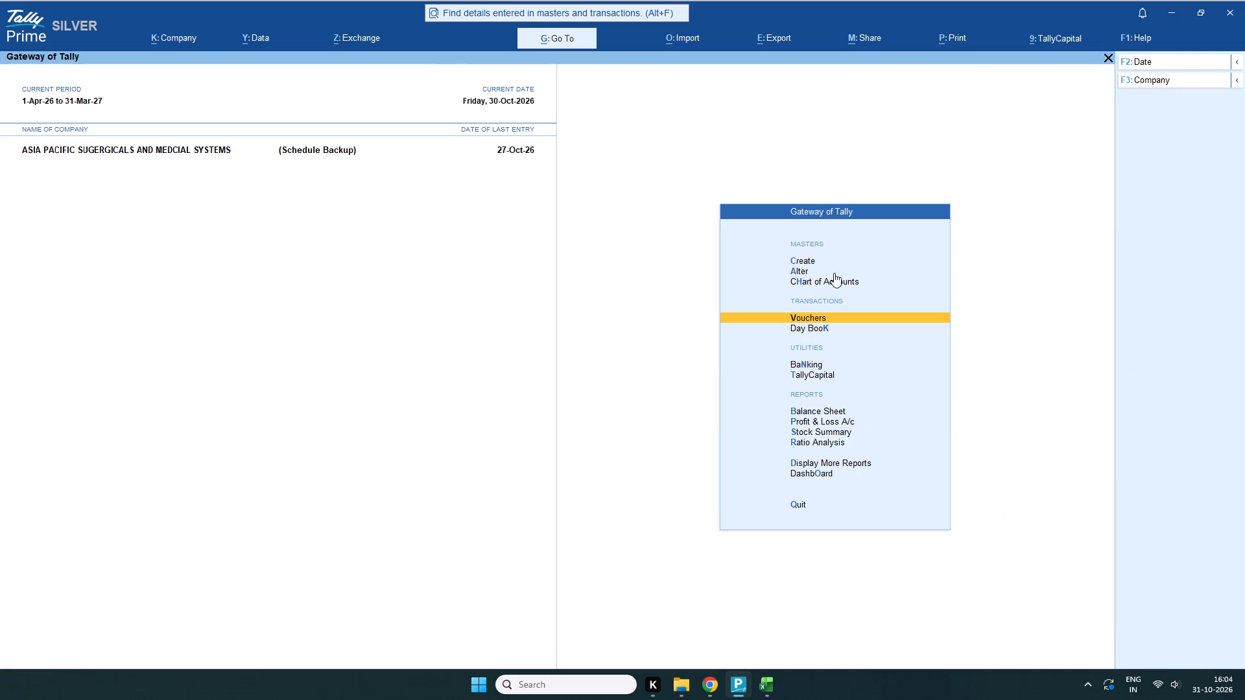
Look through the list of masters under Chart of Accounts and close it without choosing one.
{"action": "left_click", "coordinate": [829, 278]}
{"action": "scroll", "coordinate": [829, 278], "scroll_direction": "down", "scroll_amount": 4}
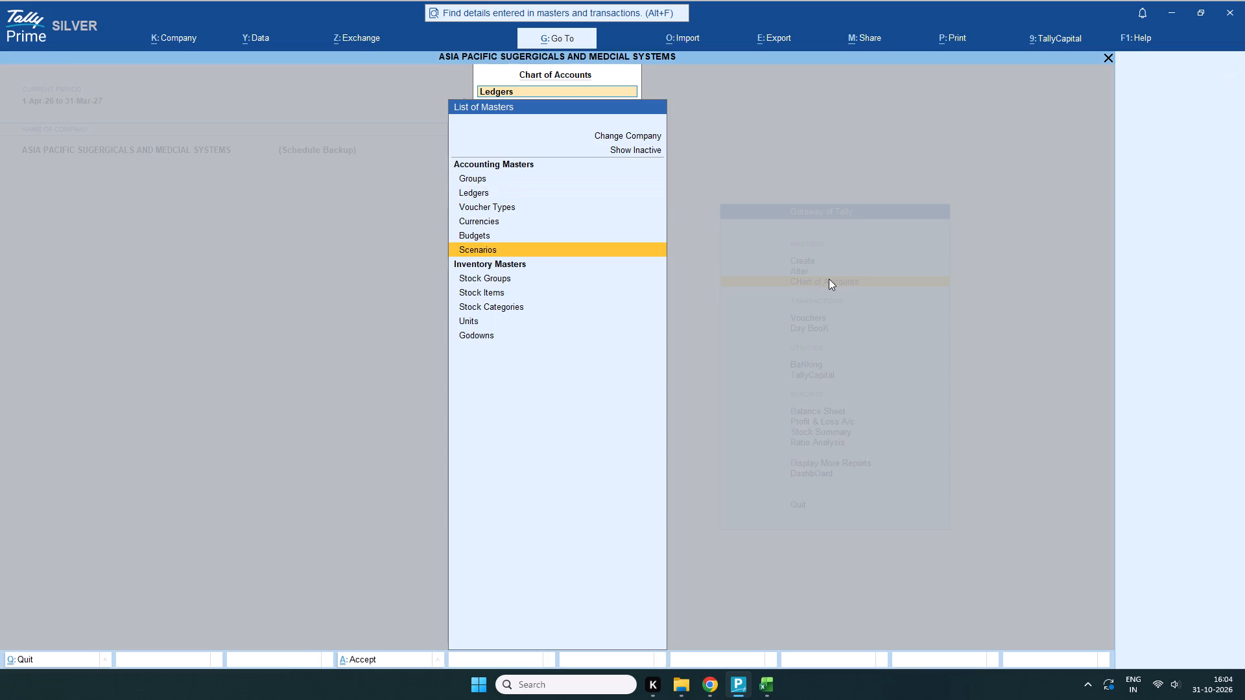
{"action": "scroll", "coordinate": [829, 279], "scroll_direction": "up", "scroll_amount": 6}
{"action": "scroll", "coordinate": [822, 259], "scroll_direction": "down", "scroll_amount": 4}
{"action": "scroll", "coordinate": [822, 259], "scroll_direction": "up", "scroll_amount": 3}
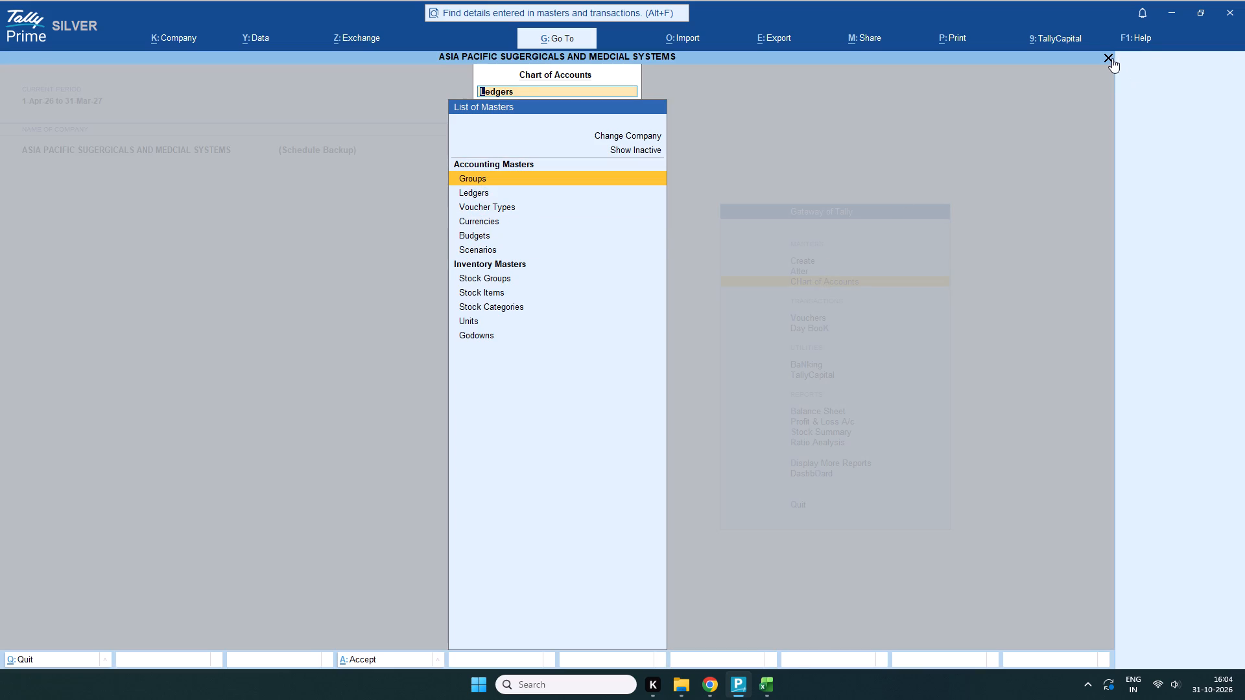
{"action": "left_click", "coordinate": [1108, 56]}
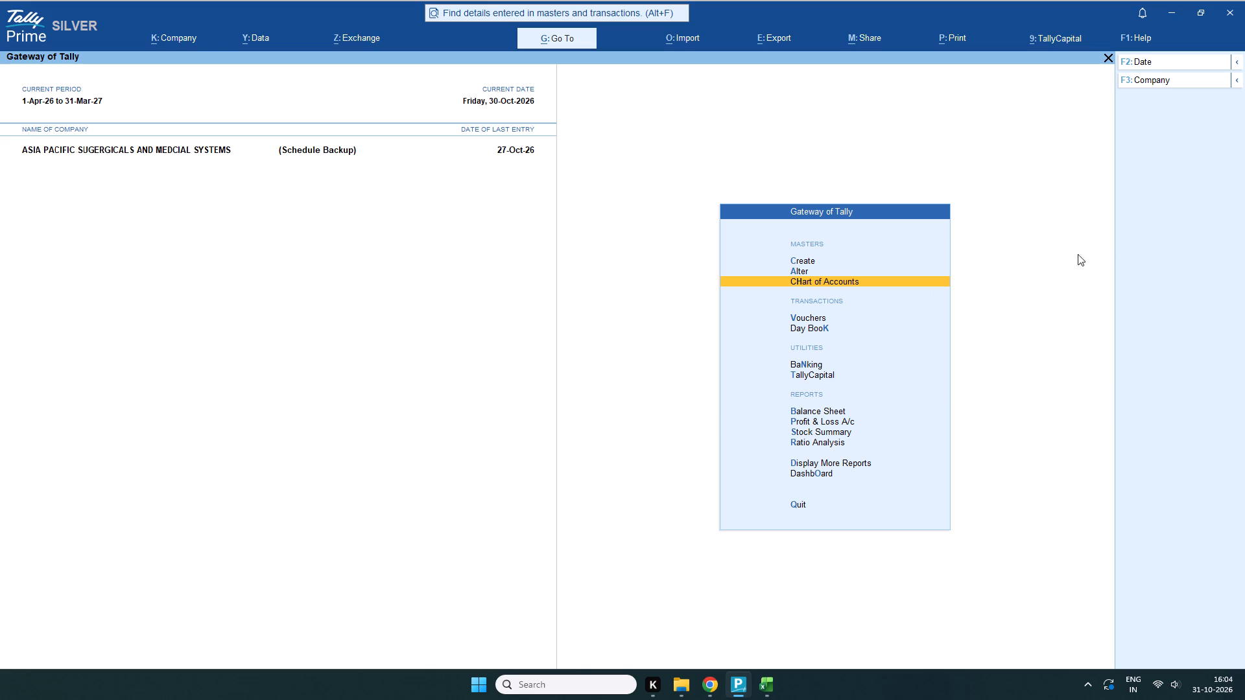
Open Account Books from Display More Reports.
{"action": "scroll", "coordinate": [798, 491], "scroll_direction": "down", "scroll_amount": 8}
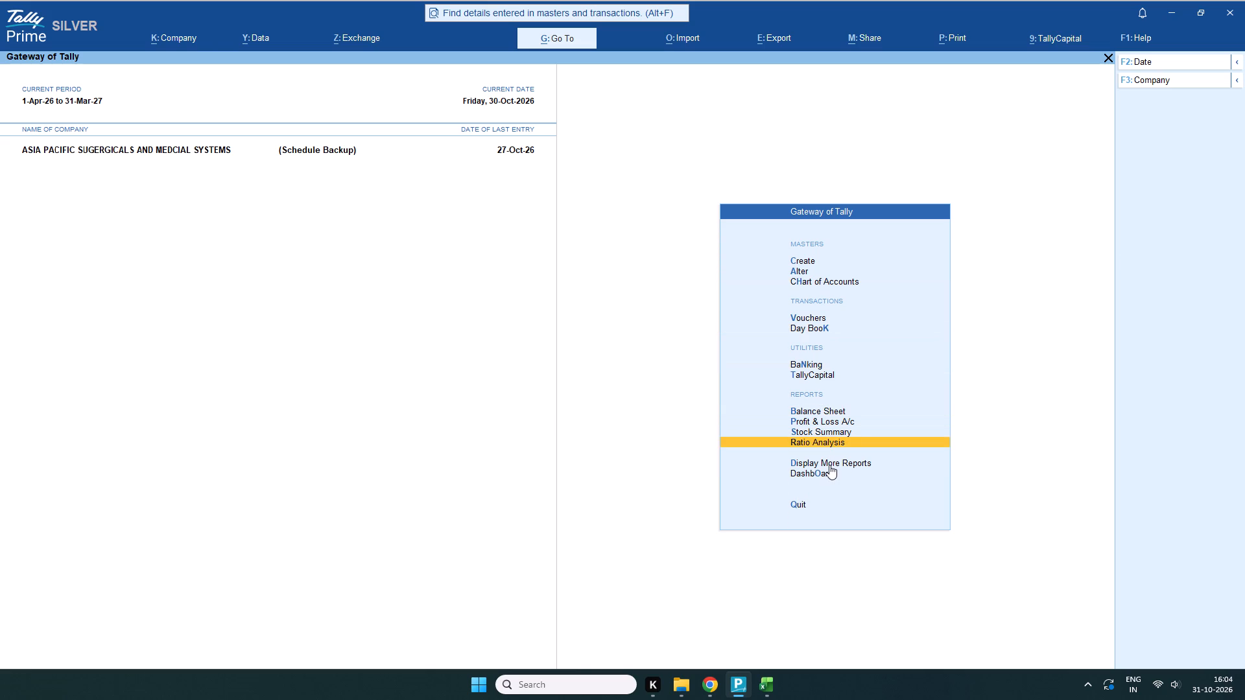
{"action": "scroll", "coordinate": [829, 460], "scroll_direction": "down", "scroll_amount": 1}
{"action": "left_click", "coordinate": [829, 460]}
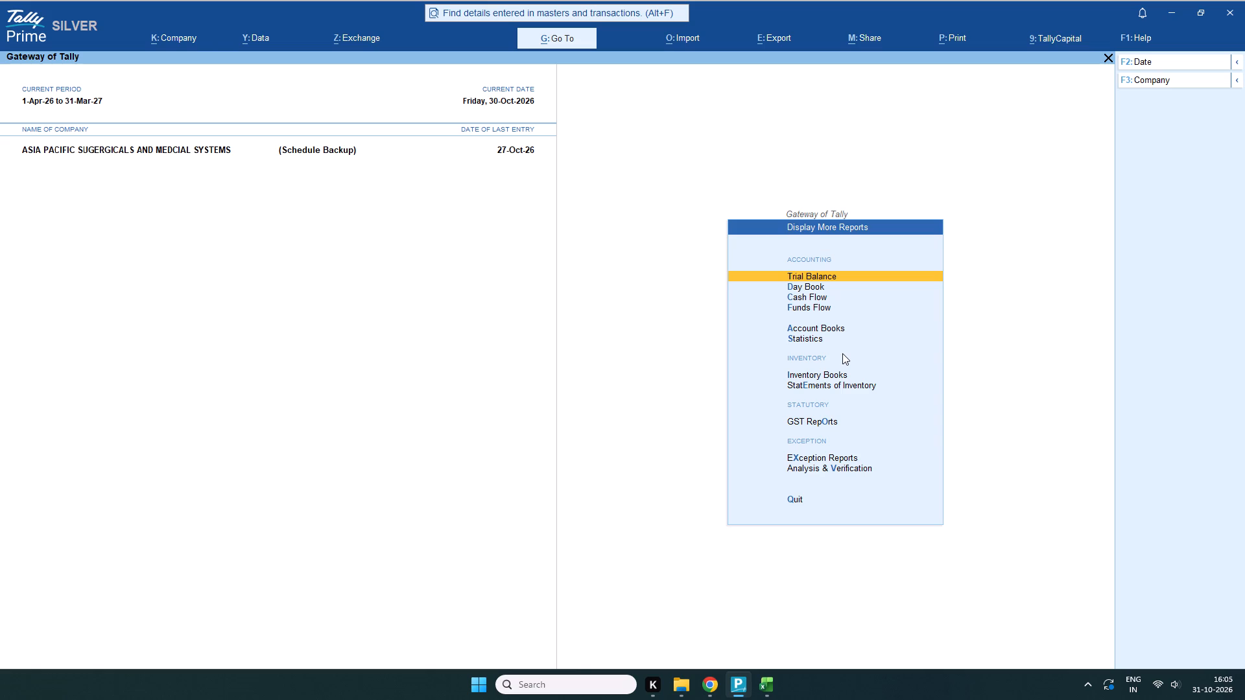
{"action": "scroll", "coordinate": [853, 294], "scroll_direction": "down", "scroll_amount": 4}
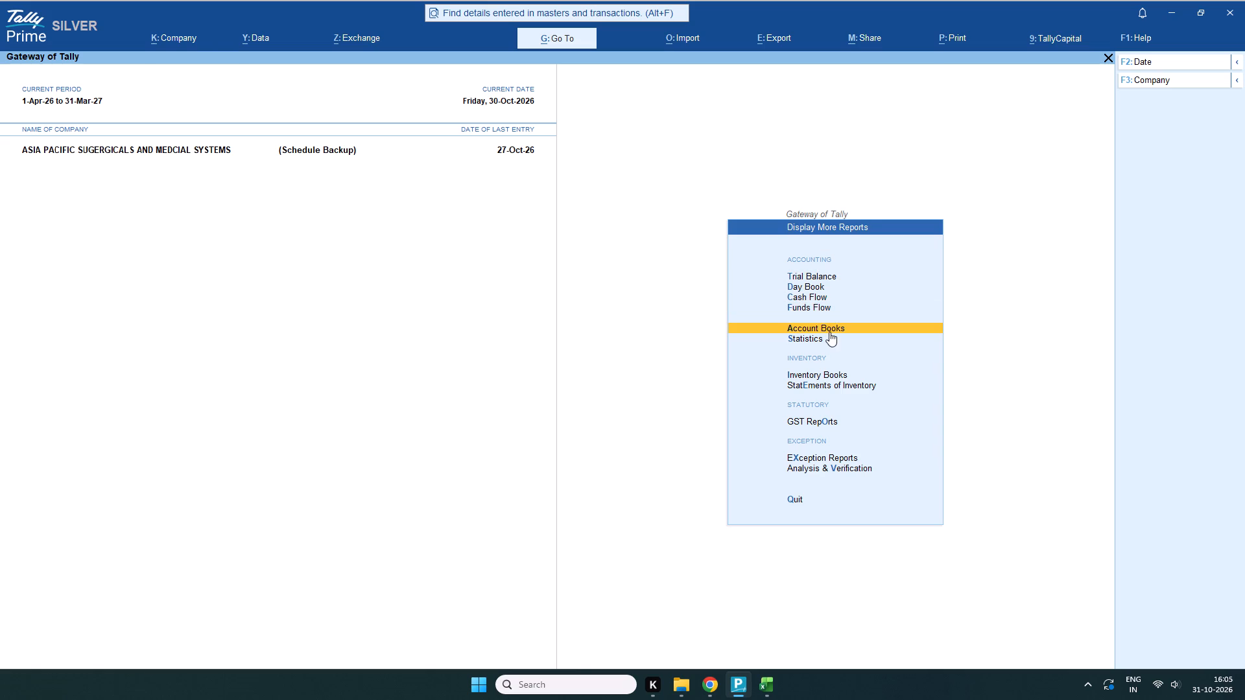
{"action": "left_click", "coordinate": [829, 331]}
View the month-by-month Debit Note Register from Account Books and close it again.
{"action": "scroll", "coordinate": [829, 331], "scroll_direction": "down", "scroll_amount": 2}
{"action": "scroll", "coordinate": [825, 323], "scroll_direction": "up", "scroll_amount": 1}
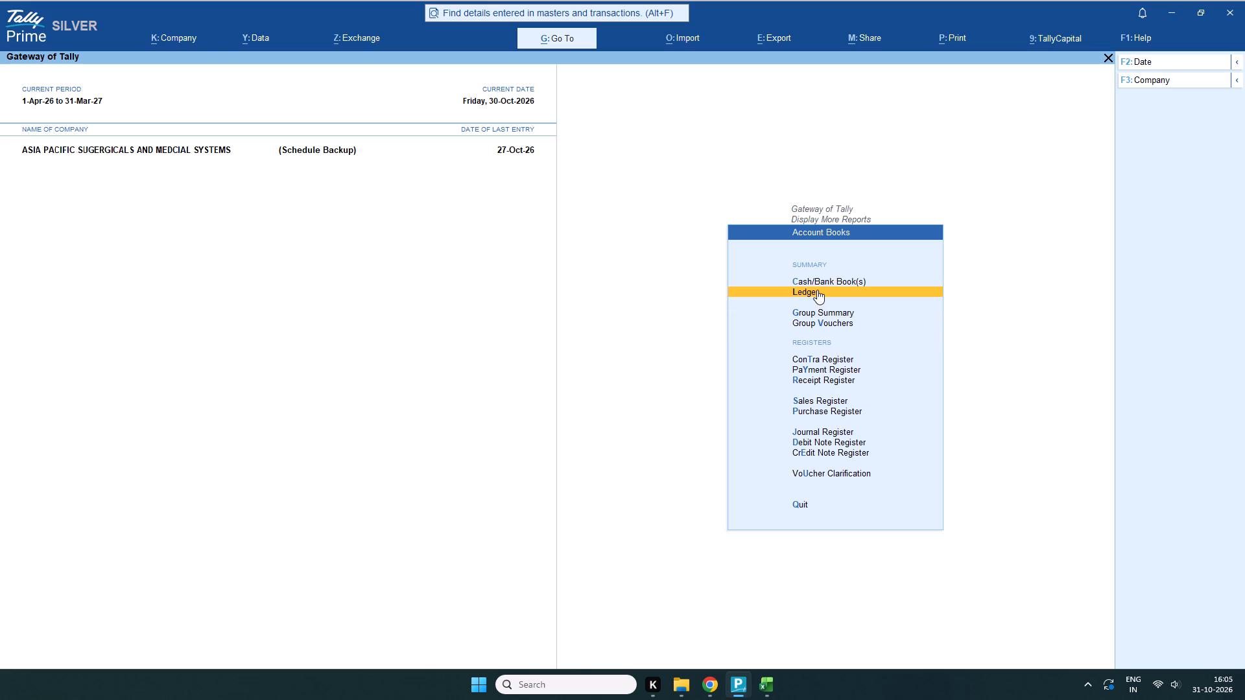
{"action": "scroll", "coordinate": [835, 391], "scroll_direction": "down", "scroll_amount": 9}
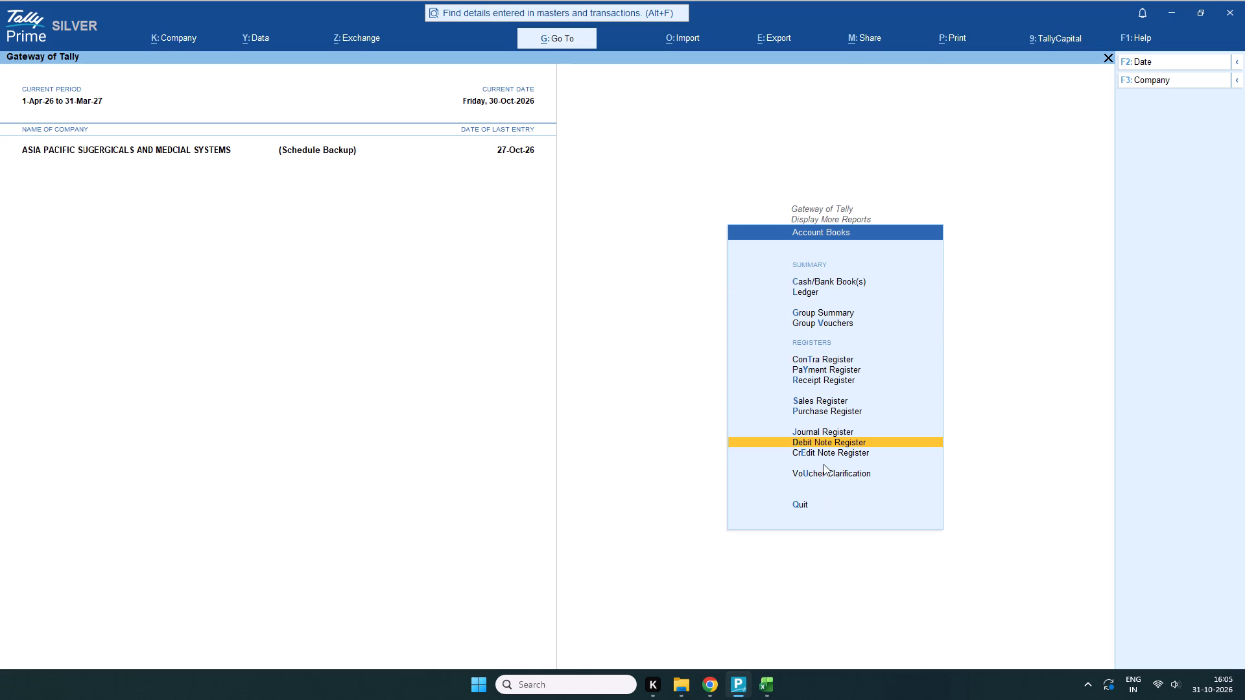
{"action": "scroll", "coordinate": [824, 464], "scroll_direction": "down", "scroll_amount": 1}
{"action": "scroll", "coordinate": [825, 441], "scroll_direction": "up", "scroll_amount": 1}
{"action": "left_click", "coordinate": [825, 441]}
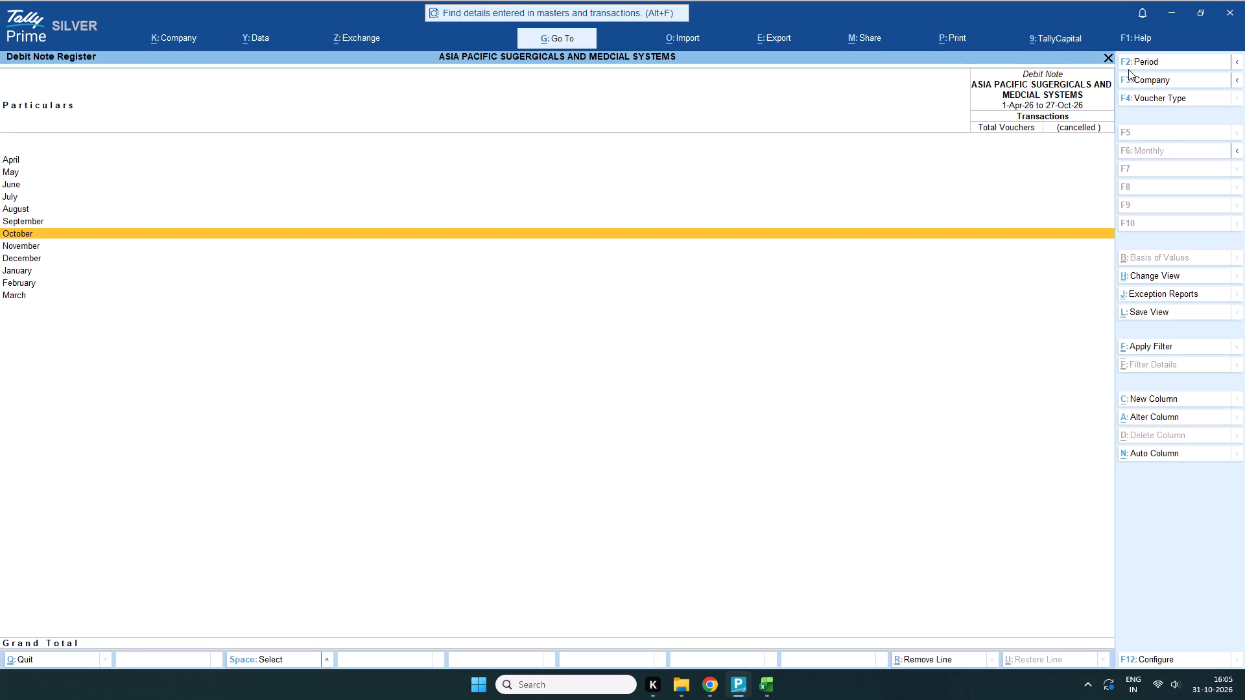
{"action": "left_click", "coordinate": [1108, 56]}
Open the Payment Register from Account Books and close it again.
{"action": "scroll", "coordinate": [890, 444], "scroll_direction": "up", "scroll_amount": 3}
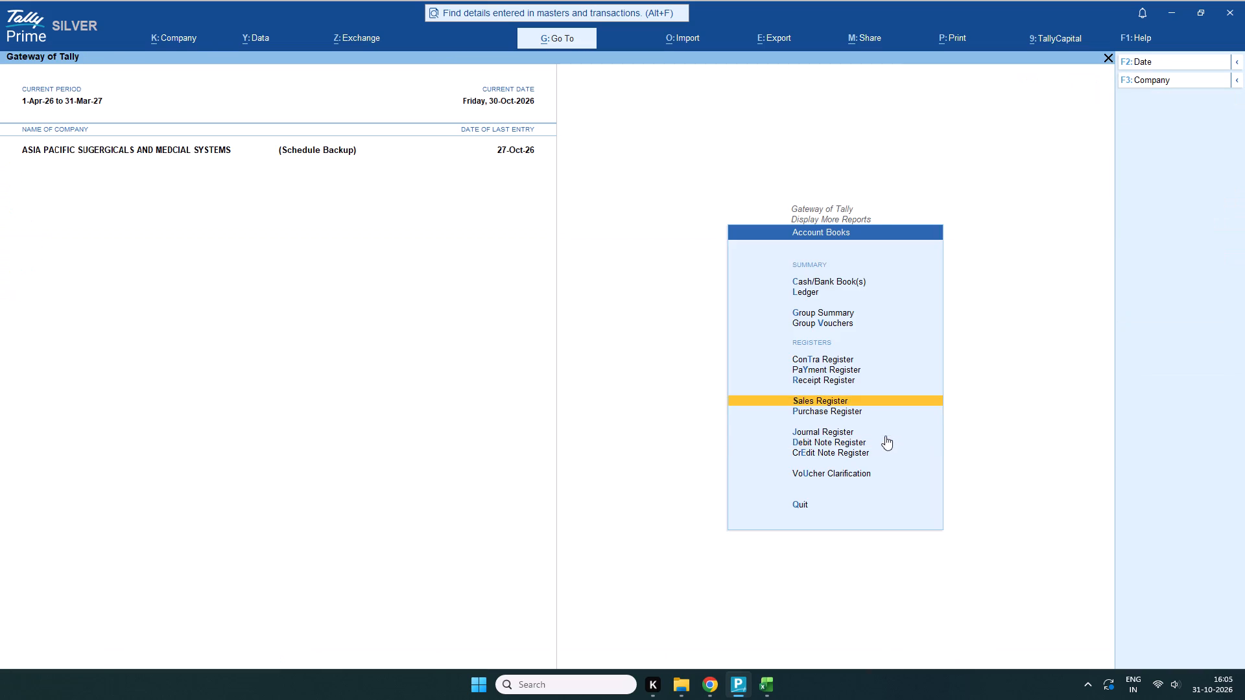
{"action": "scroll", "coordinate": [884, 436], "scroll_direction": "down", "scroll_amount": 5}
{"action": "scroll", "coordinate": [853, 386], "scroll_direction": "up", "scroll_amount": 7}
{"action": "left_click", "coordinate": [844, 370]}
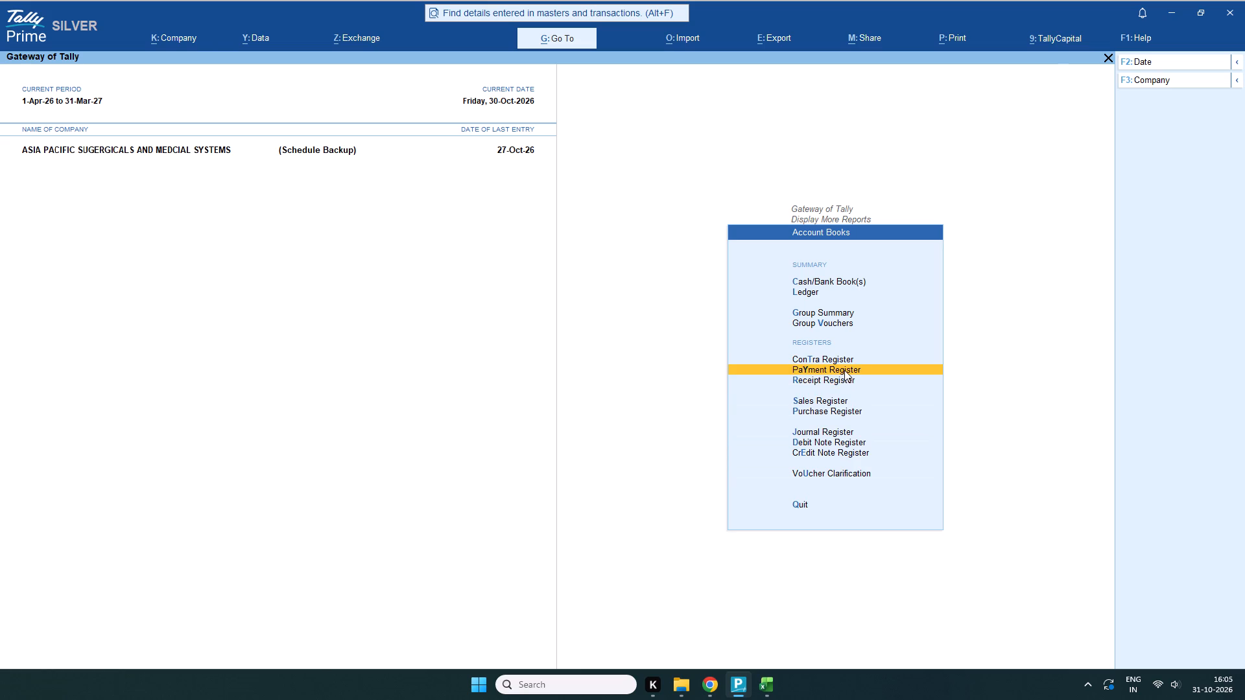
{"action": "left_click", "coordinate": [1106, 53]}
View the month-by-month Contra Register from Account Books and close it again.
{"action": "scroll", "coordinate": [855, 358], "scroll_direction": "up", "scroll_amount": 1}
{"action": "left_click", "coordinate": [855, 358]}
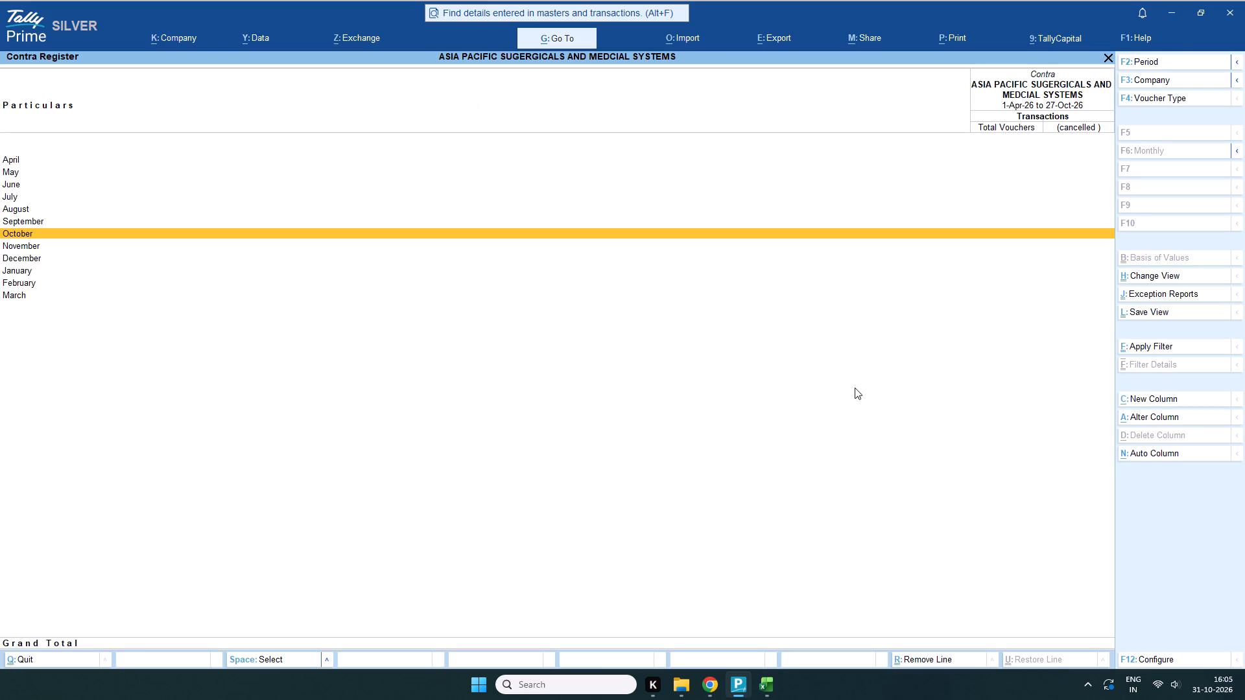
{"action": "left_click", "coordinate": [1108, 58]}
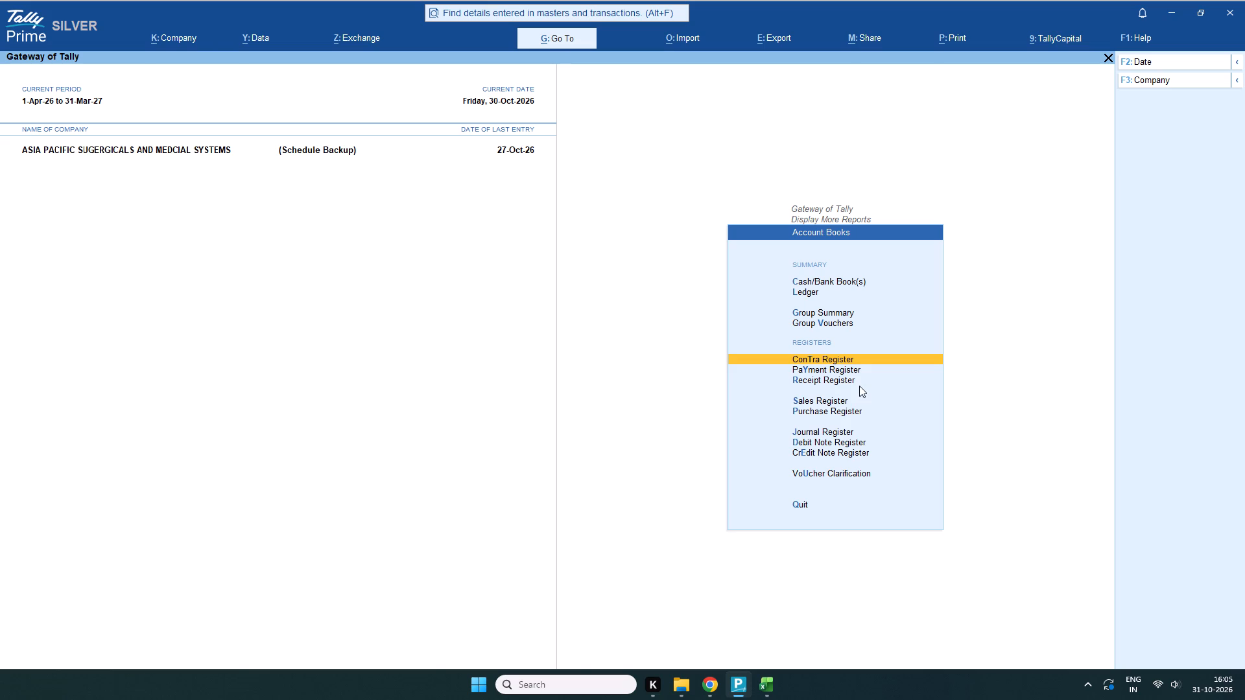
View the month-by-month Journal Register from Account Books and close it again.
{"action": "scroll", "coordinate": [1035, 437], "scroll_direction": "down", "scroll_amount": 4}
{"action": "scroll", "coordinate": [764, 472], "scroll_direction": "down", "scroll_amount": 2}
{"action": "scroll", "coordinate": [822, 447], "scroll_direction": "up", "scroll_amount": 1}
{"action": "left_click", "coordinate": [824, 432]}
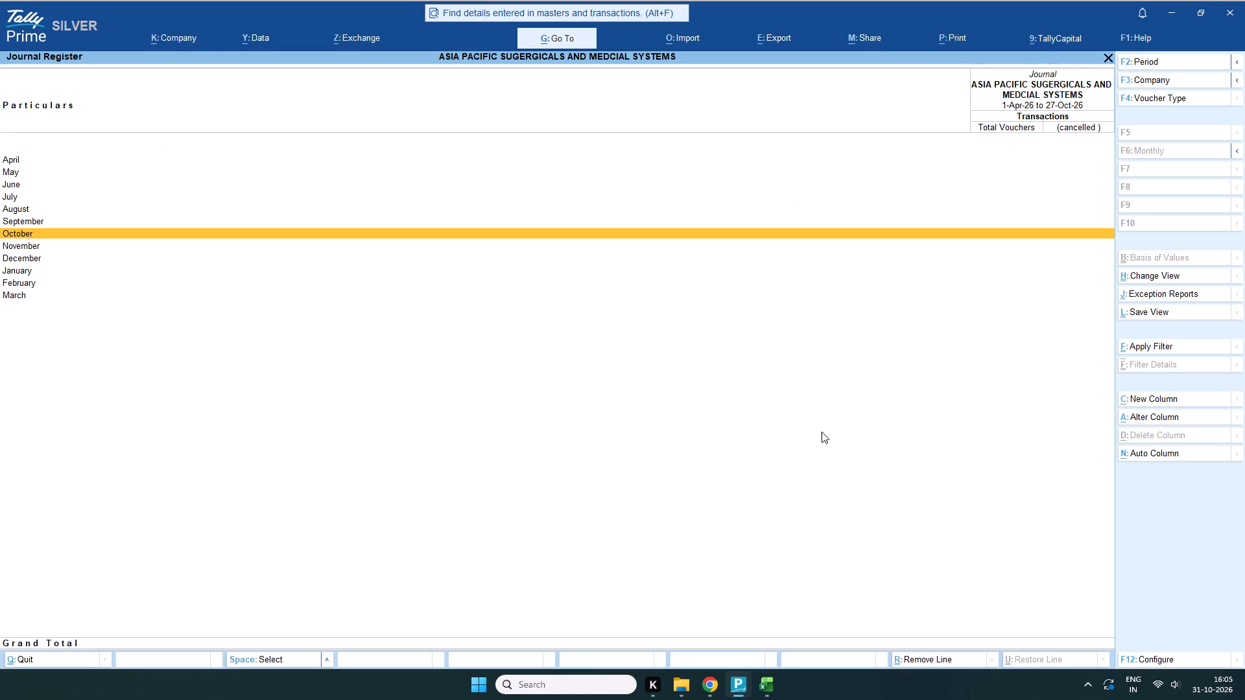
{"action": "left_click", "coordinate": [1107, 56]}
Reopen the Debit Note Register to check its monthly vouchers and return to the Account Books list.
{"action": "scroll", "coordinate": [846, 443], "scroll_direction": "down", "scroll_amount": 2}
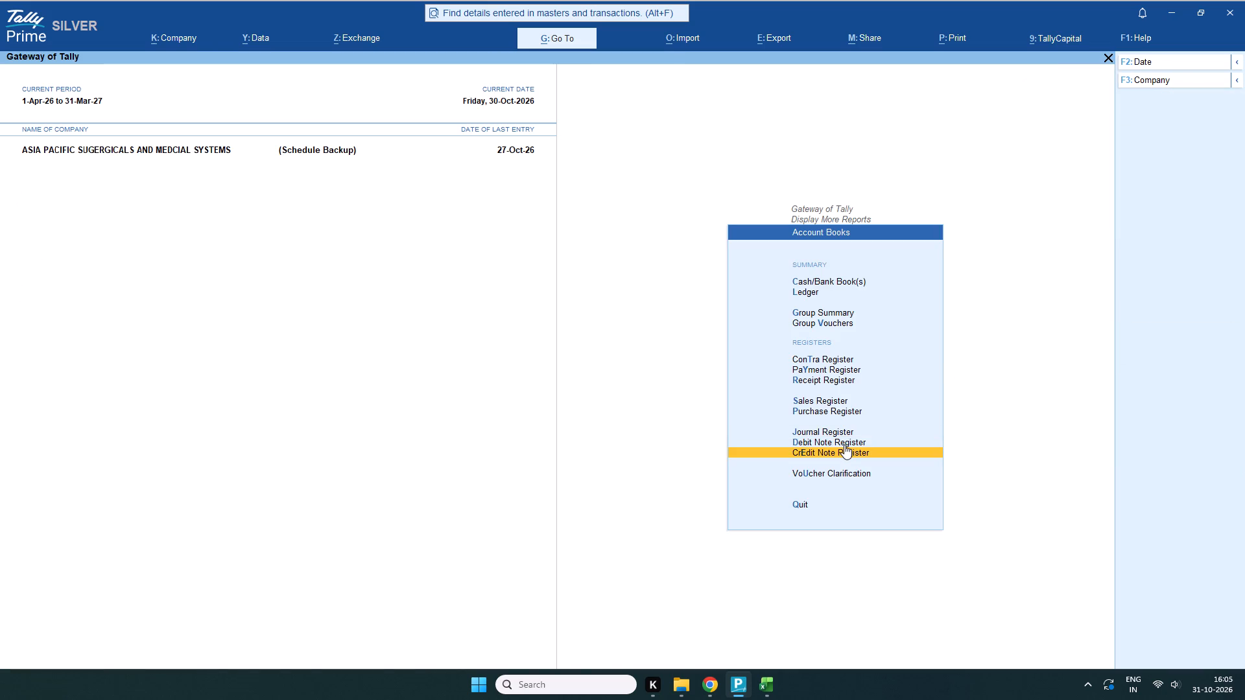
{"action": "scroll", "coordinate": [844, 444], "scroll_direction": "up", "scroll_amount": 1}
{"action": "left_click", "coordinate": [844, 440]}
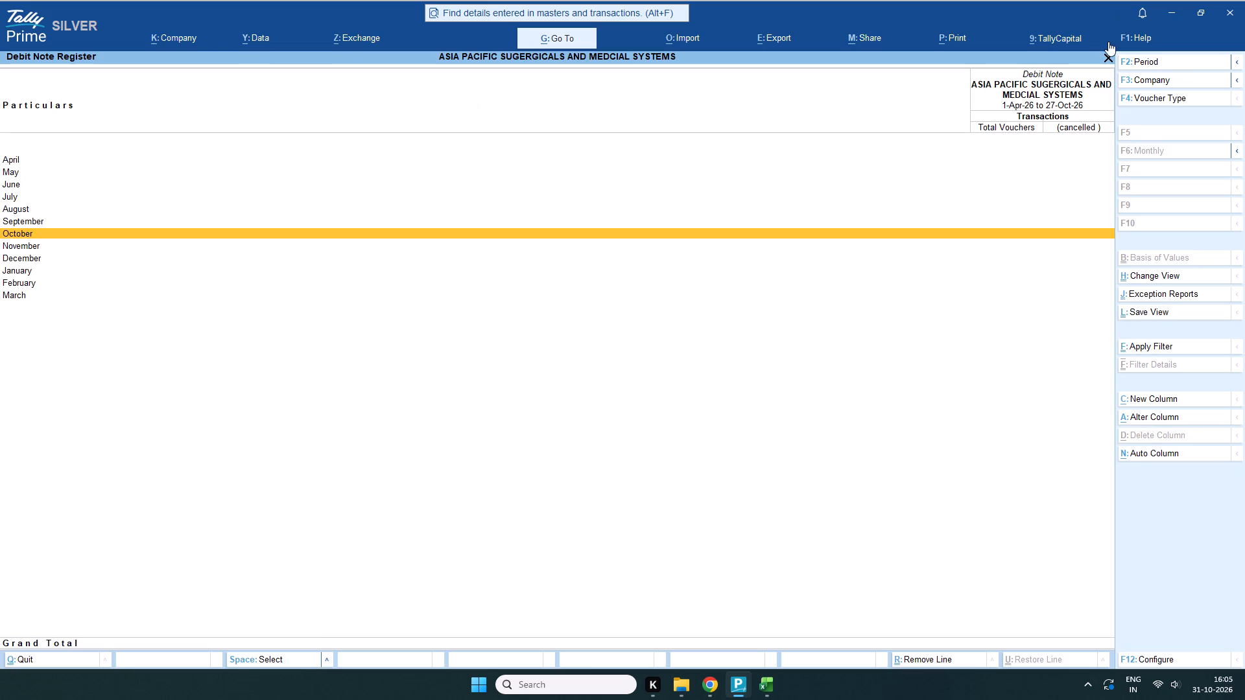
{"action": "left_click", "coordinate": [1106, 56]}
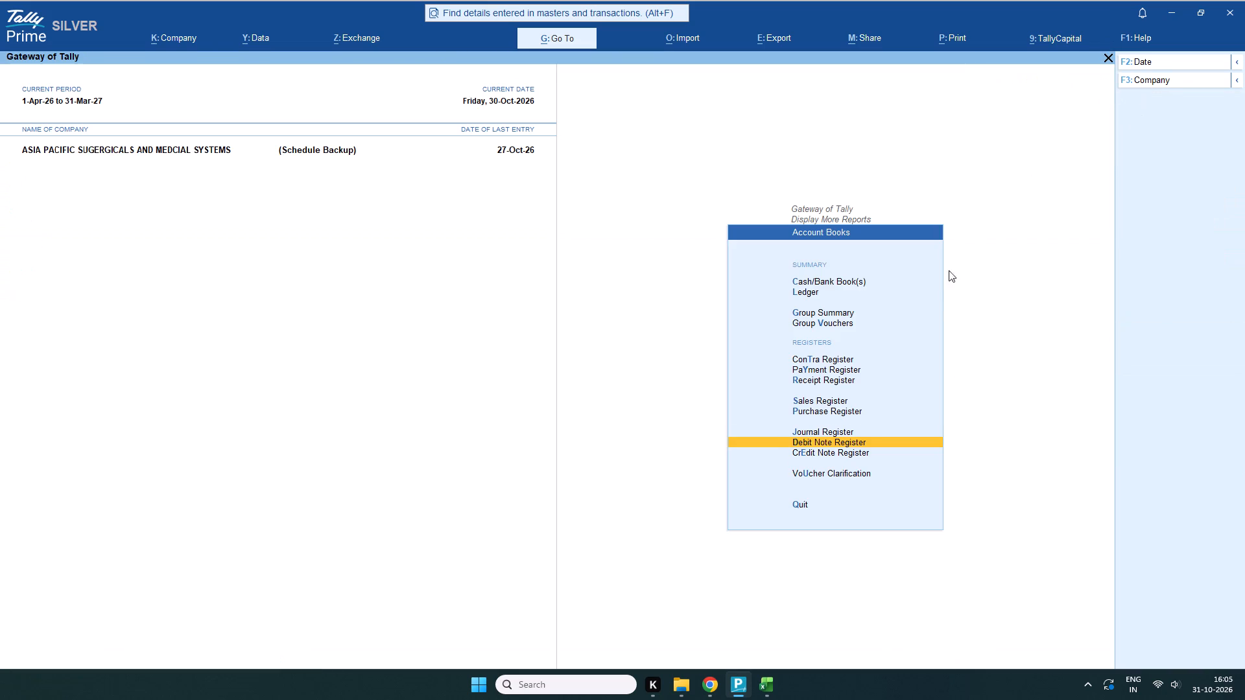
{"action": "scroll", "coordinate": [943, 297], "scroll_direction": "up", "scroll_amount": 1}
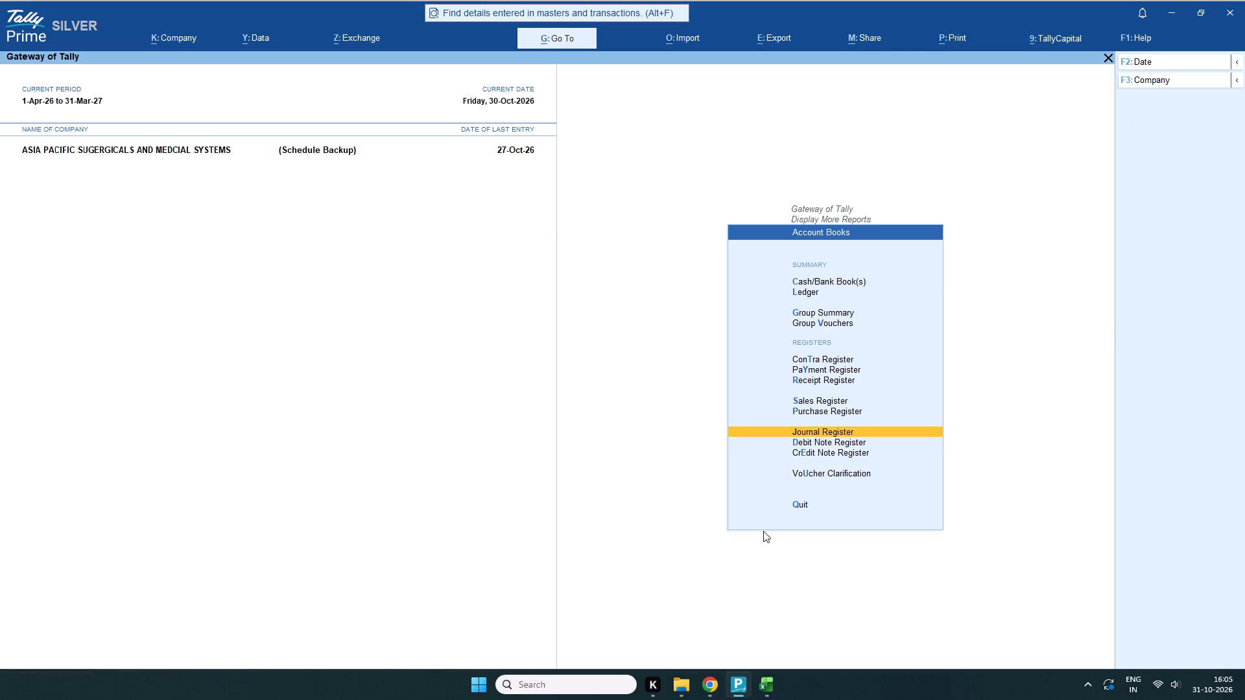
Leave Account Books and open Inventory Books from Display More Reports.
{"action": "left_click", "coordinate": [799, 507]}
{"action": "scroll", "coordinate": [800, 485], "scroll_direction": "down", "scroll_amount": 2}
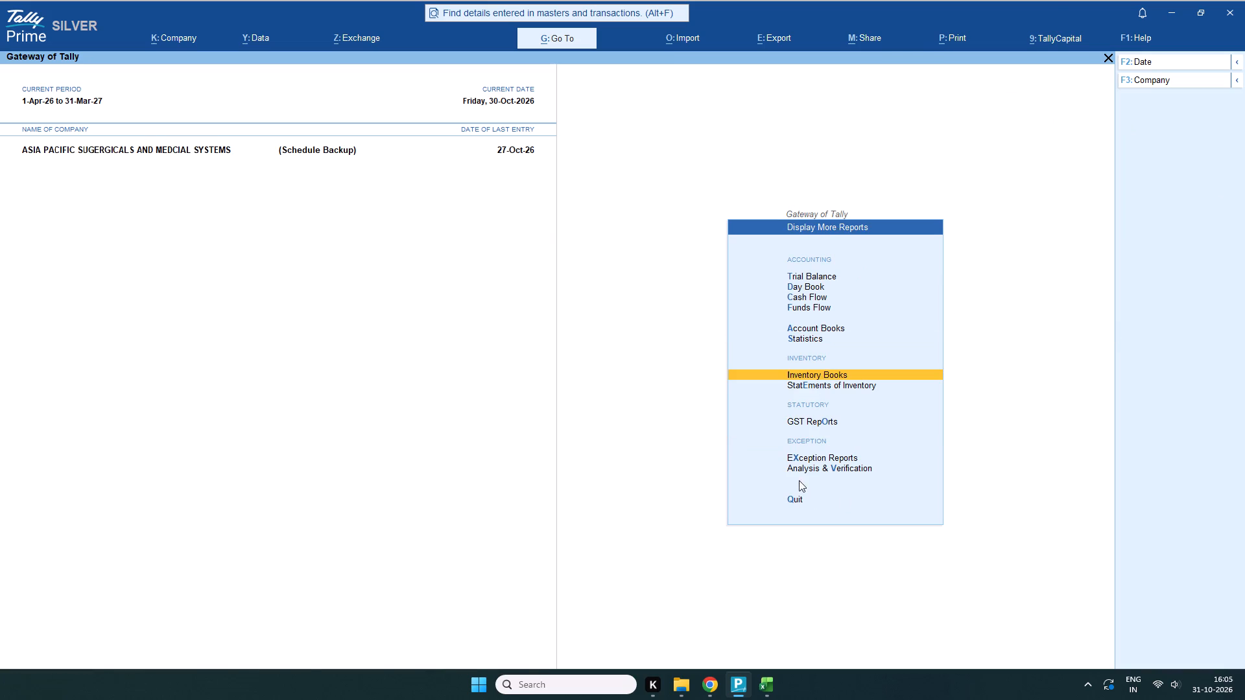
{"action": "scroll", "coordinate": [799, 480], "scroll_direction": "down", "scroll_amount": 1}
{"action": "scroll", "coordinate": [818, 386], "scroll_direction": "up", "scroll_amount": 1}
{"action": "left_click", "coordinate": [814, 369]}
{"action": "left_click", "coordinate": [815, 373]}
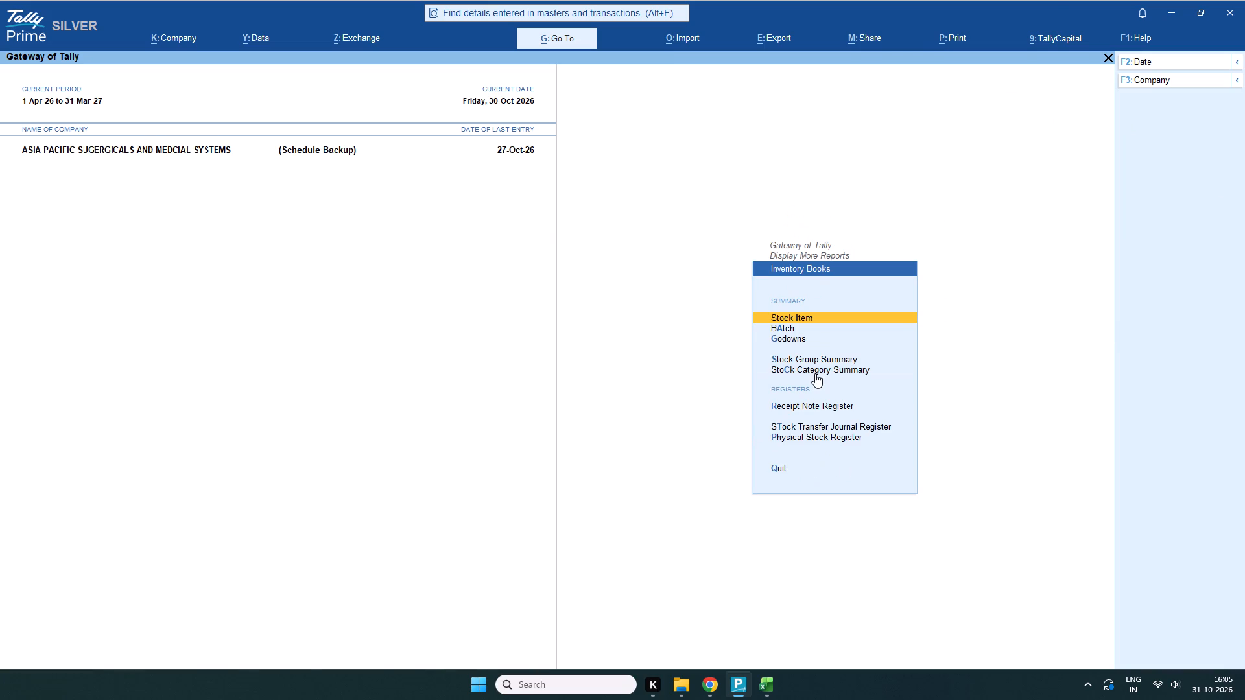
Open the Godowns report's list of godowns from Inventory Books and close it without choosing one.
{"action": "scroll", "coordinate": [806, 338], "scroll_direction": "down", "scroll_amount": 2}
{"action": "left_click", "coordinate": [806, 338]}
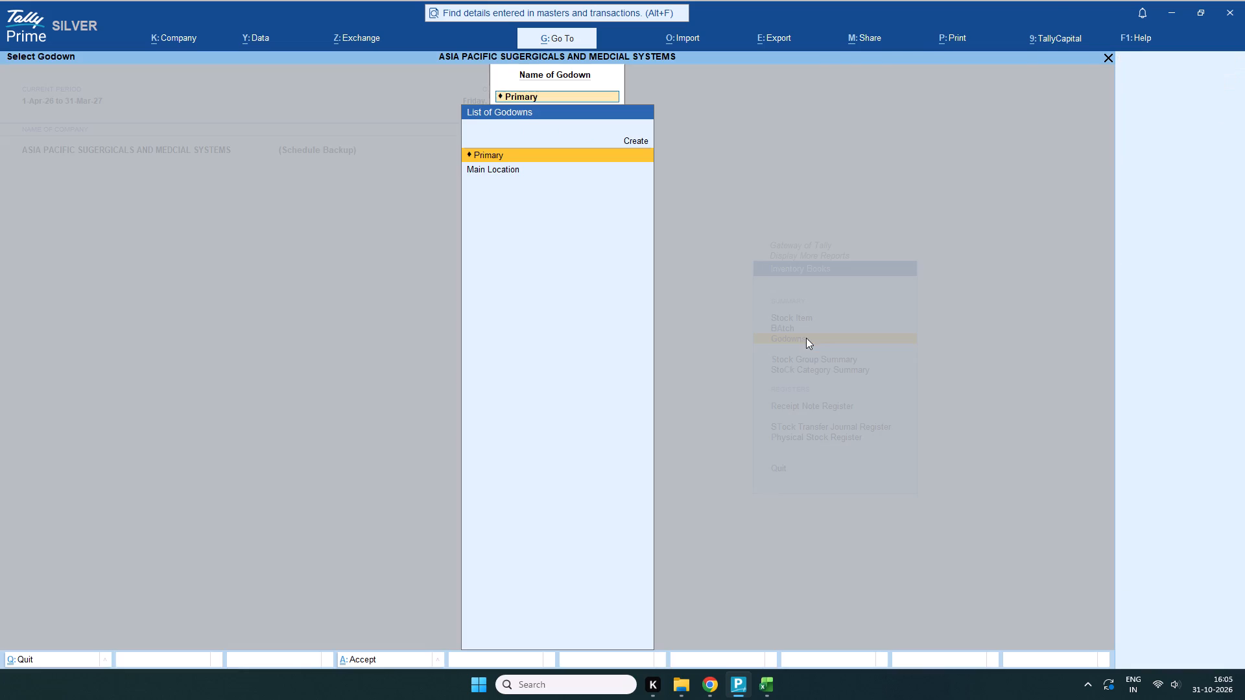
{"action": "left_click", "coordinate": [1106, 53]}
Open the Stock Group Summary's list of stock groups and close it without choosing one.
{"action": "scroll", "coordinate": [839, 402], "scroll_direction": "down", "scroll_amount": 2}
{"action": "scroll", "coordinate": [835, 359], "scroll_direction": "up", "scroll_amount": 1}
{"action": "left_click", "coordinate": [835, 361]}
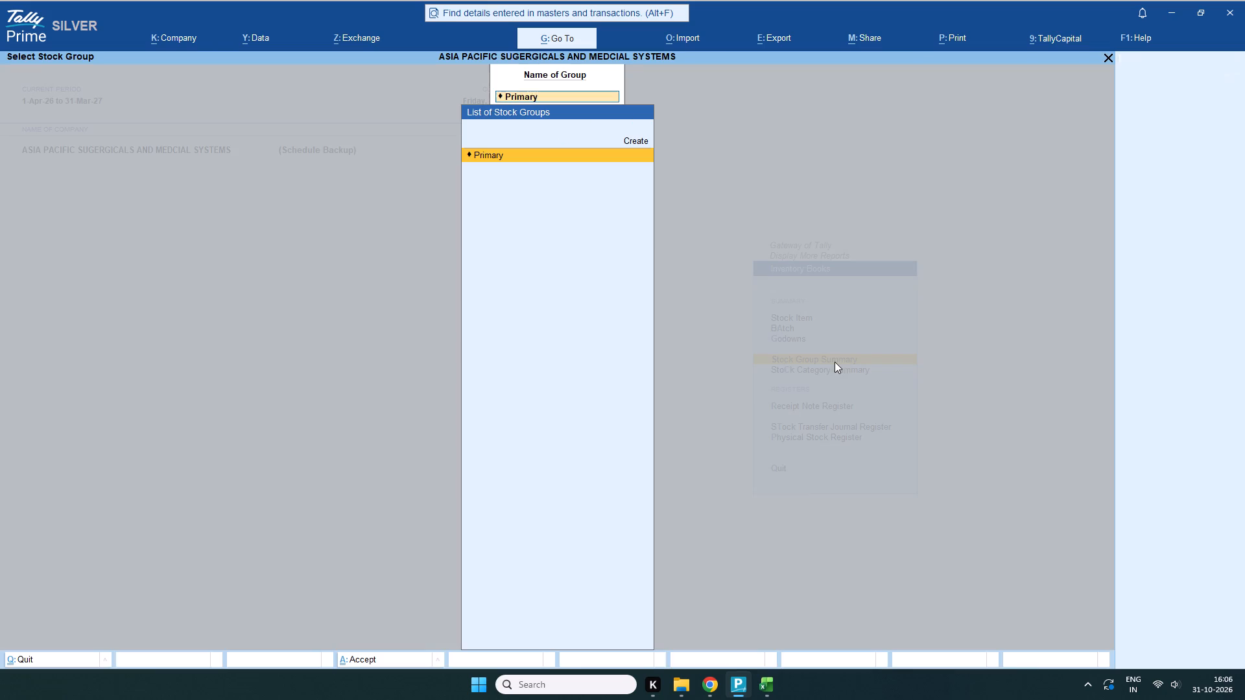
{"action": "left_click", "coordinate": [1109, 56]}
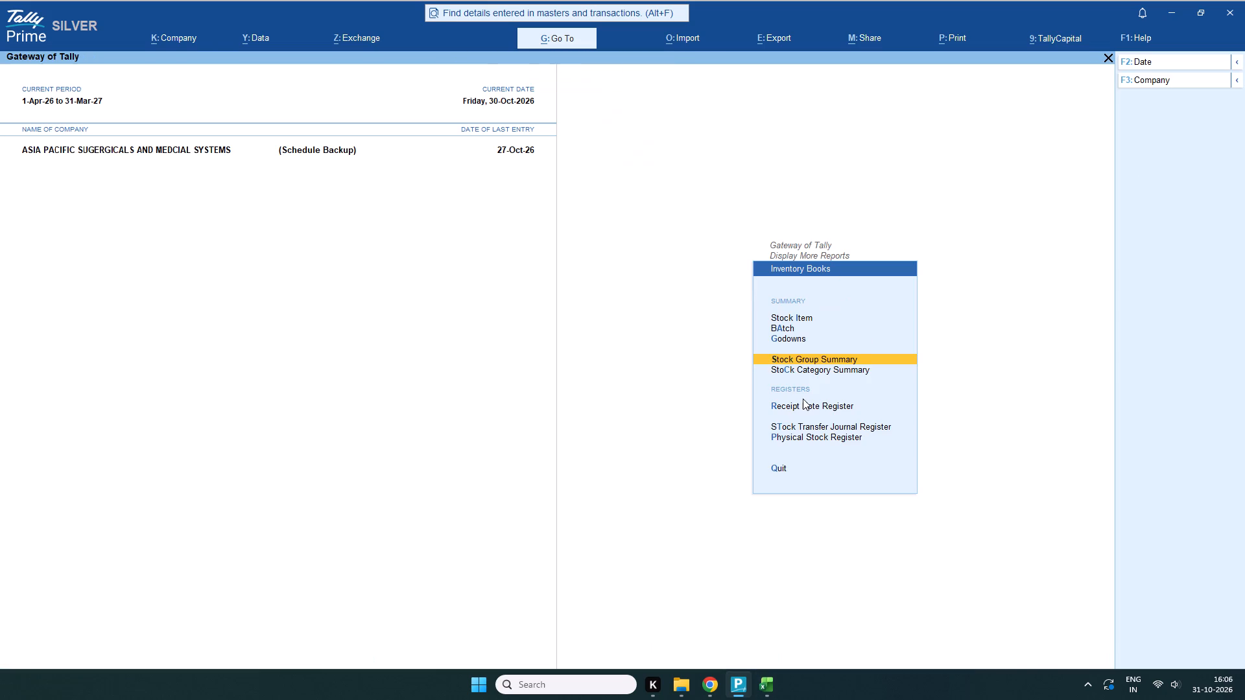
Open the Stock Category Summary's list of stock categories and close it without choosing one.
{"action": "scroll", "coordinate": [803, 399], "scroll_direction": "down", "scroll_amount": 1}
{"action": "left_click", "coordinate": [825, 374]}
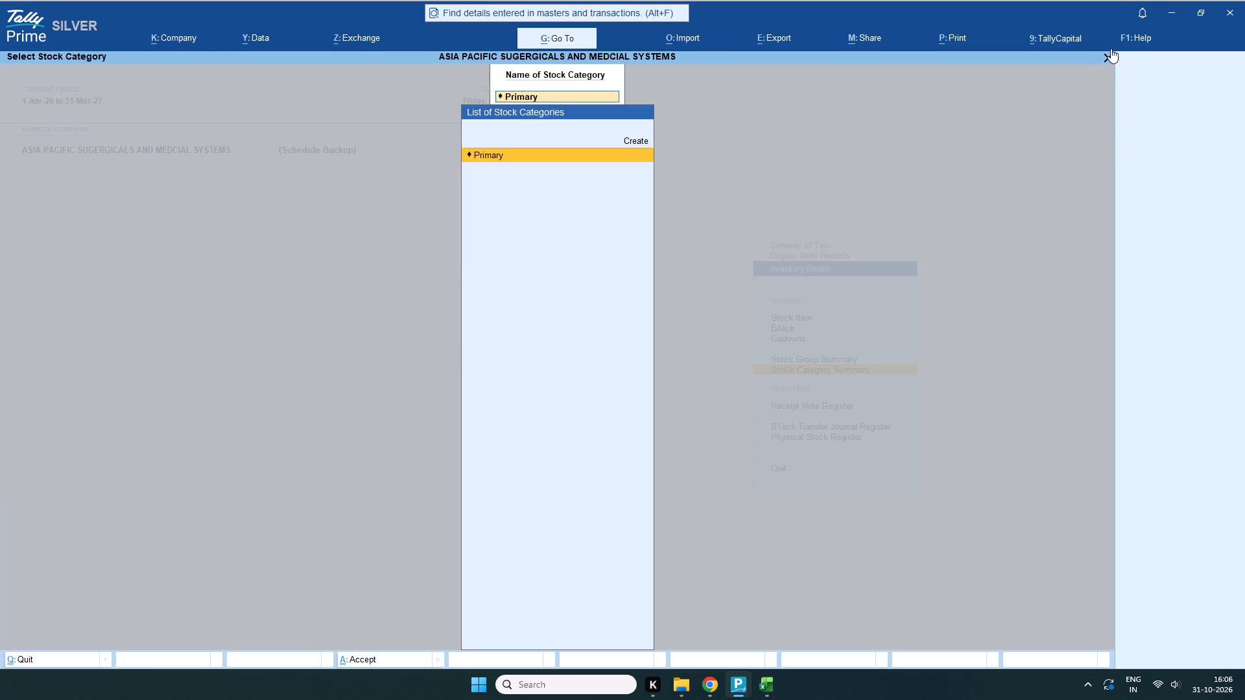
{"action": "left_click_drag", "start_coordinate": [1115, 47], "coordinate": [1115, 56]}
{"action": "left_click", "coordinate": [1112, 56]}
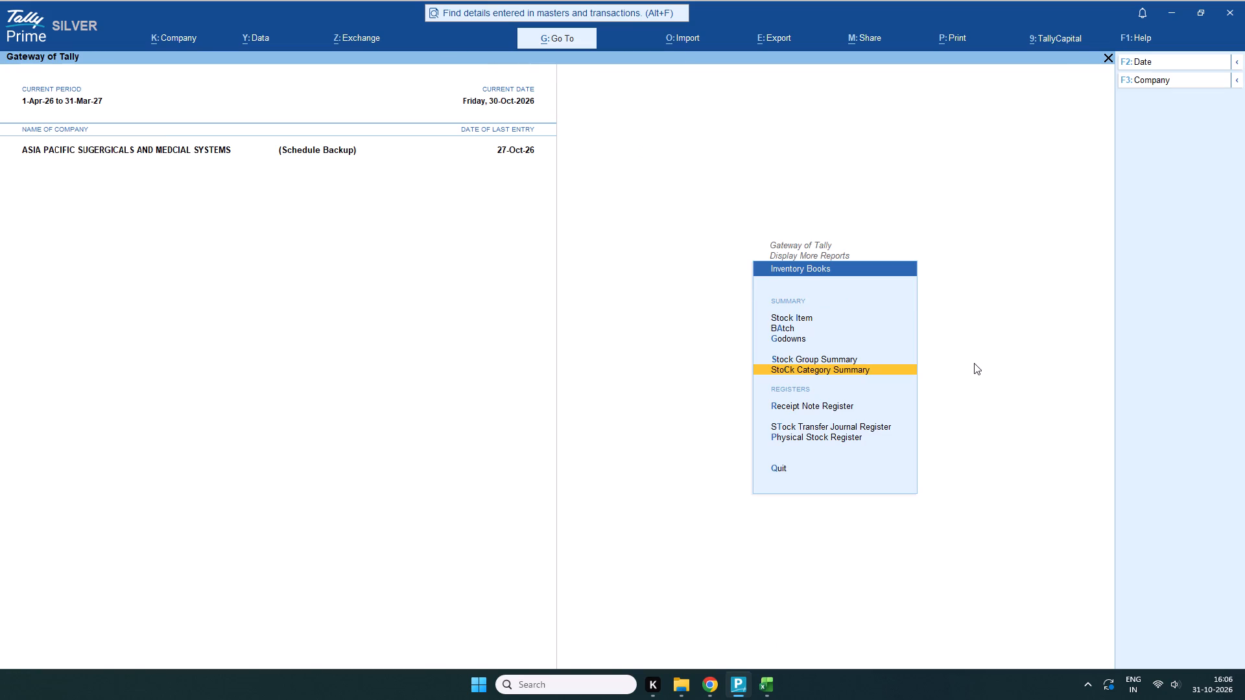
View the month-by-month Physical Stock Register from Inventory Books and close it again.
{"action": "scroll", "coordinate": [830, 416], "scroll_direction": "down", "scroll_amount": 3}
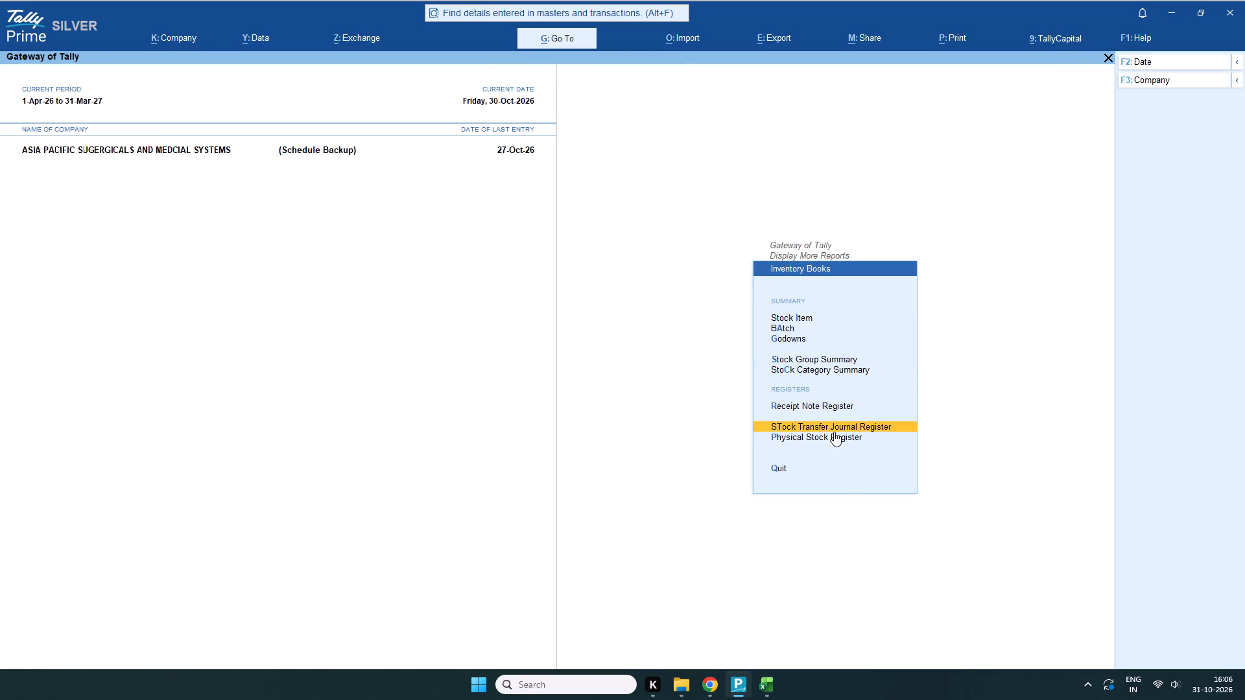
{"action": "left_click", "coordinate": [836, 436]}
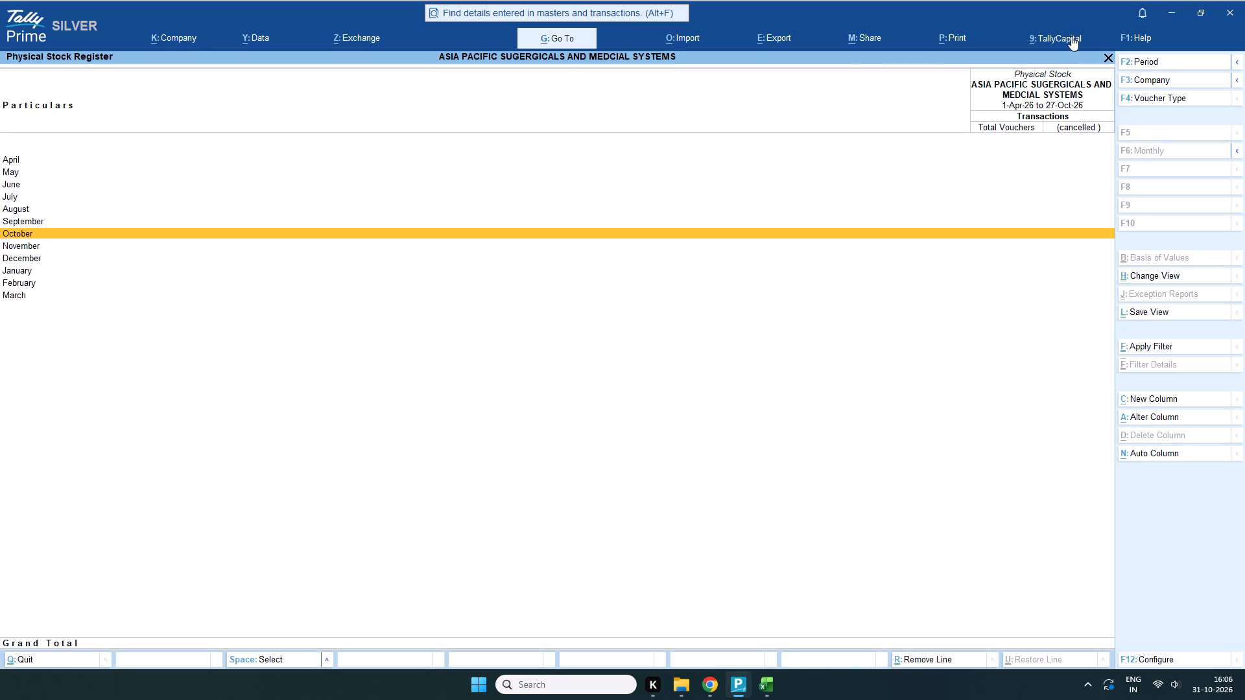
{"action": "left_click", "coordinate": [1108, 54]}
View the month-by-month Stock Transfer Journal Register, close it and return to Display More Reports.
{"action": "scroll", "coordinate": [836, 430], "scroll_direction": "up", "scroll_amount": 1}
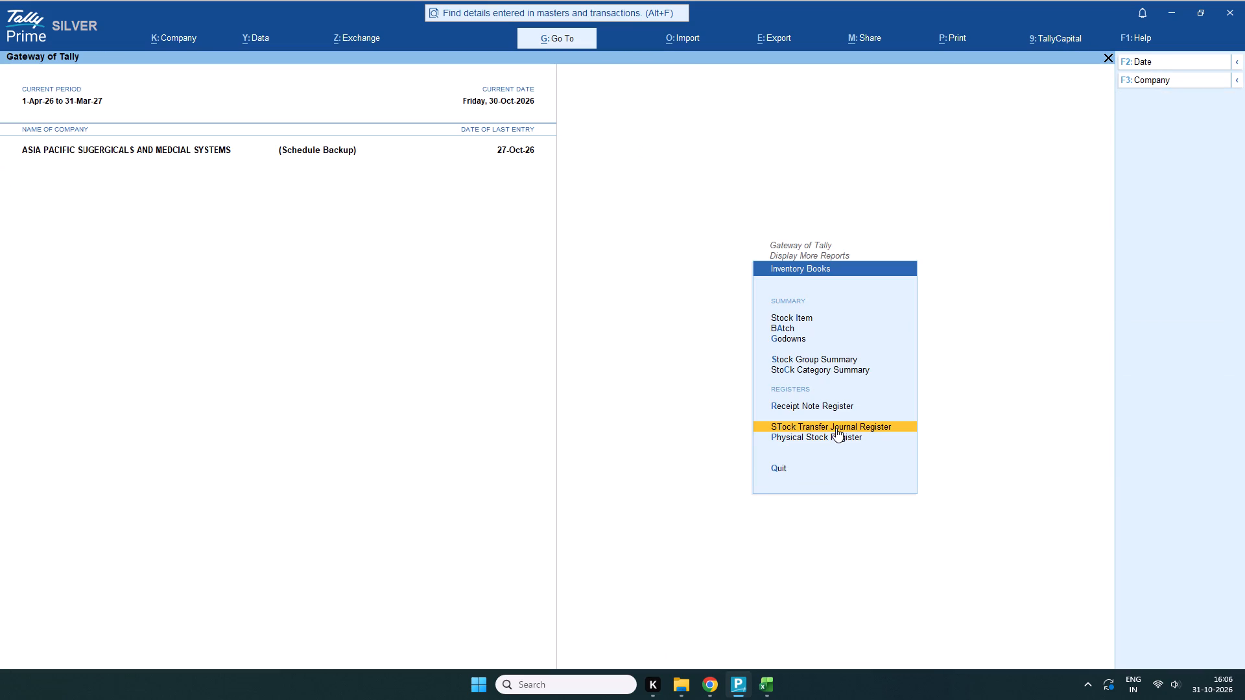
{"action": "left_click", "coordinate": [836, 427]}
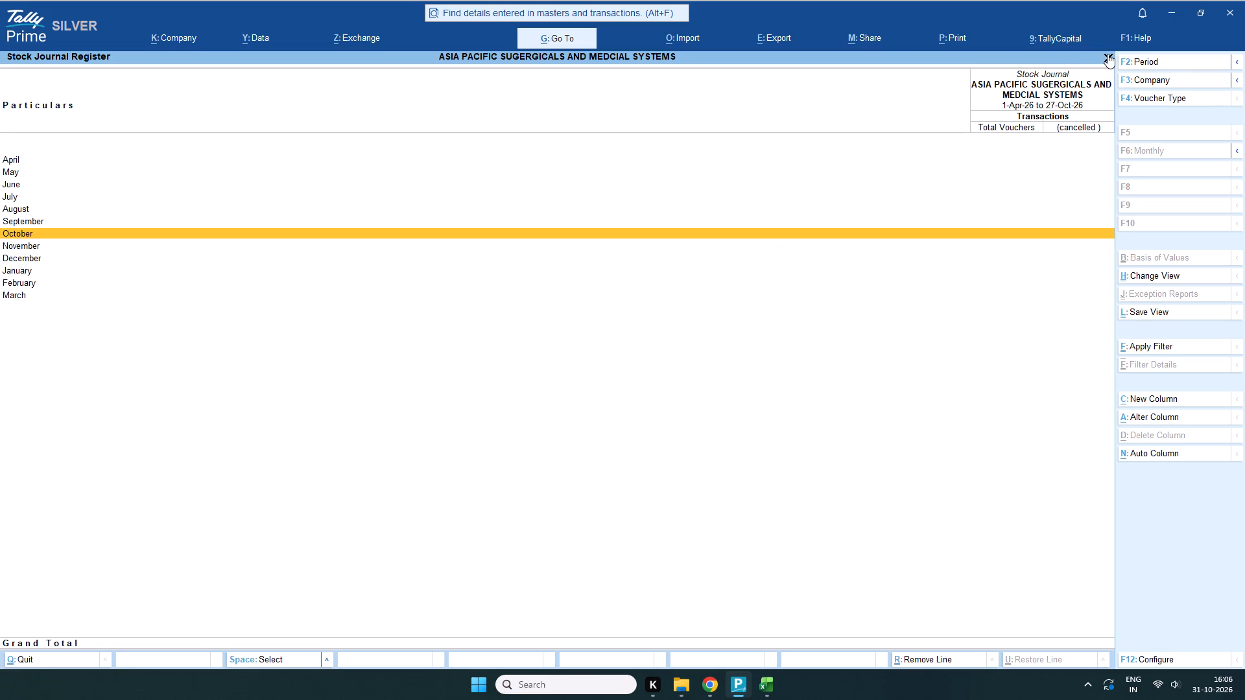
{"action": "left_click", "coordinate": [1108, 54]}
{"action": "left_click", "coordinate": [1108, 54]}
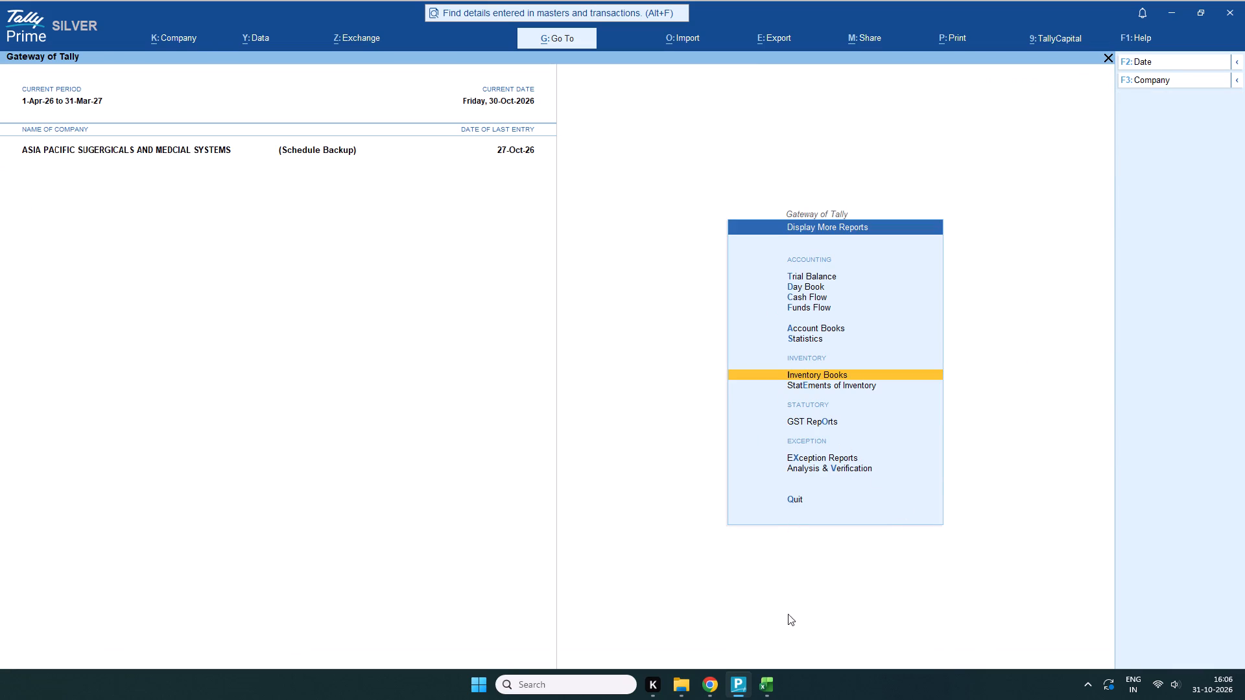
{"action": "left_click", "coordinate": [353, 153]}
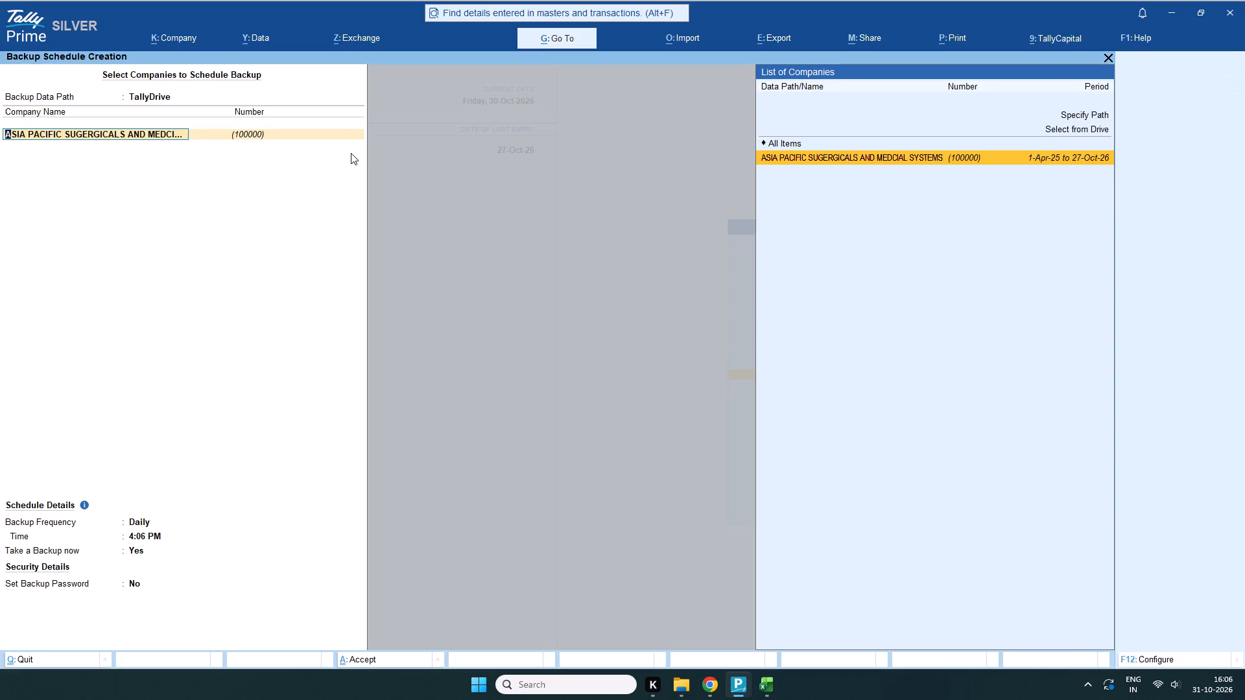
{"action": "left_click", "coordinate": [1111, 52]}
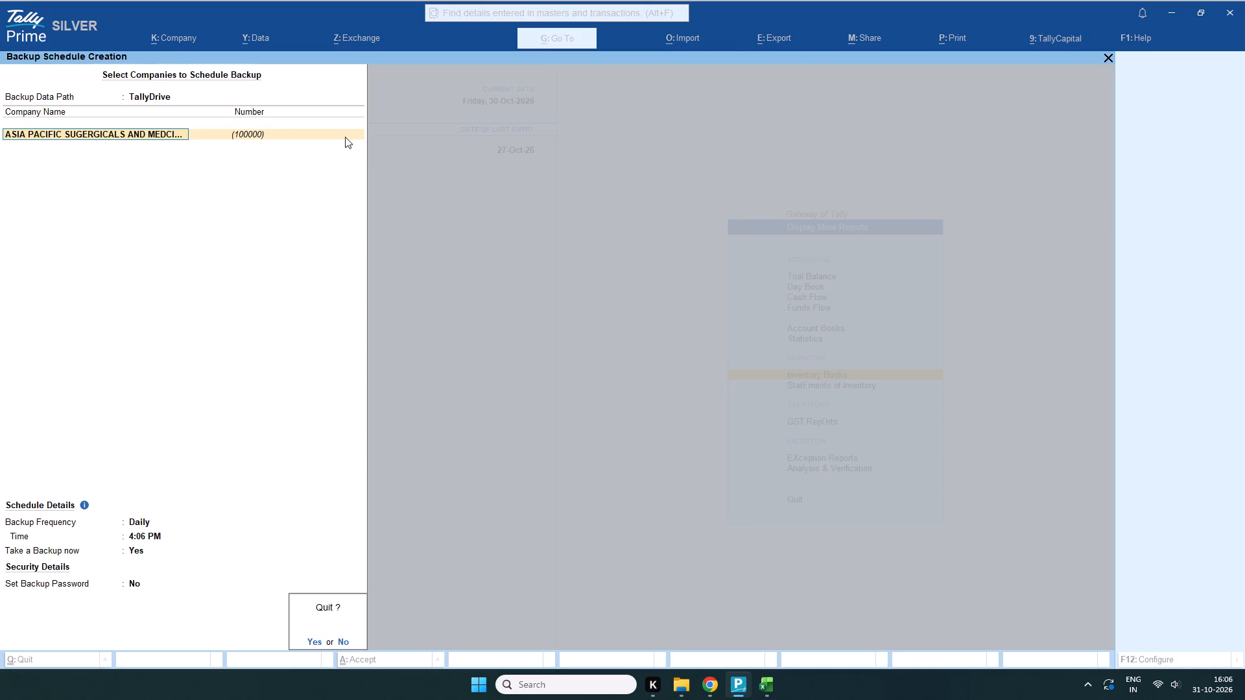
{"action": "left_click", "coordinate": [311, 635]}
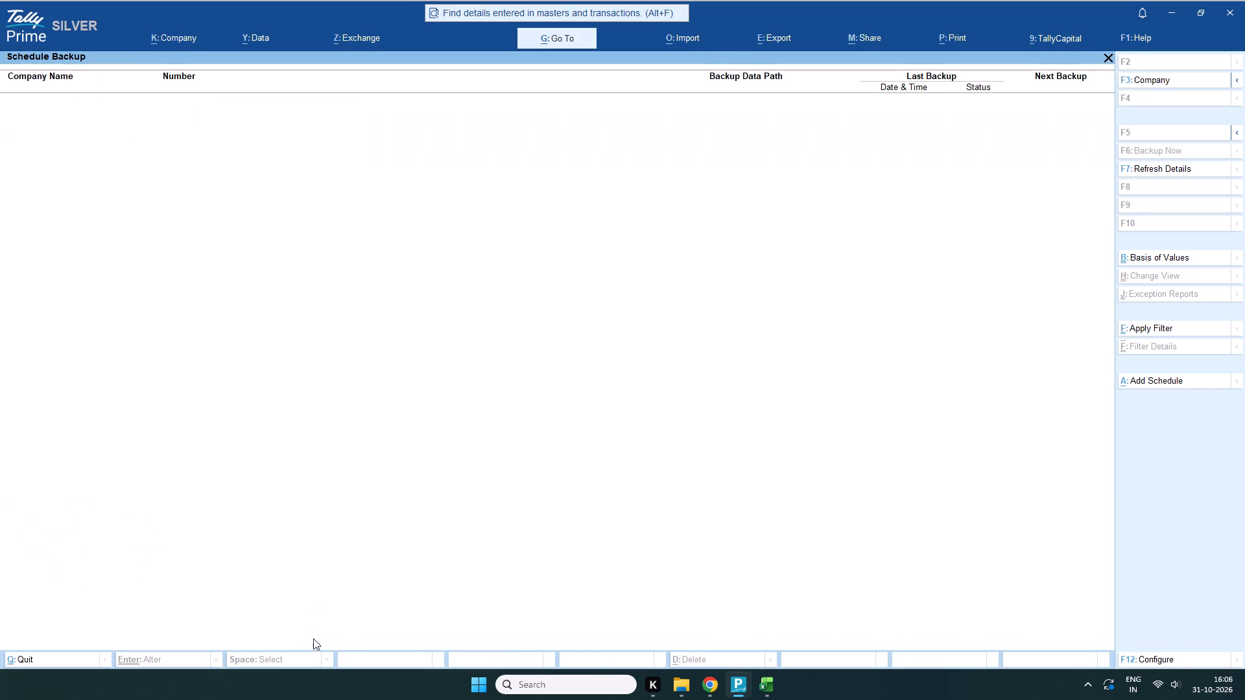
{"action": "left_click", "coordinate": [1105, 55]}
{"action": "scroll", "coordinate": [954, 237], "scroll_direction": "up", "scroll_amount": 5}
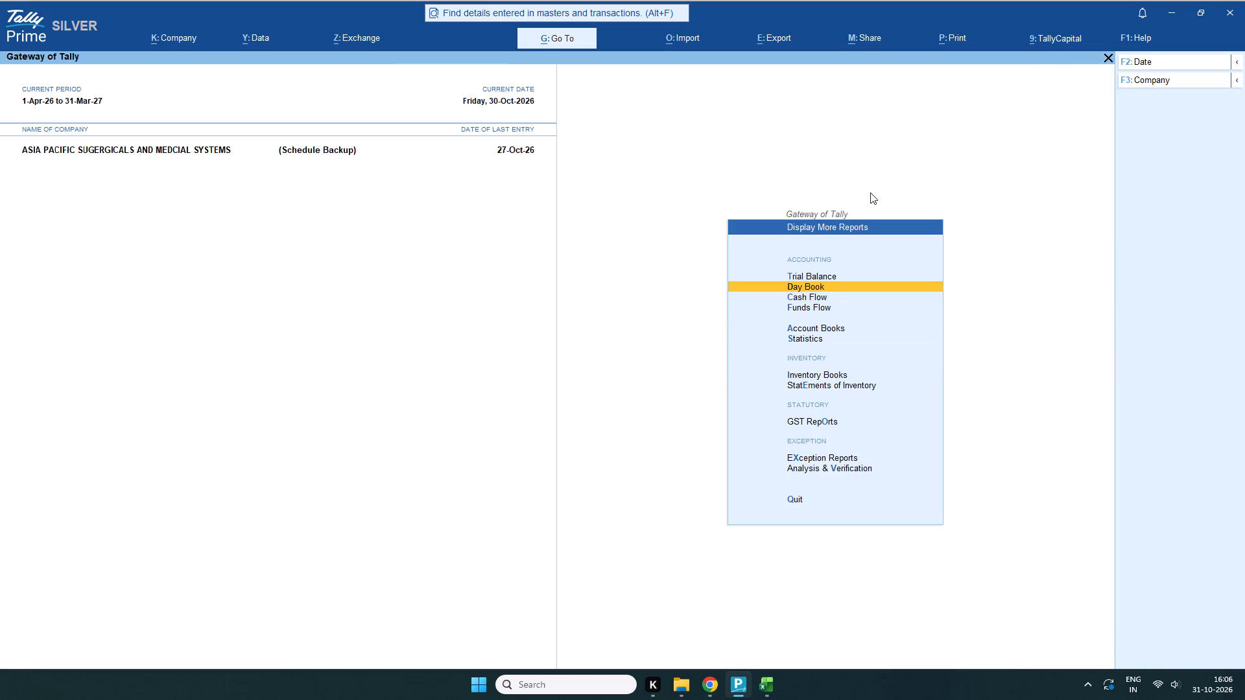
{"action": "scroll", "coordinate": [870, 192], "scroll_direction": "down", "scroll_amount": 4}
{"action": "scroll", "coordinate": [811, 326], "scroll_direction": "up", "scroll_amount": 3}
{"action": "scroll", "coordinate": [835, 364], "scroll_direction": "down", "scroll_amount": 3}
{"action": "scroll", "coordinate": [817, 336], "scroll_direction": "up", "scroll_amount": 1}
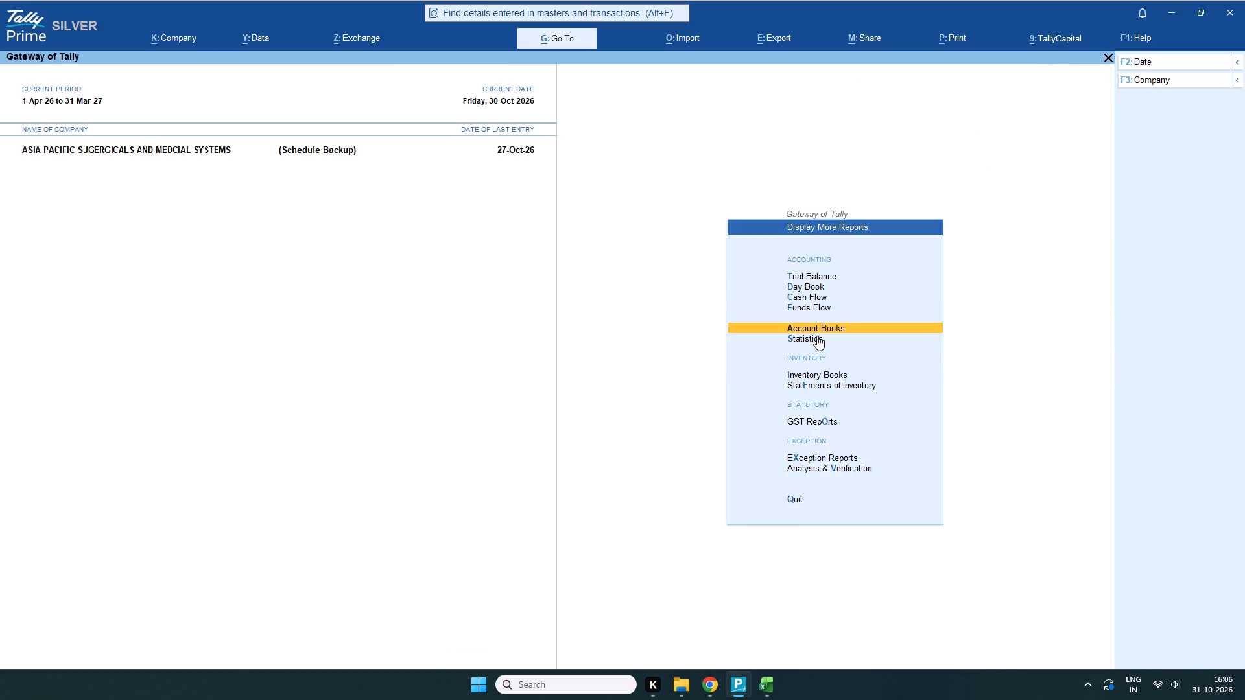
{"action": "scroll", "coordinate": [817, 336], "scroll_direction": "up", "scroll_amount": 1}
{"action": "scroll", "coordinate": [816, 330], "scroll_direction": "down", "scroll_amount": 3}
Return to the Gateway of Tally, open the Day Book and close it again.
{"action": "left_click", "coordinate": [796, 494]}
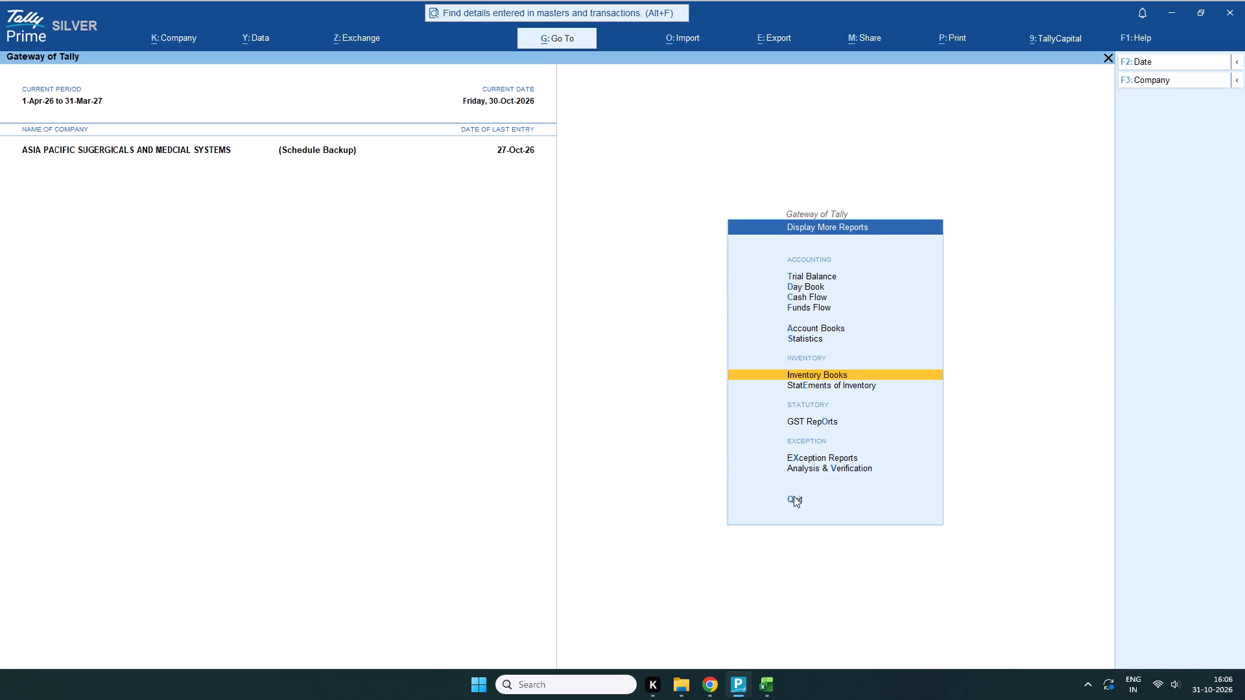
{"action": "left_click", "coordinate": [794, 496]}
{"action": "scroll", "coordinate": [818, 392], "scroll_direction": "up", "scroll_amount": 7}
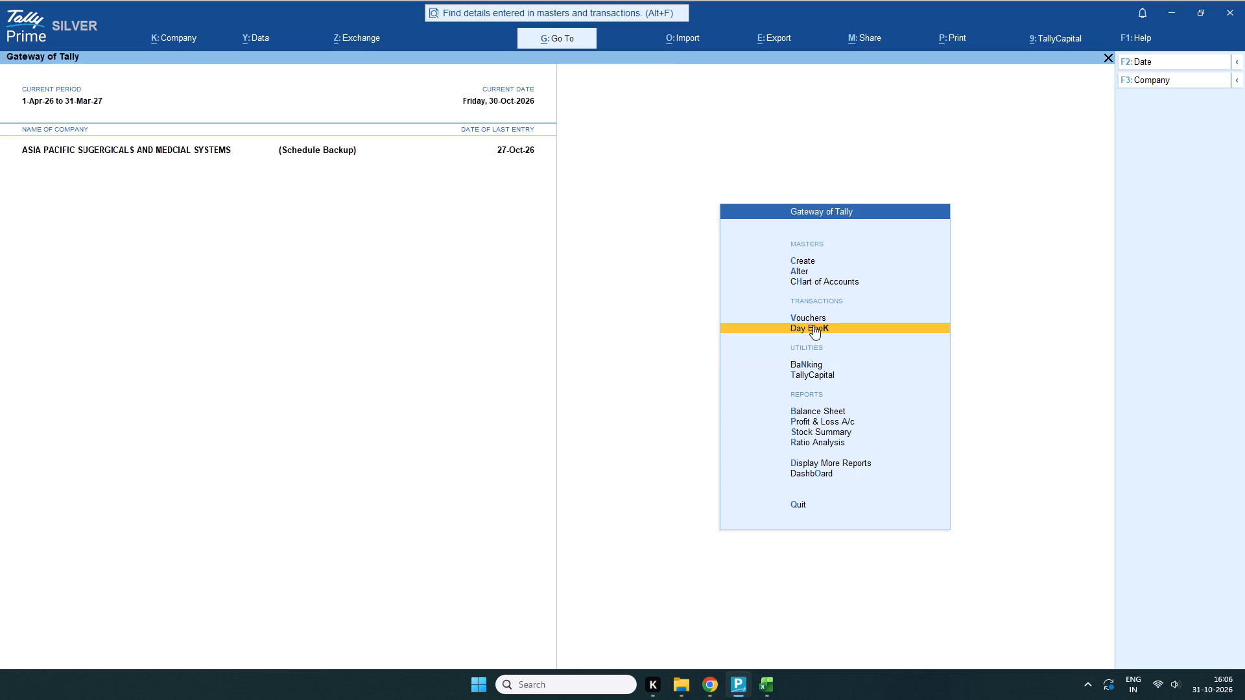
{"action": "left_click", "coordinate": [813, 324]}
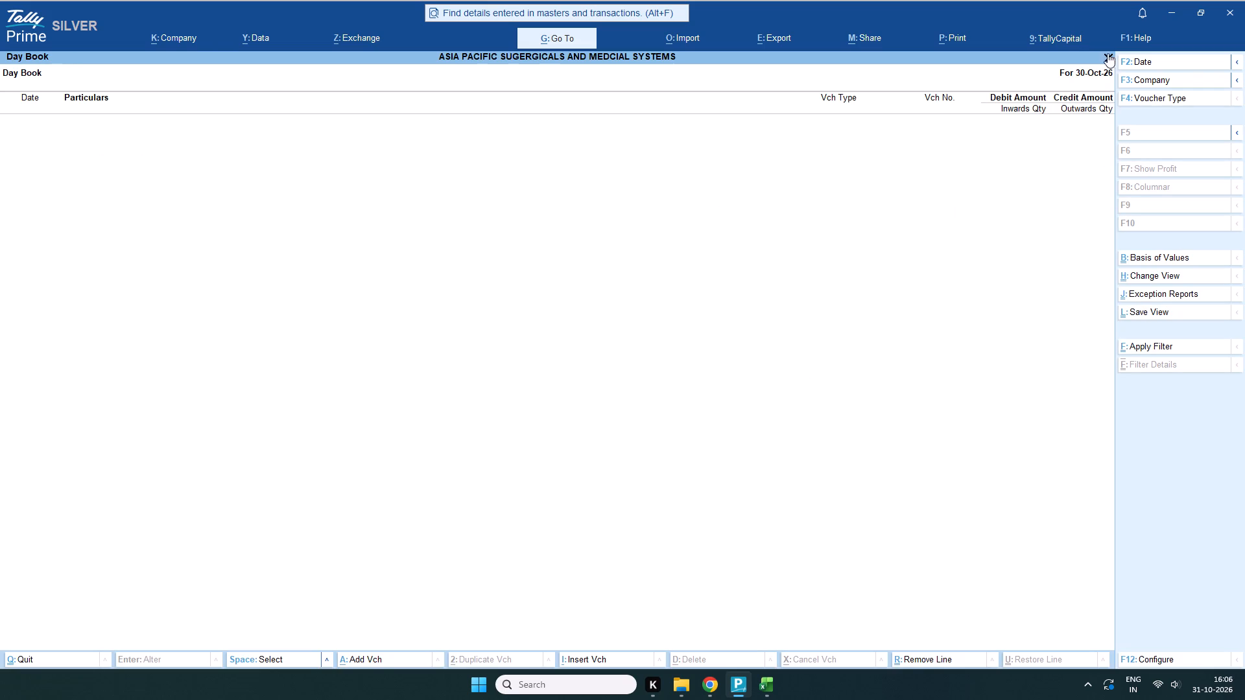
{"action": "left_click", "coordinate": [1104, 54]}
Open the Profit & Loss A/c and drill down into its Opening Stock to show the Opening Stock Summary.
{"action": "scroll", "coordinate": [848, 406], "scroll_direction": "up", "scroll_amount": 1}
{"action": "scroll", "coordinate": [830, 323], "scroll_direction": "down", "scroll_amount": 2}
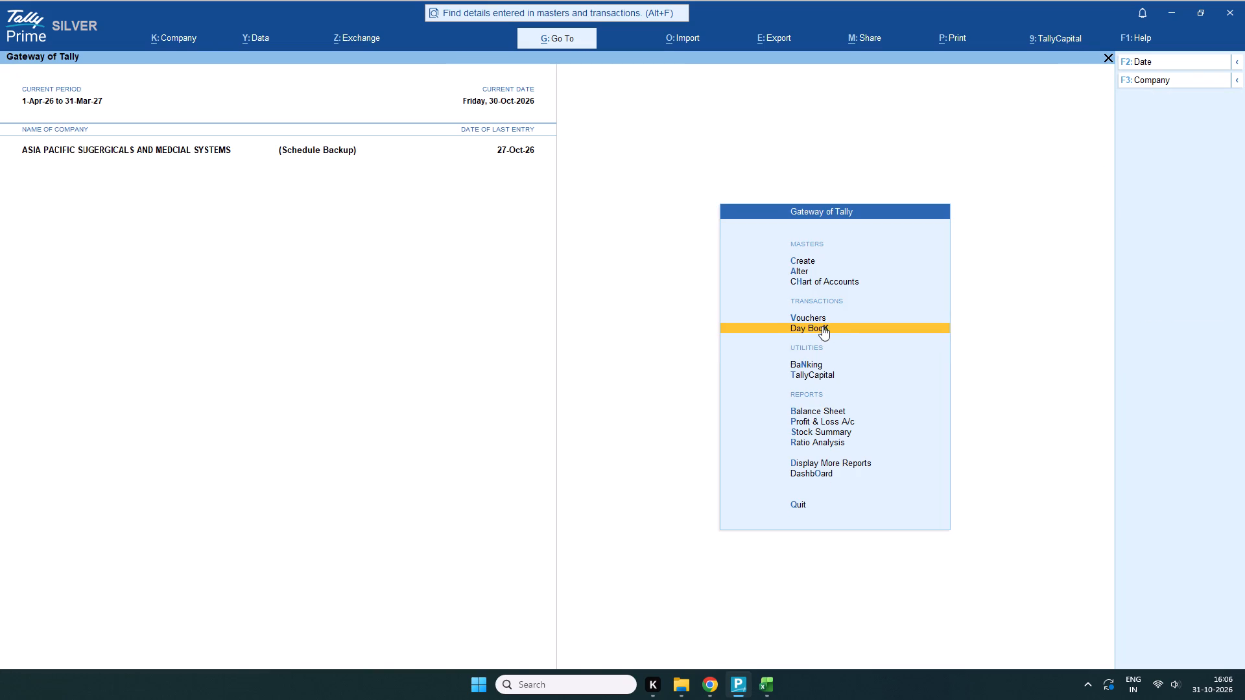
{"action": "scroll", "coordinate": [822, 327], "scroll_direction": "up", "scroll_amount": 1}
{"action": "scroll", "coordinate": [820, 366], "scroll_direction": "down", "scroll_amount": 5}
{"action": "scroll", "coordinate": [821, 414], "scroll_direction": "up", "scroll_amount": 1}
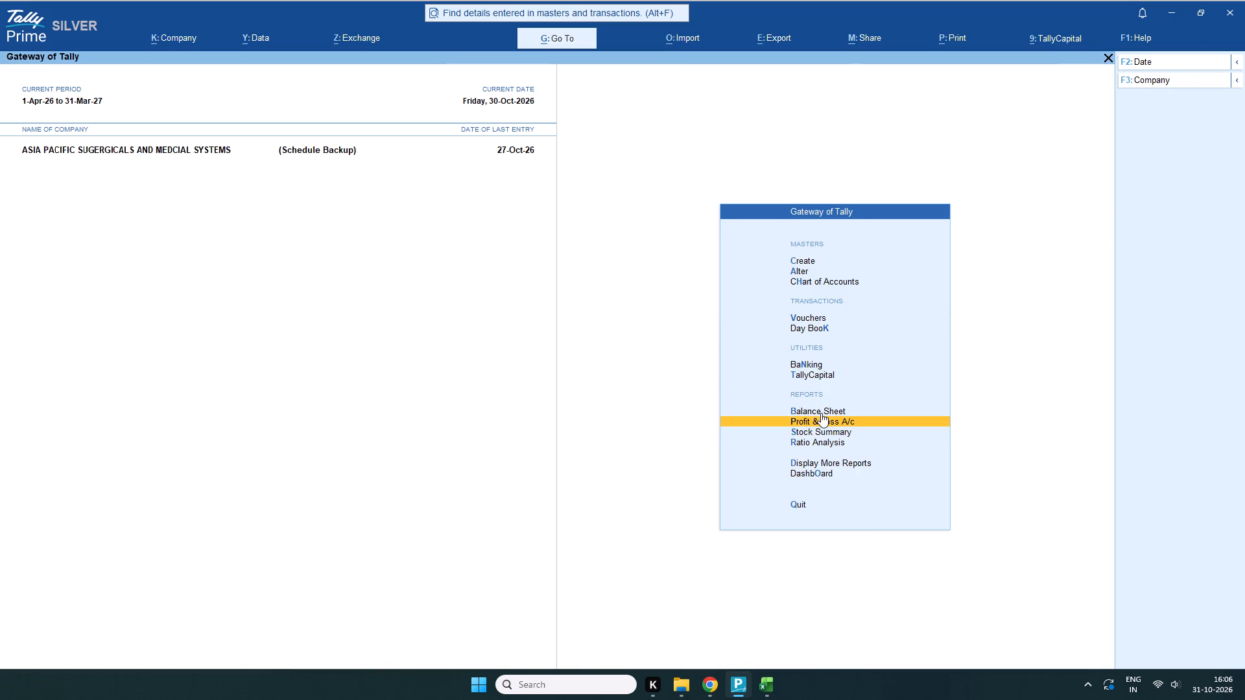
{"action": "left_click", "coordinate": [819, 417]}
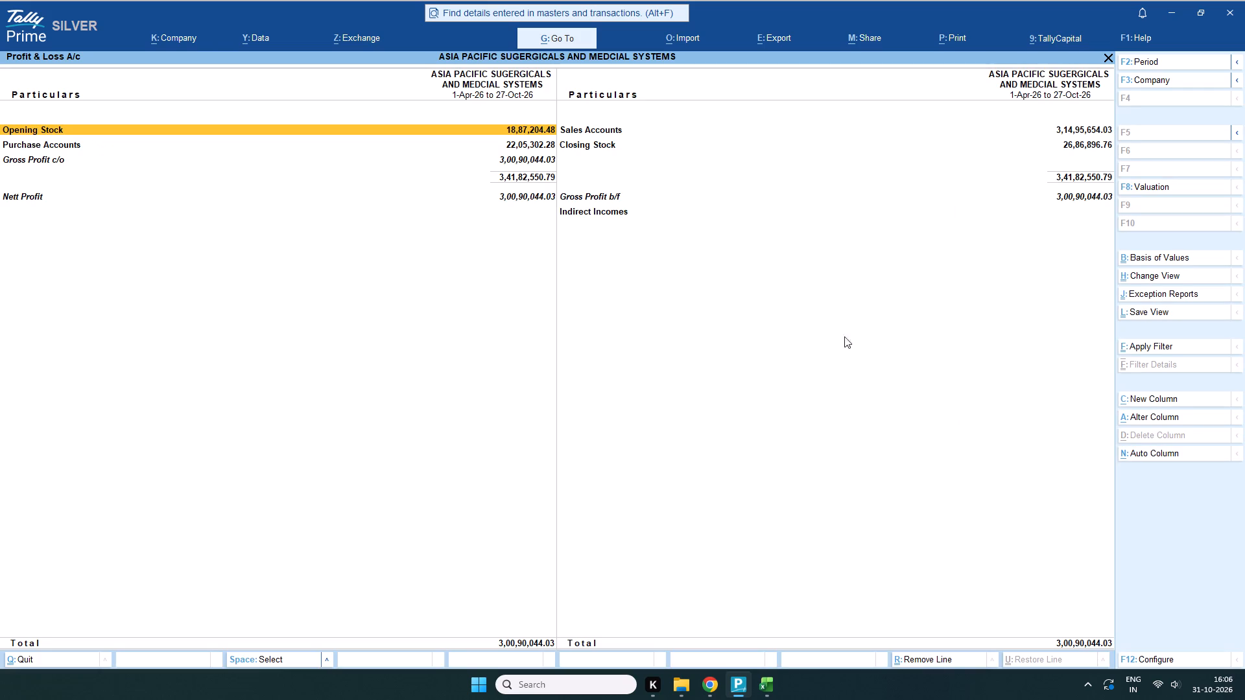
{"action": "double_click", "coordinate": [534, 130]}
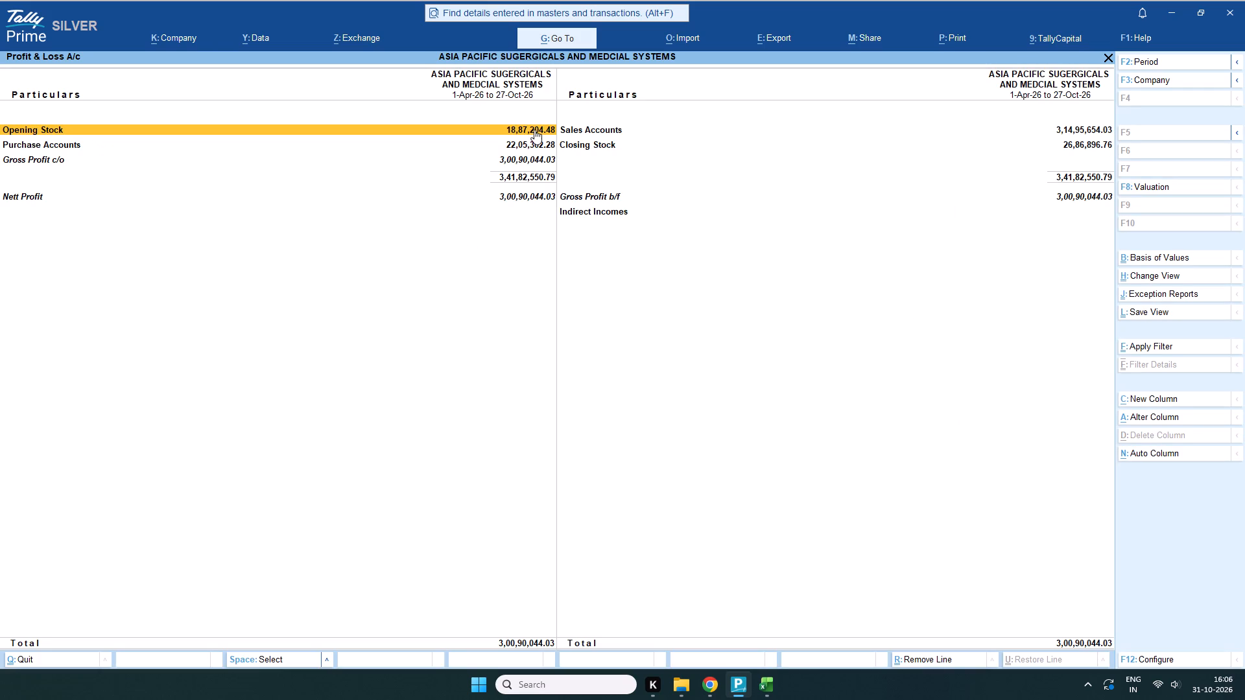
{"action": "double_click", "coordinate": [534, 130]}
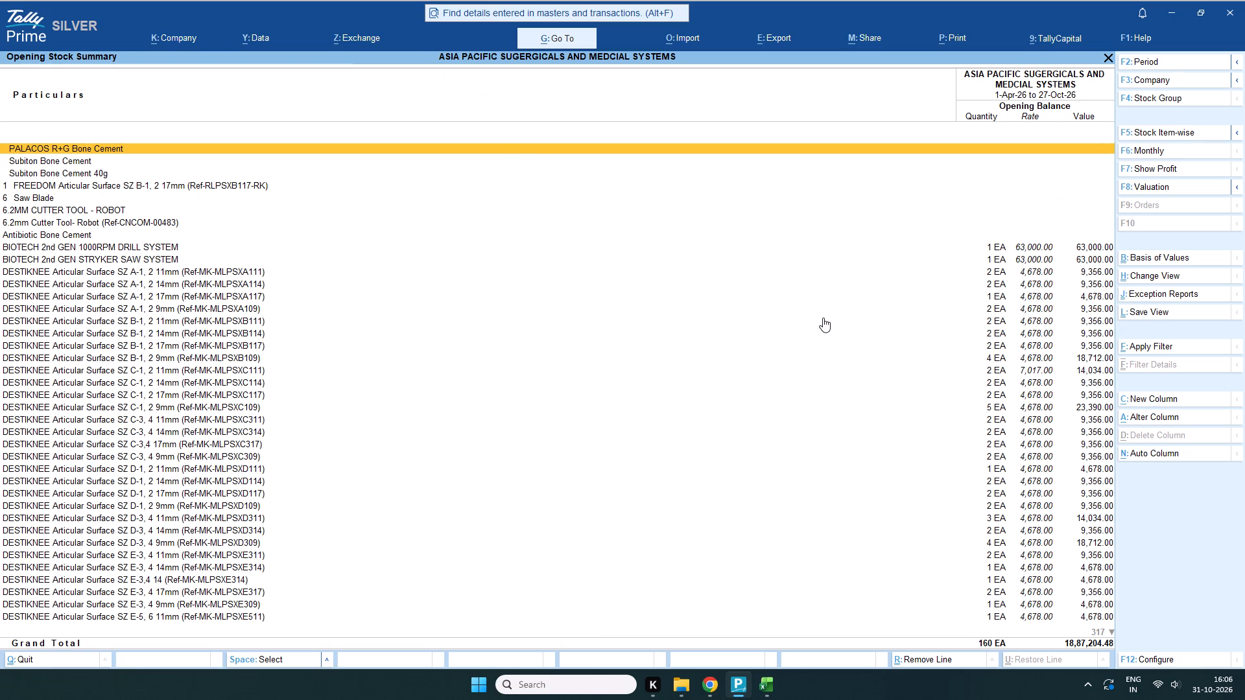
Examine the stock items in the Opening Stock Summary with their opening quantities, rates and values.
{"action": "scroll", "coordinate": [823, 318], "scroll_direction": "down", "scroll_amount": 13}
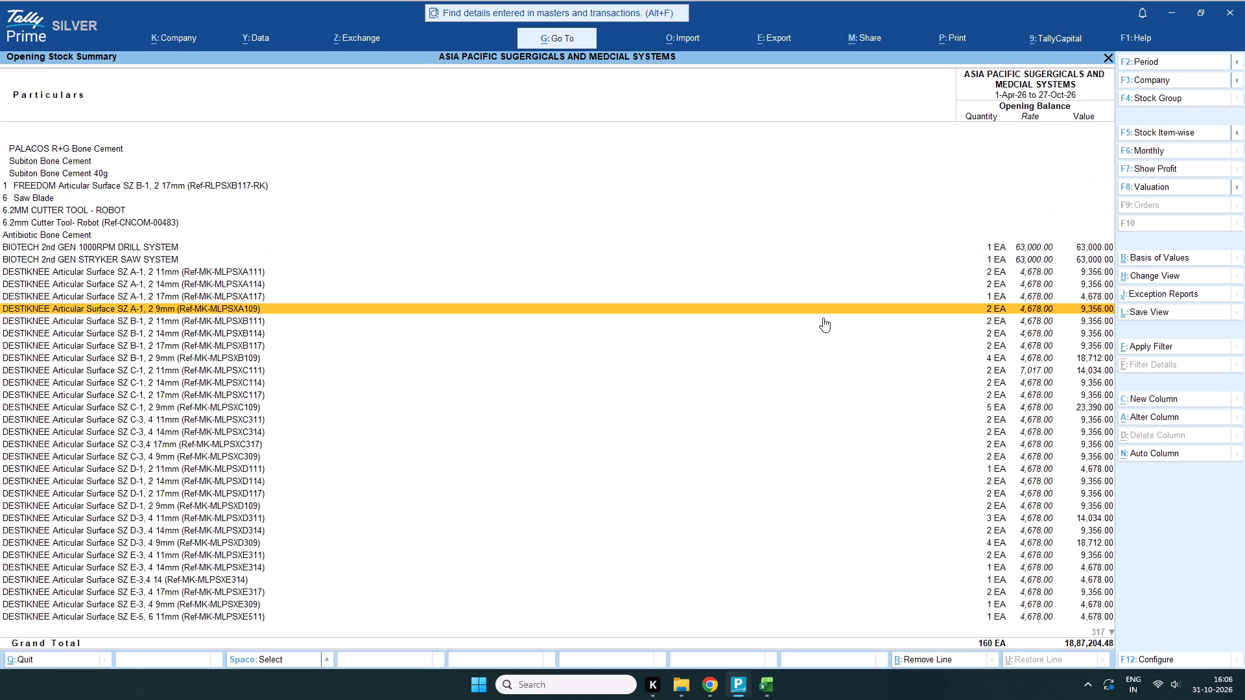
{"action": "scroll", "coordinate": [823, 318], "scroll_direction": "down", "scroll_amount": 5}
{"action": "scroll", "coordinate": [823, 318], "scroll_direction": "down", "scroll_amount": 20}
{"action": "scroll", "coordinate": [823, 318], "scroll_direction": "down", "scroll_amount": 5}
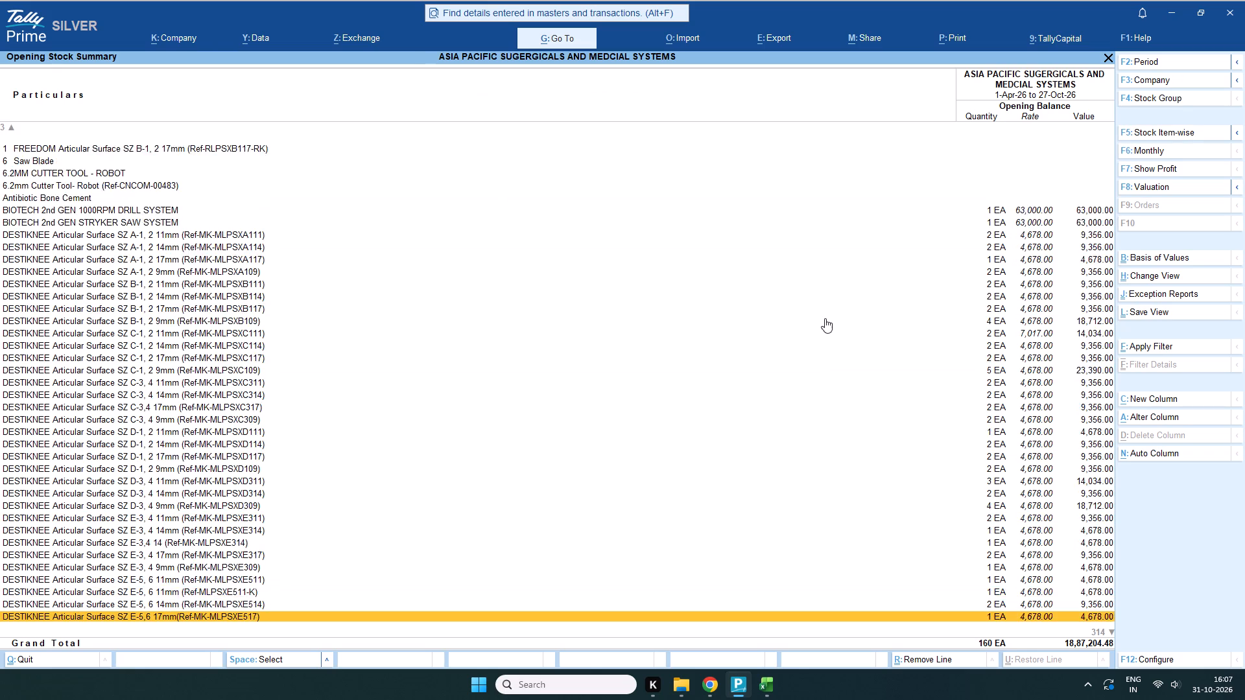
{"action": "scroll", "coordinate": [825, 318], "scroll_direction": "down", "scroll_amount": 20}
{"action": "scroll", "coordinate": [825, 318], "scroll_direction": "down", "scroll_amount": 1}
{"action": "scroll", "coordinate": [825, 318], "scroll_direction": "up", "scroll_amount": 1}
{"action": "scroll", "coordinate": [825, 318], "scroll_direction": "down", "scroll_amount": 20}
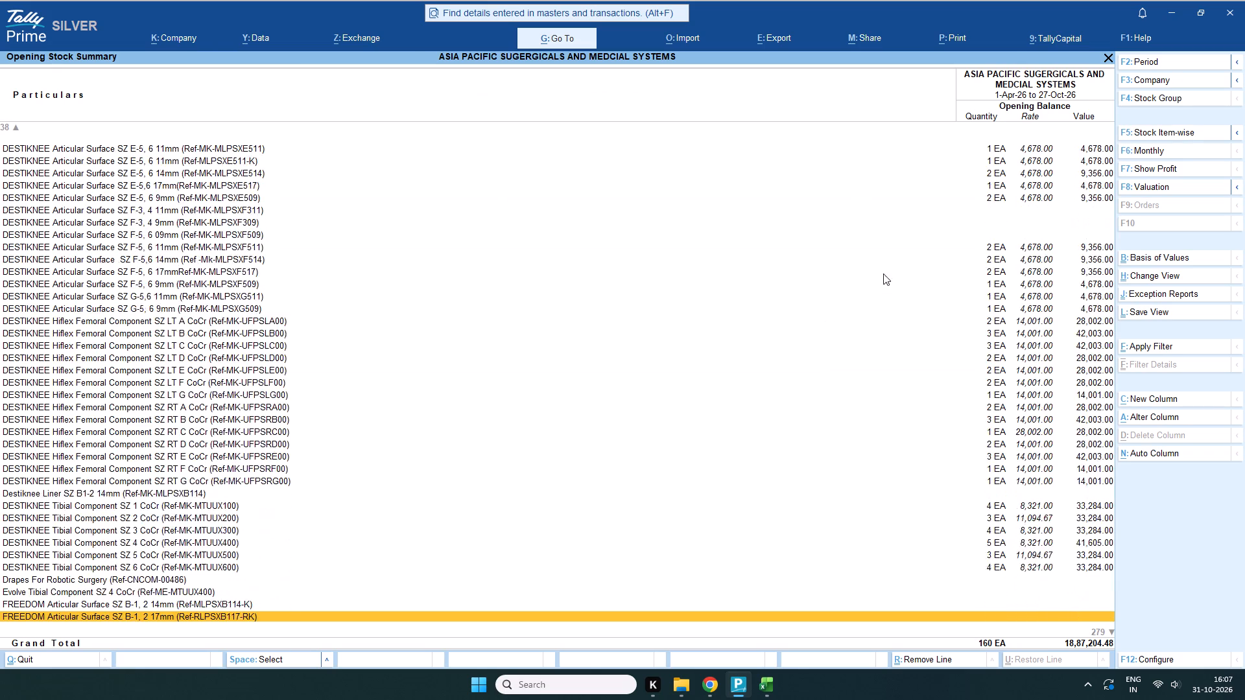
{"action": "scroll", "coordinate": [883, 274], "scroll_direction": "down", "scroll_amount": 18}
{"action": "scroll", "coordinate": [869, 263], "scroll_direction": "up", "scroll_amount": 15}
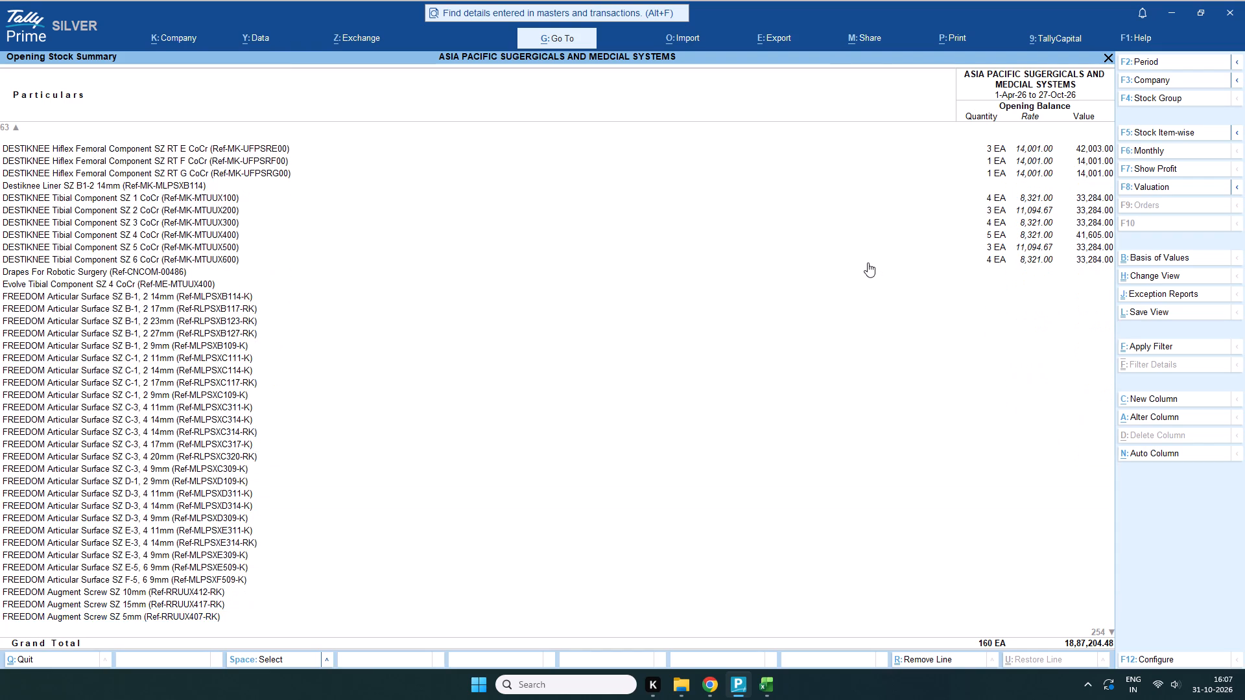
{"action": "scroll", "coordinate": [868, 262], "scroll_direction": "up", "scroll_amount": 16}
{"action": "scroll", "coordinate": [867, 262], "scroll_direction": "up", "scroll_amount": 5}
{"action": "scroll", "coordinate": [867, 262], "scroll_direction": "down", "scroll_amount": 5}
{"action": "scroll", "coordinate": [867, 262], "scroll_direction": "up", "scroll_amount": 5}
{"action": "scroll", "coordinate": [867, 262], "scroll_direction": "down", "scroll_amount": 5}
{"action": "scroll", "coordinate": [867, 262], "scroll_direction": "up", "scroll_amount": 3}
{"action": "scroll", "coordinate": [867, 262], "scroll_direction": "down", "scroll_amount": 3}
{"action": "scroll", "coordinate": [867, 262], "scroll_direction": "up", "scroll_amount": 8}
{"action": "scroll", "coordinate": [867, 262], "scroll_direction": "down", "scroll_amount": 9}
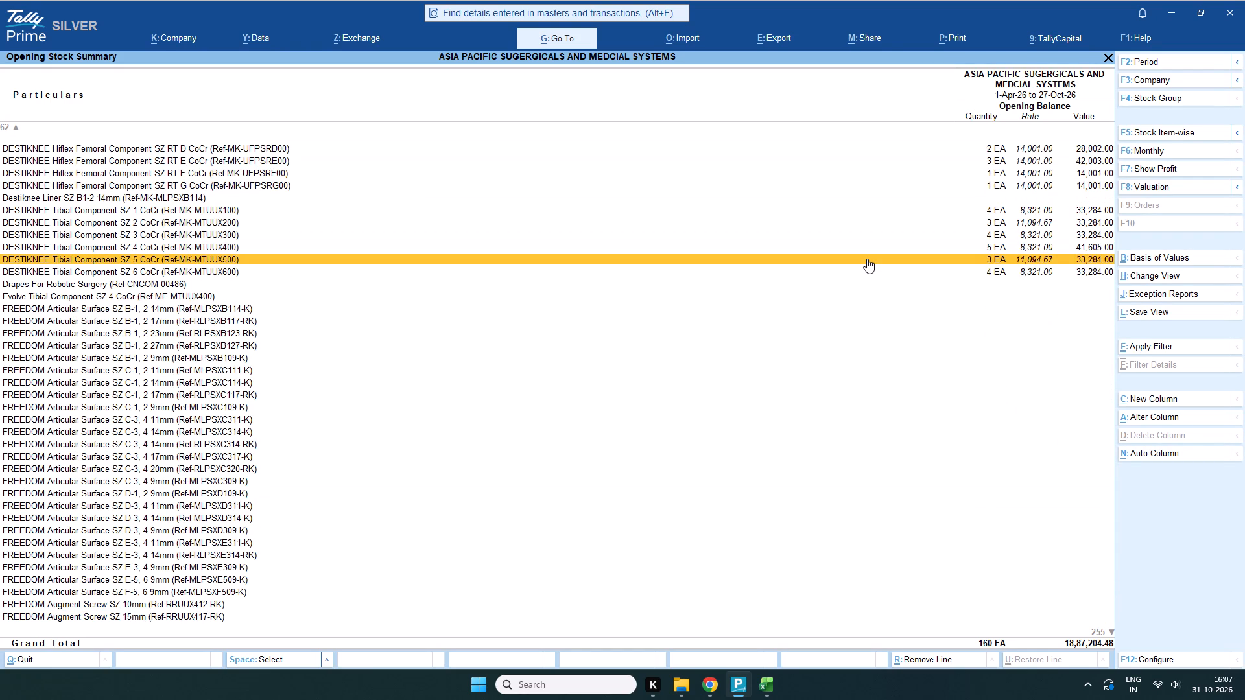
{"action": "scroll", "coordinate": [867, 259], "scroll_direction": "down", "scroll_amount": 2}
{"action": "scroll", "coordinate": [867, 259], "scroll_direction": "up", "scroll_amount": 6}
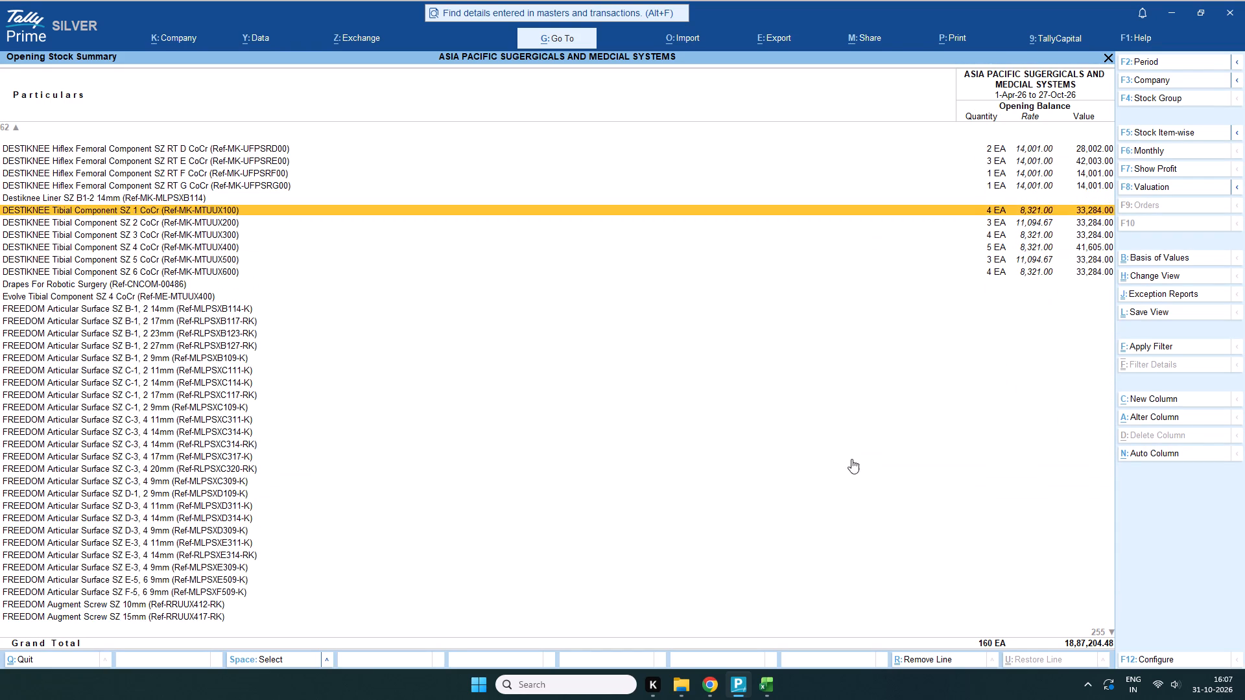
{"action": "scroll", "coordinate": [851, 459], "scroll_direction": "up", "scroll_amount": 3}
{"action": "scroll", "coordinate": [853, 488], "scroll_direction": "up", "scroll_amount": 20}
{"action": "scroll", "coordinate": [853, 488], "scroll_direction": "up", "scroll_amount": 16}
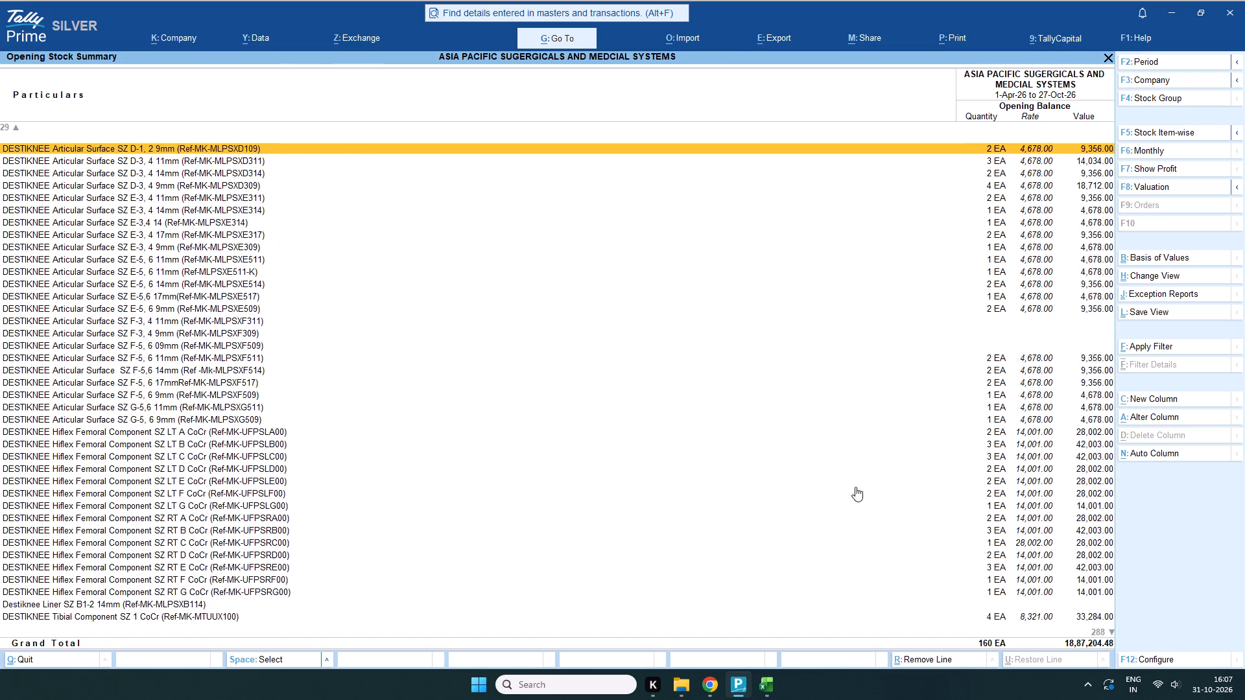
Close the Opening Stock Summary and drill down from Purchase Accounts to the Purchase ledger's monthly summary.
{"action": "scroll", "coordinate": [855, 487], "scroll_direction": "up", "scroll_amount": 20}
{"action": "scroll", "coordinate": [855, 487], "scroll_direction": "up", "scroll_amount": 20}
{"action": "scroll", "coordinate": [855, 487], "scroll_direction": "up", "scroll_amount": 4}
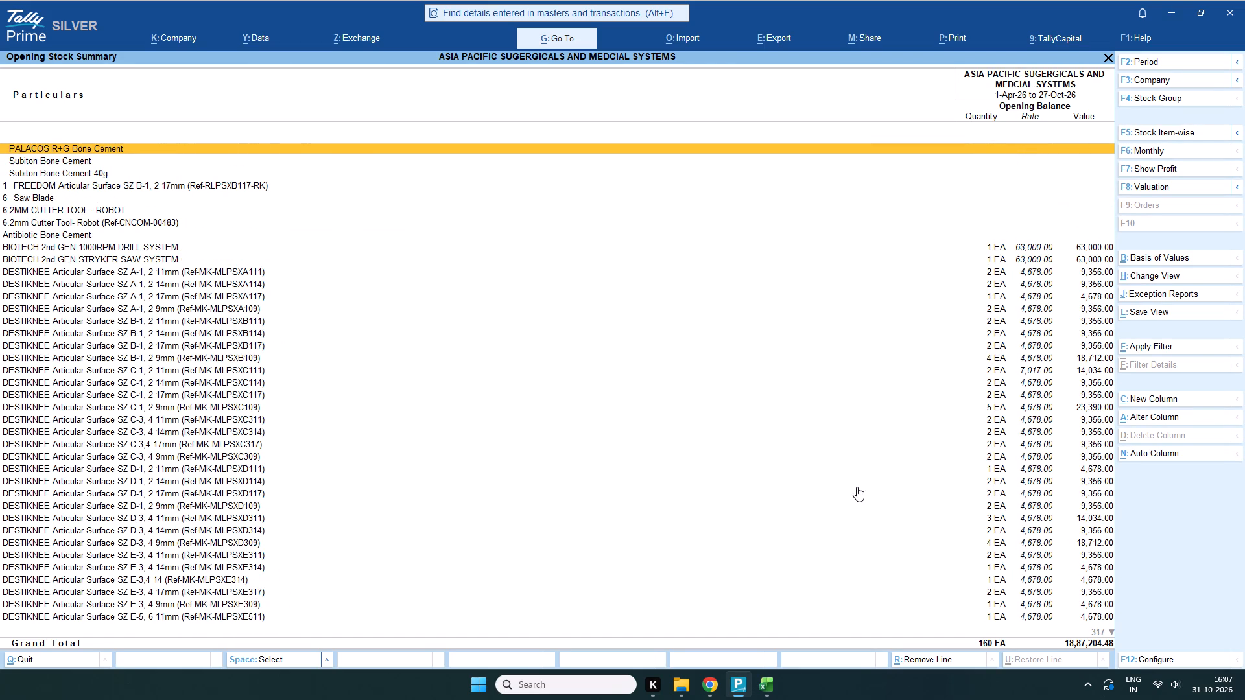
{"action": "left_click", "coordinate": [1108, 51]}
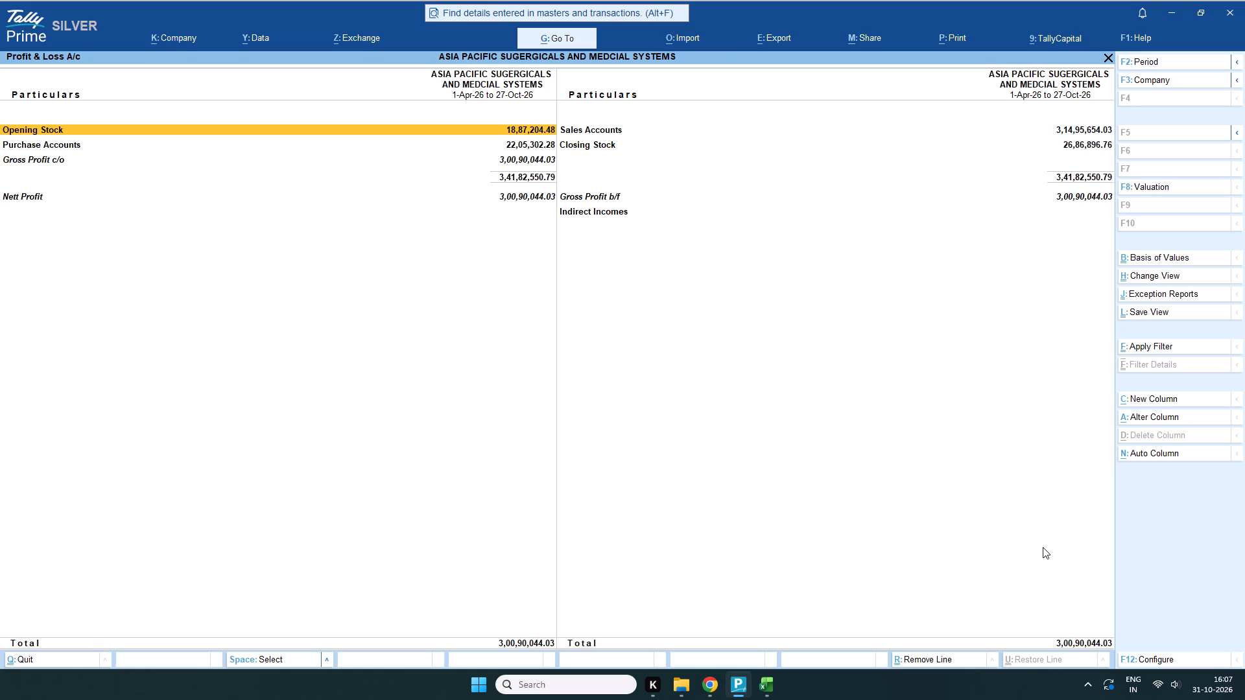
{"action": "double_click", "coordinate": [510, 143]}
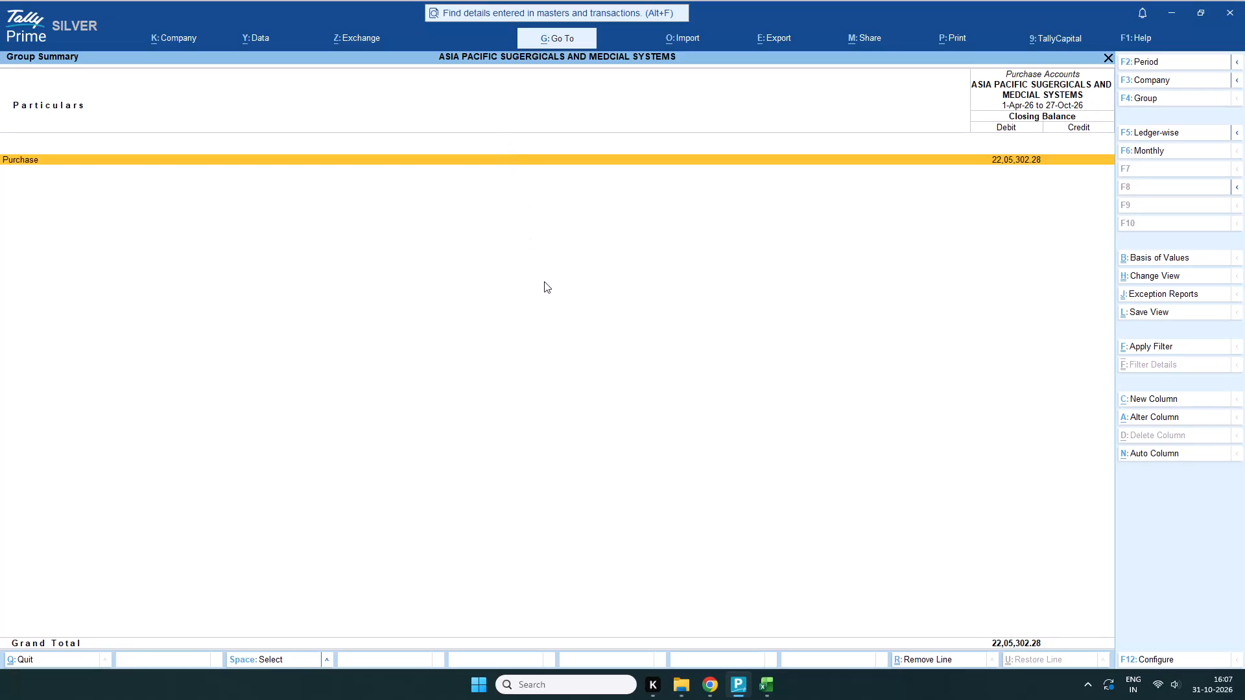
{"action": "left_click", "coordinate": [948, 159]}
{"action": "double_click", "coordinate": [948, 159]}
{"action": "scroll", "coordinate": [902, 207], "scroll_direction": "up", "scroll_amount": 6}
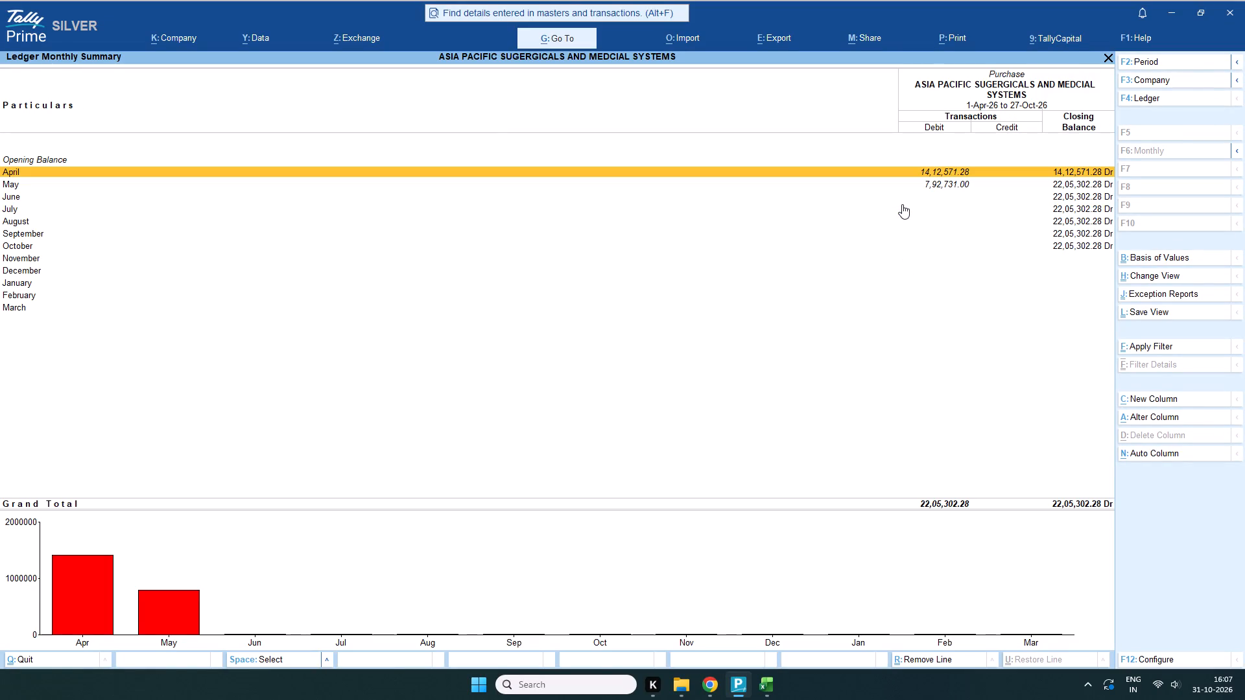
{"action": "scroll", "coordinate": [911, 174], "scroll_direction": "up", "scroll_amount": 1}
Change the Purchase ledger's report period to run from 1-4-2025 to 31-10-2026.
{"action": "left_click", "coordinate": [1154, 60]}
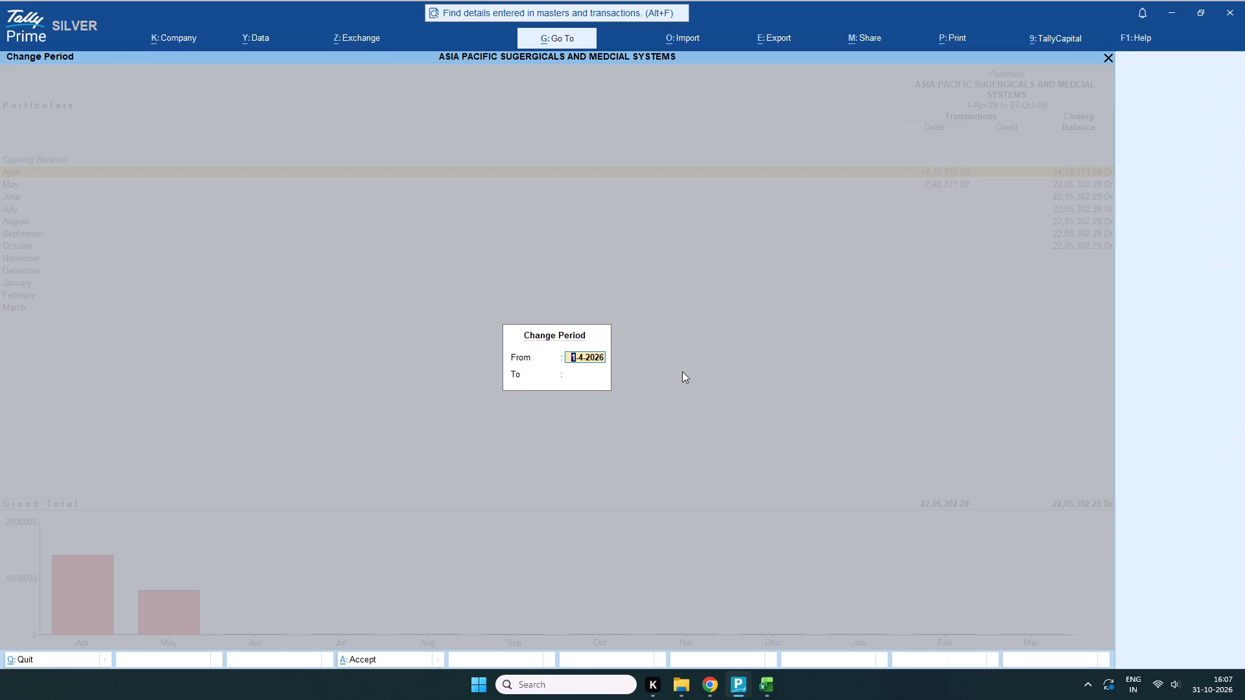
{"action": "left_click", "coordinate": [595, 355]}
{"action": "left_click", "coordinate": [602, 356]}
{"action": "key", "text": "BackSpace"}
{"action": "key", "text": "5"}
{"action": "key", "text": "Return"}
{"action": "type", "text": "31-"}
{"action": "key", "text": "0"}
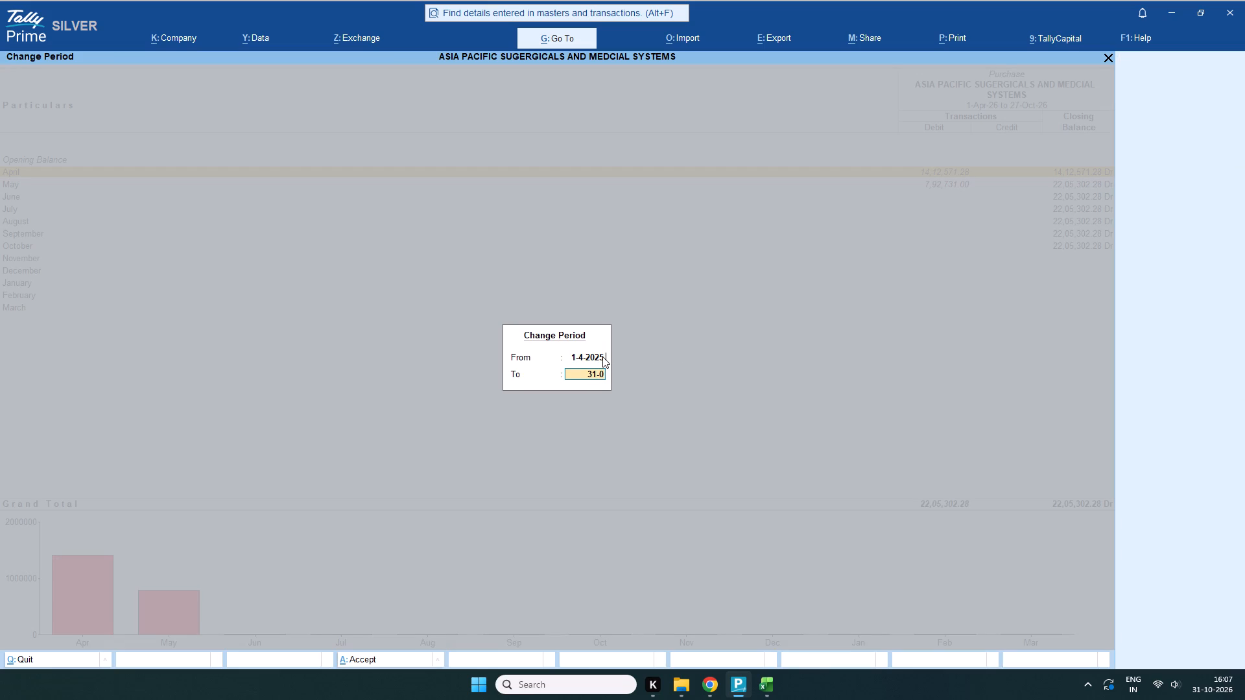
{"action": "key", "text": "BackSpace"}
{"action": "type", "text": "10-2026"}
{"action": "key", "text": "Return"}
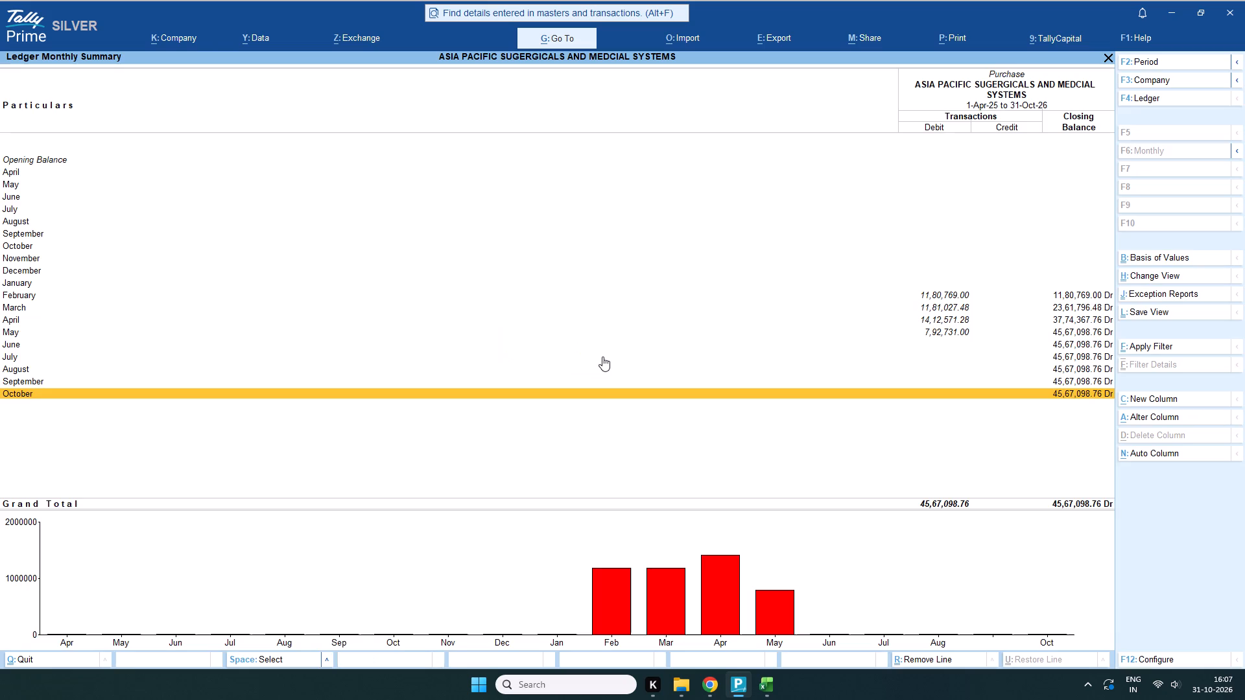
Review the monthly purchase figures from February to May, then close back to the Profit & Loss A/c.
{"action": "scroll", "coordinate": [606, 356], "scroll_direction": "up", "scroll_amount": 8}
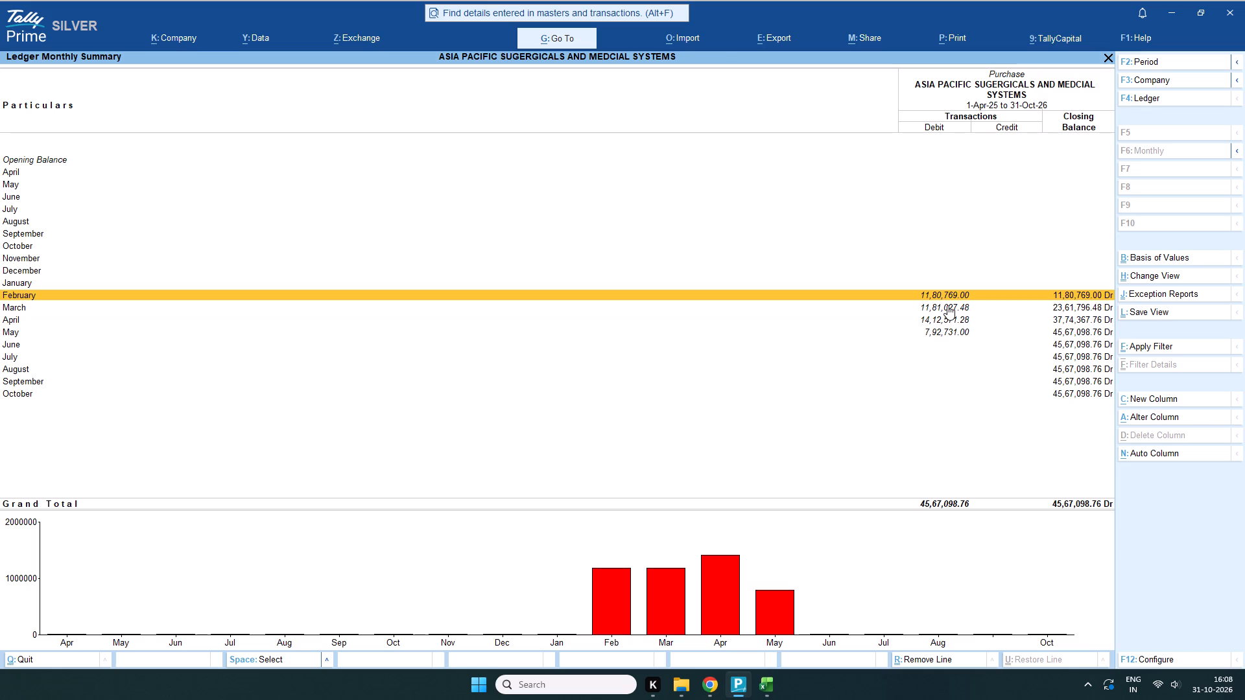
{"action": "scroll", "coordinate": [947, 305], "scroll_direction": "down", "scroll_amount": 1}
{"action": "scroll", "coordinate": [947, 305], "scroll_direction": "up", "scroll_amount": 1}
{"action": "scroll", "coordinate": [947, 307], "scroll_direction": "down", "scroll_amount": 2}
{"action": "scroll", "coordinate": [947, 307], "scroll_direction": "up", "scroll_amount": 2}
{"action": "left_click", "coordinate": [1105, 54]}
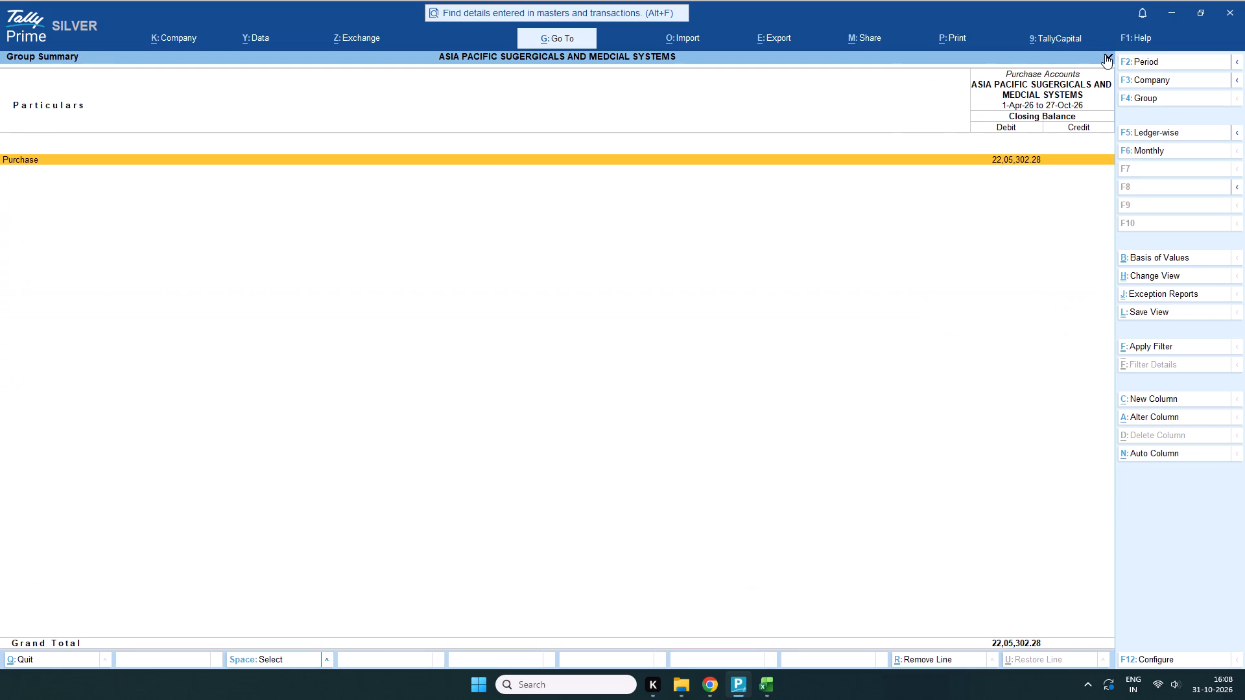
{"action": "left_click", "coordinate": [1105, 54]}
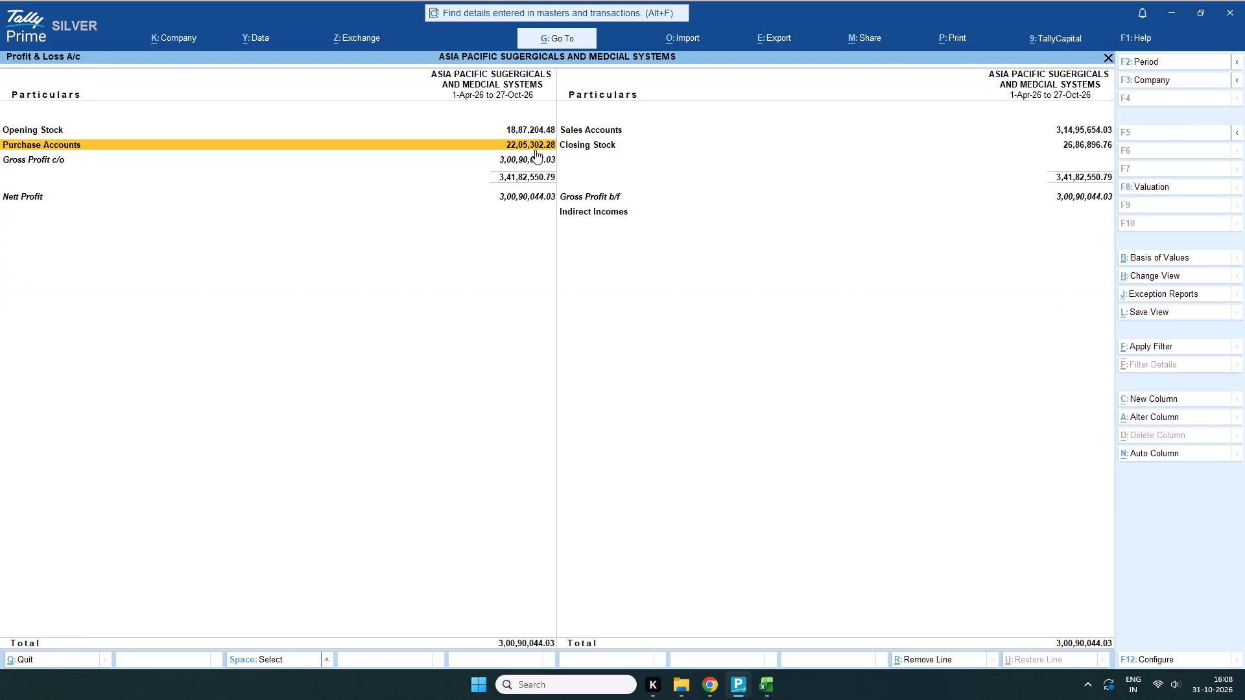
Drill down from Purchase Accounts to the Purchase ledger's monthly summary again.
{"action": "scroll", "coordinate": [534, 132], "scroll_direction": "up", "scroll_amount": 1}
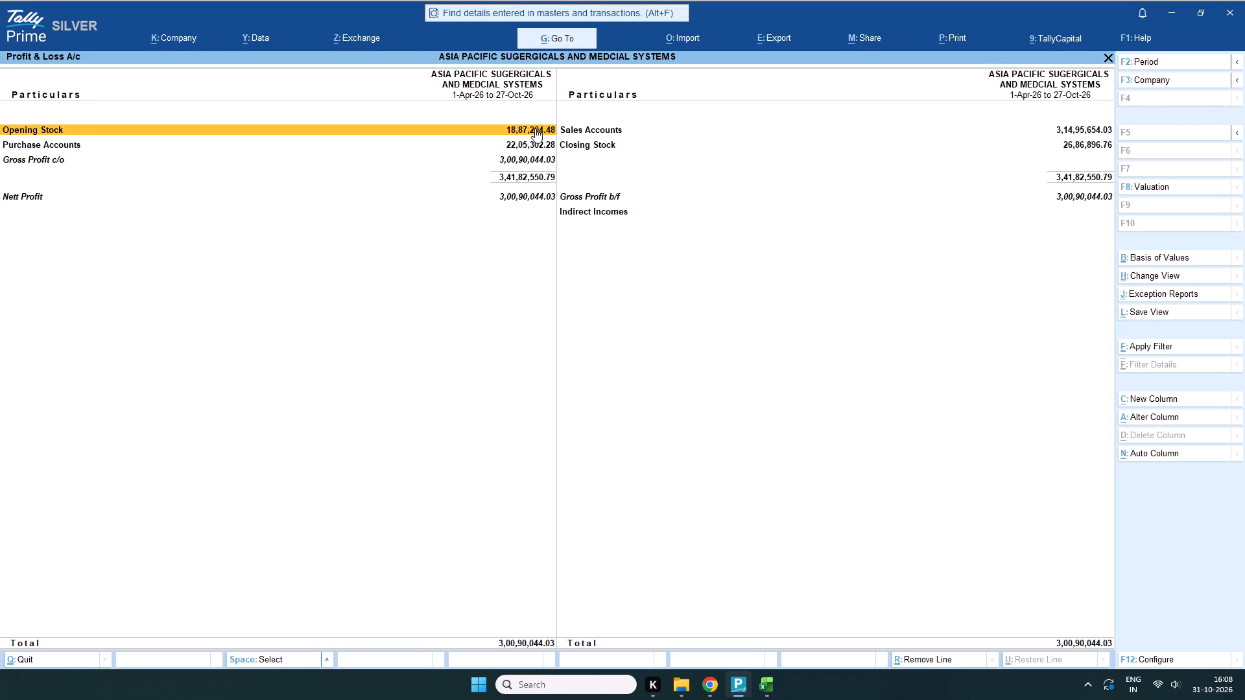
{"action": "scroll", "coordinate": [537, 155], "scroll_direction": "down", "scroll_amount": 1}
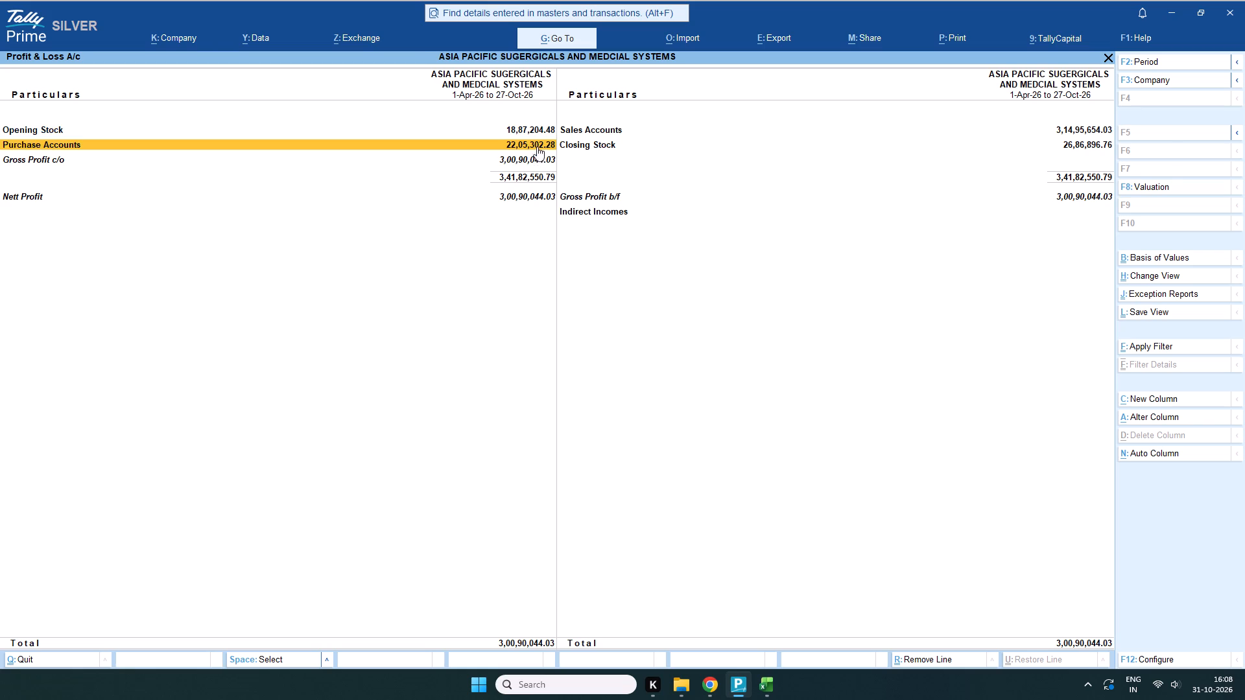
{"action": "double_click", "coordinate": [537, 144]}
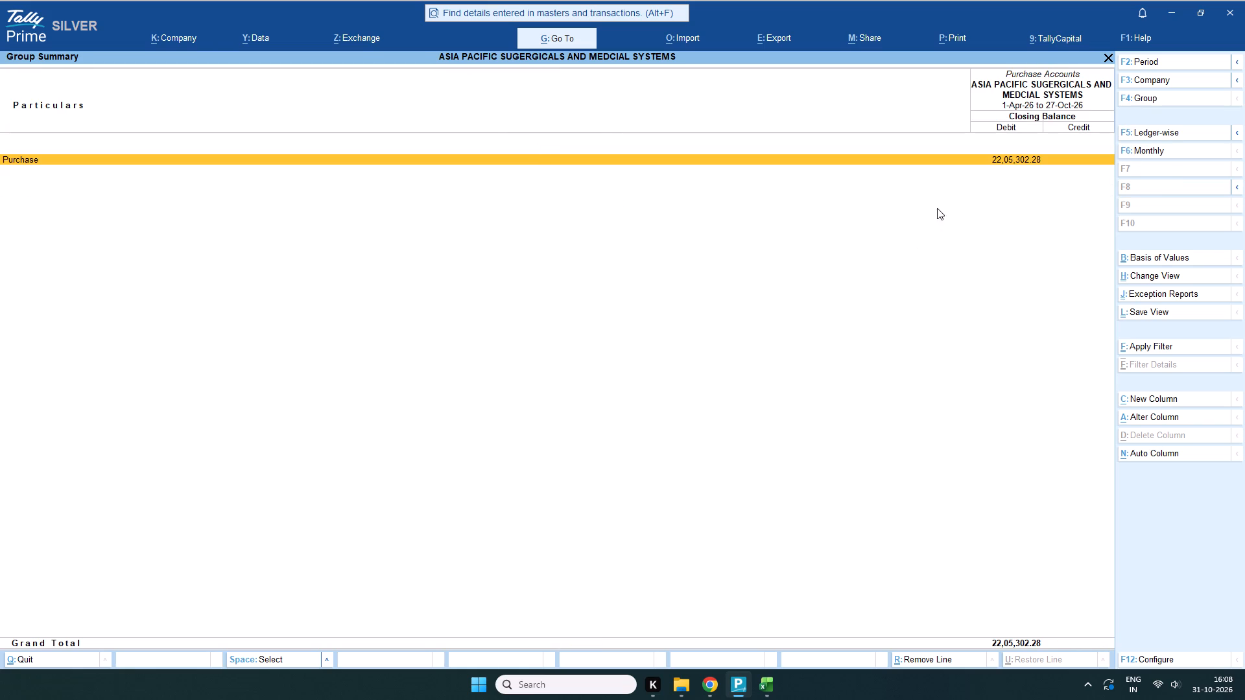
{"action": "double_click", "coordinate": [932, 160]}
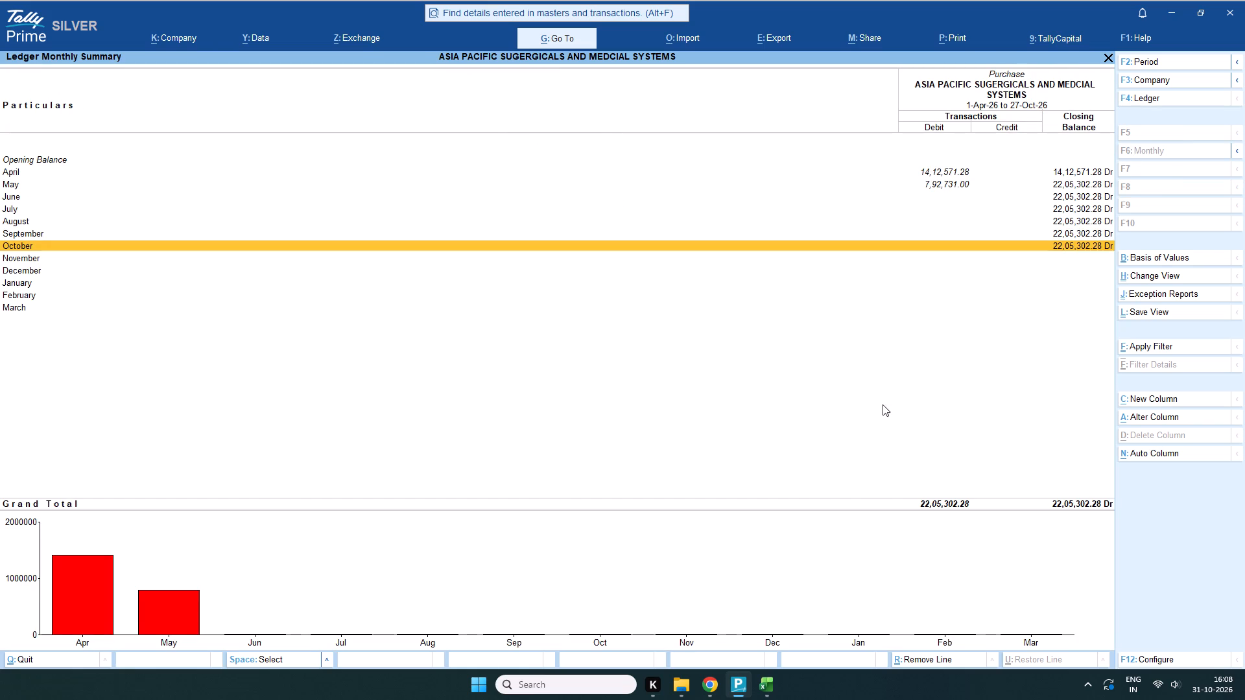
{"action": "scroll", "coordinate": [883, 360], "scroll_direction": "up", "scroll_amount": 6}
{"action": "scroll", "coordinate": [879, 284], "scroll_direction": "up", "scroll_amount": 2}
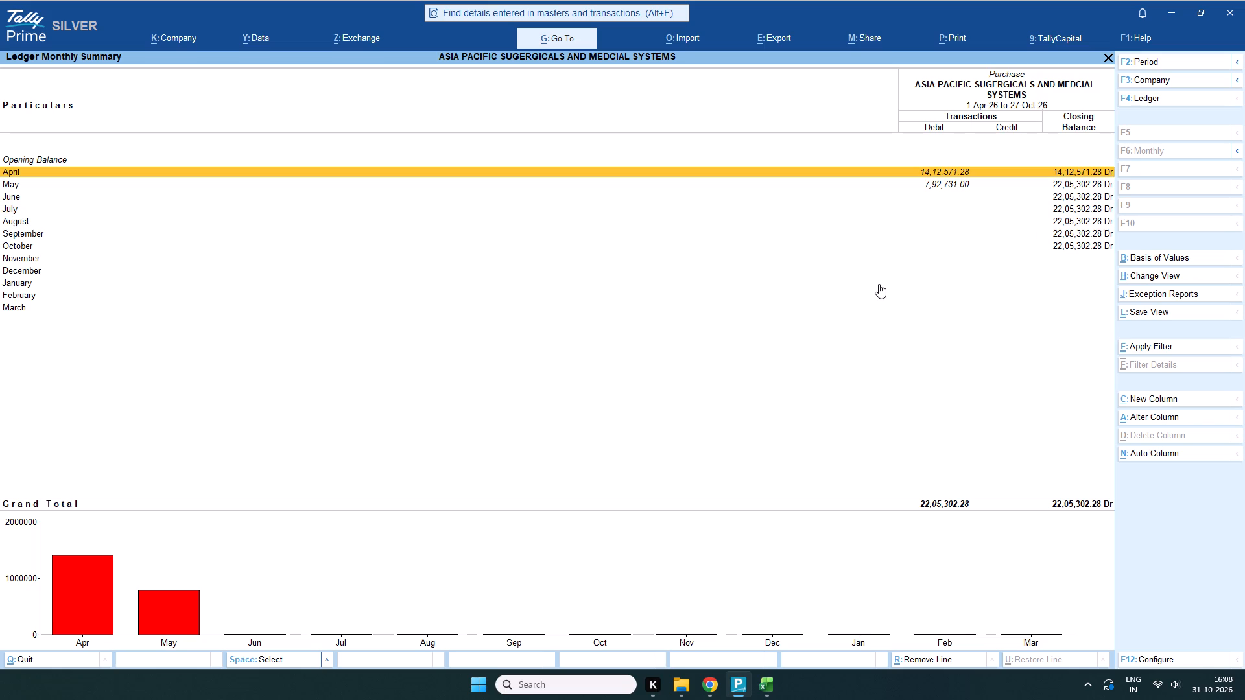
Change the Purchase ledger's period to start from 1-4-2025, leaving the end date entry blank.
{"action": "left_click", "coordinate": [1147, 58]}
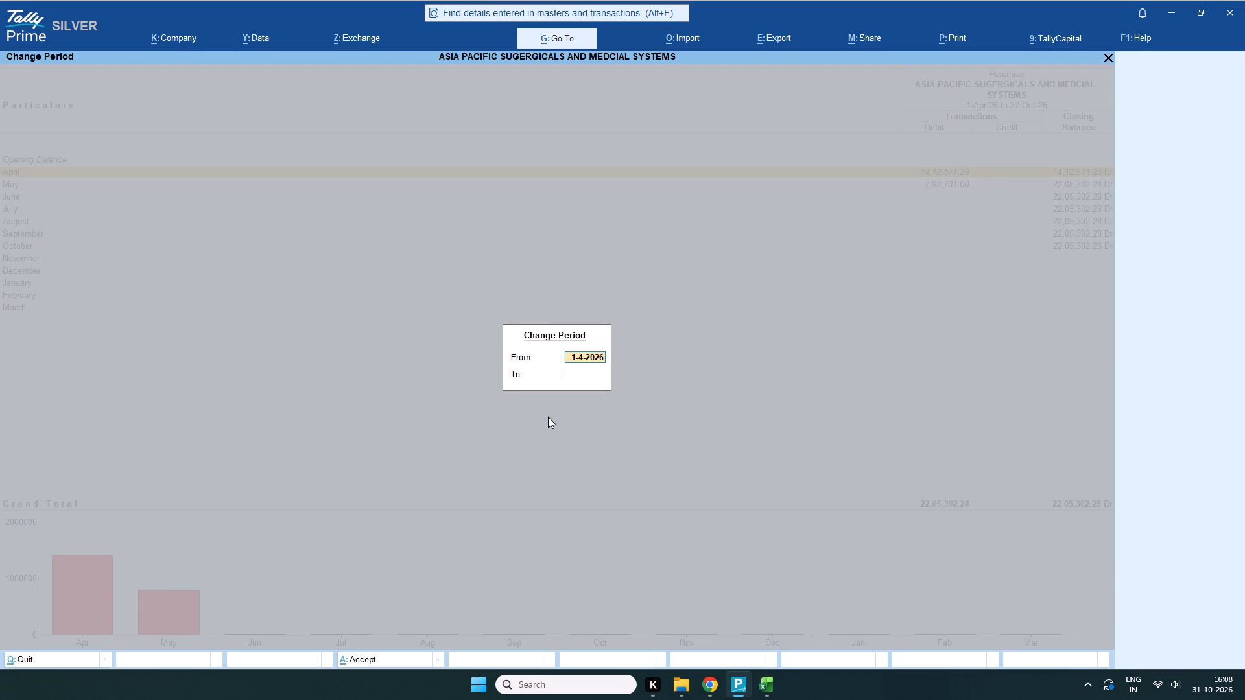
{"action": "left_click", "coordinate": [606, 353]}
{"action": "left_click", "coordinate": [602, 358]}
{"action": "key", "text": "BackSpace"}
{"action": "key", "text": "5"}
{"action": "key", "text": "Return"}
{"action": "key", "text": "Return"}
Examine the monthly purchase debits and closing balances from February to May in the extended period.
{"action": "scroll", "coordinate": [606, 417], "scroll_direction": "up", "scroll_amount": 9}
{"action": "scroll", "coordinate": [645, 403], "scroll_direction": "down", "scroll_amount": 1}
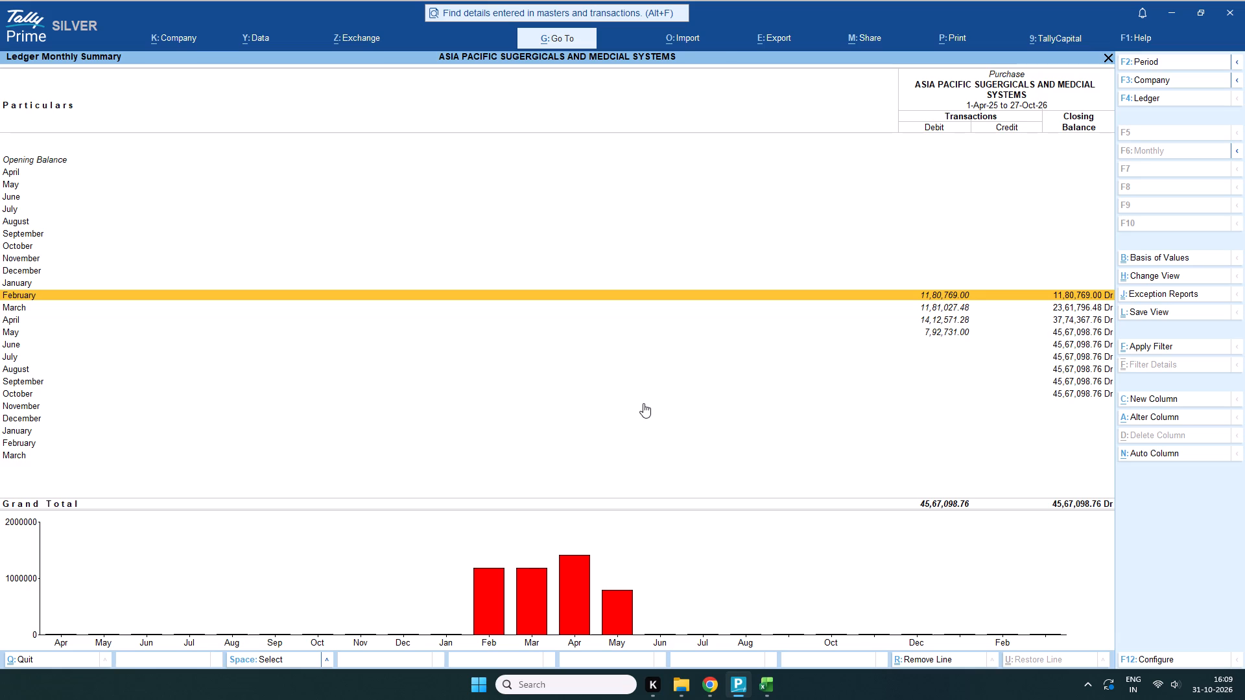
{"action": "scroll", "coordinate": [643, 403], "scroll_direction": "down", "scroll_amount": 2}
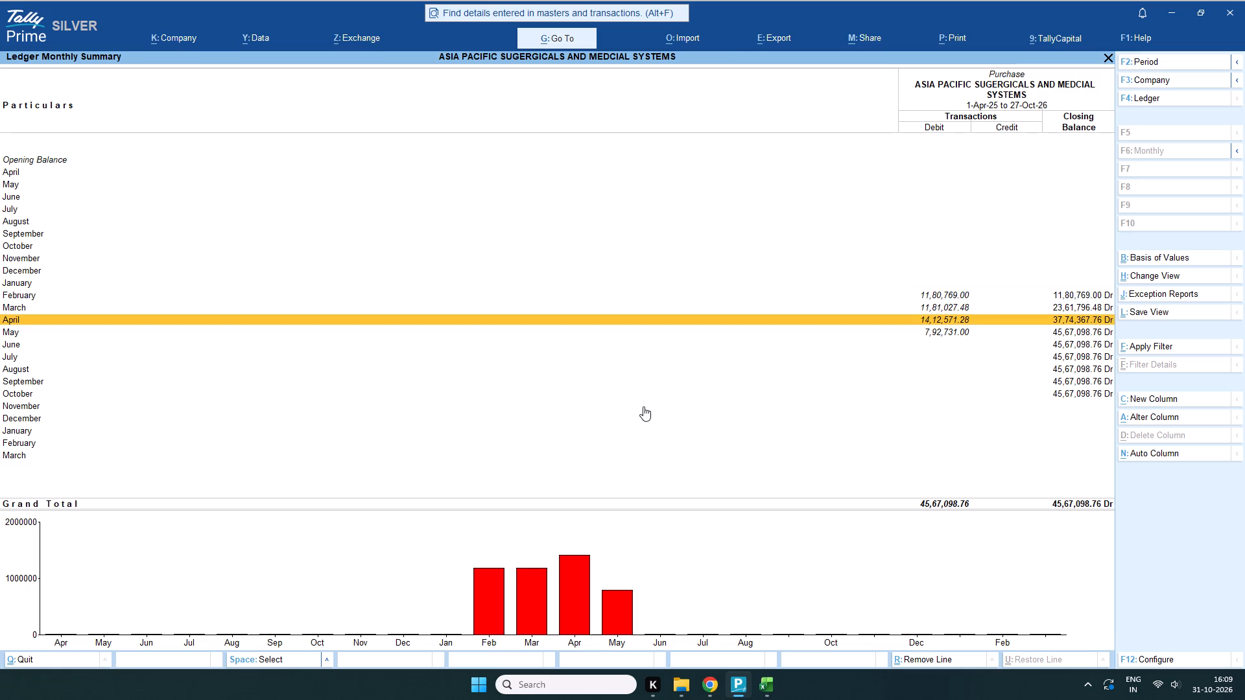
{"action": "scroll", "coordinate": [643, 406], "scroll_direction": "up", "scroll_amount": 2}
{"action": "scroll", "coordinate": [643, 406], "scroll_direction": "down", "scroll_amount": 2}
{"action": "scroll", "coordinate": [643, 406], "scroll_direction": "up", "scroll_amount": 1}
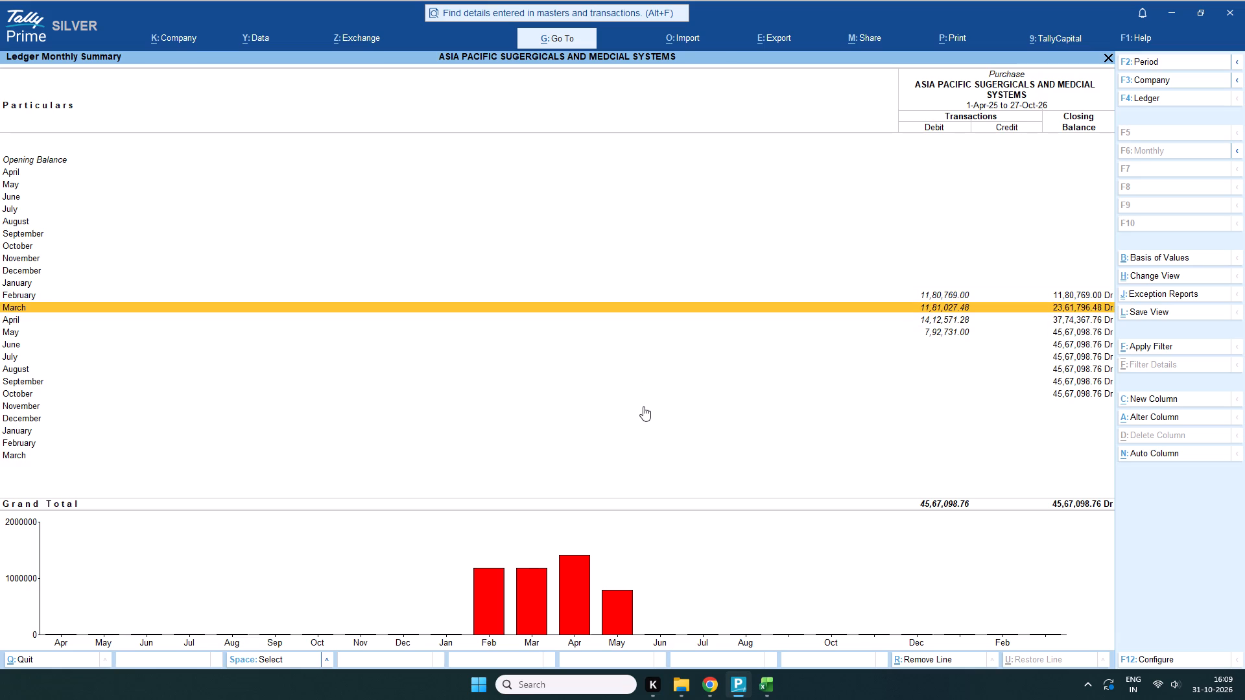
{"action": "scroll", "coordinate": [643, 406], "scroll_direction": "down", "scroll_amount": 2}
{"action": "scroll", "coordinate": [643, 406], "scroll_direction": "up", "scroll_amount": 2}
{"action": "scroll", "coordinate": [643, 406], "scroll_direction": "down", "scroll_amount": 1}
{"action": "scroll", "coordinate": [643, 406], "scroll_direction": "up", "scroll_amount": 1}
Close the Purchase ledger summary and the Purchase Accounts group summary to return to the Profit & Loss A/c.
{"action": "left_click", "coordinate": [1107, 59]}
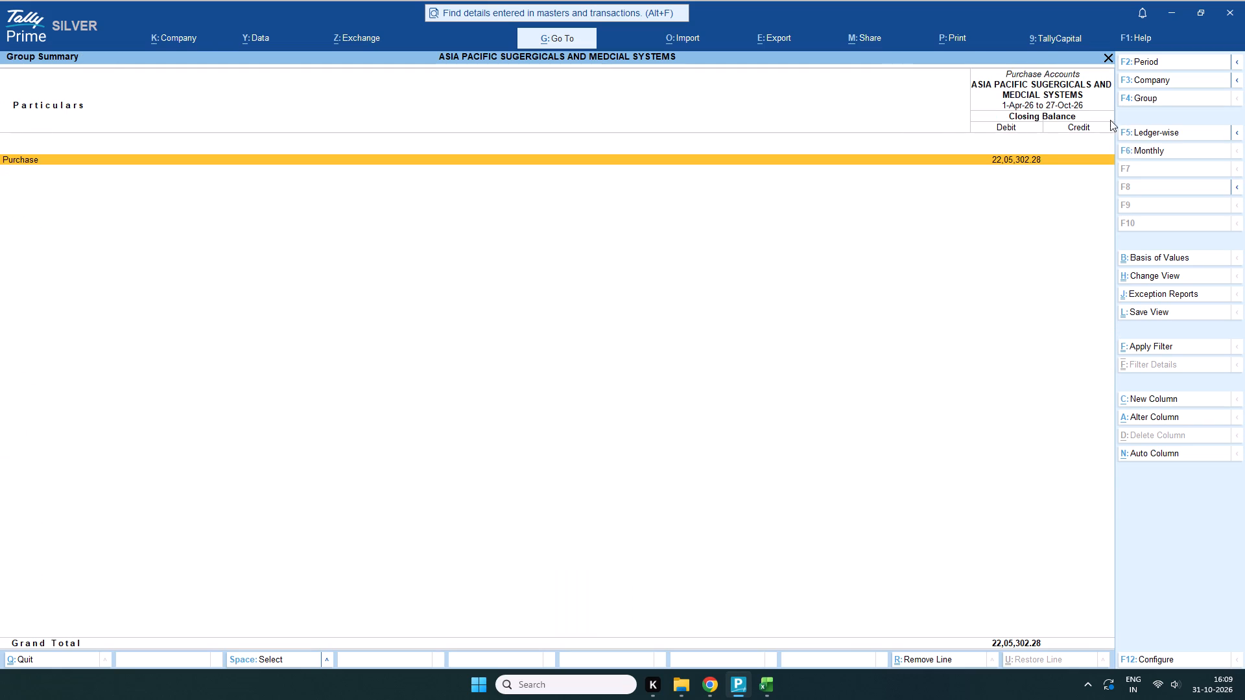
{"action": "left_click", "coordinate": [1104, 56]}
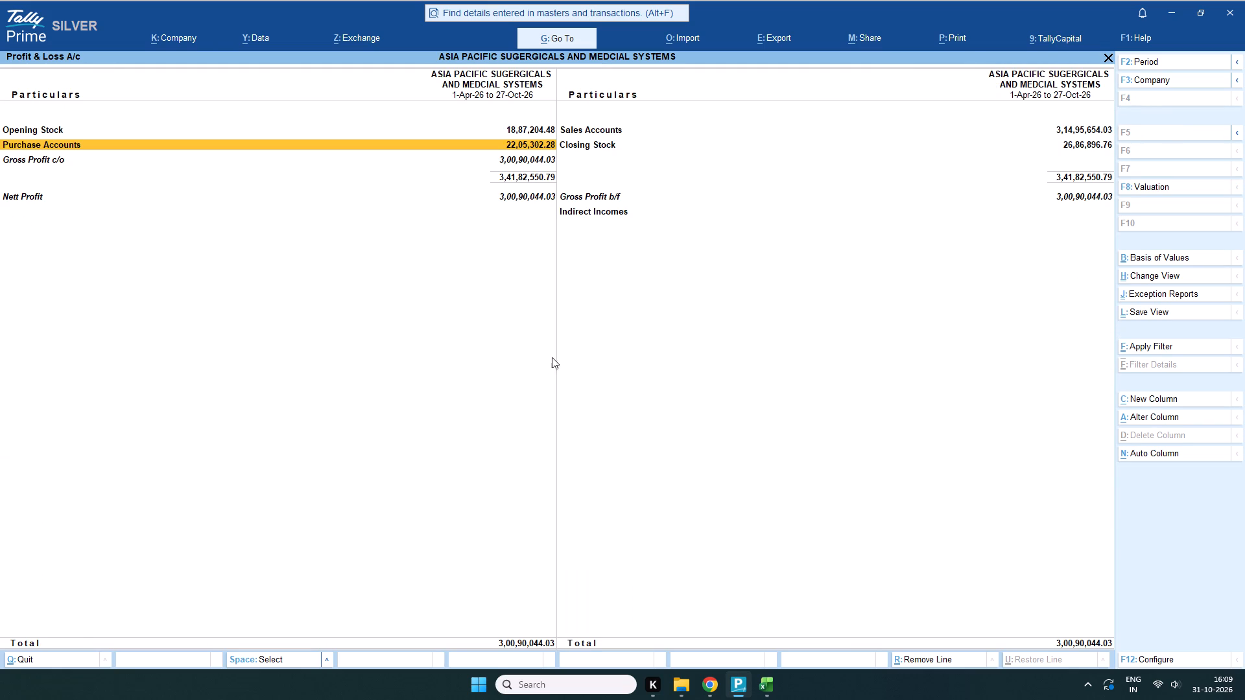
{"action": "scroll", "coordinate": [420, 250], "scroll_direction": "up", "scroll_amount": 1}
{"action": "scroll", "coordinate": [619, 170], "scroll_direction": "down", "scroll_amount": 1}
Drill down into Closing Stock and examine the stock items' closing quantities, rates and values.
{"action": "left_click", "coordinate": [602, 144]}
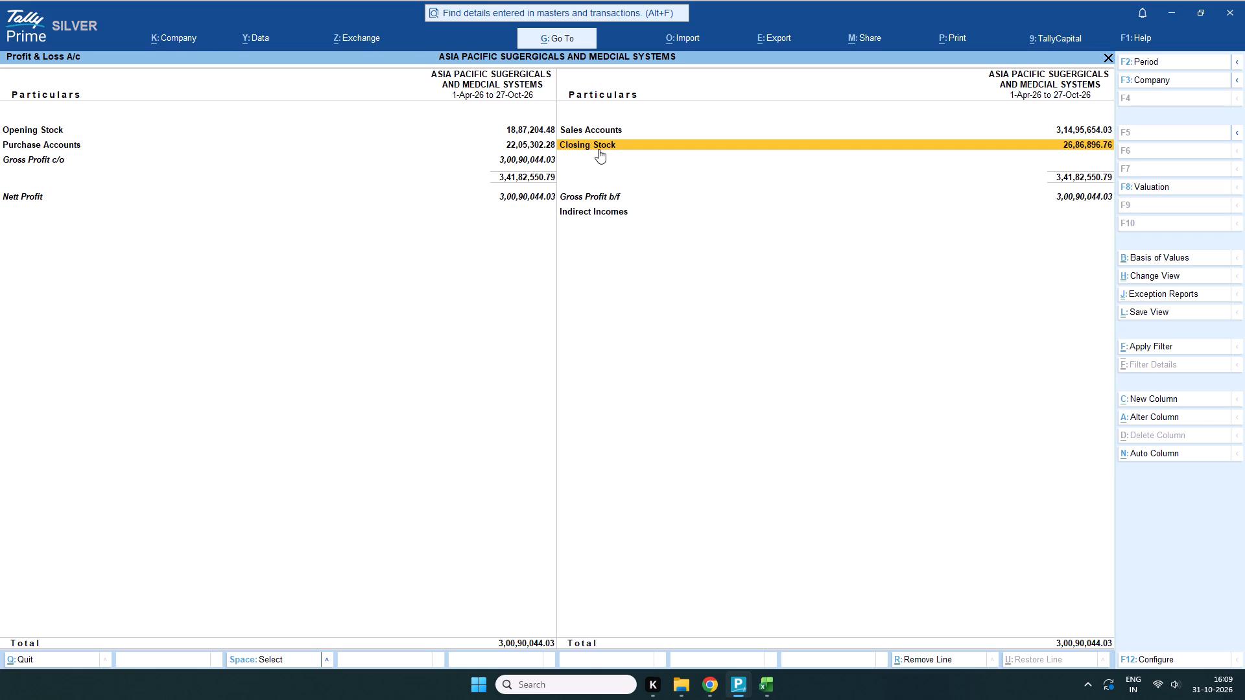
{"action": "double_click", "coordinate": [617, 141]}
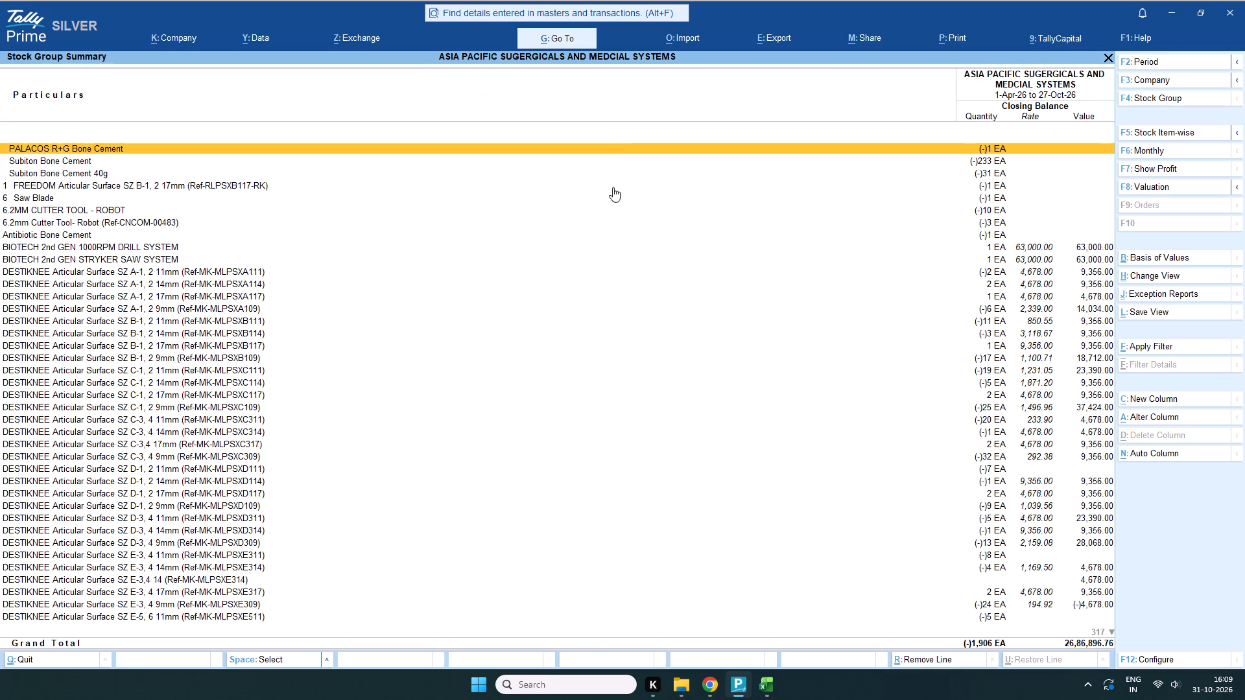
{"action": "scroll", "coordinate": [609, 220], "scroll_direction": "down", "scroll_amount": 10}
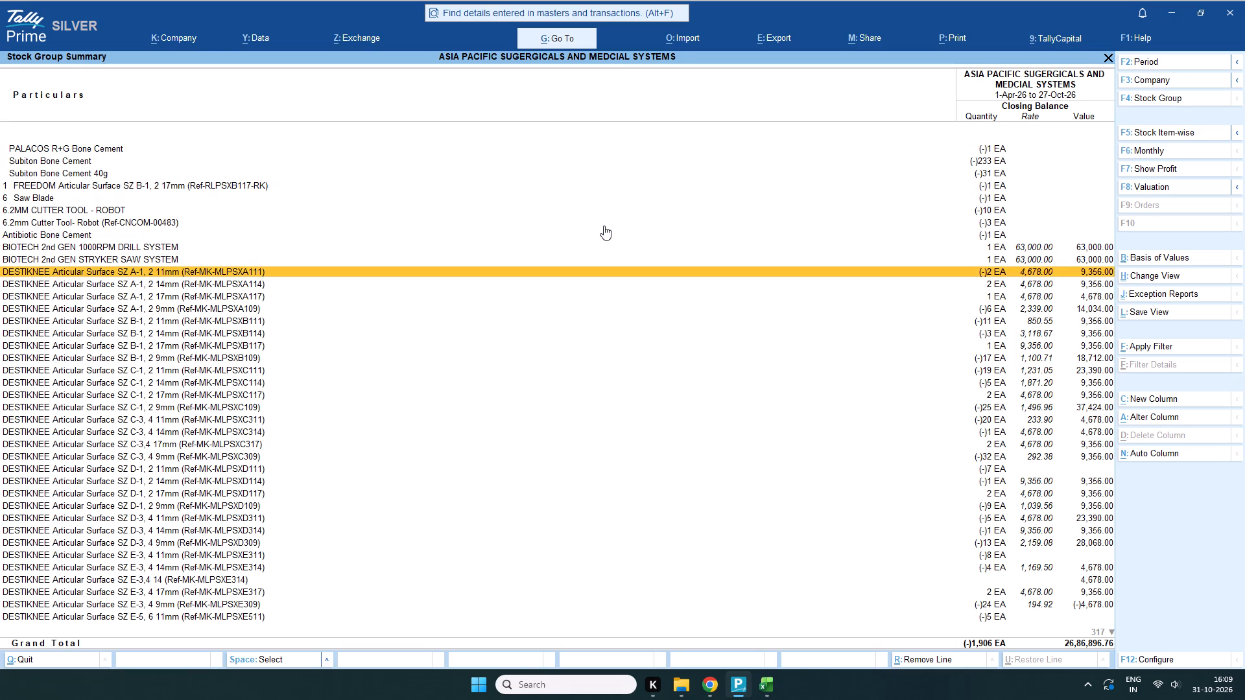
{"action": "scroll", "coordinate": [604, 226], "scroll_direction": "down", "scroll_amount": 3}
{"action": "scroll", "coordinate": [604, 226], "scroll_direction": "up", "scroll_amount": 6}
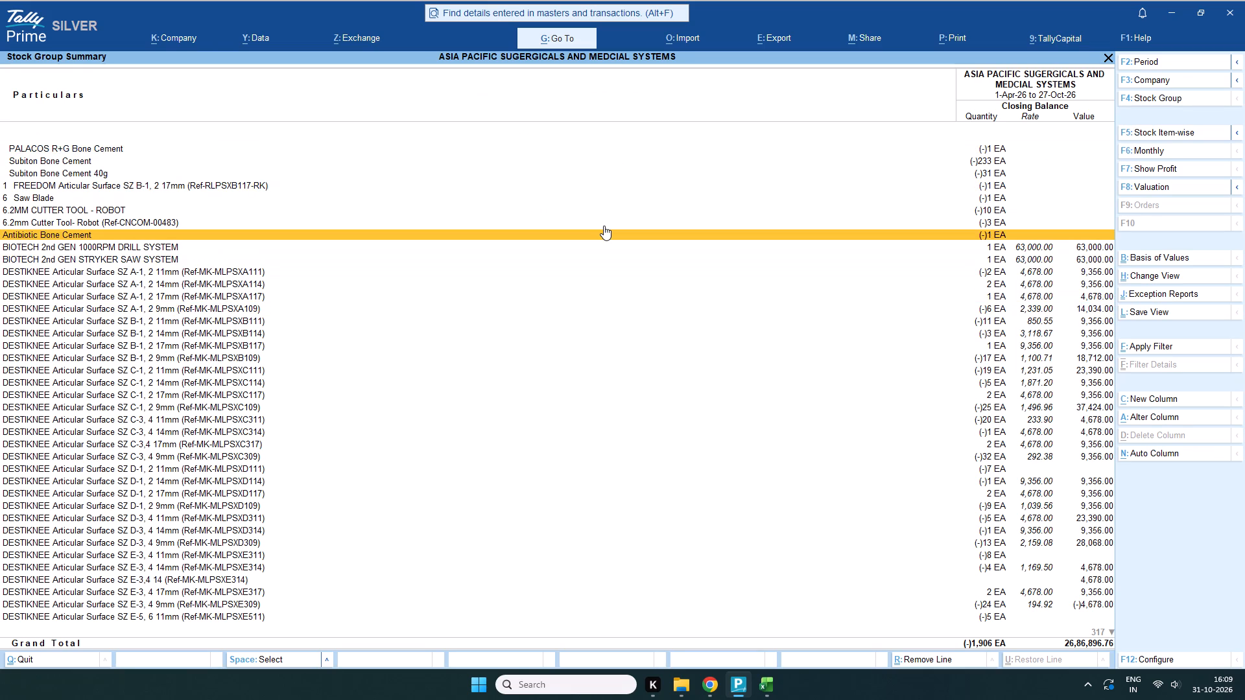
Finish looking over the closing stock items and return to the Profit & Loss A/c.
{"action": "scroll", "coordinate": [604, 226], "scroll_direction": "down", "scroll_amount": 2}
{"action": "scroll", "coordinate": [604, 226], "scroll_direction": "up", "scroll_amount": 3}
{"action": "scroll", "coordinate": [604, 226], "scroll_direction": "down", "scroll_amount": 3}
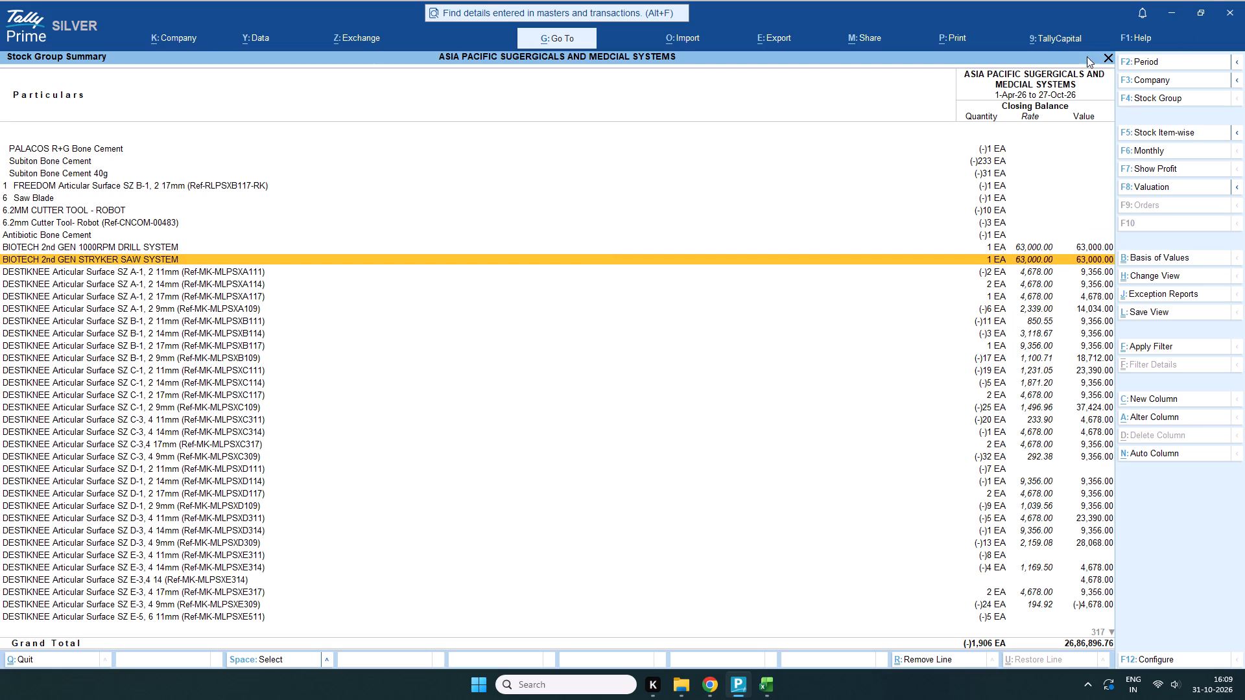
{"action": "left_click", "coordinate": [1106, 54]}
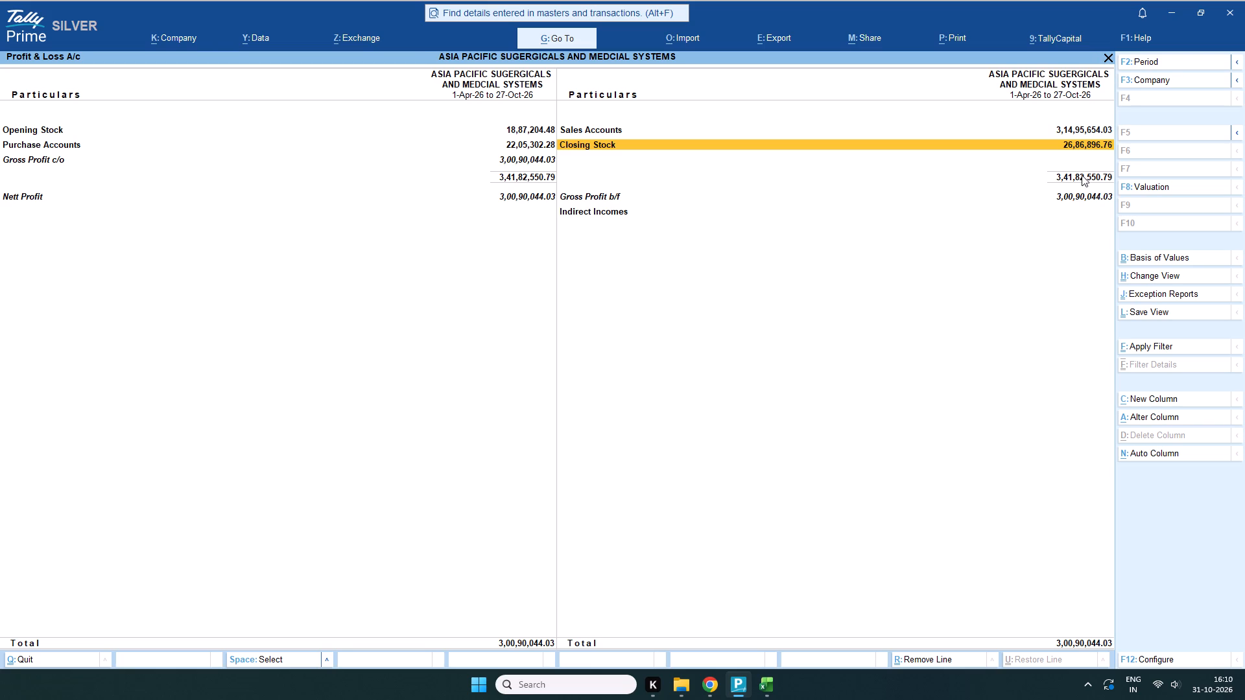
View the list of stock valuation methods for the Profit & Loss A/c and close it without choosing one.
{"action": "left_click", "coordinate": [1163, 183]}
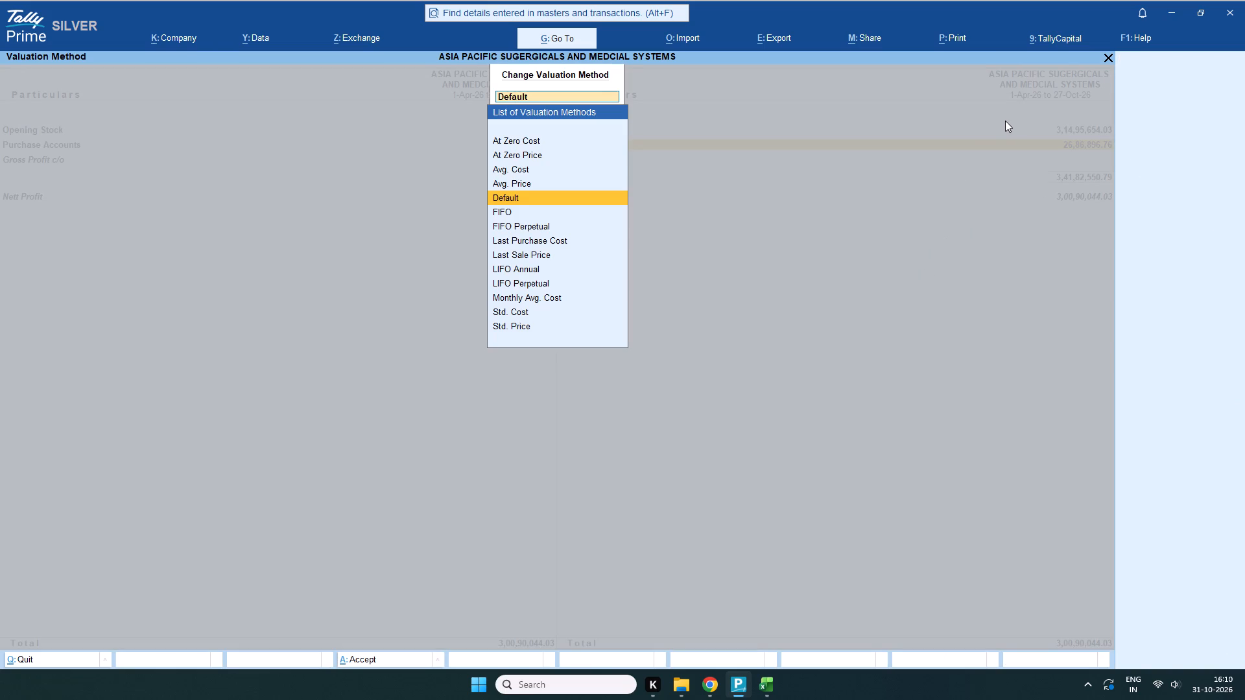
{"action": "left_click", "coordinate": [1110, 58]}
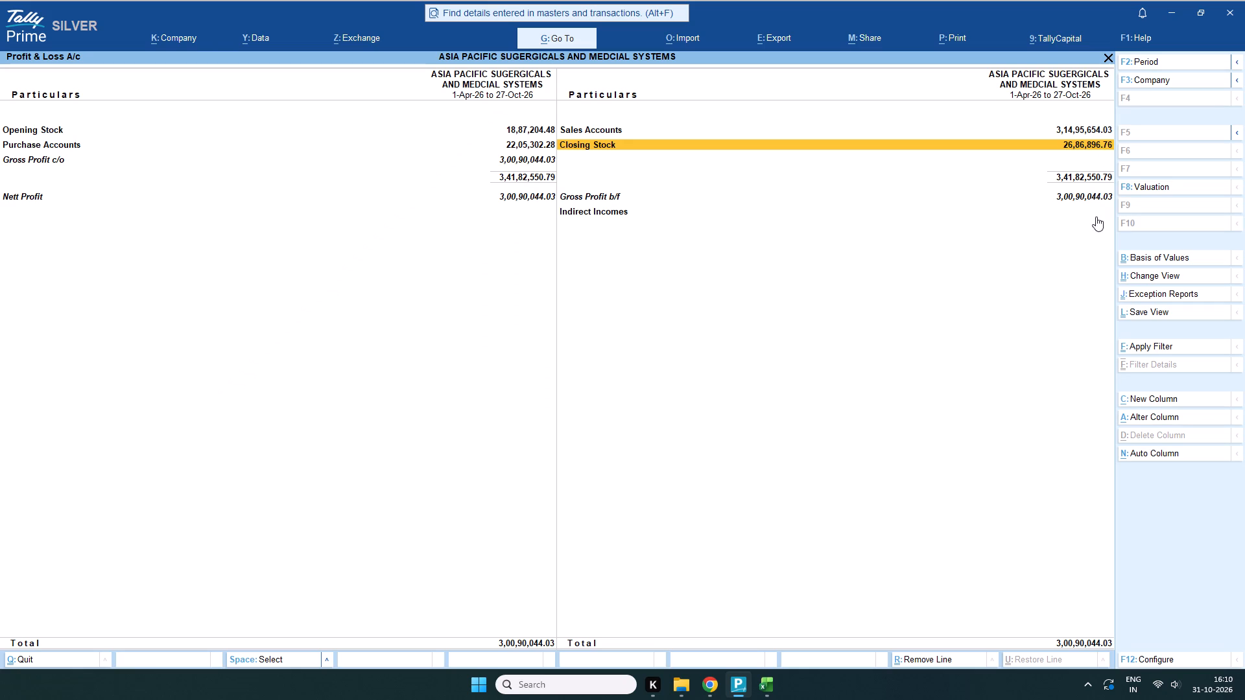
Open the Negative Ledgers exception report from the Profit & Loss A/c and examine the listed ledgers' closing balances.
{"action": "left_click", "coordinate": [1139, 291]}
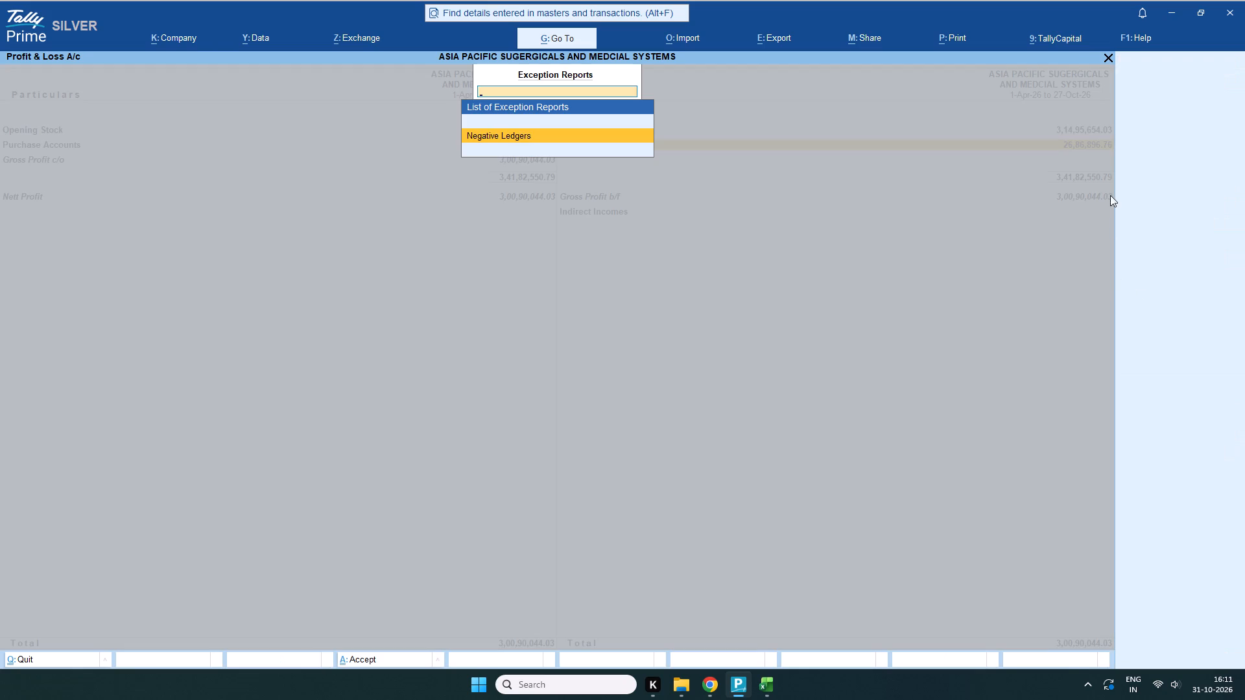
{"action": "left_click", "coordinate": [623, 139]}
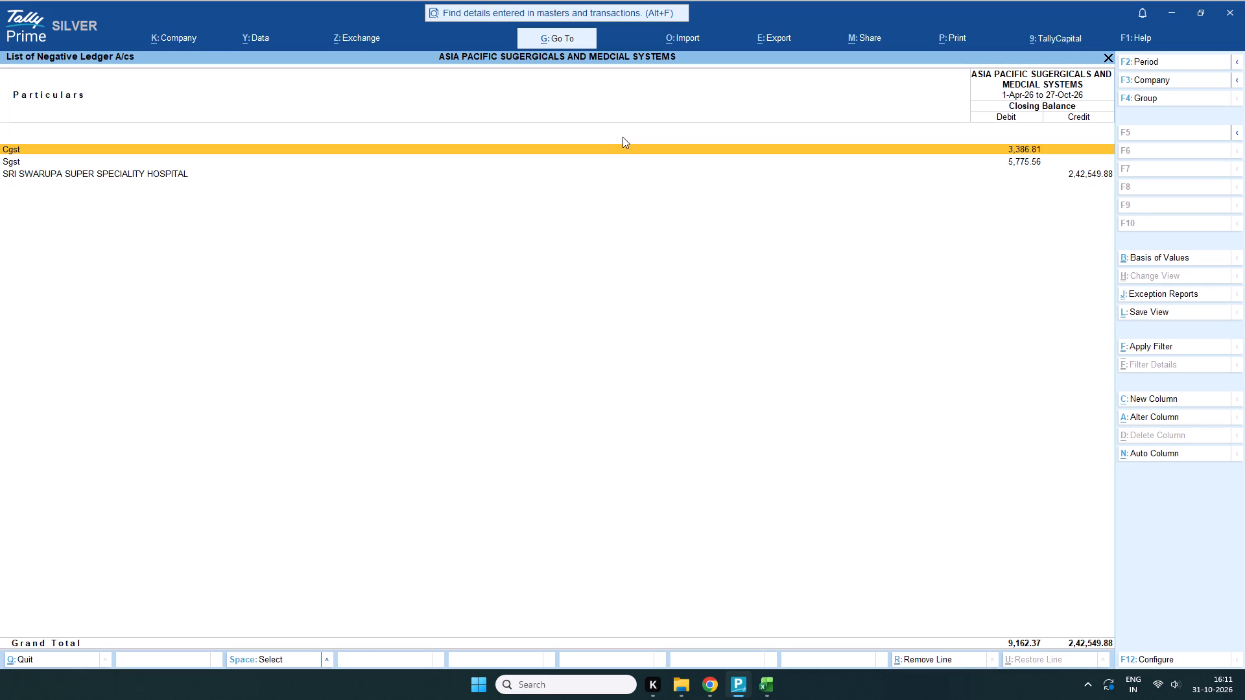
{"action": "scroll", "coordinate": [618, 165], "scroll_direction": "down", "scroll_amount": 2}
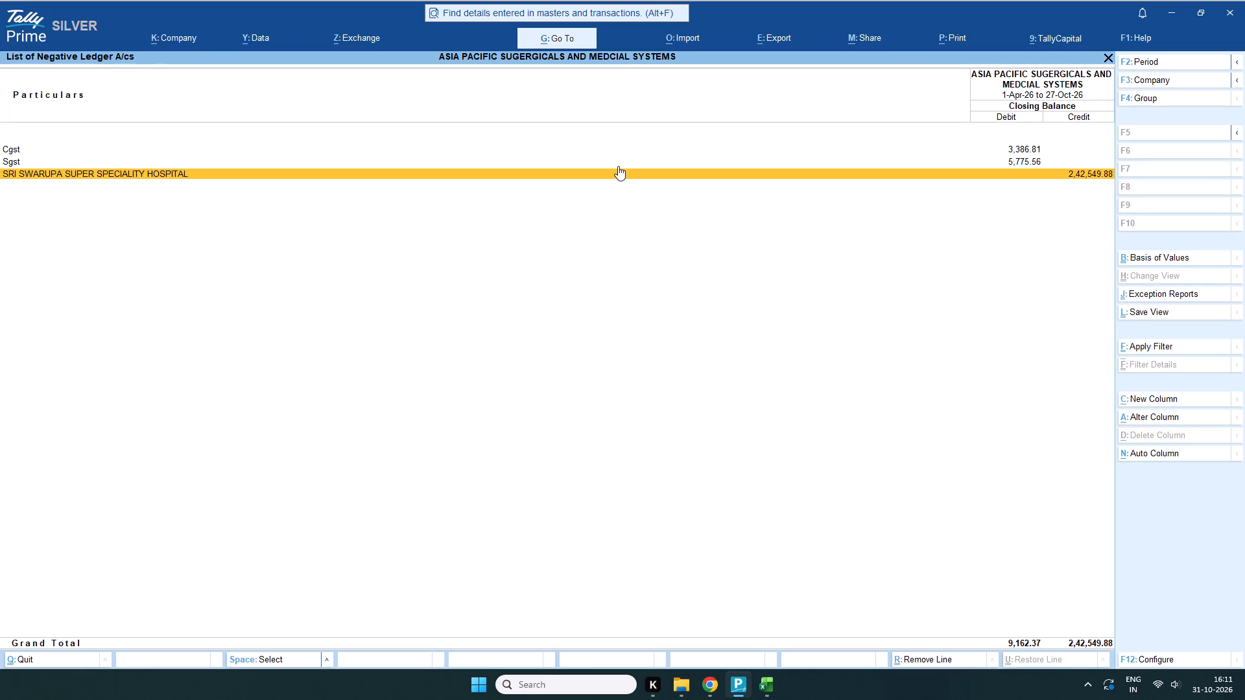
{"action": "scroll", "coordinate": [618, 166], "scroll_direction": "up", "scroll_amount": 2}
{"action": "scroll", "coordinate": [618, 166], "scroll_direction": "down", "scroll_amount": 3}
{"action": "scroll", "coordinate": [618, 166], "scroll_direction": "up", "scroll_amount": 2}
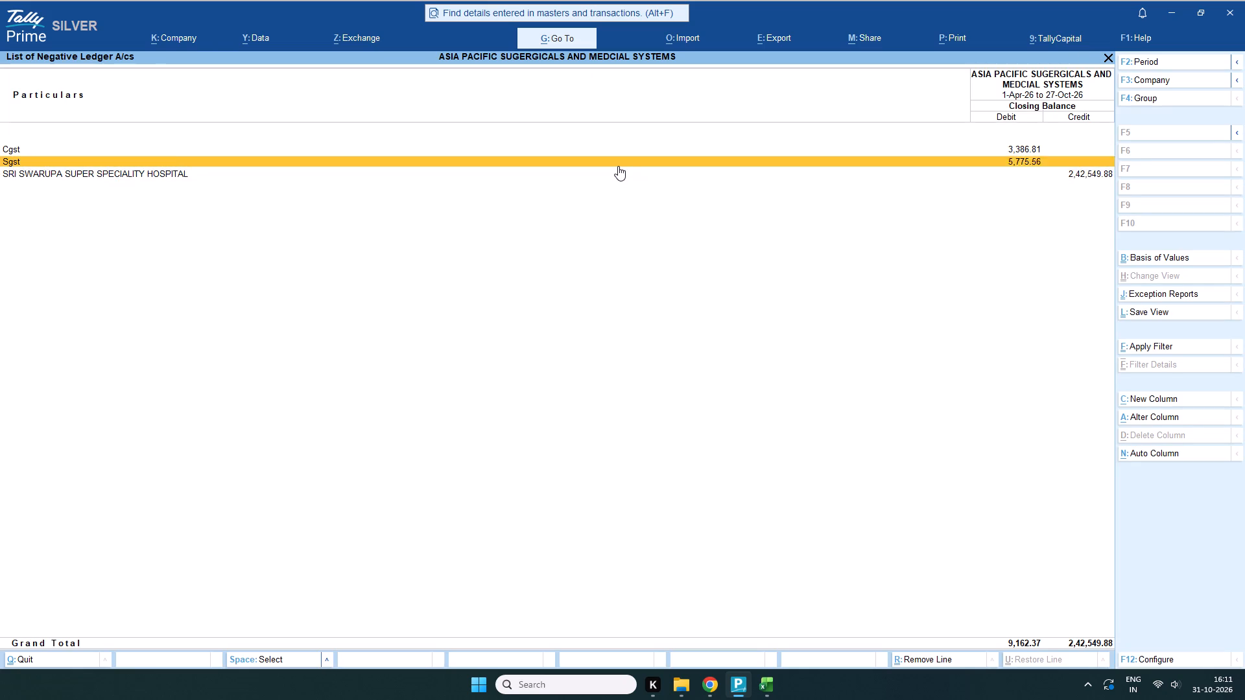
{"action": "scroll", "coordinate": [618, 166], "scroll_direction": "up", "scroll_amount": 1}
{"action": "scroll", "coordinate": [618, 166], "scroll_direction": "down", "scroll_amount": 2}
{"action": "scroll", "coordinate": [618, 166], "scroll_direction": "up", "scroll_amount": 1}
{"action": "scroll", "coordinate": [618, 166], "scroll_direction": "down", "scroll_amount": 2}
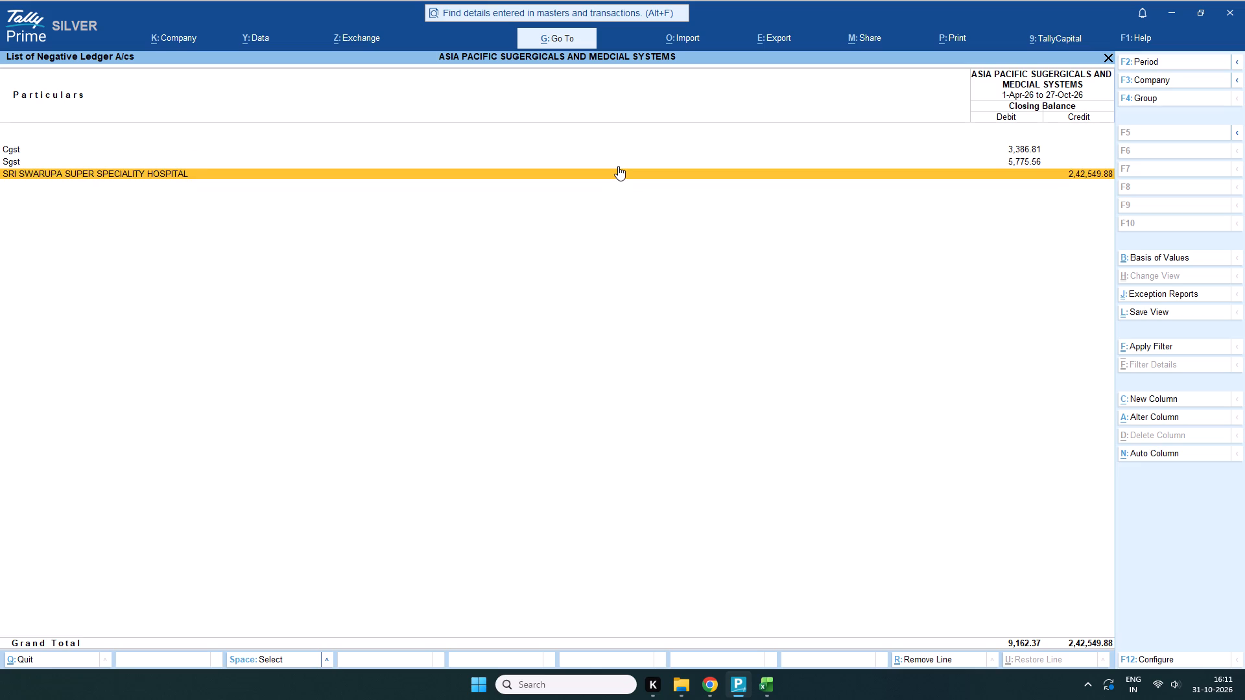
{"action": "scroll", "coordinate": [618, 166], "scroll_direction": "up", "scroll_amount": 2}
Drill down from the Cgst ledger to its October vouchers, review them, and return to the negative ledgers list.
{"action": "double_click", "coordinate": [615, 148]}
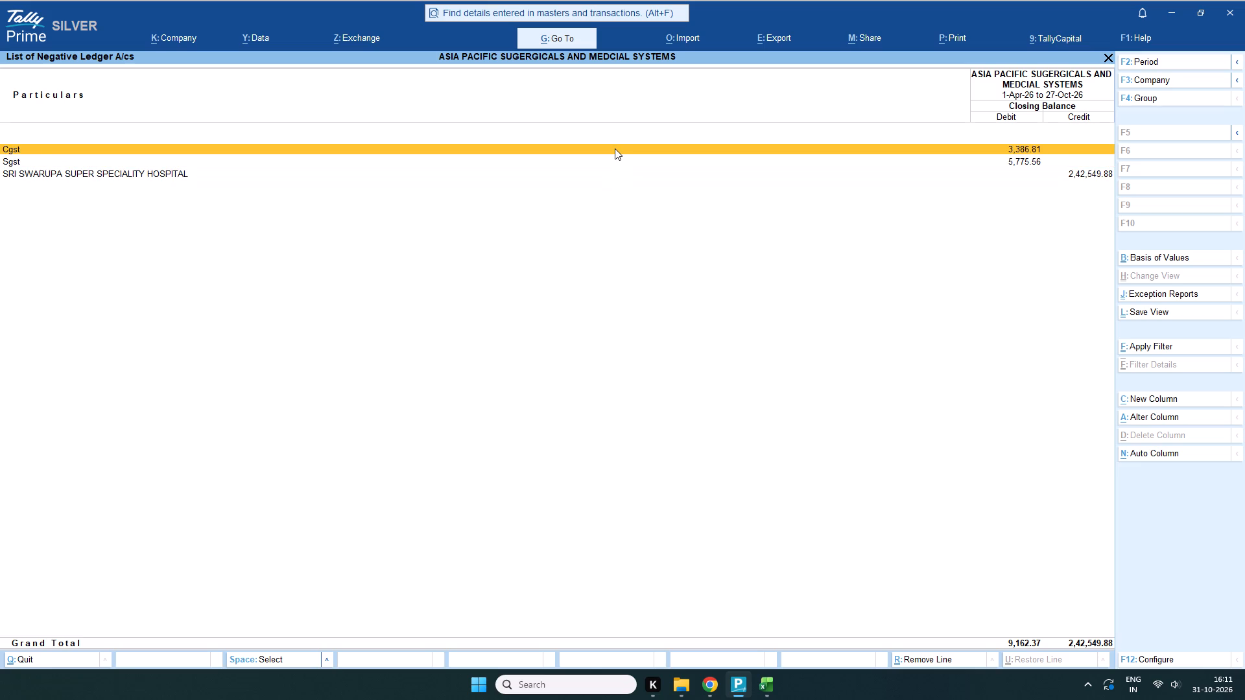
{"action": "double_click", "coordinate": [615, 148]}
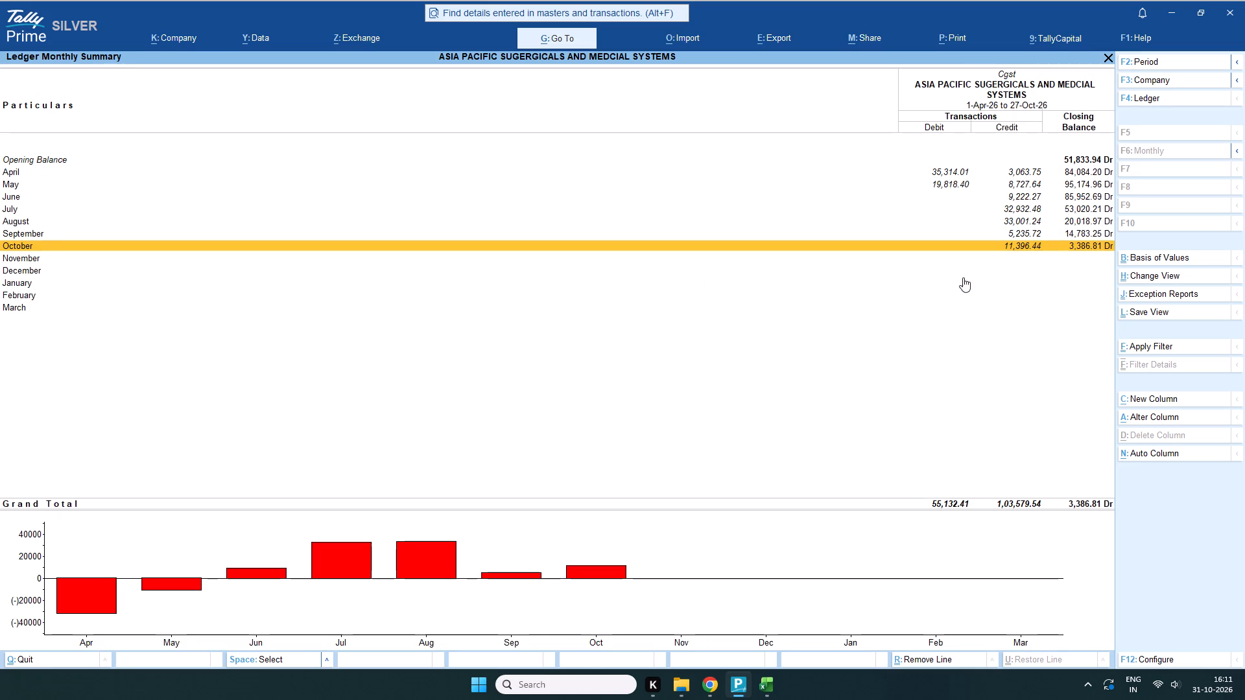
{"action": "double_click", "coordinate": [1019, 248]}
{"action": "double_click", "coordinate": [1014, 242]}
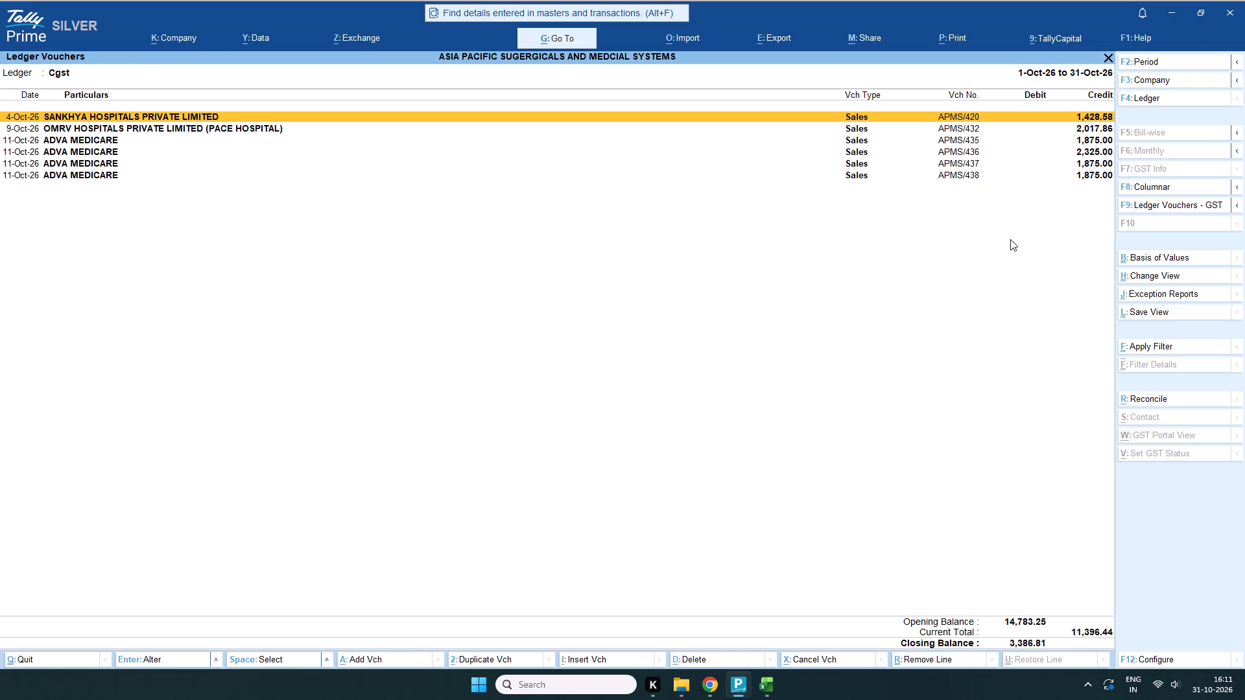
{"action": "left_click", "coordinate": [1106, 60]}
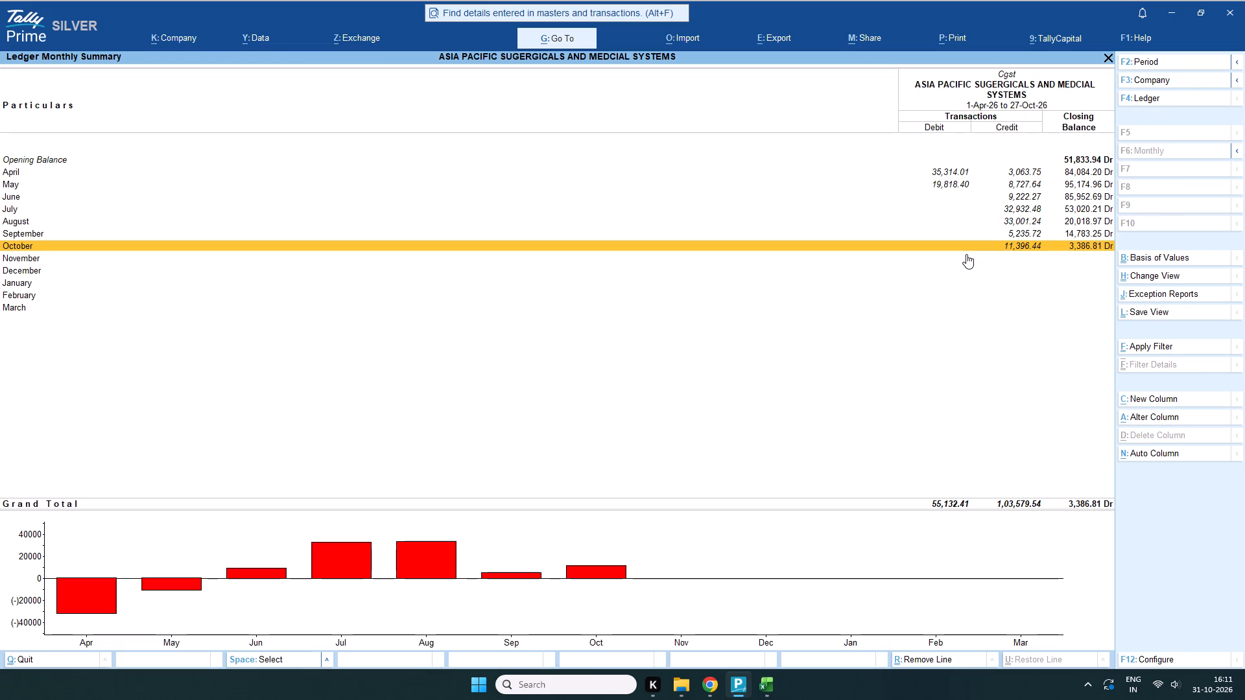
{"action": "left_click", "coordinate": [1109, 56]}
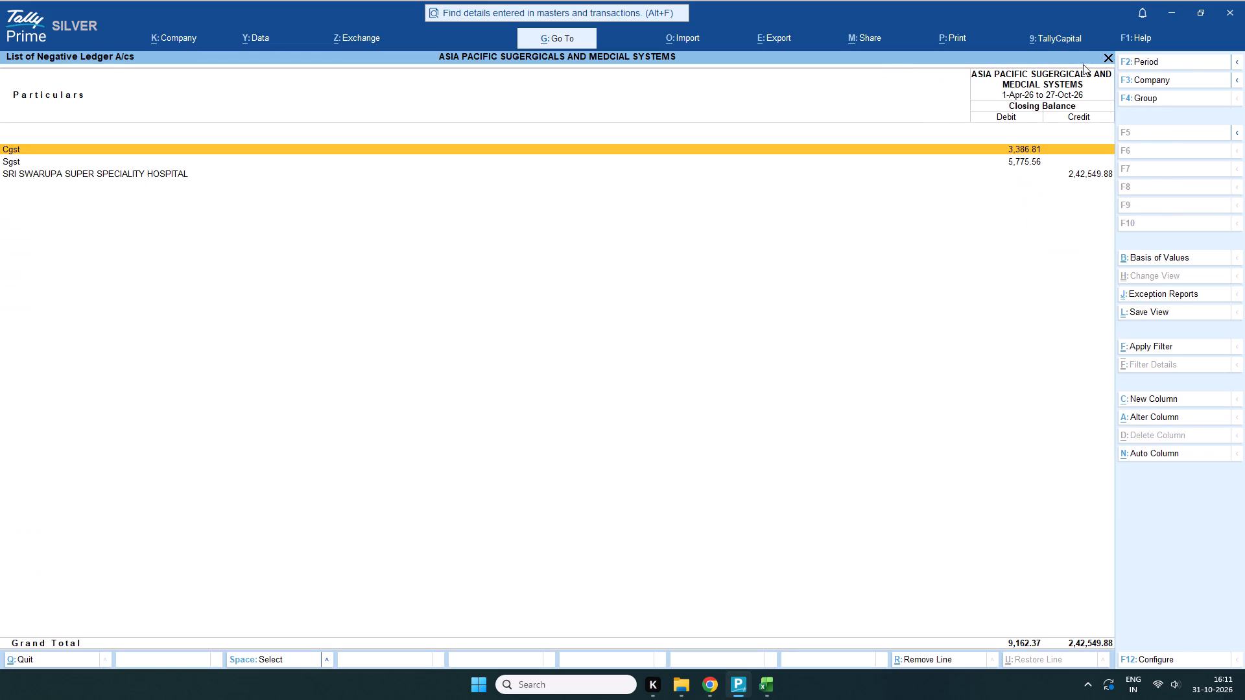
Drill down from the Sgst ledger's monthly summary into its October vouchers.
{"action": "scroll", "coordinate": [1021, 162], "scroll_direction": "down", "scroll_amount": 1}
{"action": "double_click", "coordinate": [1021, 162]}
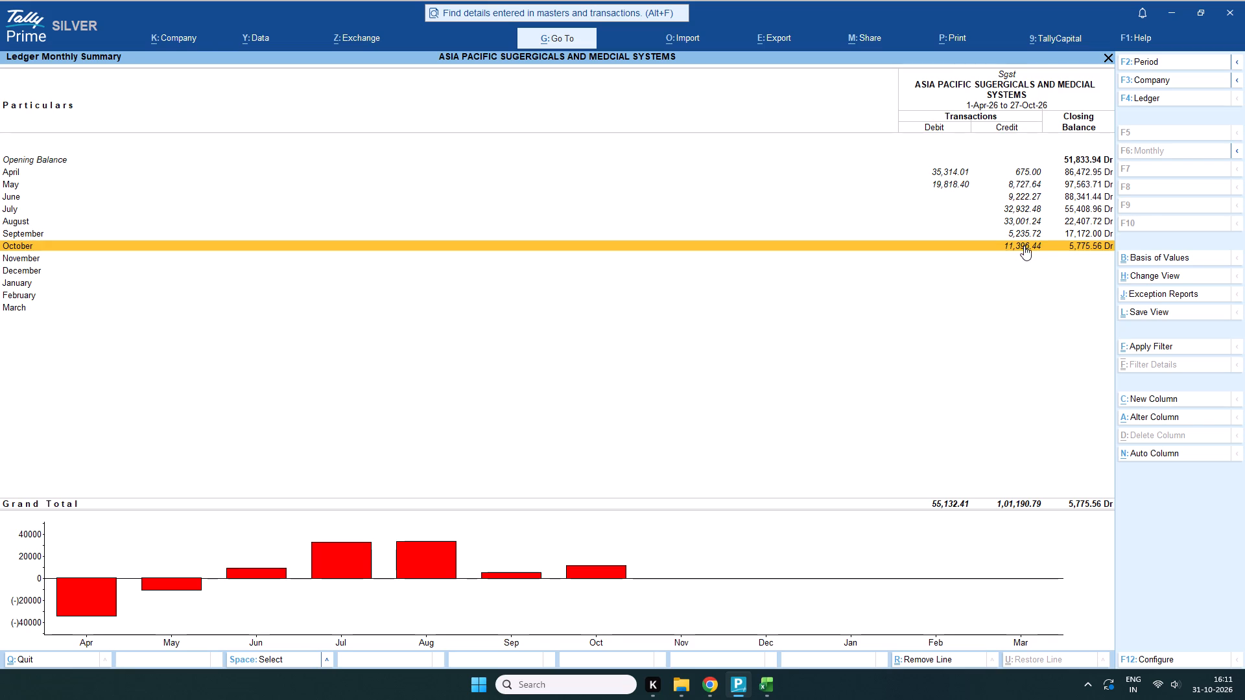
{"action": "double_click", "coordinate": [1024, 246]}
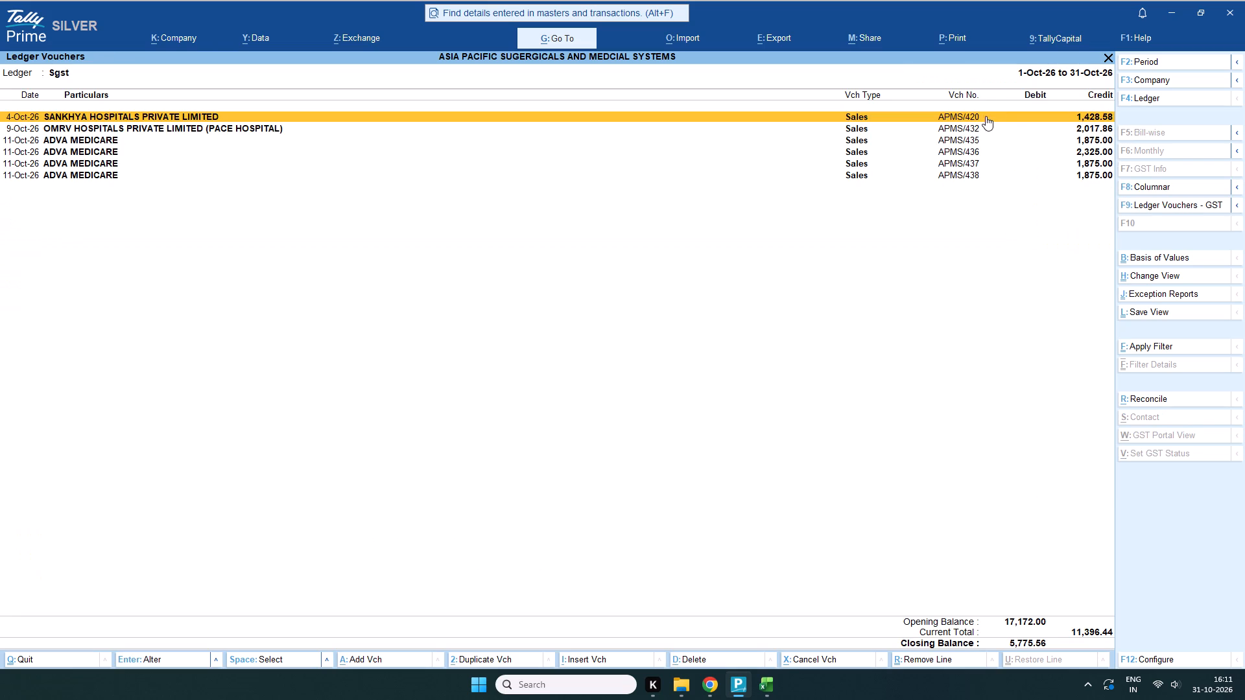
Review the items and tax amounts in sales voucher APMS/420, reopening it once, and return to the Sgst vouchers.
{"action": "double_click", "coordinate": [986, 116]}
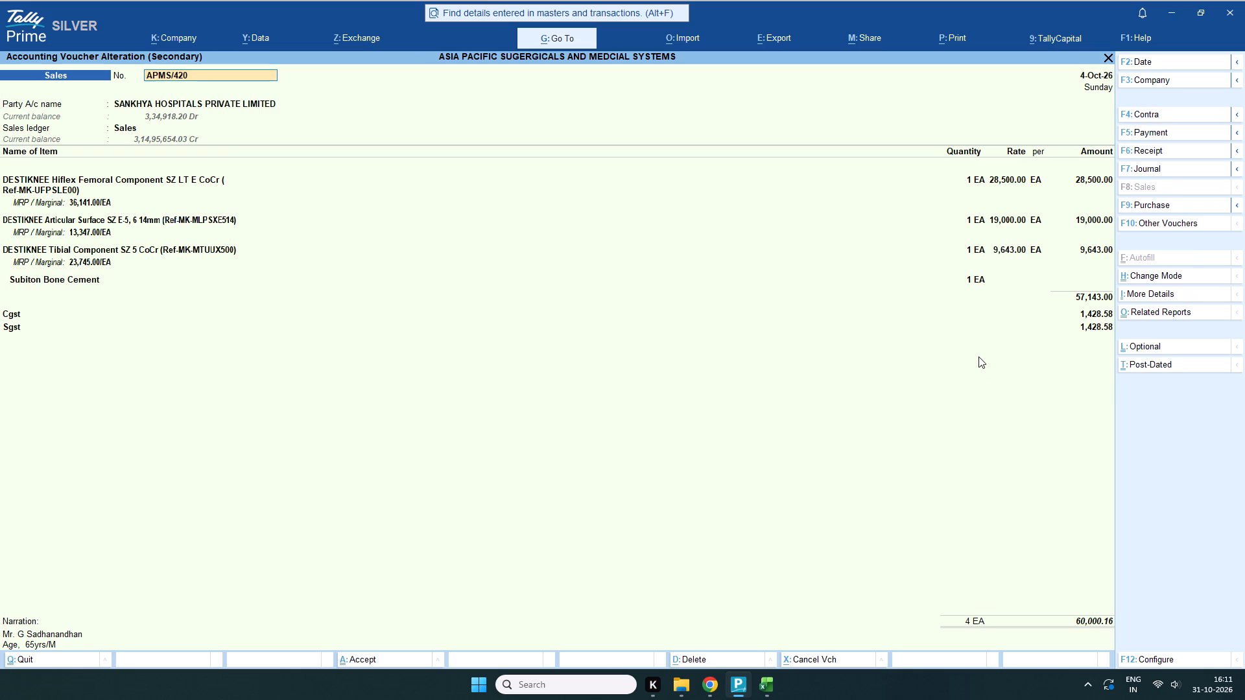
{"action": "left_click", "coordinate": [1108, 60]}
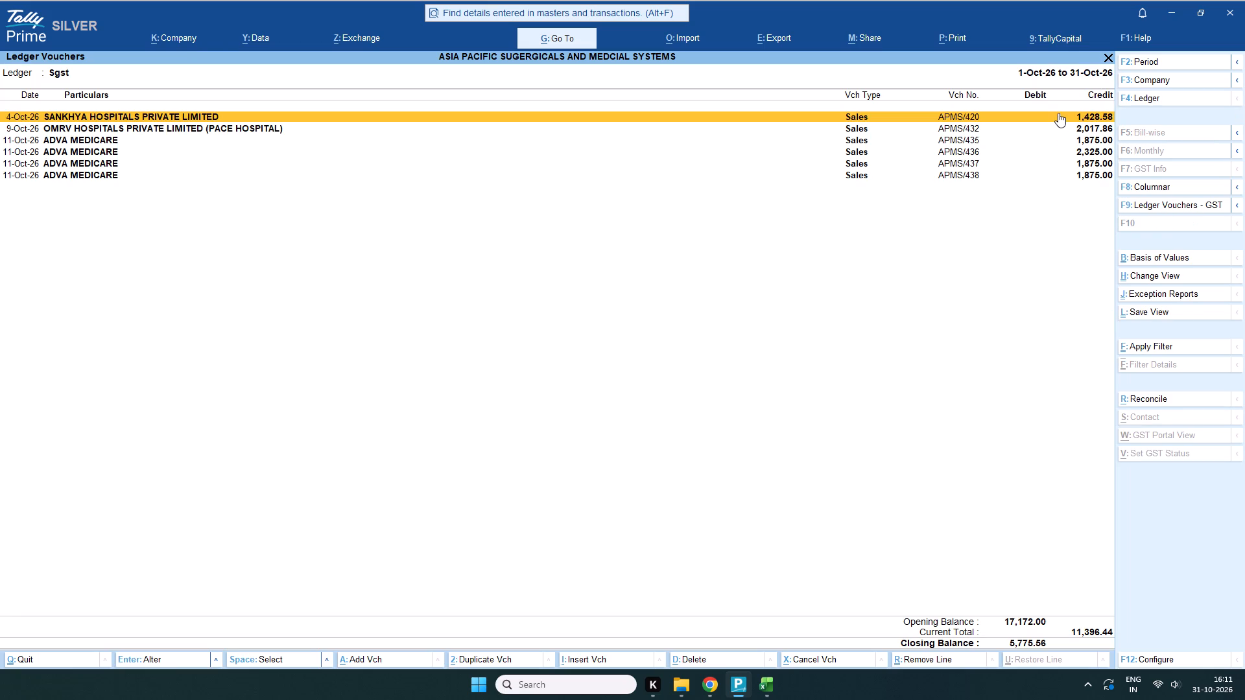
{"action": "left_click", "coordinate": [1058, 113]}
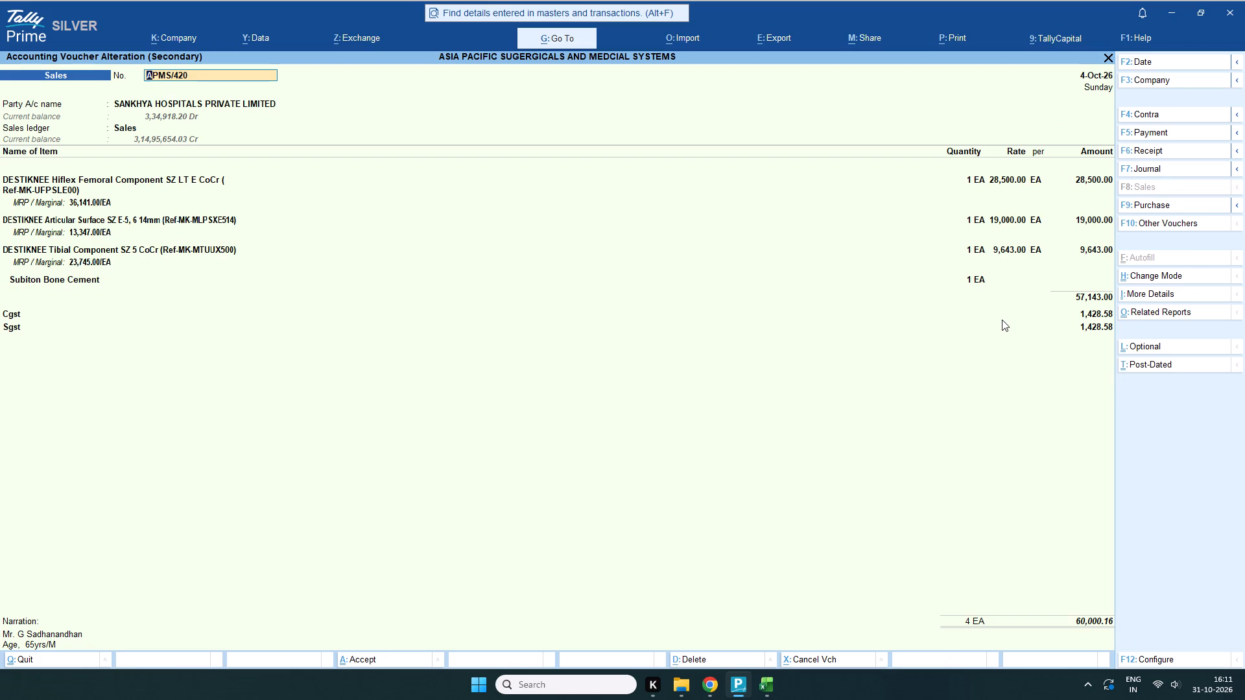
{"action": "scroll", "coordinate": [1002, 320], "scroll_direction": "up", "scroll_amount": 1}
{"action": "scroll", "coordinate": [1002, 320], "scroll_direction": "down", "scroll_amount": 4}
{"action": "scroll", "coordinate": [1002, 320], "scroll_direction": "up", "scroll_amount": 3}
{"action": "scroll", "coordinate": [1003, 292], "scroll_direction": "down", "scroll_amount": 2}
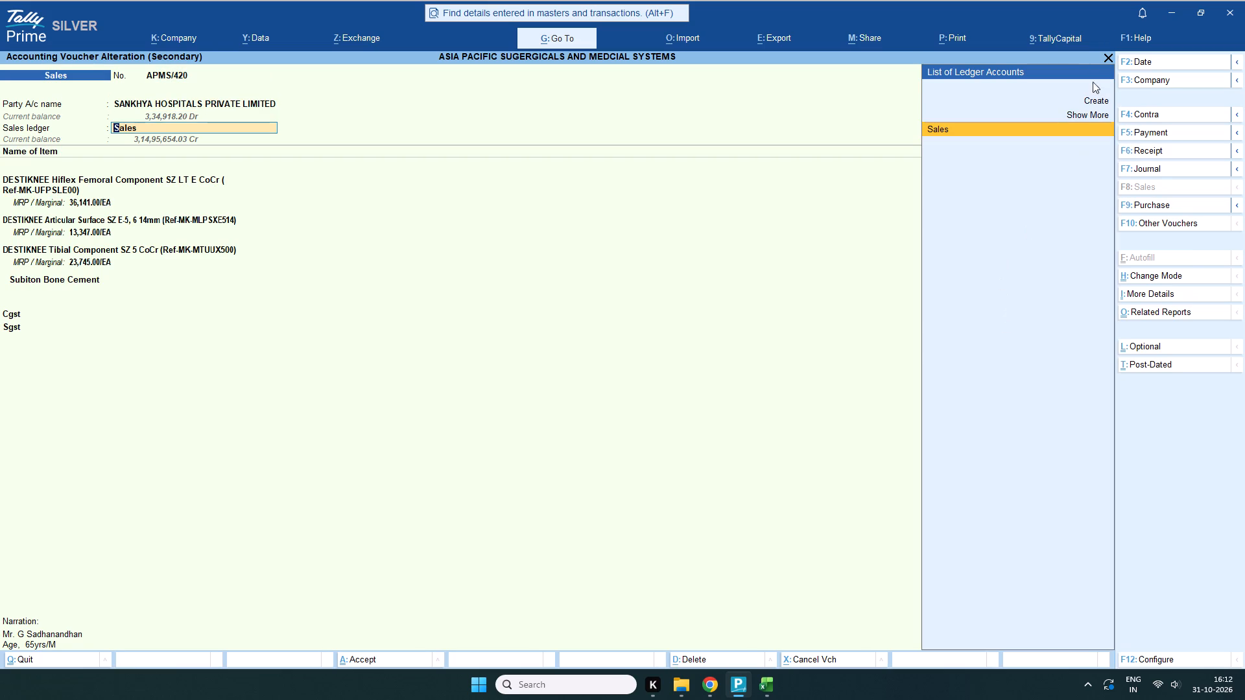
{"action": "left_click", "coordinate": [1104, 56]}
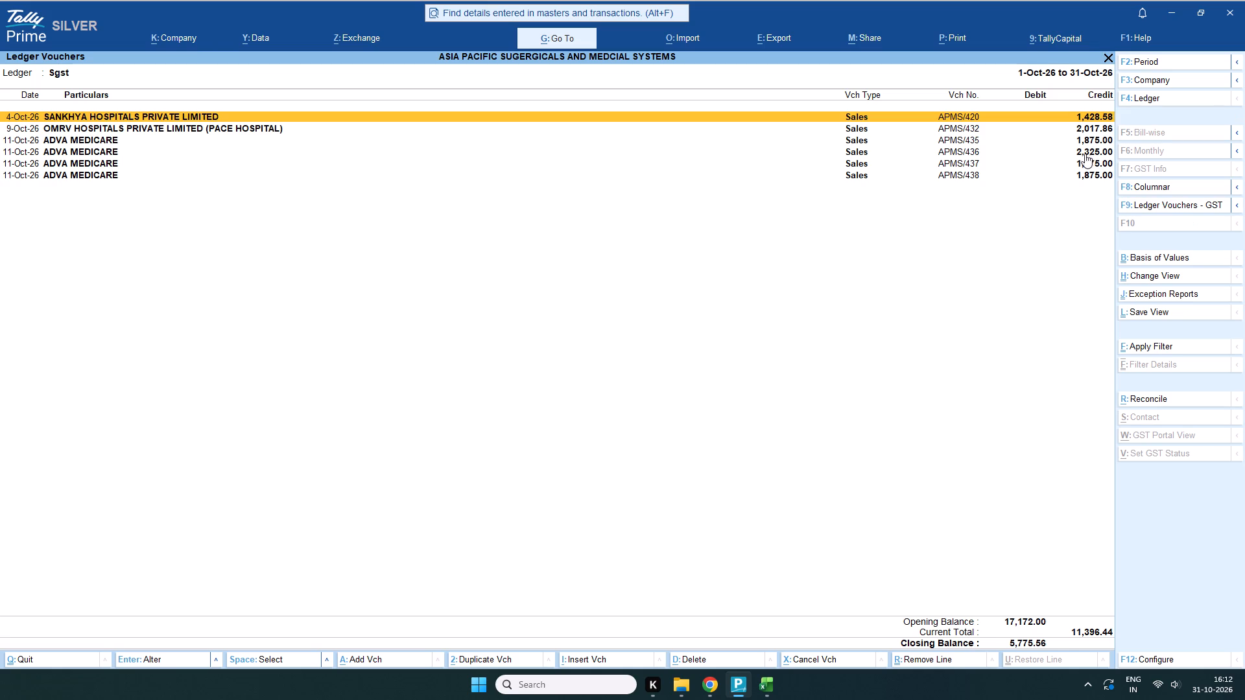
Open sales voucher APMS/432 to review its items and tax amounts, and return to the Sgst vouchers.
{"action": "scroll", "coordinate": [1080, 146], "scroll_direction": "down", "scroll_amount": 2}
{"action": "scroll", "coordinate": [1080, 146], "scroll_direction": "up", "scroll_amount": 2}
{"action": "scroll", "coordinate": [1075, 141], "scroll_direction": "down", "scroll_amount": 1}
{"action": "double_click", "coordinate": [1019, 127]}
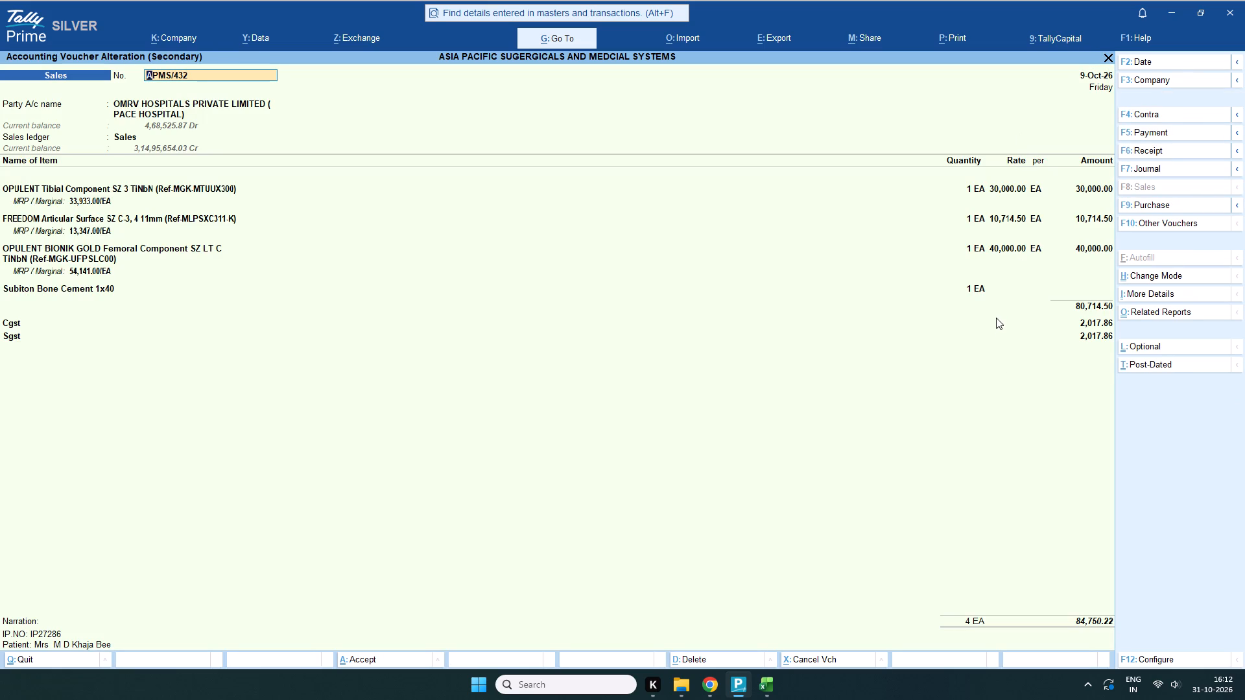
{"action": "left_click", "coordinate": [1108, 53]}
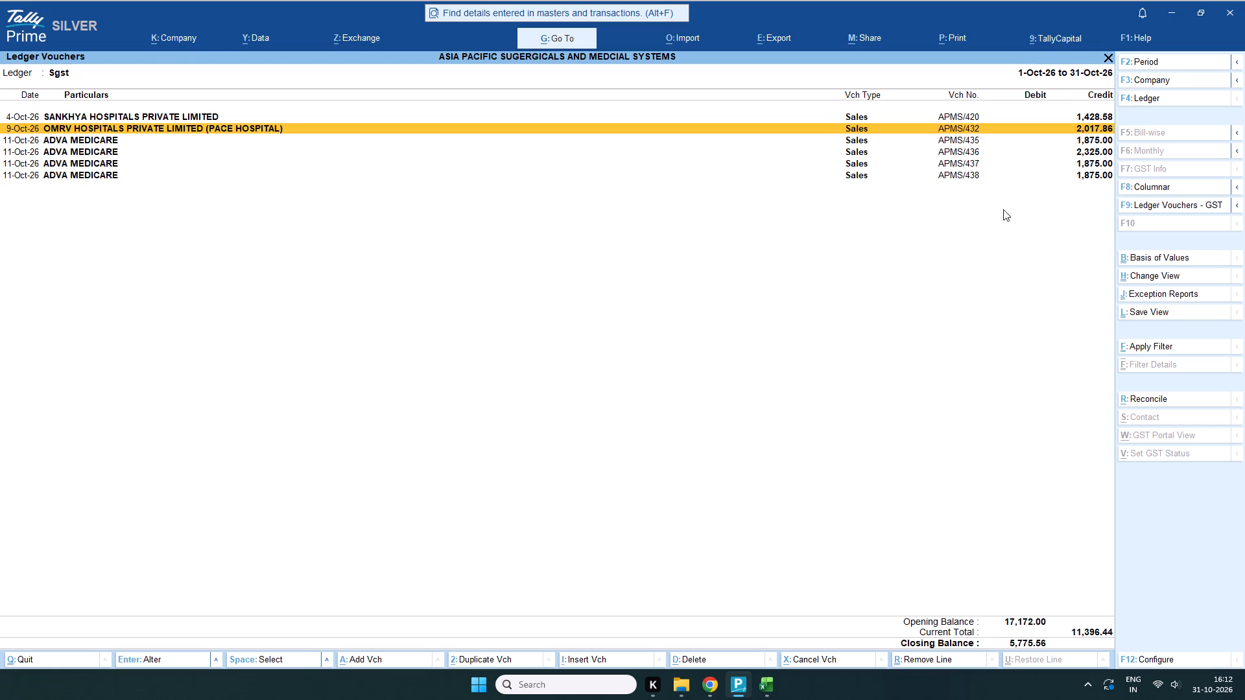
Open the ADVA MEDICARE sales voucher APMS/435 to review its items and tax amounts, and close it.
{"action": "scroll", "coordinate": [1003, 208], "scroll_direction": "down", "scroll_amount": 2}
{"action": "scroll", "coordinate": [986, 169], "scroll_direction": "up", "scroll_amount": 1}
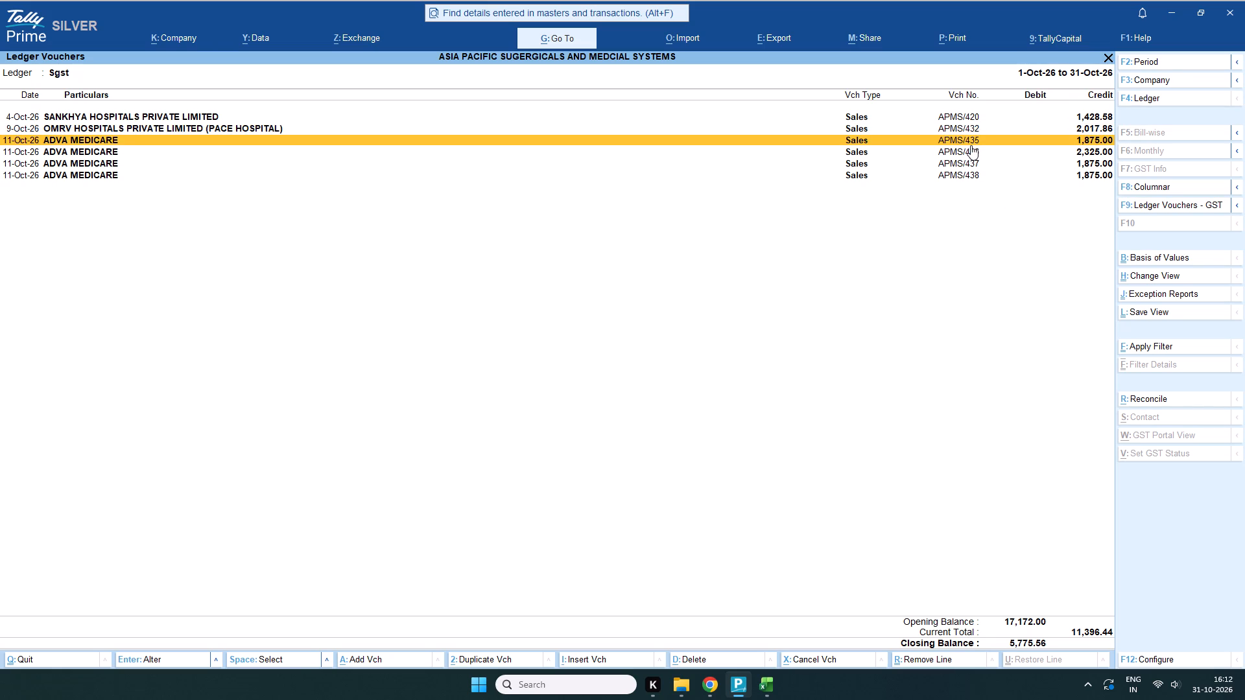
{"action": "double_click", "coordinate": [969, 141]}
{"action": "double_click", "coordinate": [969, 141]}
{"action": "left_click", "coordinate": [1114, 57]}
Open the ADVA MEDICARE sales voucher APMS/436 to review its items and tax amounts, and close it.
{"action": "scroll", "coordinate": [1033, 182], "scroll_direction": "down", "scroll_amount": 1}
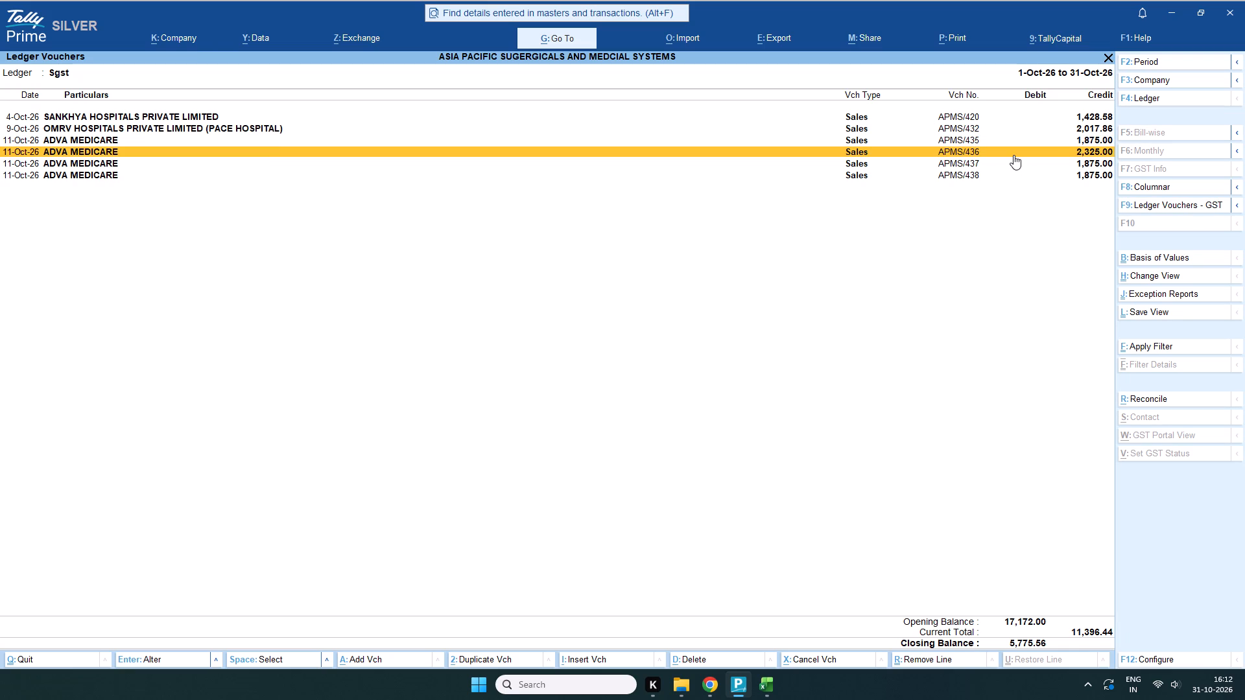
{"action": "double_click", "coordinate": [1014, 154]}
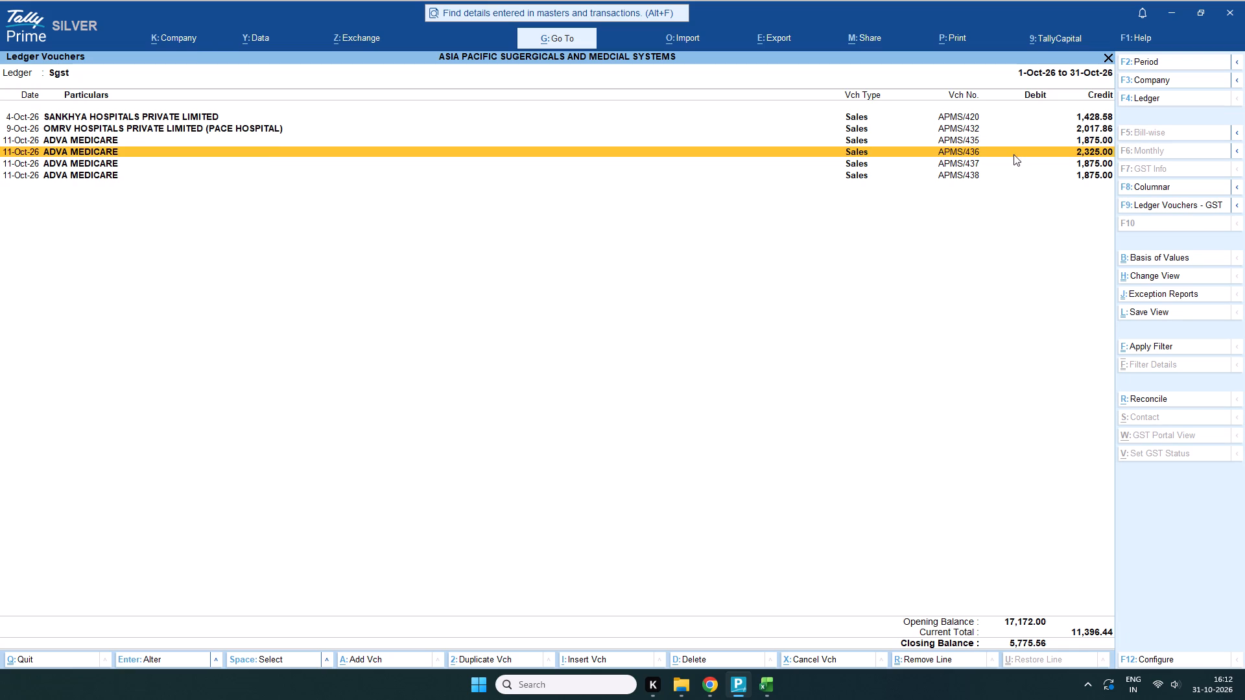
{"action": "double_click", "coordinate": [1013, 154]}
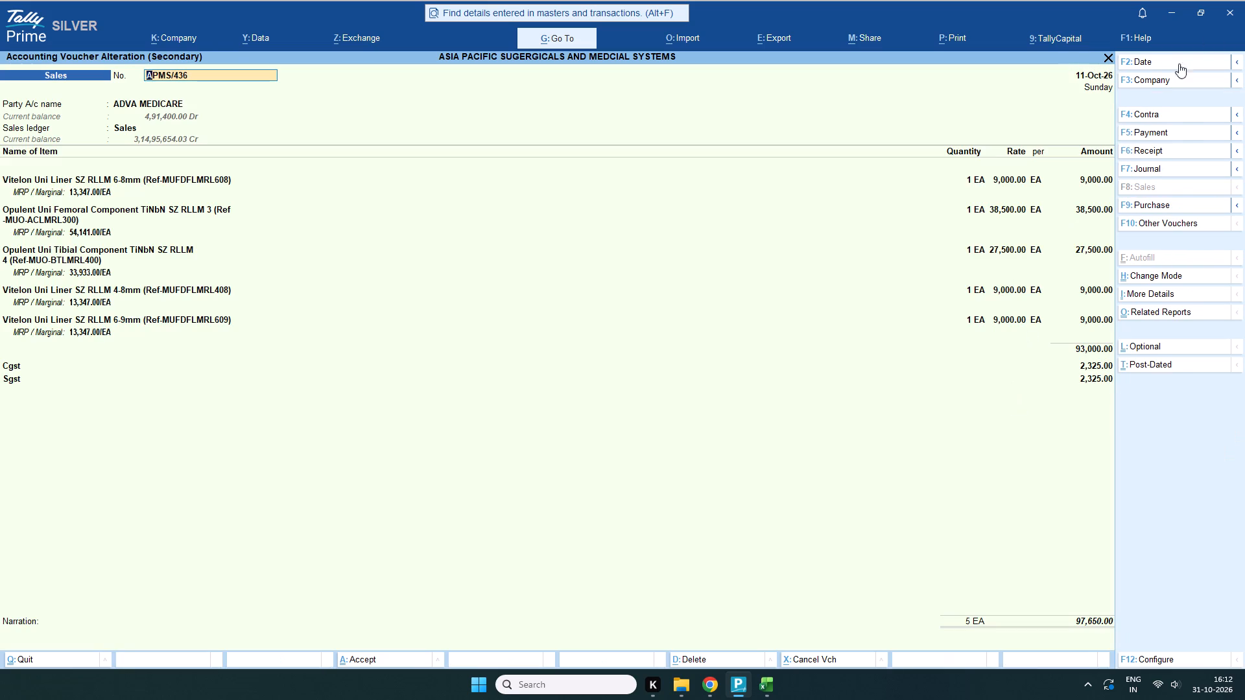
{"action": "left_click", "coordinate": [1106, 59]}
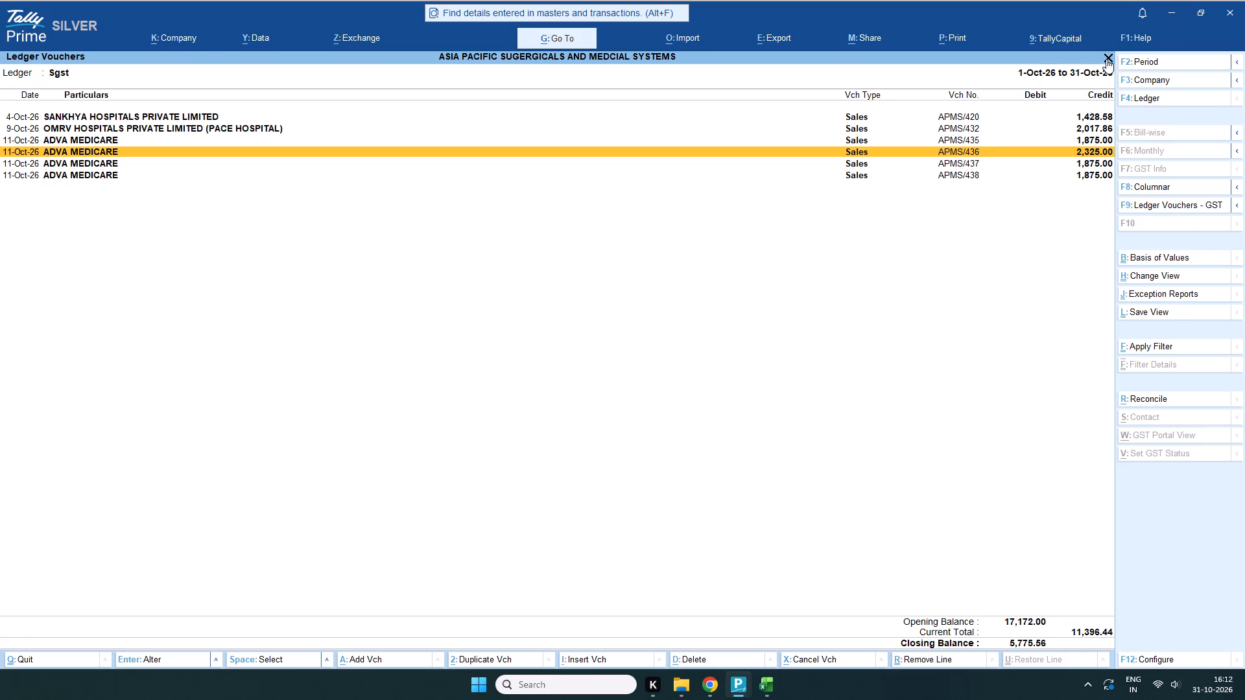
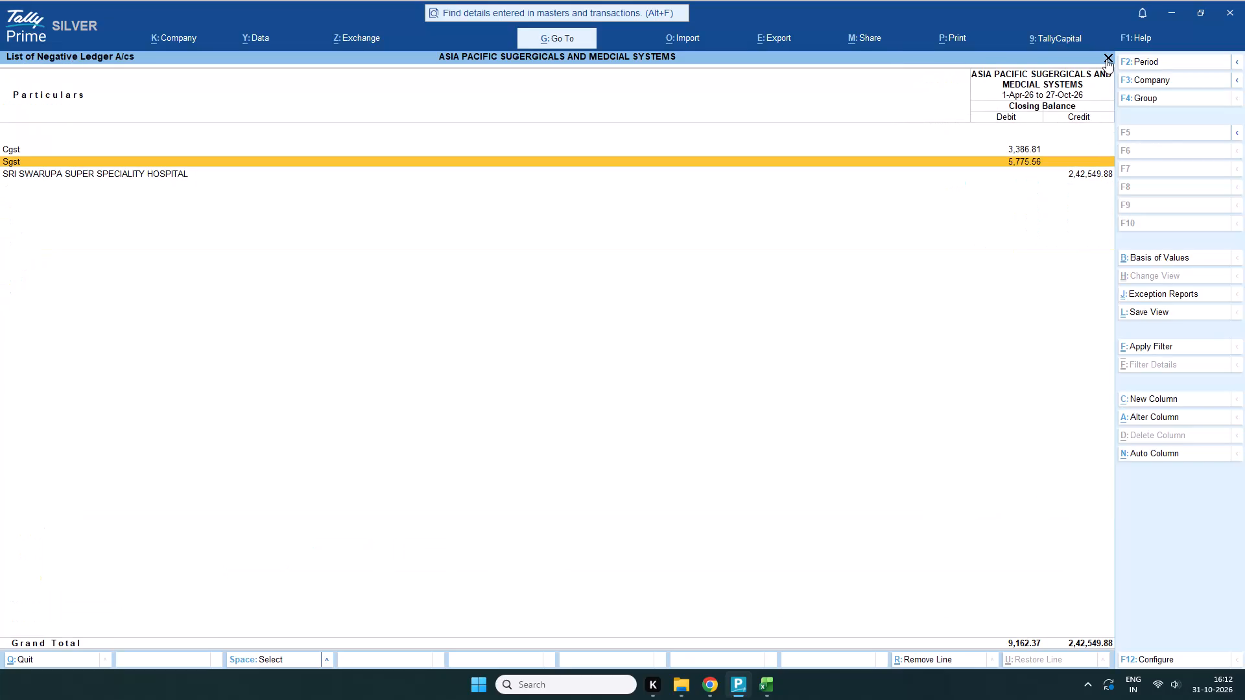
Reopen the Sgst ledger from the negative ledgers list and drill down to its October vouchers.
{"action": "scroll", "coordinate": [1080, 211], "scroll_direction": "up", "scroll_amount": 1}
{"action": "scroll", "coordinate": [1067, 187], "scroll_direction": "down", "scroll_amount": 1}
{"action": "scroll", "coordinate": [1044, 151], "scroll_direction": "up", "scroll_amount": 1}
{"action": "scroll", "coordinate": [1038, 159], "scroll_direction": "down", "scroll_amount": 1}
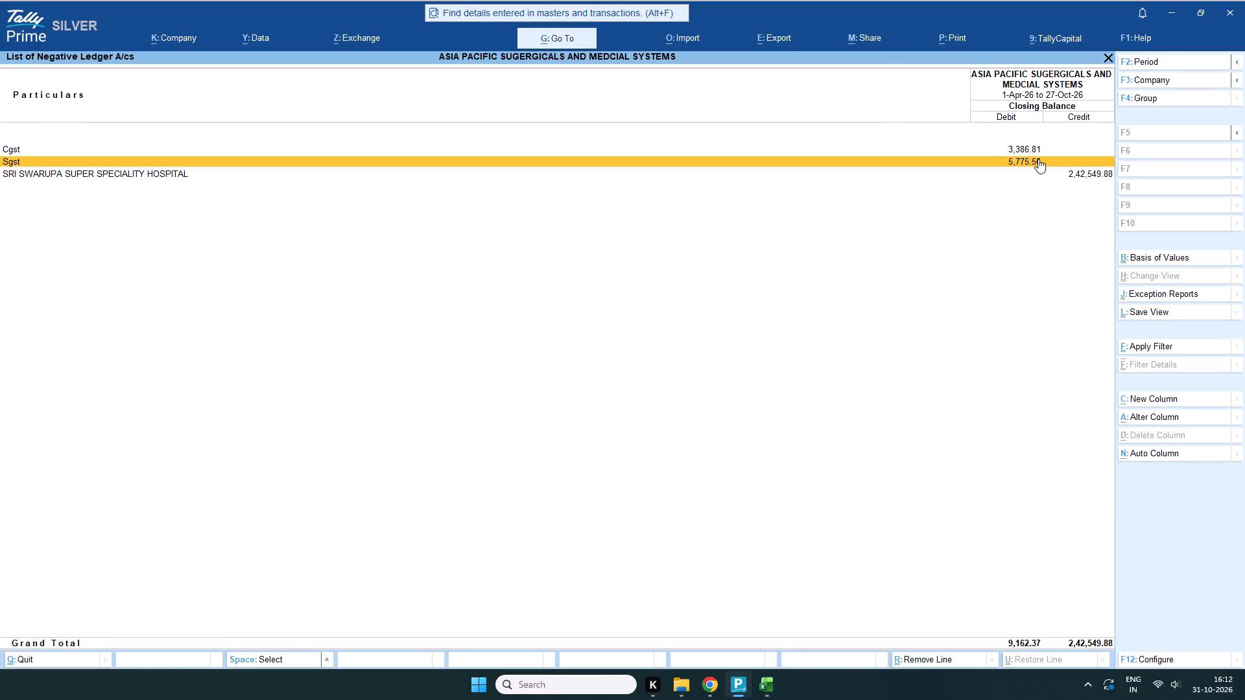
{"action": "scroll", "coordinate": [1033, 162], "scroll_direction": "up", "scroll_amount": 1}
{"action": "scroll", "coordinate": [1032, 163], "scroll_direction": "down", "scroll_amount": 1}
{"action": "double_click", "coordinate": [1032, 163]}
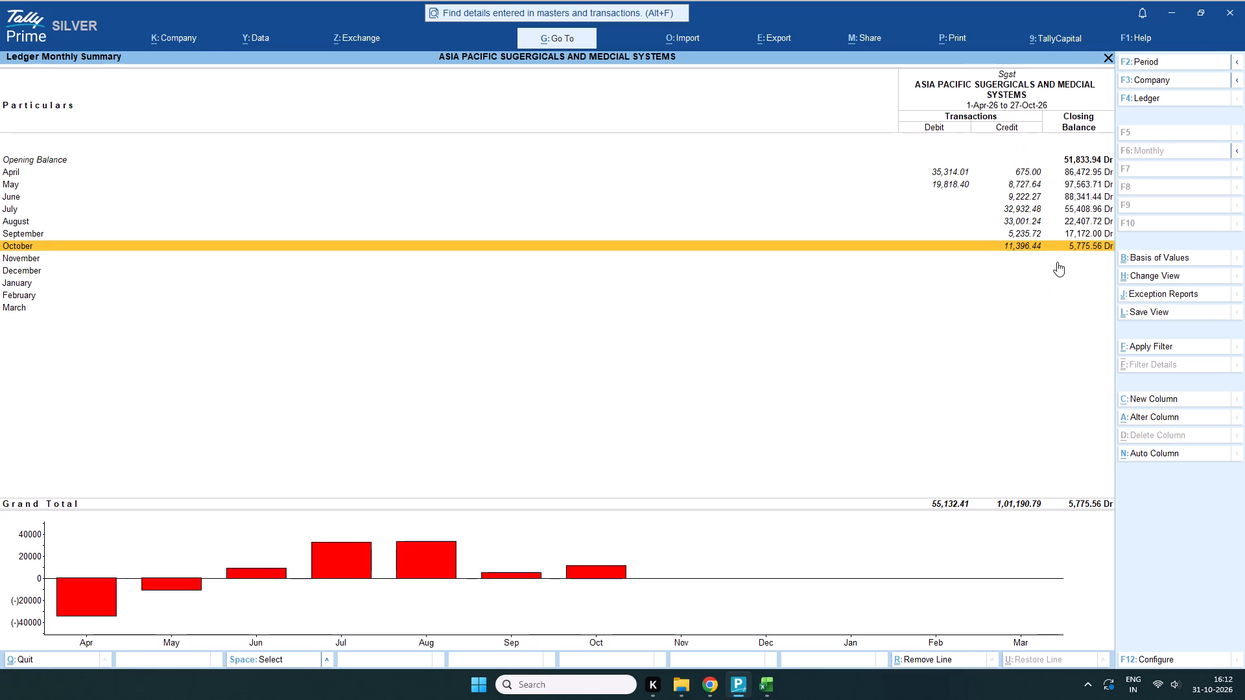
{"action": "double_click", "coordinate": [1076, 244]}
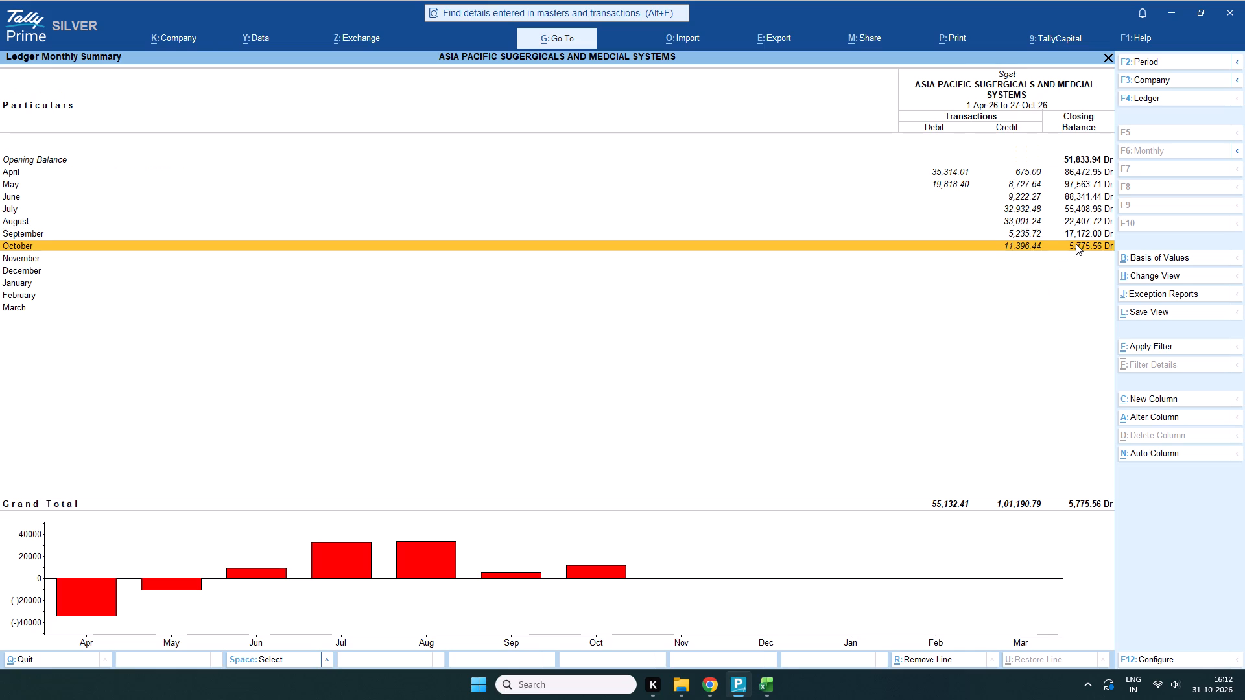
{"action": "double_click", "coordinate": [1076, 244]}
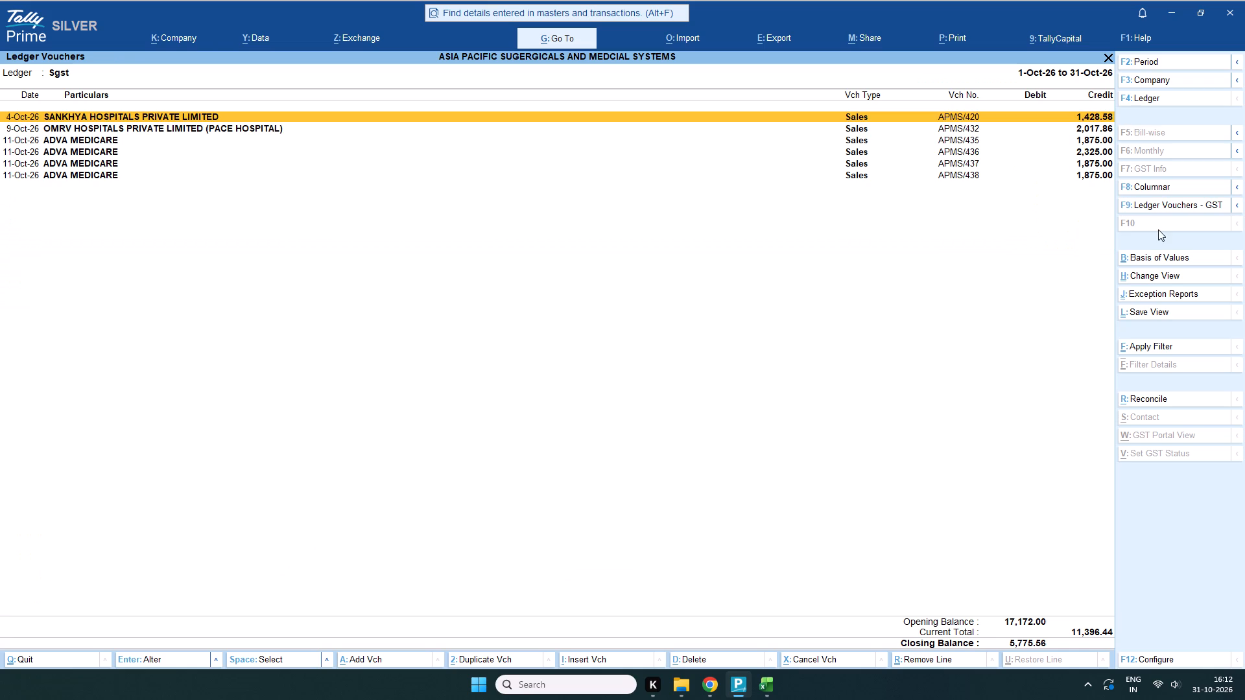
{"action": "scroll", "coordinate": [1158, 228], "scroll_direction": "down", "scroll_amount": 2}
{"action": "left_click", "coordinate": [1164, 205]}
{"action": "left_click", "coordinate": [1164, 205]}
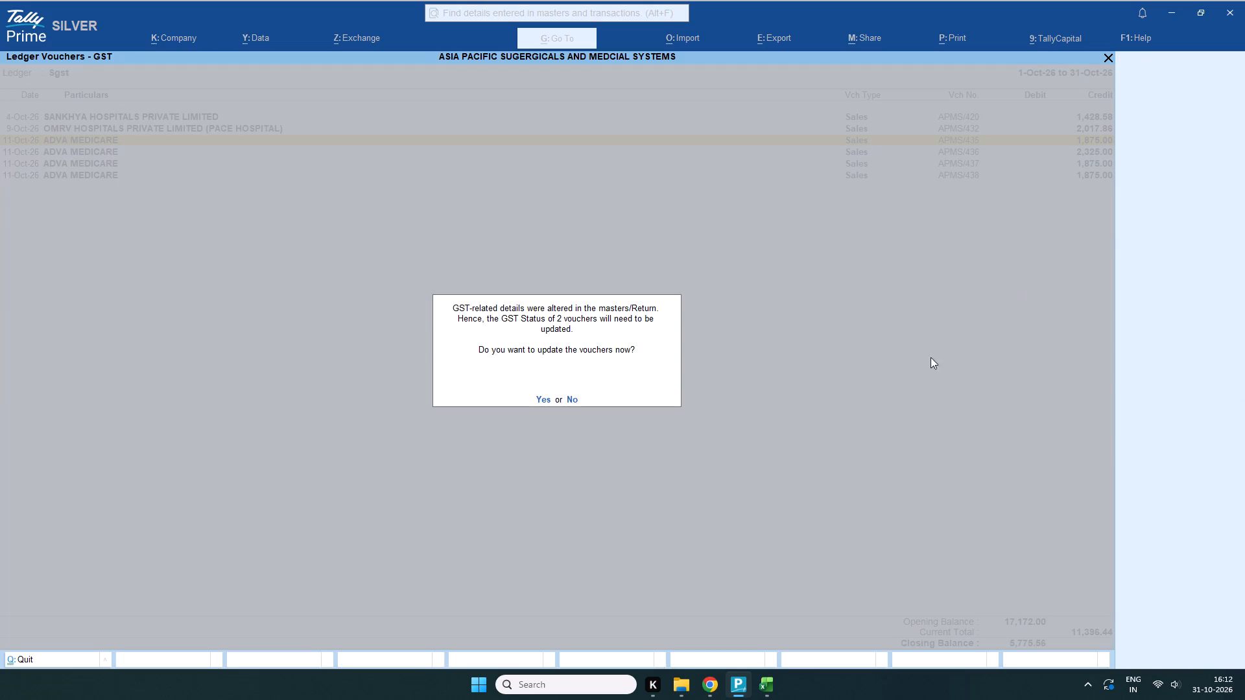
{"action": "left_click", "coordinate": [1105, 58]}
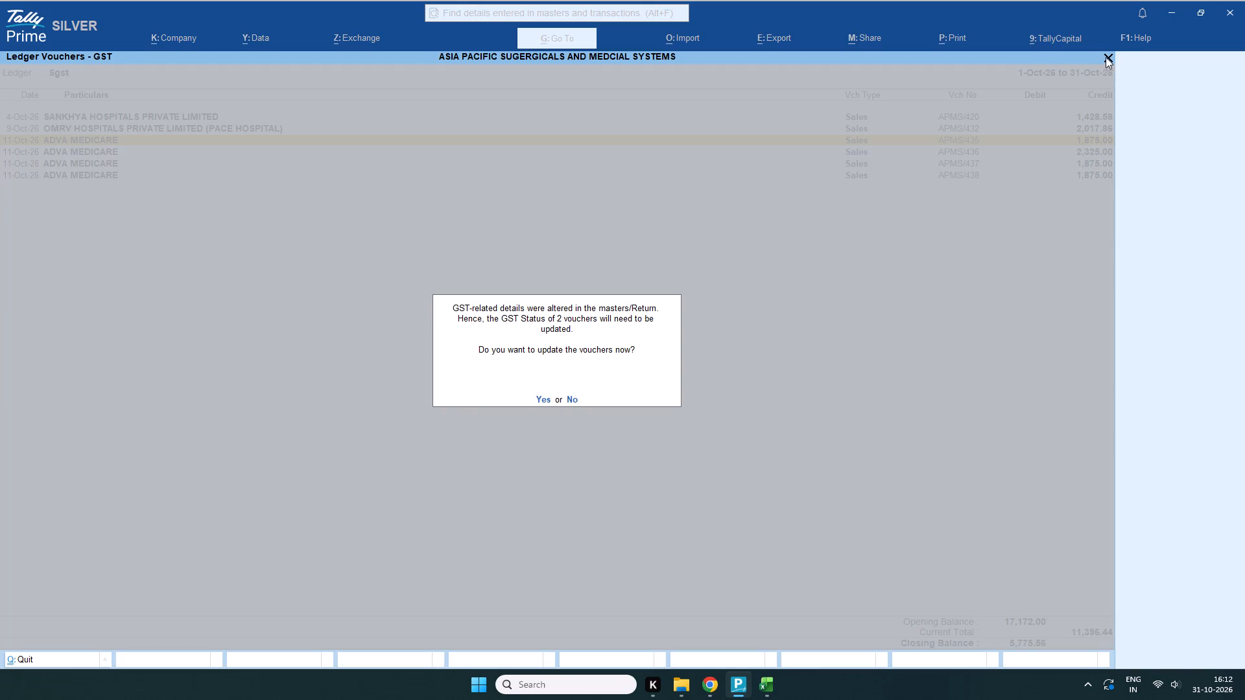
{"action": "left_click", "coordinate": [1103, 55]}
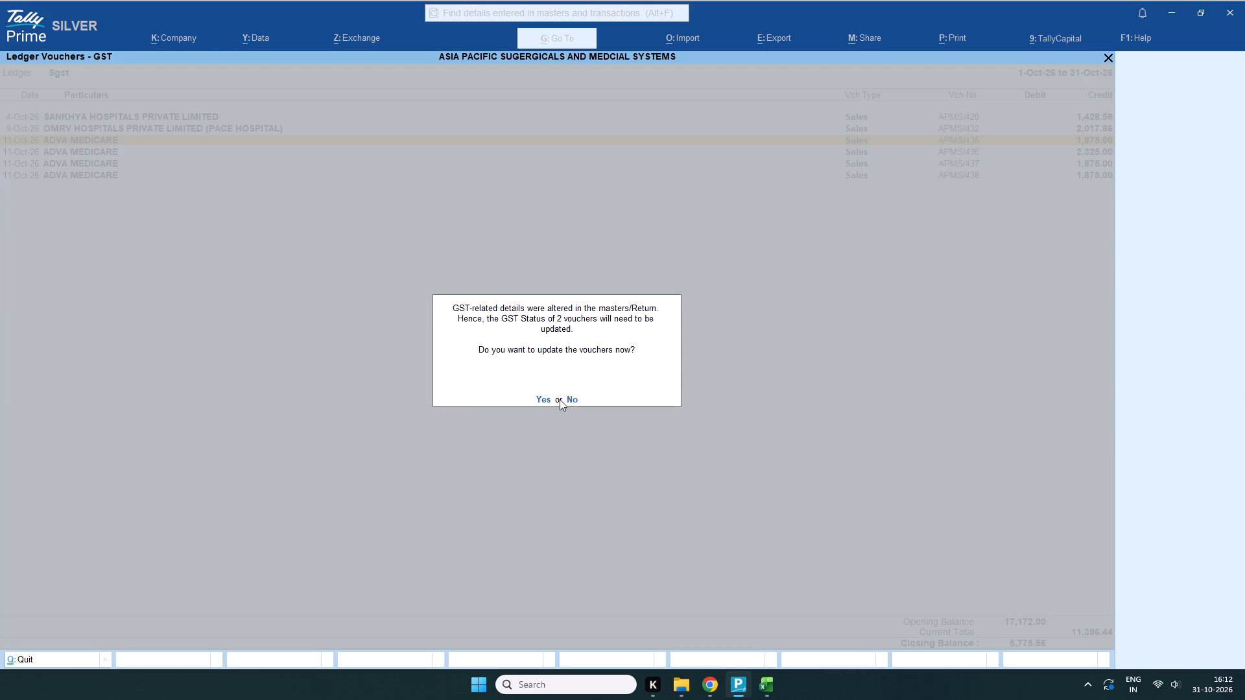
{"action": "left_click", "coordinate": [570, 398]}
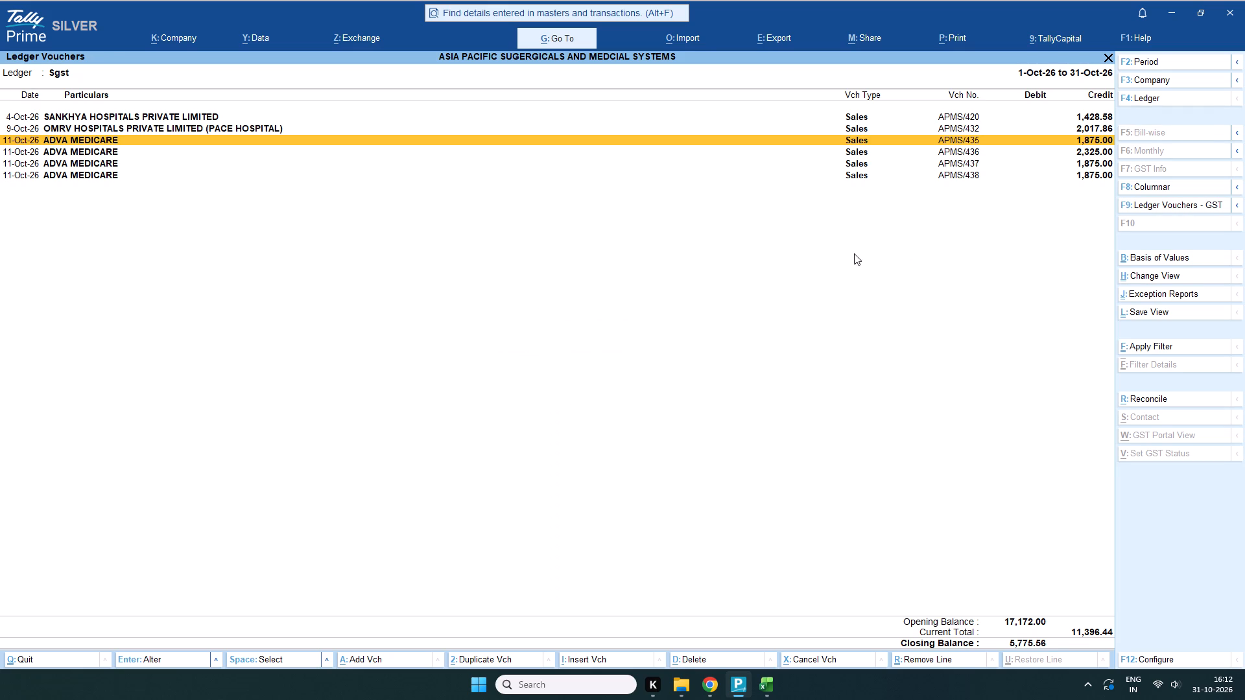
Open the ADVA MEDICARE sales voucher APMS/438 to review its items and tax amounts, and close it.
{"action": "scroll", "coordinate": [956, 272], "scroll_direction": "up", "scroll_amount": 2}
{"action": "scroll", "coordinate": [957, 270], "scroll_direction": "down", "scroll_amount": 2}
{"action": "scroll", "coordinate": [957, 269], "scroll_direction": "up", "scroll_amount": 2}
{"action": "scroll", "coordinate": [956, 269], "scroll_direction": "down", "scroll_amount": 2}
{"action": "scroll", "coordinate": [956, 269], "scroll_direction": "up", "scroll_amount": 2}
{"action": "scroll", "coordinate": [956, 269], "scroll_direction": "down", "scroll_amount": 6}
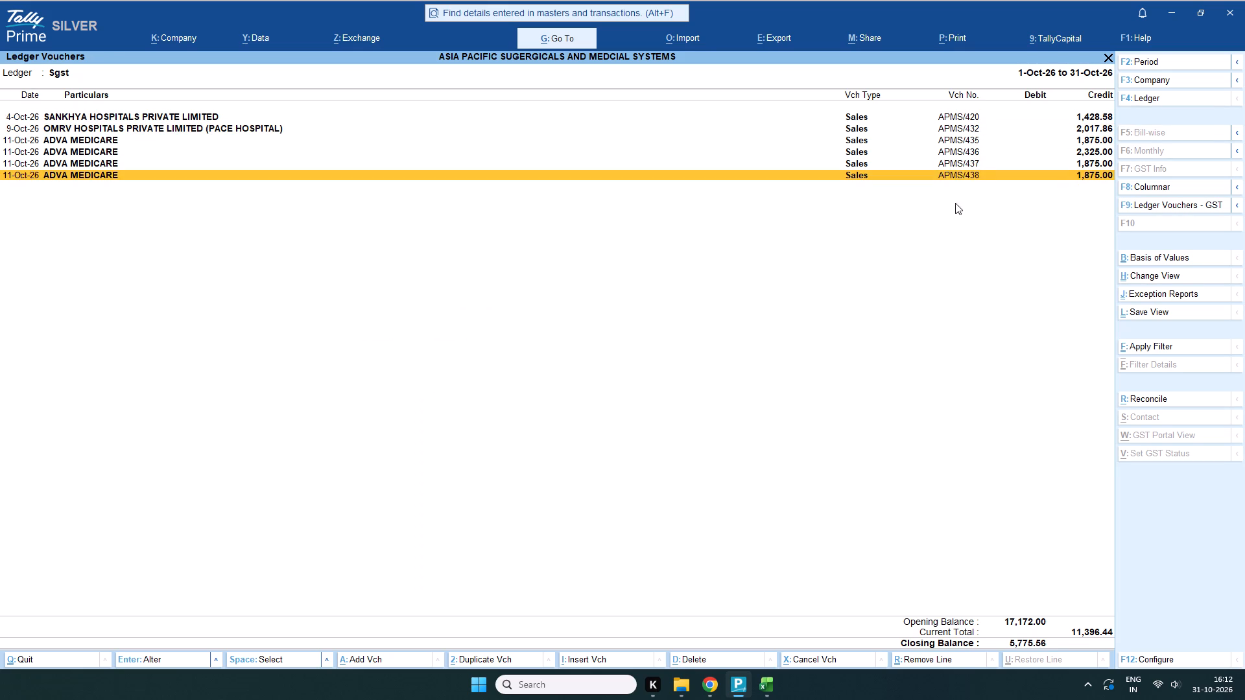
{"action": "double_click", "coordinate": [963, 173]}
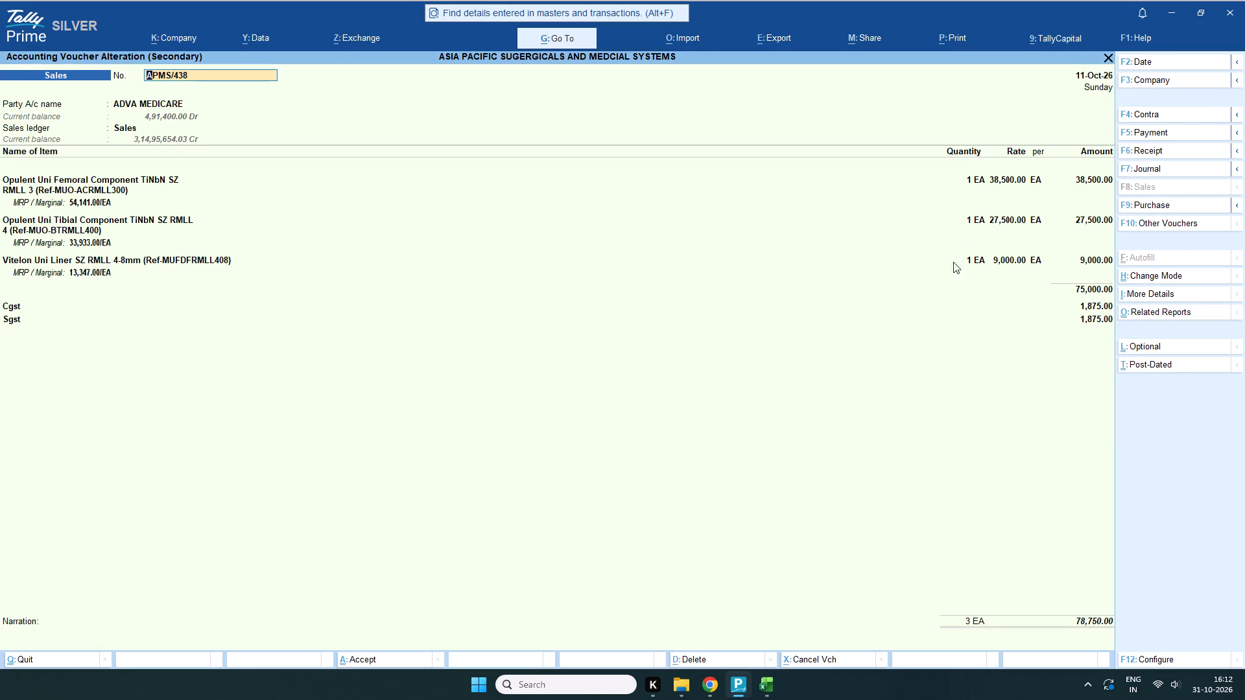
{"action": "left_click", "coordinate": [1104, 56]}
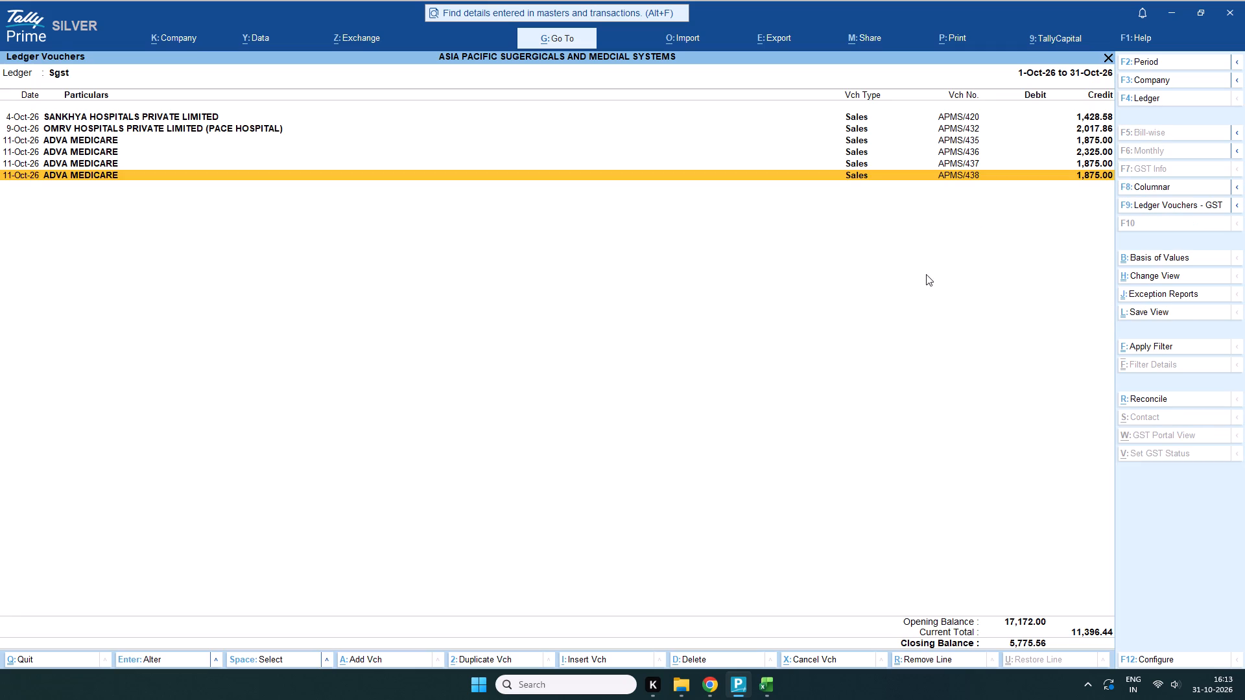
Open the ADVA MEDICARE sales voucher APMS/437 to review its items and tax amounts, and close it.
{"action": "scroll", "coordinate": [892, 202], "scroll_direction": "up", "scroll_amount": 1}
{"action": "double_click", "coordinate": [897, 162]}
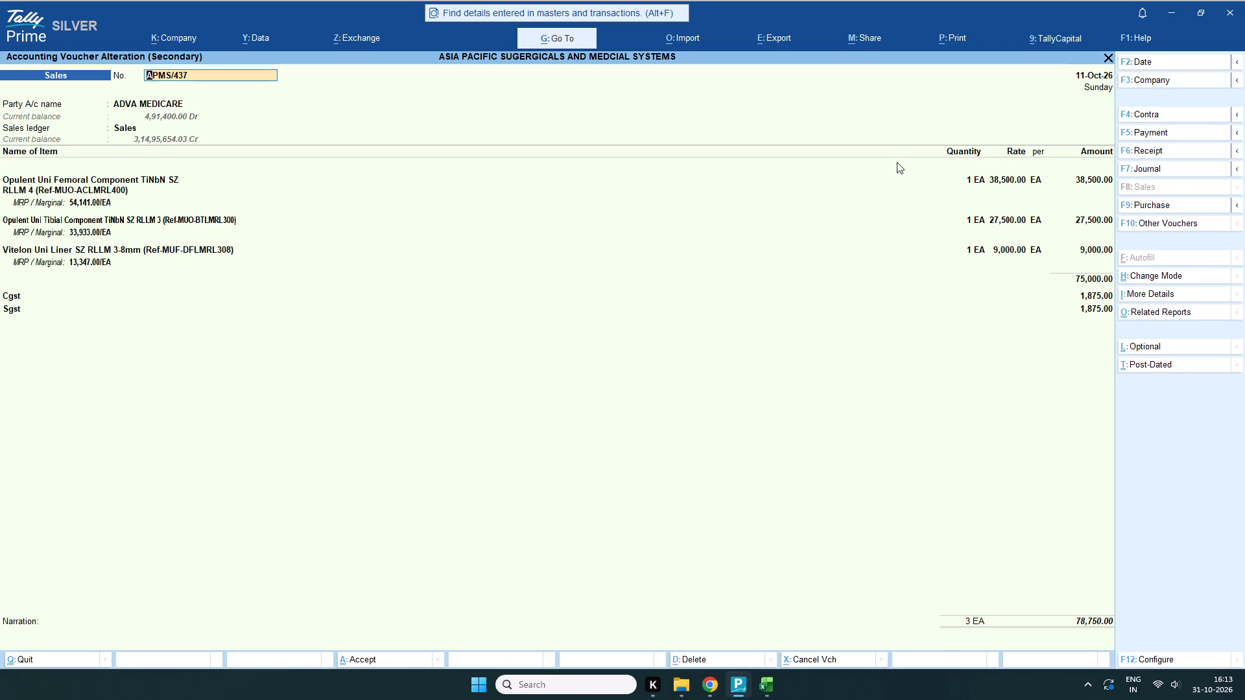
{"action": "left_click", "coordinate": [1111, 54]}
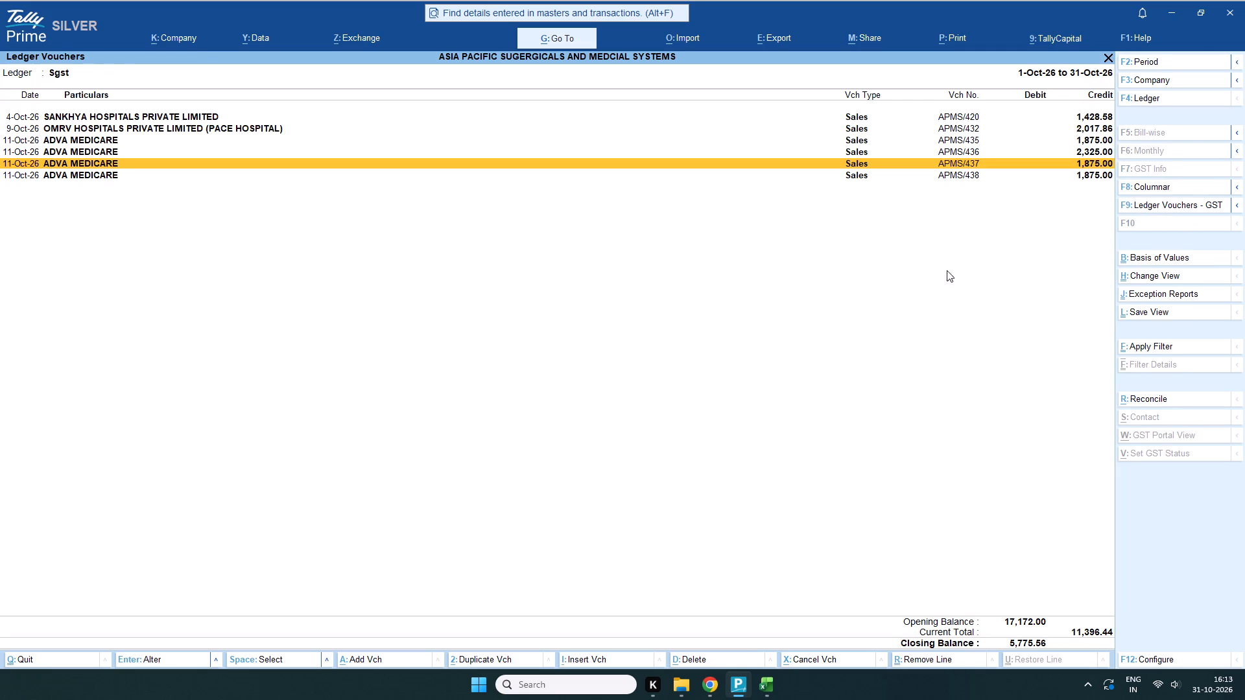
Open the ADVA MEDICARE sales voucher APMS/436 again for review, and return to the Sgst vouchers.
{"action": "scroll", "coordinate": [922, 198], "scroll_direction": "up", "scroll_amount": 1}
{"action": "double_click", "coordinate": [945, 152]}
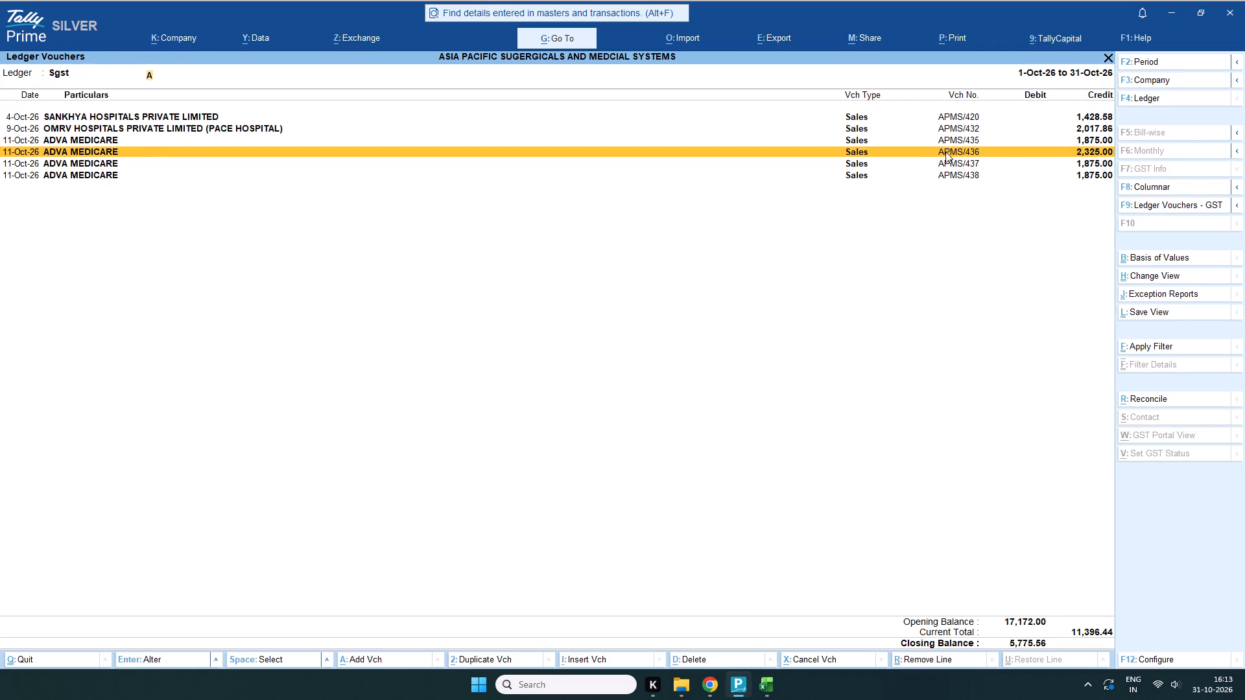
{"action": "left_click", "coordinate": [1106, 54]}
Reopen the ADVA MEDICARE sales voucher APMS/435 to review its items and tax amounts, and close it.
{"action": "scroll", "coordinate": [879, 183], "scroll_direction": "up", "scroll_amount": 1}
{"action": "double_click", "coordinate": [895, 141]}
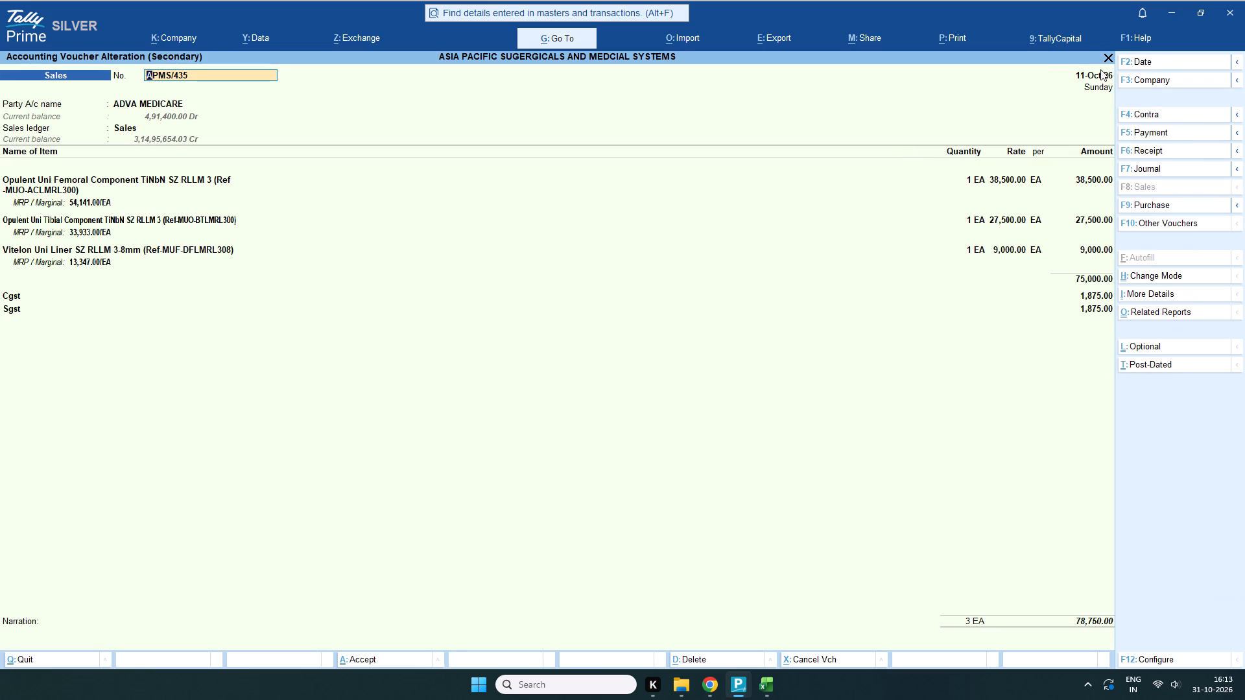
{"action": "left_click", "coordinate": [1111, 53]}
Examine the October Sgst voucher list, comparing the credit amounts of sales vouchers APMS/420 through APMS/438.
{"action": "scroll", "coordinate": [1026, 148], "scroll_direction": "up", "scroll_amount": 2}
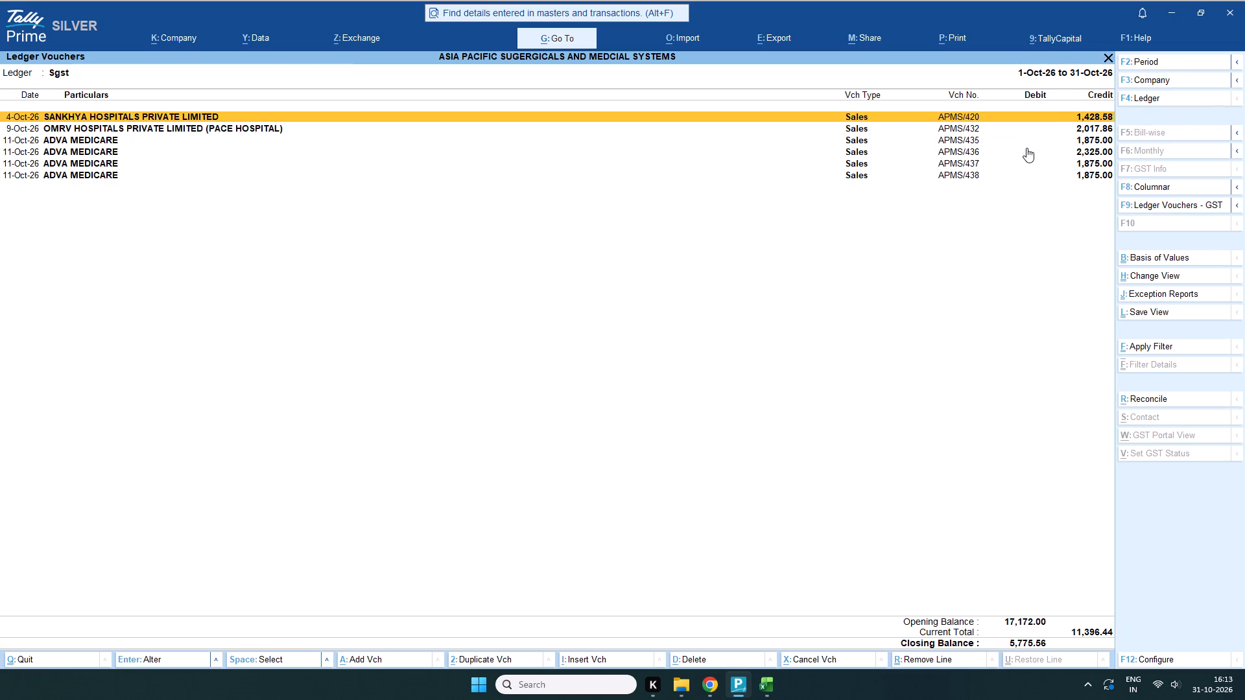
{"action": "scroll", "coordinate": [1026, 148], "scroll_direction": "down", "scroll_amount": 1}
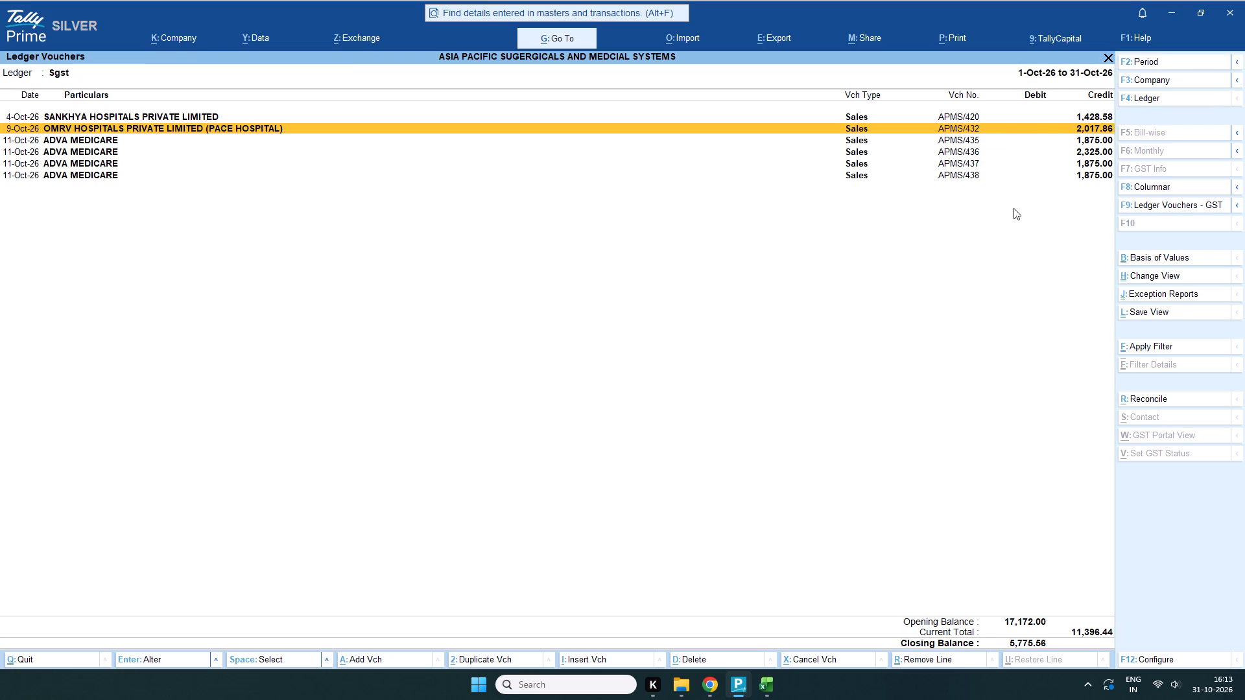
{"action": "scroll", "coordinate": [1014, 208], "scroll_direction": "up", "scroll_amount": 1}
{"action": "scroll", "coordinate": [1014, 208], "scroll_direction": "down", "scroll_amount": 9}
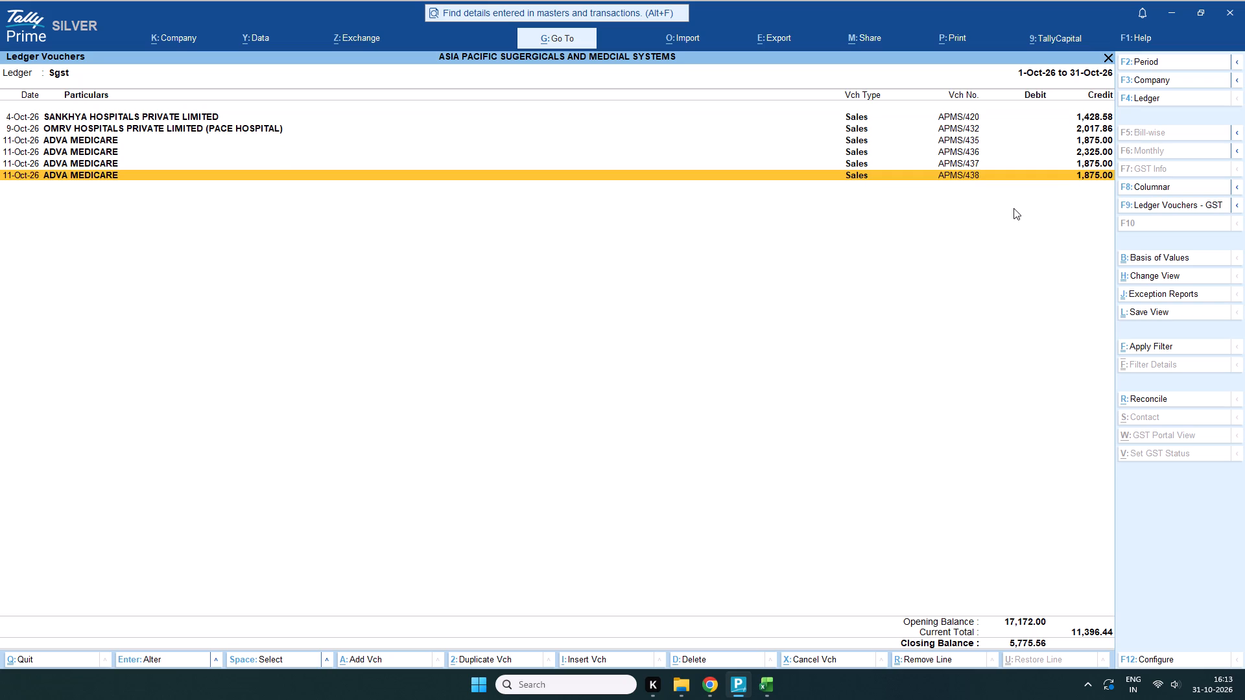
{"action": "scroll", "coordinate": [1014, 208], "scroll_direction": "up", "scroll_amount": 3}
{"action": "scroll", "coordinate": [1014, 208], "scroll_direction": "down", "scroll_amount": 3}
{"action": "scroll", "coordinate": [1014, 208], "scroll_direction": "up", "scroll_amount": 4}
{"action": "scroll", "coordinate": [1014, 208], "scroll_direction": "down", "scroll_amount": 4}
{"action": "scroll", "coordinate": [1014, 208], "scroll_direction": "up", "scroll_amount": 2}
{"action": "scroll", "coordinate": [1014, 208], "scroll_direction": "down", "scroll_amount": 19}
{"action": "scroll", "coordinate": [1014, 208], "scroll_direction": "up", "scroll_amount": 3}
{"action": "scroll", "coordinate": [1014, 208], "scroll_direction": "down", "scroll_amount": 2}
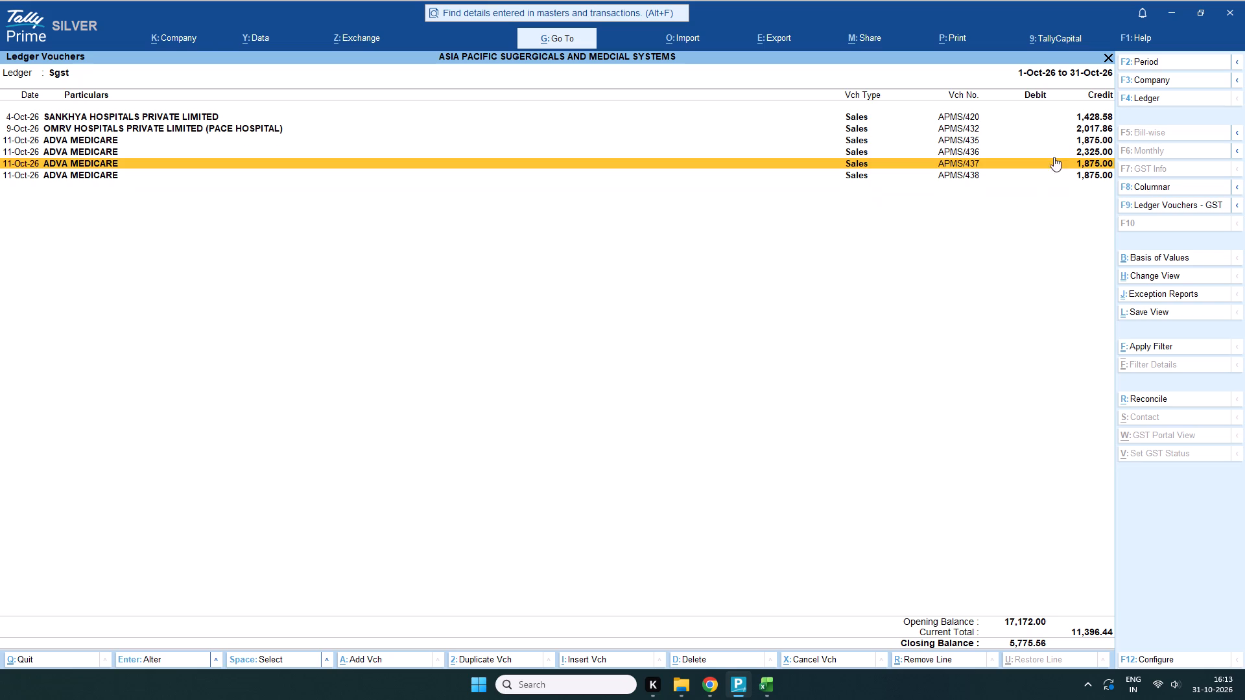
{"action": "scroll", "coordinate": [1037, 163], "scroll_direction": "up", "scroll_amount": 2}
{"action": "scroll", "coordinate": [972, 355], "scroll_direction": "down", "scroll_amount": 2}
{"action": "scroll", "coordinate": [777, 224], "scroll_direction": "down", "scroll_amount": 1}
{"action": "scroll", "coordinate": [777, 224], "scroll_direction": "up", "scroll_amount": 1}
{"action": "scroll", "coordinate": [777, 224], "scroll_direction": "down", "scroll_amount": 1}
{"action": "scroll", "coordinate": [777, 224], "scroll_direction": "up", "scroll_amount": 1}
{"action": "scroll", "coordinate": [777, 224], "scroll_direction": "down", "scroll_amount": 1}
{"action": "scroll", "coordinate": [777, 224], "scroll_direction": "up", "scroll_amount": 1}
{"action": "scroll", "coordinate": [777, 224], "scroll_direction": "down", "scroll_amount": 1}
{"action": "scroll", "coordinate": [777, 224], "scroll_direction": "up", "scroll_amount": 1}
{"action": "scroll", "coordinate": [777, 224], "scroll_direction": "down", "scroll_amount": 1}
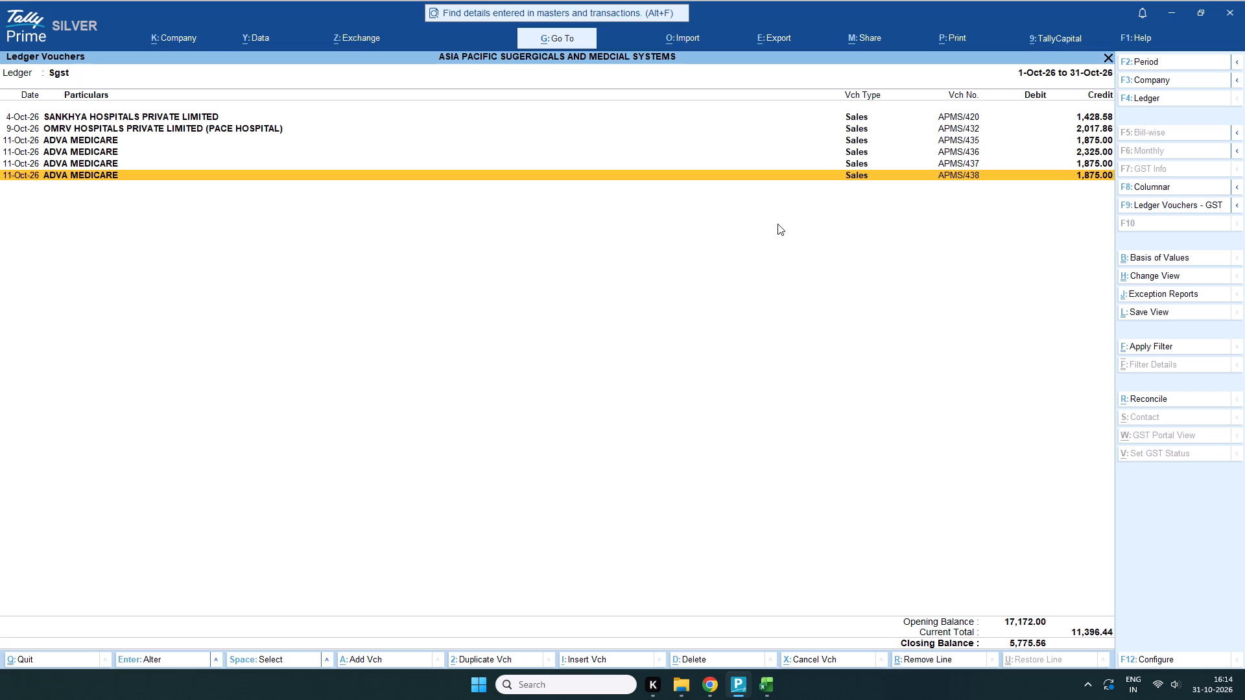
Try to drill into the Opening Balance figure of the October Sgst vouchers.
{"action": "left_click", "coordinate": [1023, 618]}
{"action": "triple_click", "coordinate": [1023, 619]}
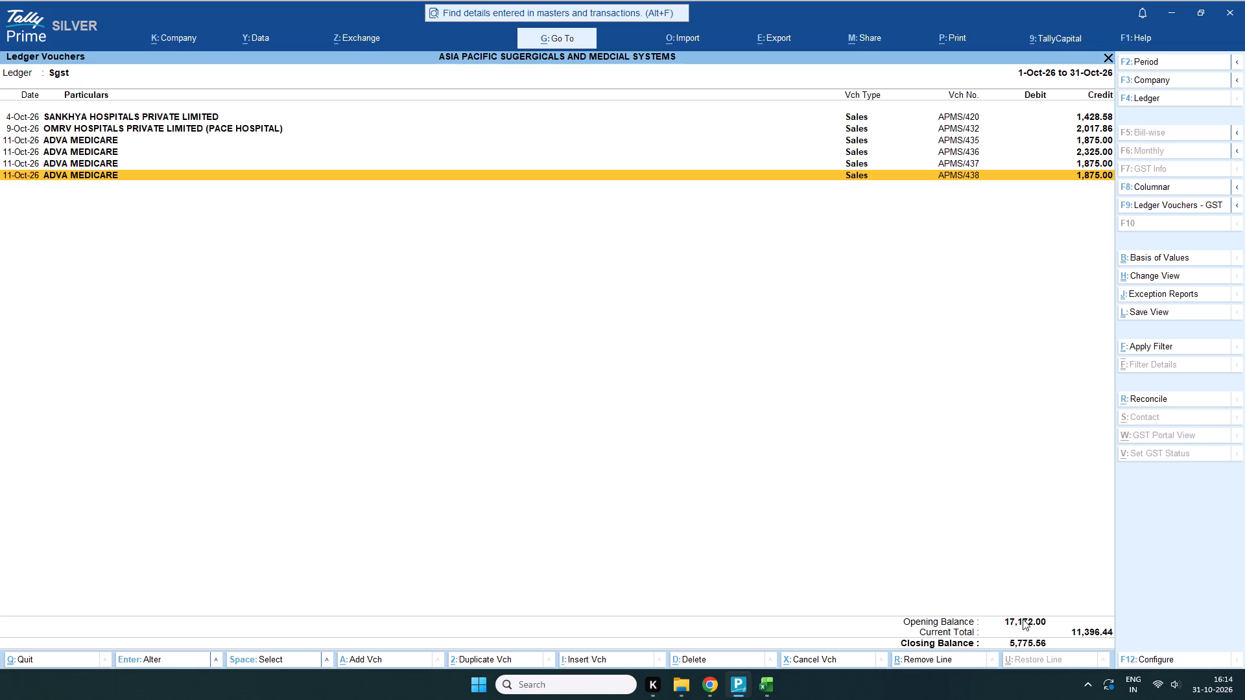
{"action": "double_click", "coordinate": [1023, 619]}
{"action": "double_click", "coordinate": [1023, 619]}
{"action": "scroll", "coordinate": [1022, 617], "scroll_direction": "down", "scroll_amount": 2}
Open the SANKHYA HOSPITALS PRIVATE LIMITED sales voucher APMS/420 from the October Sgst vouchers for review.
{"action": "scroll", "coordinate": [1180, 619], "scroll_direction": "up", "scroll_amount": 3}
{"action": "scroll", "coordinate": [1061, 209], "scroll_direction": "up", "scroll_amount": 1}
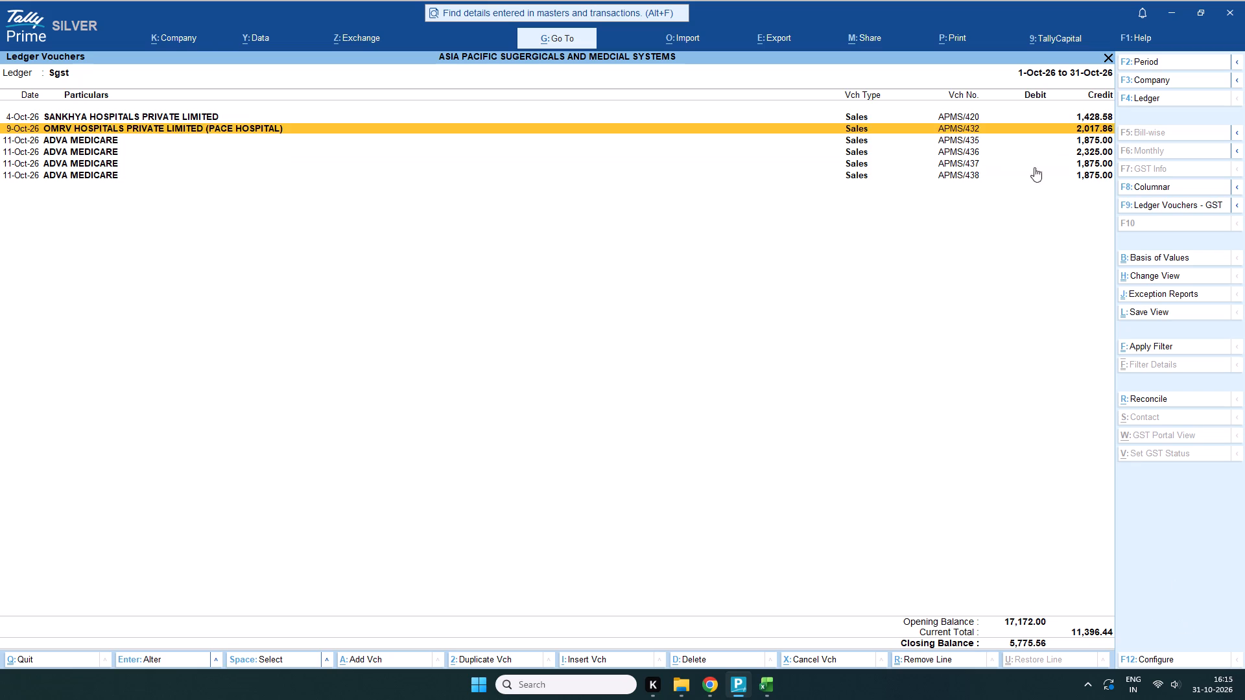
{"action": "scroll", "coordinate": [973, 122], "scroll_direction": "up", "scroll_amount": 1}
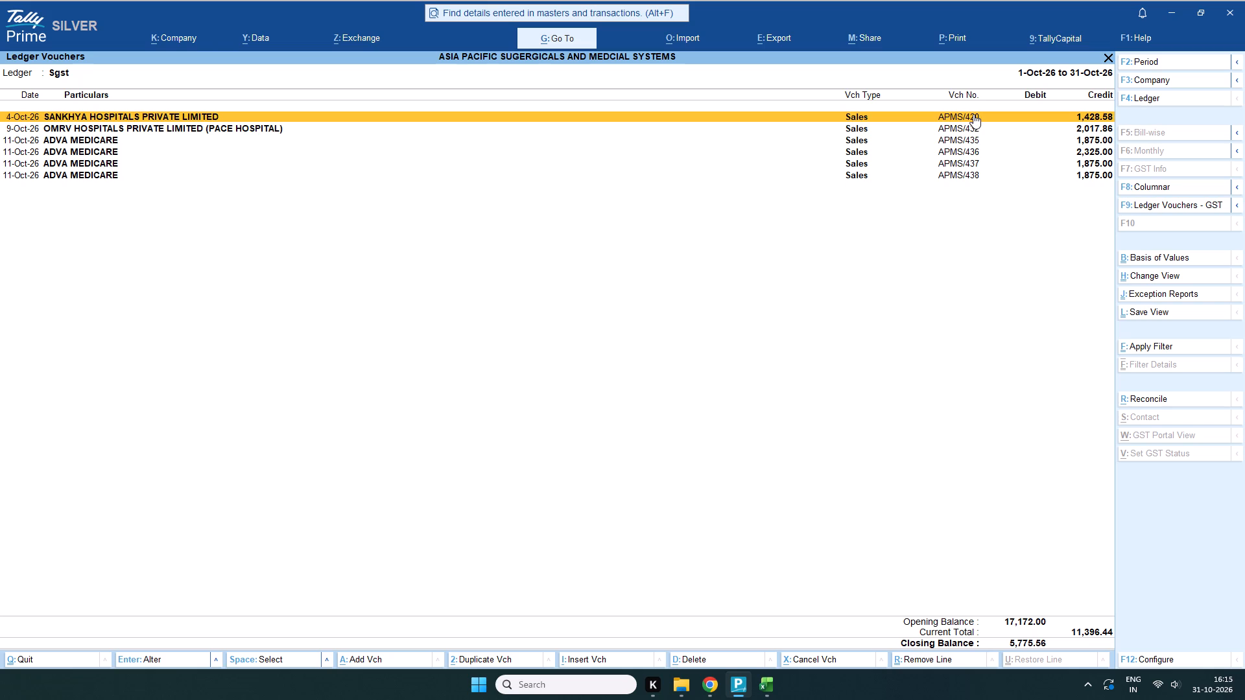
{"action": "double_click", "coordinate": [973, 114]}
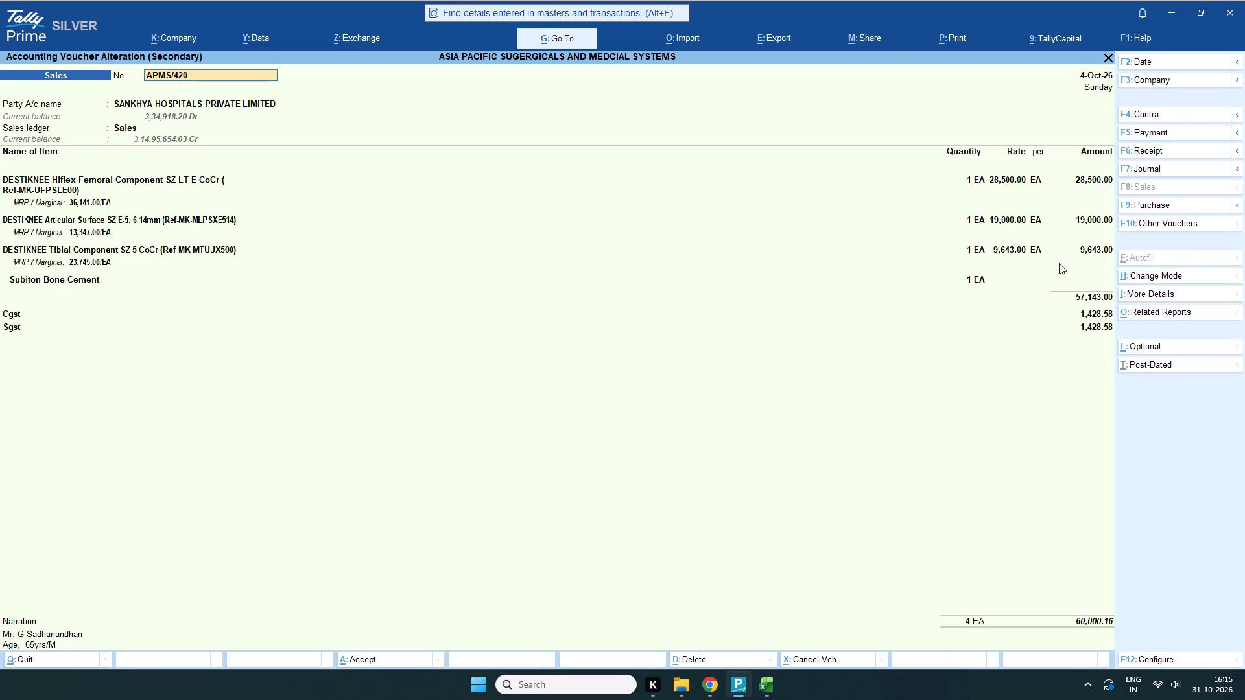
Open the DESTIKNEE Hiflex Femoral Component stock item from the voucher, go through its GST, MRP and opening balance details, and accept it.
{"action": "scroll", "coordinate": [822, 257], "scroll_direction": "down", "scroll_amount": 2}
{"action": "left_click", "coordinate": [997, 183]}
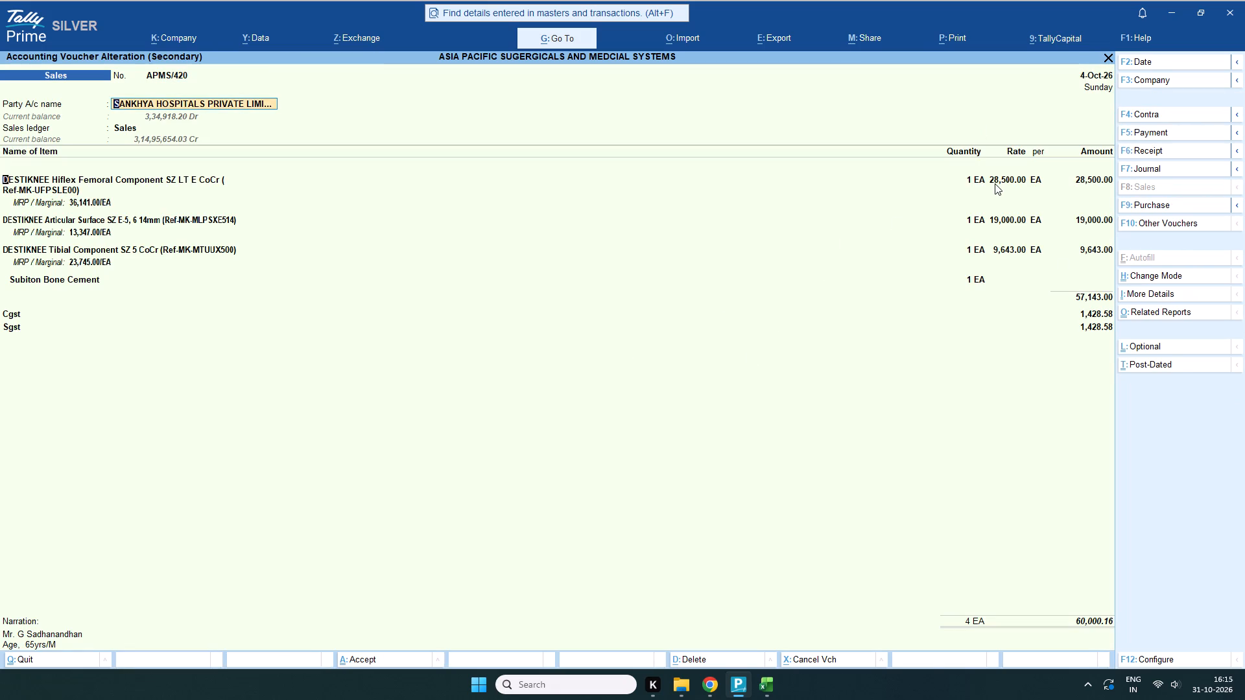
{"action": "key", "text": "ctrl+Return"}
{"action": "key", "text": "Return"}
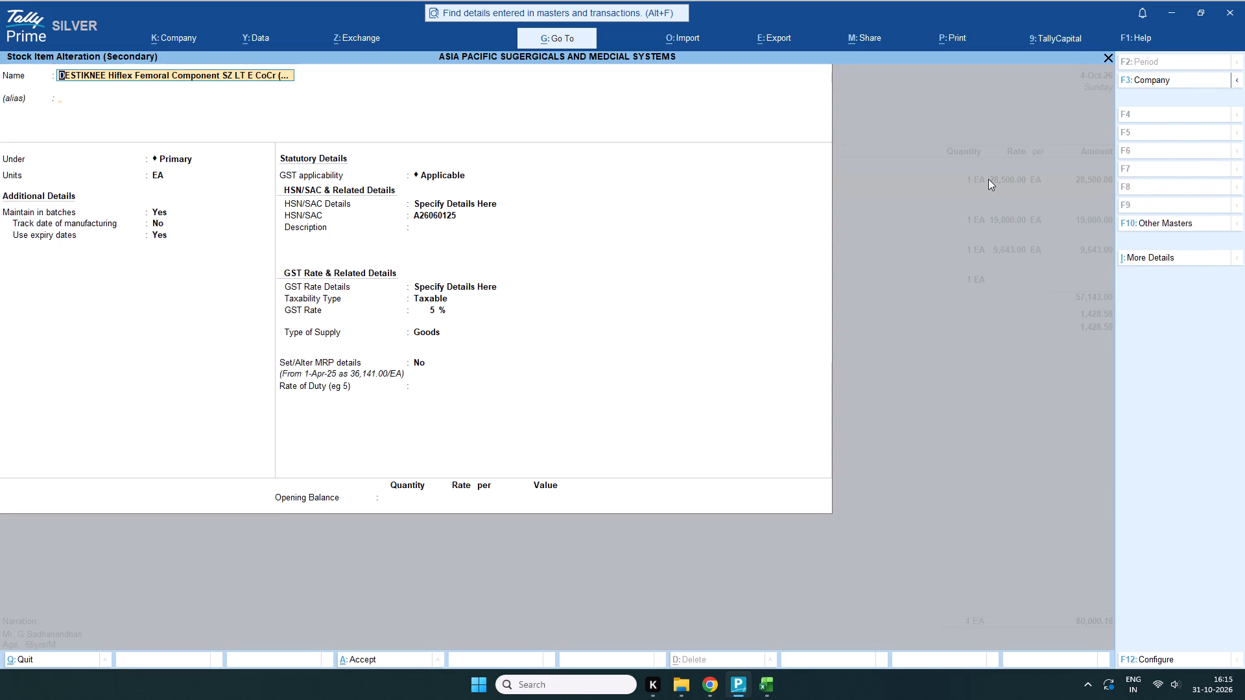
{"action": "key", "text": "Return"}
{"action": "key", "text": "Return"}
{"action": "key", "text": "Return"}
{"action": "key", "text": "Return"}
{"action": "key", "text": "Return"}
{"action": "key", "text": "Return"}
{"action": "key", "text": "Return"}
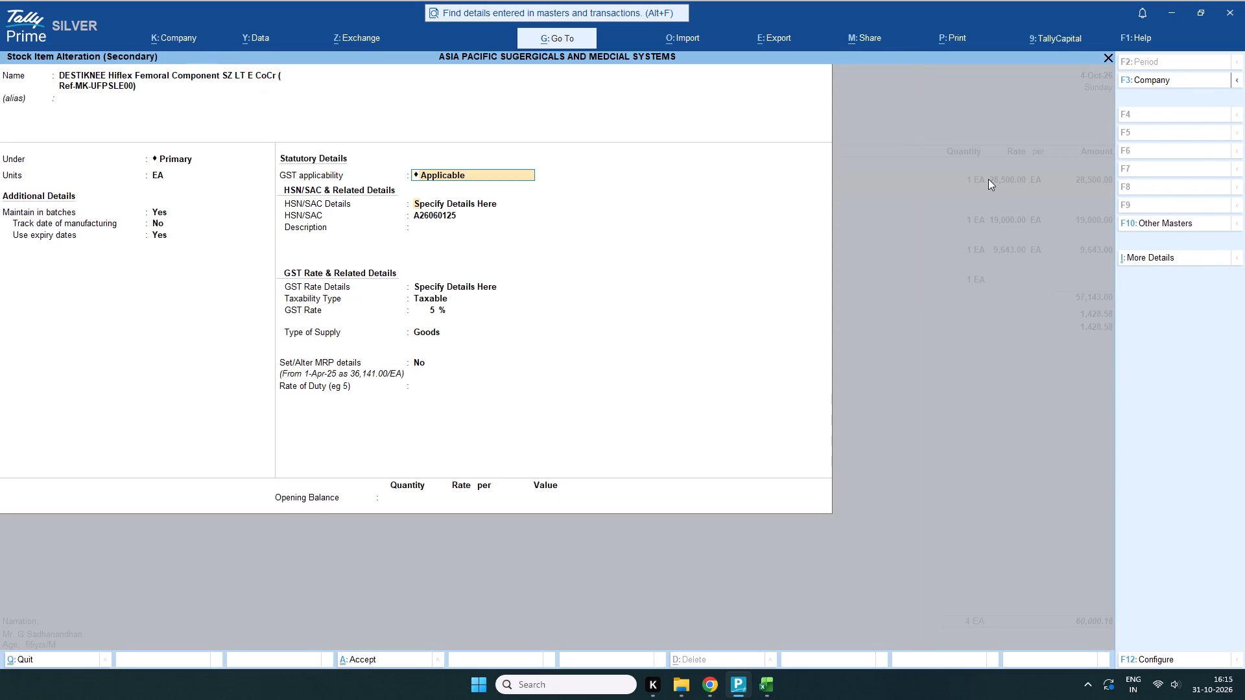
{"action": "key", "text": "Return"}
{"action": "key", "text": "Return"}
{"action": "key", "text": "Return"}
{"action": "key", "text": "Return"}
{"action": "key", "text": "Return"}
{"action": "key", "text": "Return"}
{"action": "key", "text": "Return"}
{"action": "key", "text": "Return"}
{"action": "key", "text": "Return"}
{"action": "key", "text": "Return"}
{"action": "key", "text": "Return"}
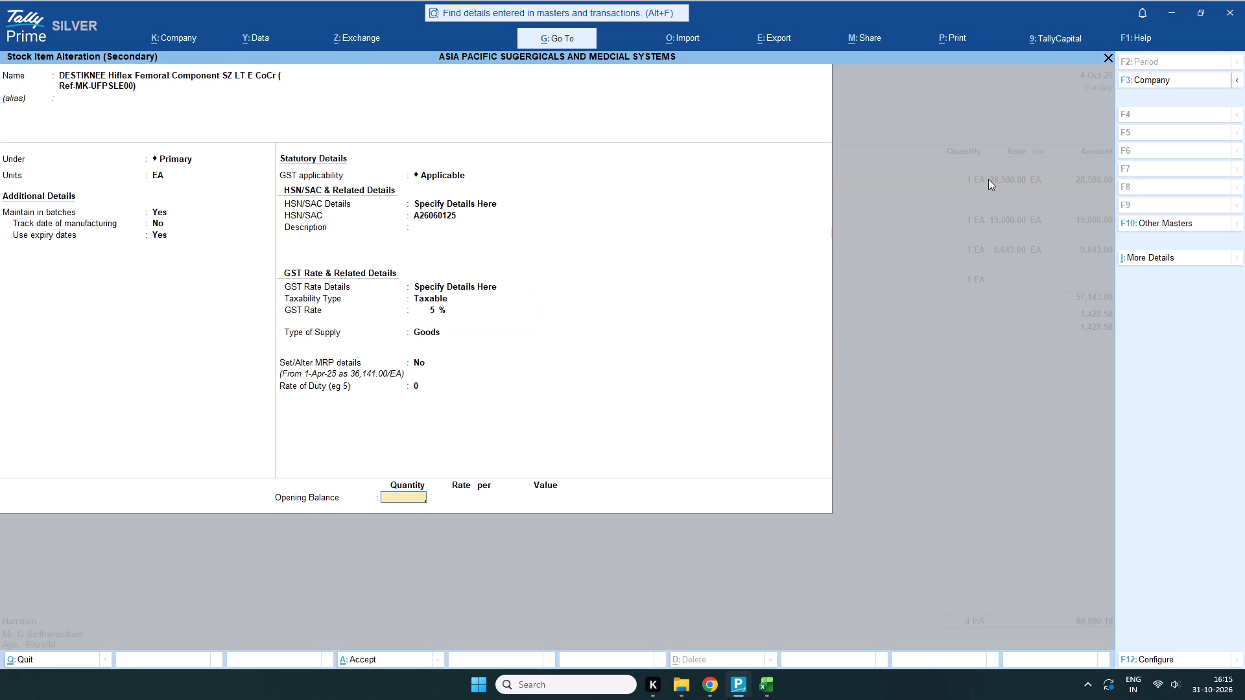
{"action": "key", "text": "Return"}
{"action": "key", "text": "Return"}
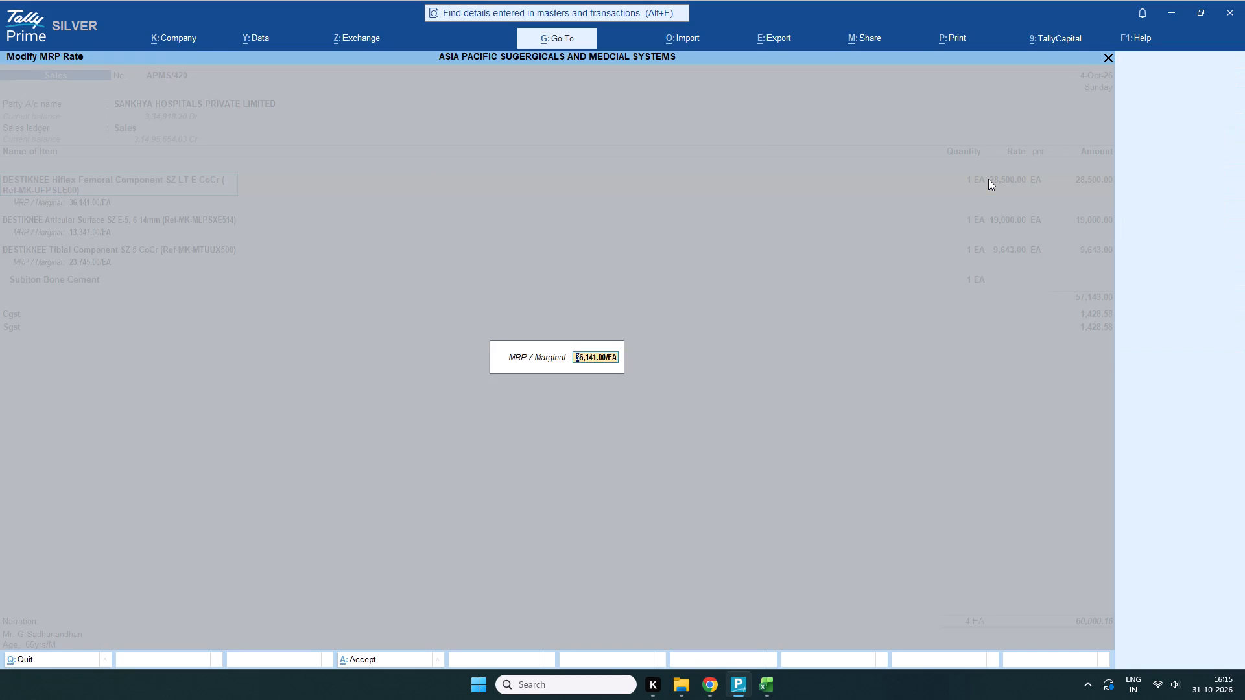
Review the Hiflex Femoral Component's MRP and its batch, expiry, quantity and rate allocation in voucher APMS/420.
{"action": "key", "text": "Return"}
{"action": "key", "text": "Return"}
{"action": "key", "text": "Return"}
{"action": "key", "text": "Return"}
{"action": "key", "text": "Return"}
{"action": "key", "text": "Return"}
{"action": "key", "text": "Return"}
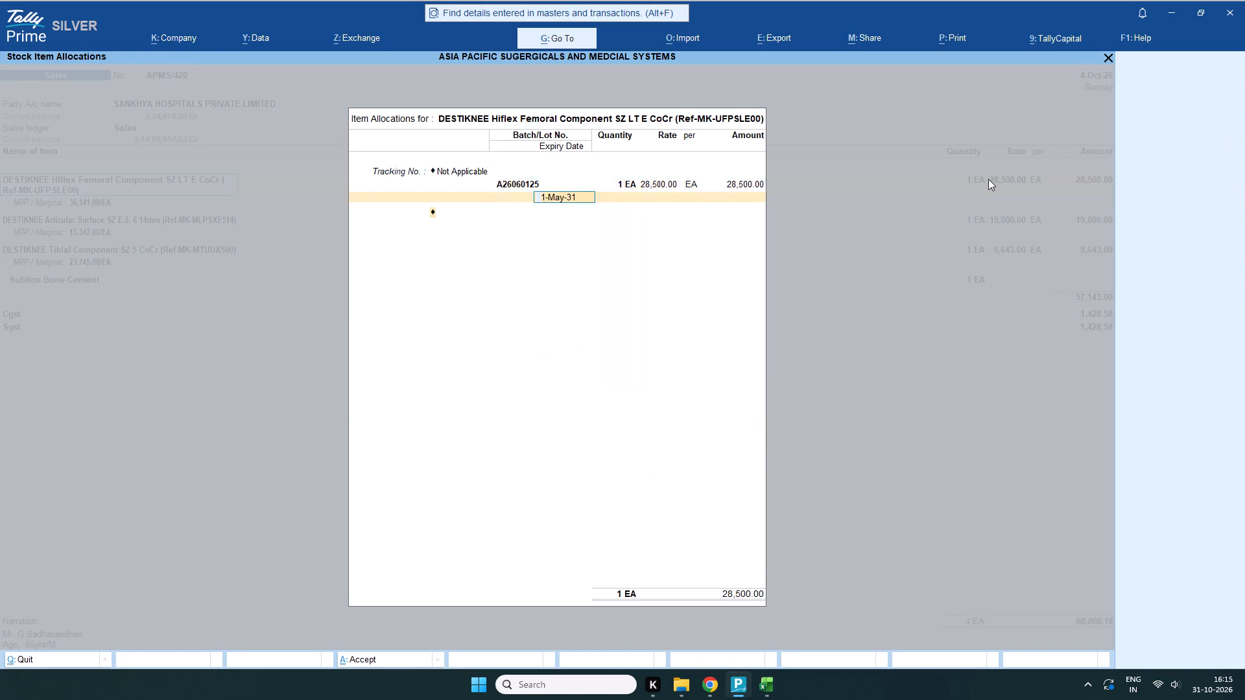
{"action": "key", "text": "Return"}
{"action": "key", "text": "Return"}
Leave the Articular Surface SZ E-5, 6 14mm allocation, open its stock item to check all details, and accept it.
{"action": "key", "text": "Return"}
{"action": "key", "text": "Return"}
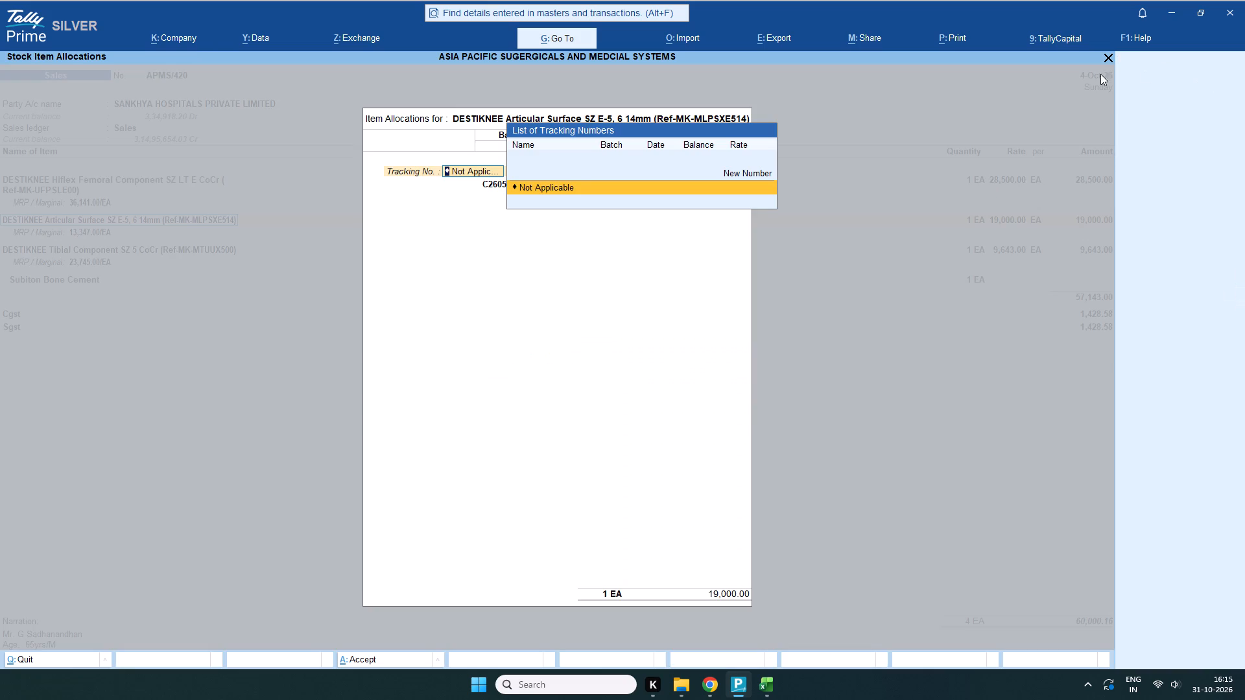
{"action": "left_click", "coordinate": [1107, 58]}
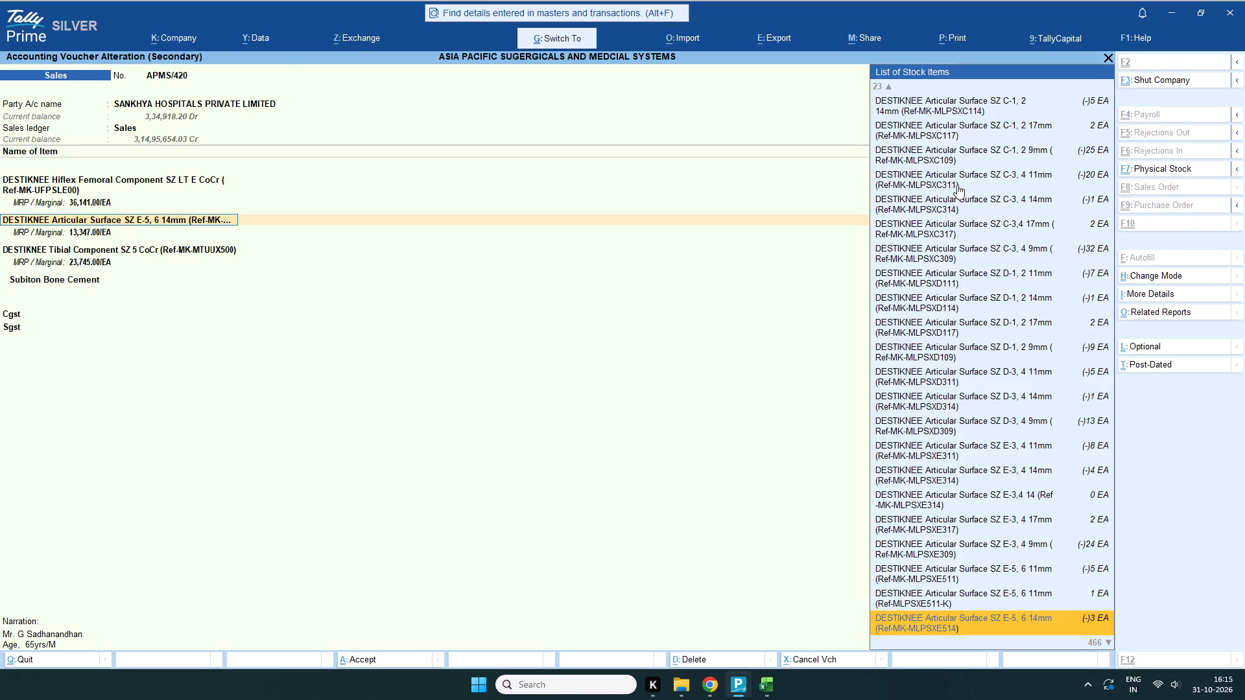
{"action": "key", "text": "ctrl+Return"}
{"action": "key", "text": "Return"}
{"action": "key", "text": "Return"}
{"action": "key", "text": "Return"}
{"action": "key", "text": "Return"}
{"action": "key", "text": "Return"}
{"action": "key", "text": "Return"}
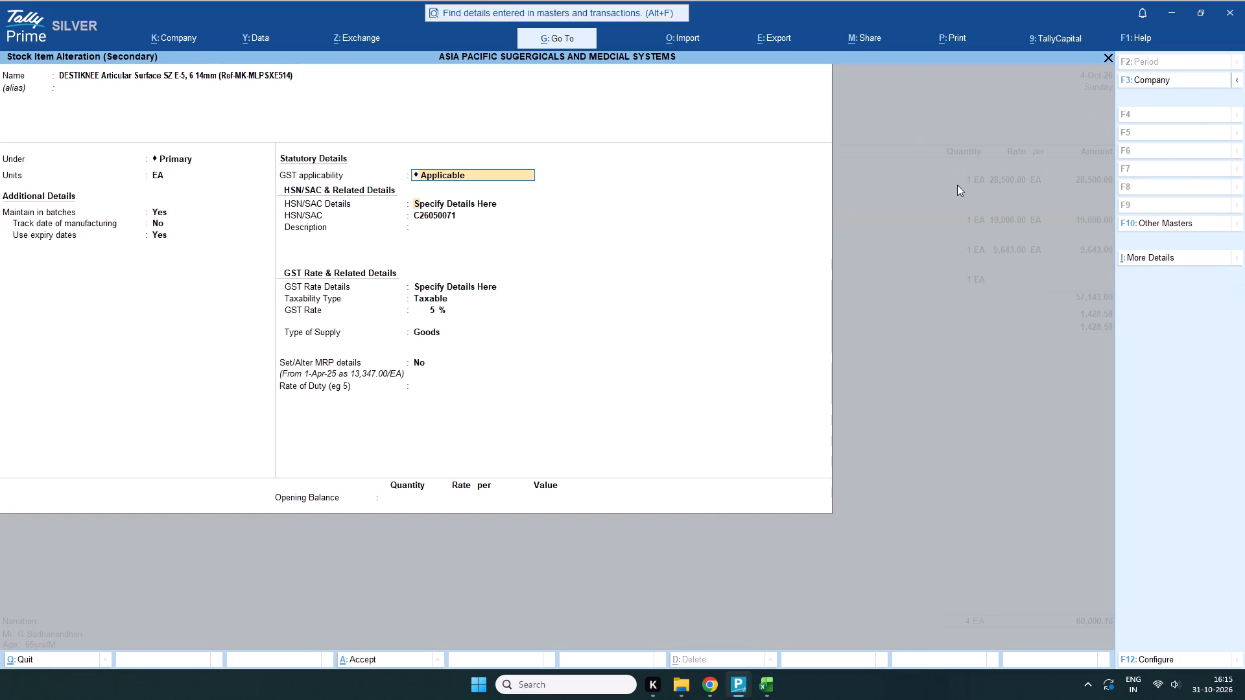
{"action": "key", "text": "Return"}
{"action": "key", "text": "Return"}
{"action": "key", "text": "Return"}
{"action": "key", "text": "Return"}
{"action": "key", "text": "Return"}
{"action": "key", "text": "Return"}
{"action": "key", "text": "Return"}
{"action": "key", "text": "Return"}
{"action": "key", "text": "Return"}
{"action": "key", "text": "Return"}
{"action": "key", "text": "Return"}
{"action": "key", "text": "Return"}
{"action": "key", "text": "Return"}
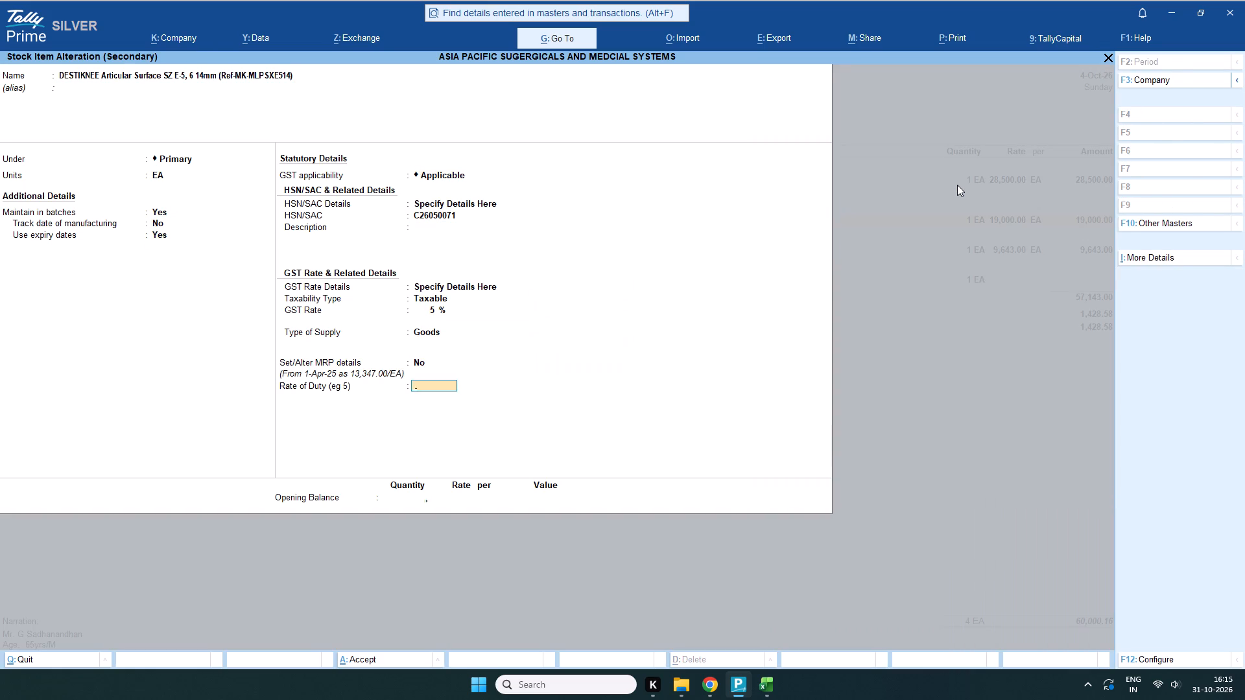
{"action": "key", "text": "Return"}
{"action": "key", "text": "Return"}
{"action": "key", "text": "Return"}
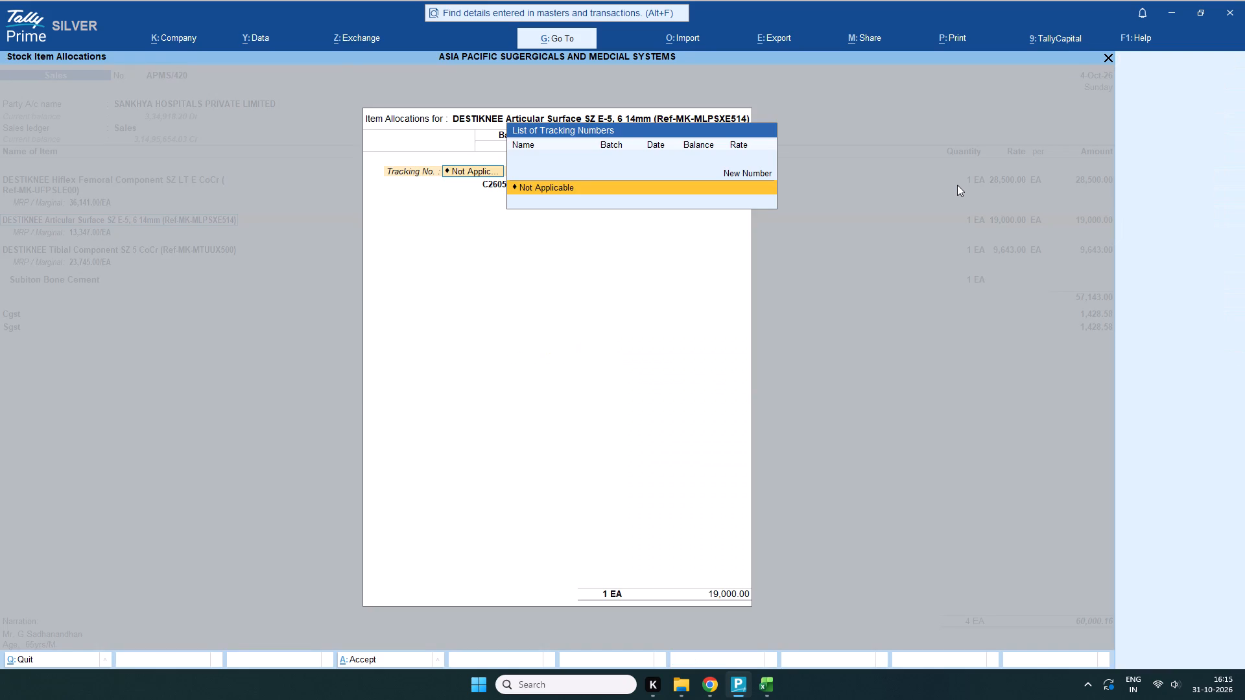
Review the Articular Surface SZ E-5, 6 14mm item's tracking number, batch, expiry, quantity and rate allocation.
{"action": "key", "text": "Return"}
{"action": "key", "text": "Return"}
{"action": "key", "text": "Return"}
{"action": "key", "text": "Return"}
{"action": "key", "text": "Return"}
{"action": "key", "text": "Return"}
{"action": "key", "text": "Return"}
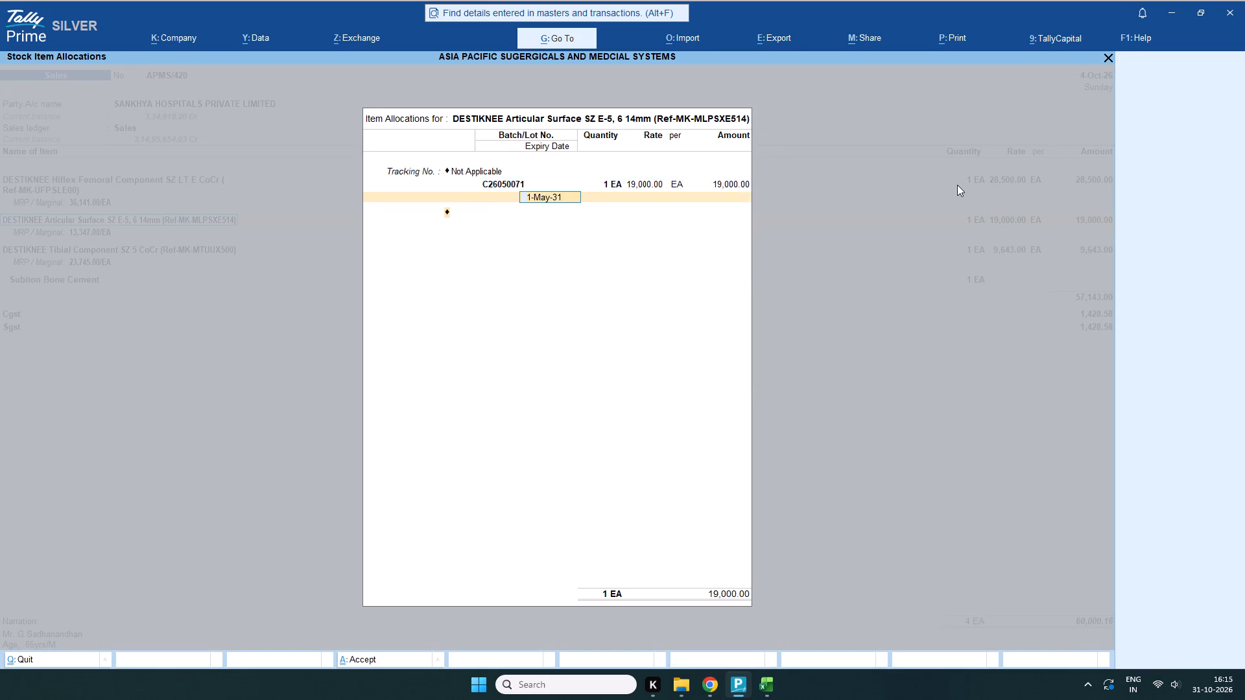
{"action": "key", "text": "Return"}
{"action": "key", "text": "Return"}
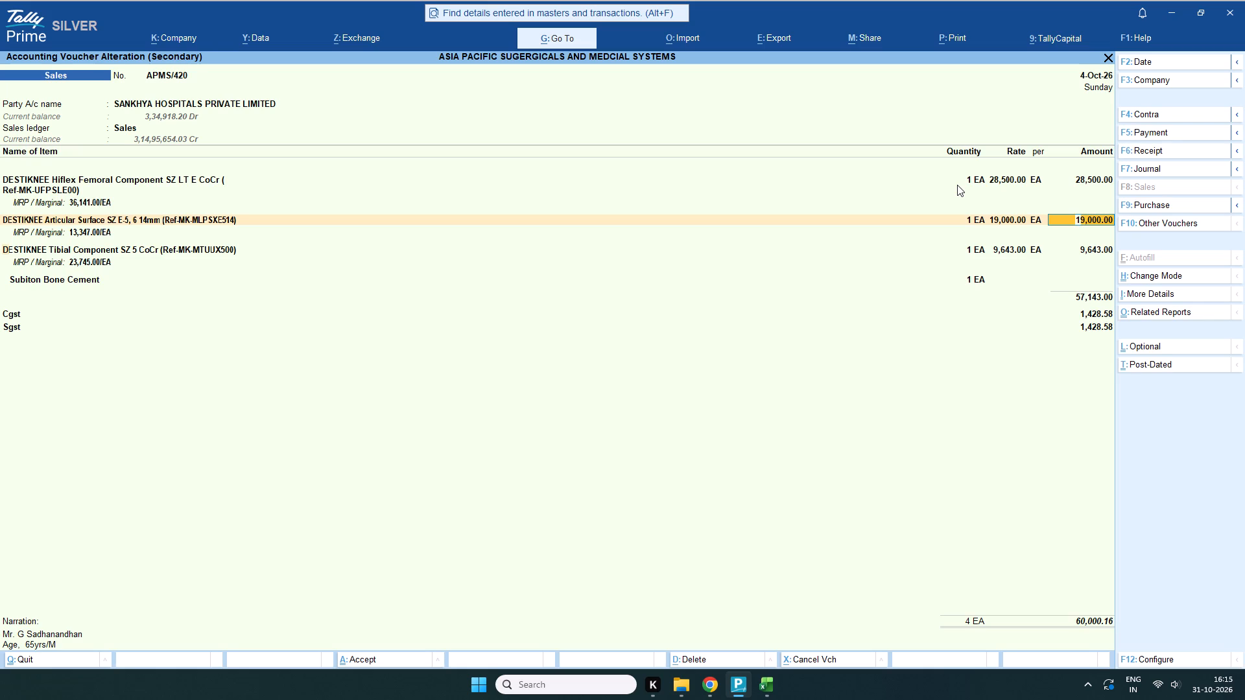
Open the DESTIKNEE Tibial Component SZ 5 CoCr stock item, go through its GST, MRP and opening balance details, and accept it.
{"action": "key", "text": "ctrl+Return"}
{"action": "key", "text": "Return"}
{"action": "key", "text": "Return"}
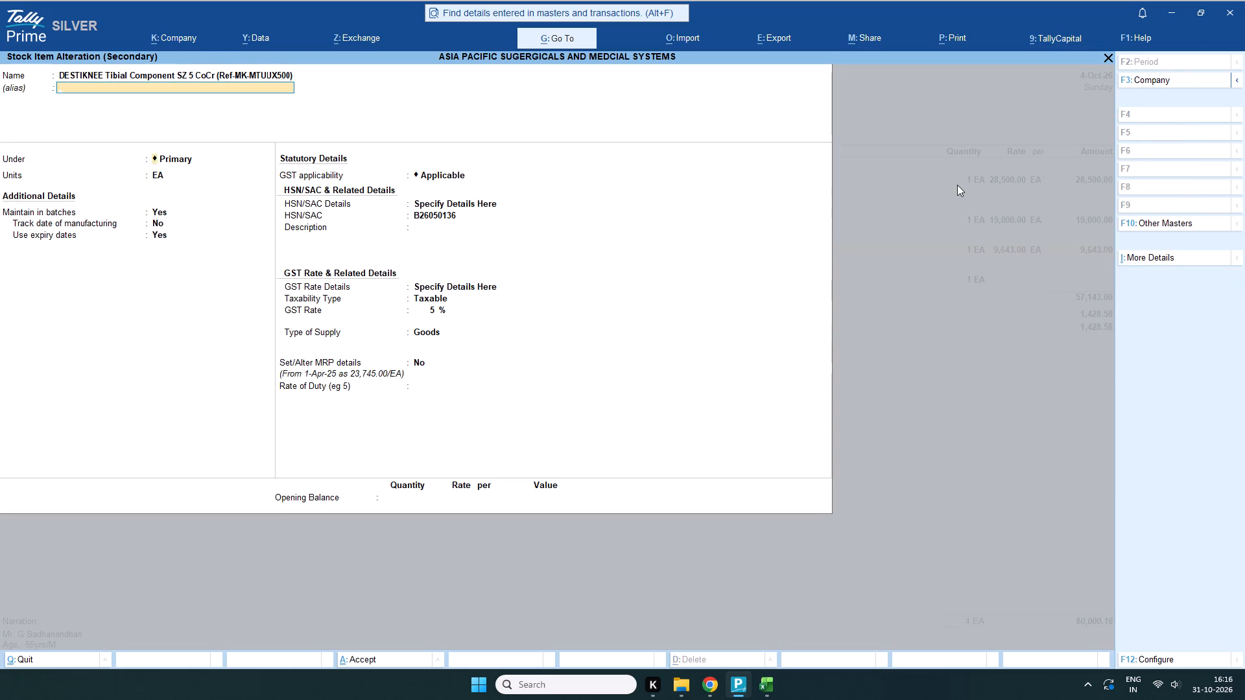
{"action": "key", "text": "Return"}
{"action": "key", "text": "Return"}
{"action": "key", "text": "Return"}
{"action": "key", "text": "Return"}
{"action": "key", "text": "Return"}
{"action": "key", "text": "Return"}
{"action": "key", "text": "Return"}
{"action": "key", "text": "Return"}
{"action": "key", "text": "Return"}
{"action": "key", "text": "Return"}
{"action": "key", "text": "Return"}
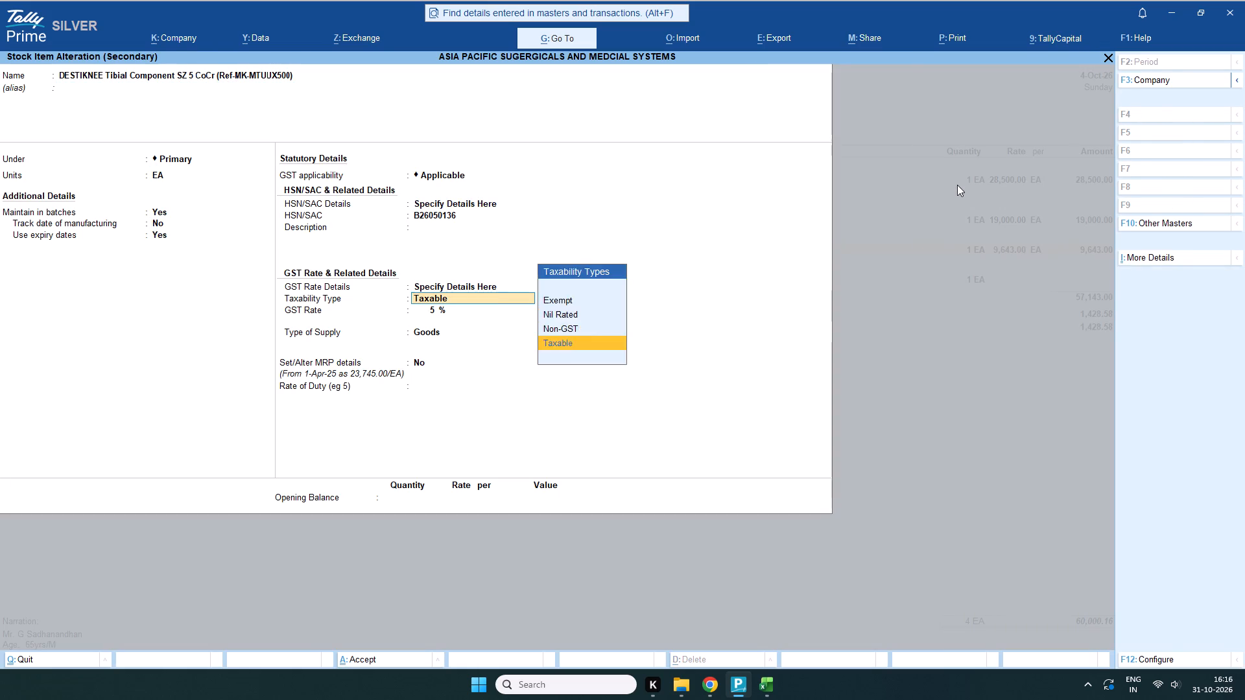
{"action": "key", "text": "Return"}
{"action": "key", "text": "Return"}
{"action": "key", "text": "Return"}
{"action": "key", "text": "Return"}
{"action": "key", "text": "Return"}
{"action": "key", "text": "Return"}
{"action": "key", "text": "Return"}
Review the Tibial Component SZ 5 CoCr's batch, expiry, quantity, rate and amount allocation in the voucher.
{"action": "key", "text": "Return"}
{"action": "key", "text": "Return"}
{"action": "key", "text": "Return"}
{"action": "key", "text": "Return"}
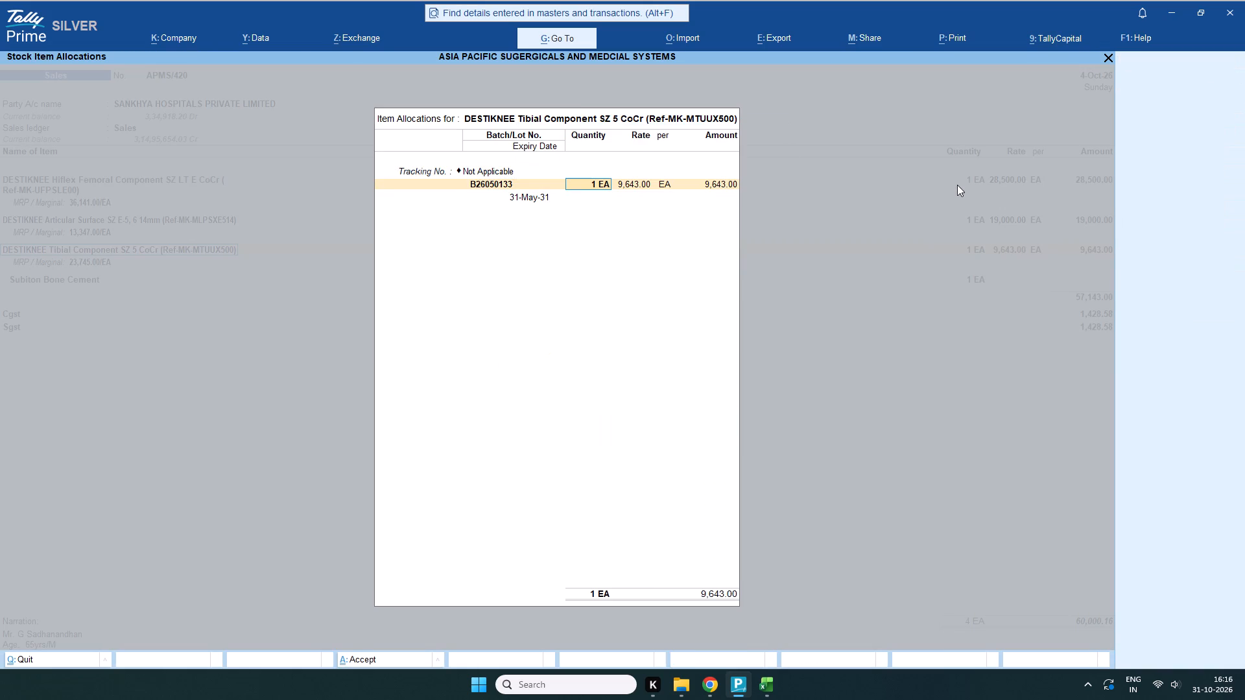
{"action": "key", "text": "Return"}
{"action": "key", "text": "Return"}
{"action": "key", "text": "Return"}
{"action": "key", "text": "Return"}
{"action": "key", "text": "Return"}
{"action": "key", "text": "Return"}
{"action": "key", "text": "Return"}
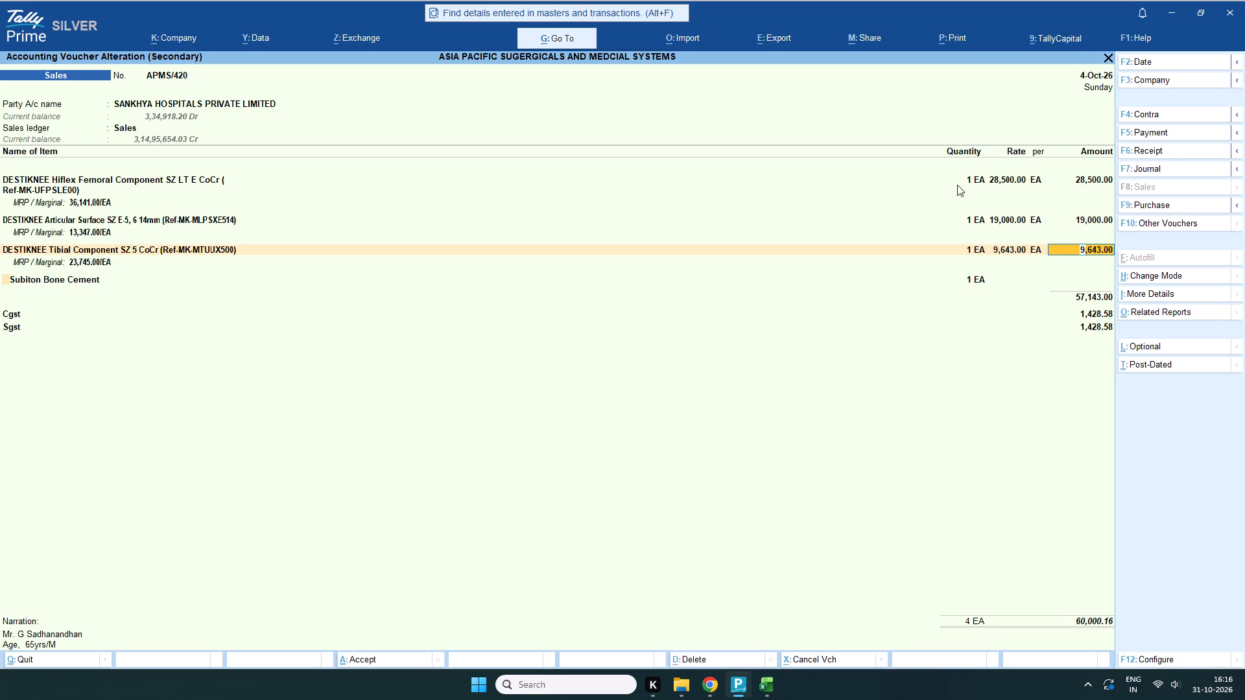
Open the Subiton Bone Cement stock item, go through its batch, GST and opening balance details, and accept it.
{"action": "key", "text": "ctrl+Return"}
{"action": "key", "text": "Return"}
{"action": "key", "text": "Return"}
{"action": "key", "text": "Return"}
{"action": "key", "text": "Return"}
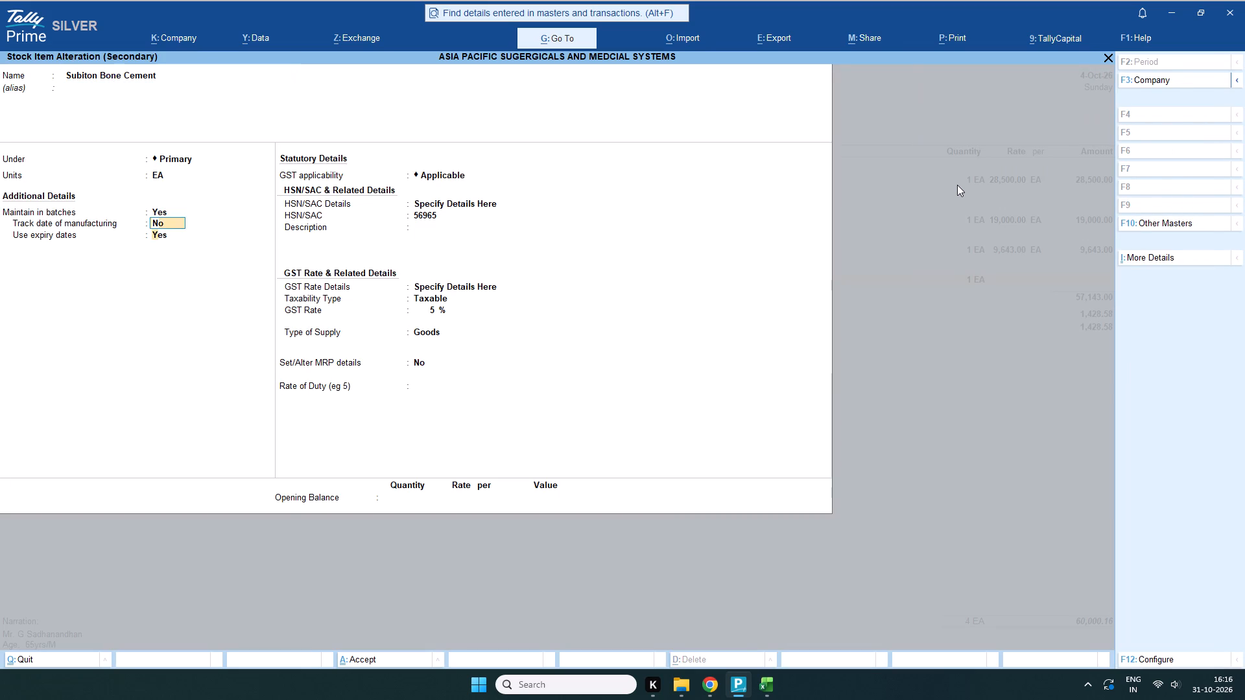
{"action": "key", "text": "Return"}
{"action": "key", "text": "Return"}
{"action": "key", "text": "Return"}
{"action": "key", "text": "Return"}
{"action": "key", "text": "Return"}
{"action": "key", "text": "Return"}
{"action": "key", "text": "Return"}
{"action": "key", "text": "Return"}
{"action": "key", "text": "Return"}
{"action": "key", "text": "Return"}
{"action": "key", "text": "Return"}
{"action": "key", "text": "Return"}
{"action": "key", "text": "Return"}
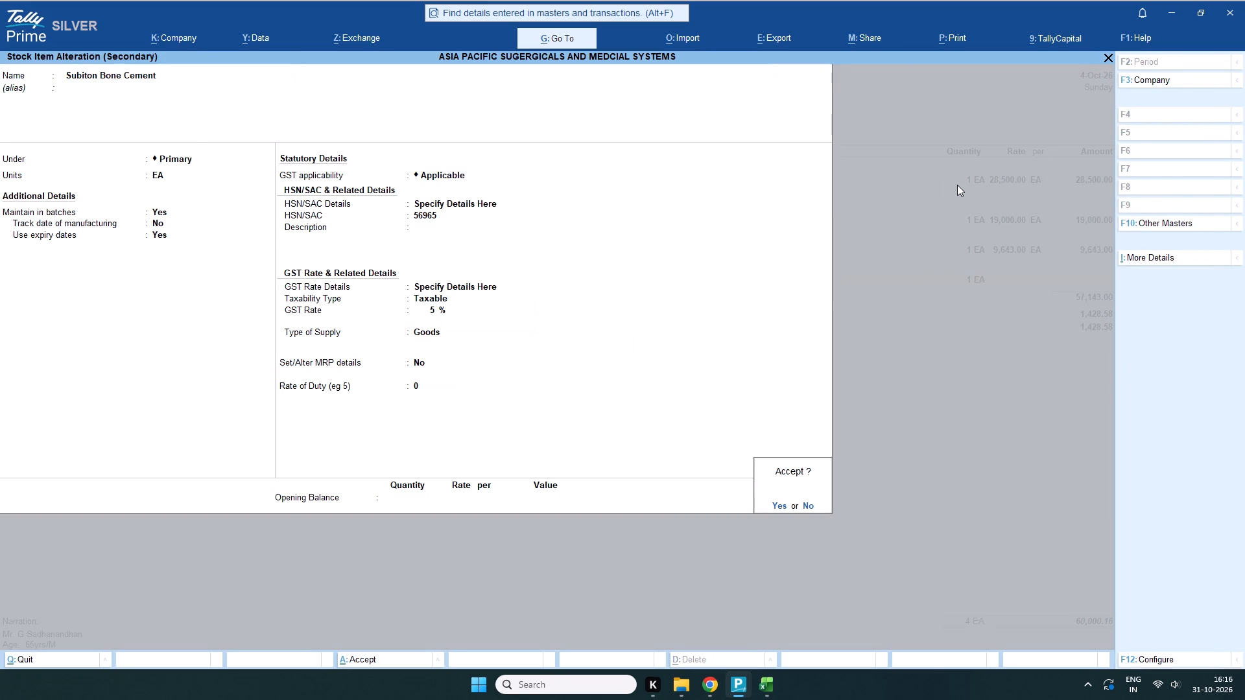
{"action": "key", "text": "Return"}
Review the Subiton Bone Cement's batch, expiry, quantity and amount allocation, and finish its voucher line.
{"action": "key", "text": "Return"}
{"action": "key", "text": "Return"}
{"action": "key", "text": "Return"}
{"action": "key", "text": "Return"}
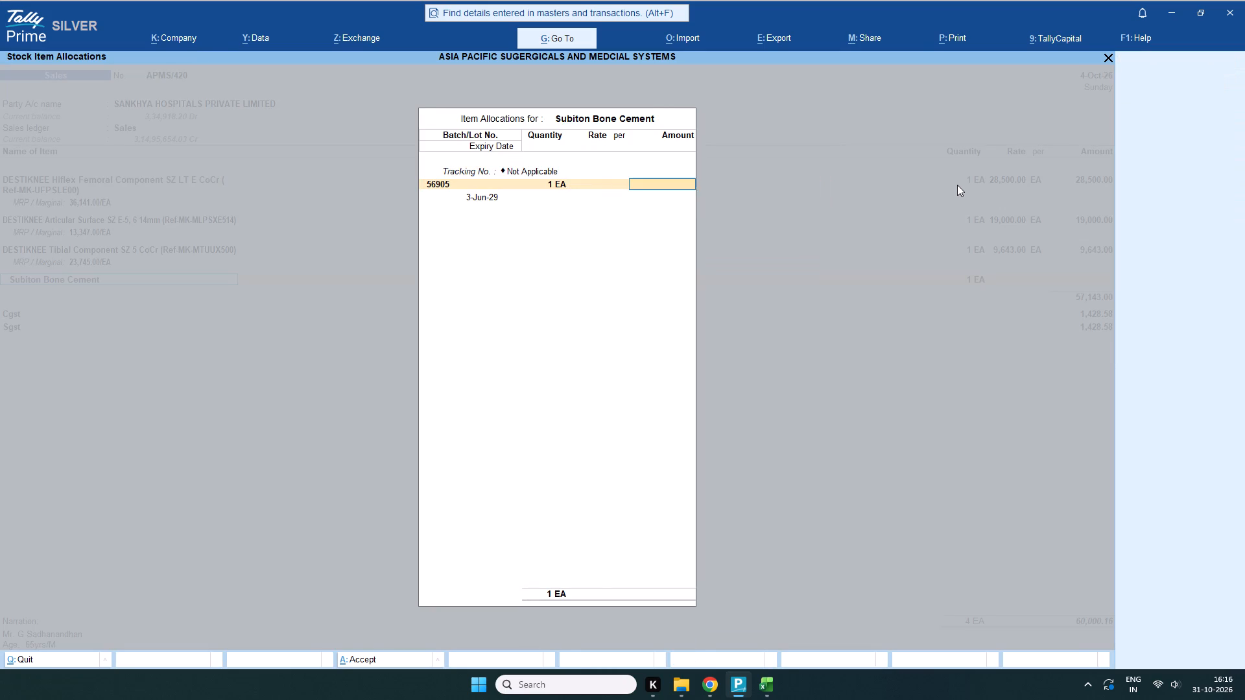
{"action": "key", "text": "Return"}
{"action": "key", "text": "Return"}
{"action": "key", "text": "Return"}
{"action": "key", "text": "Return"}
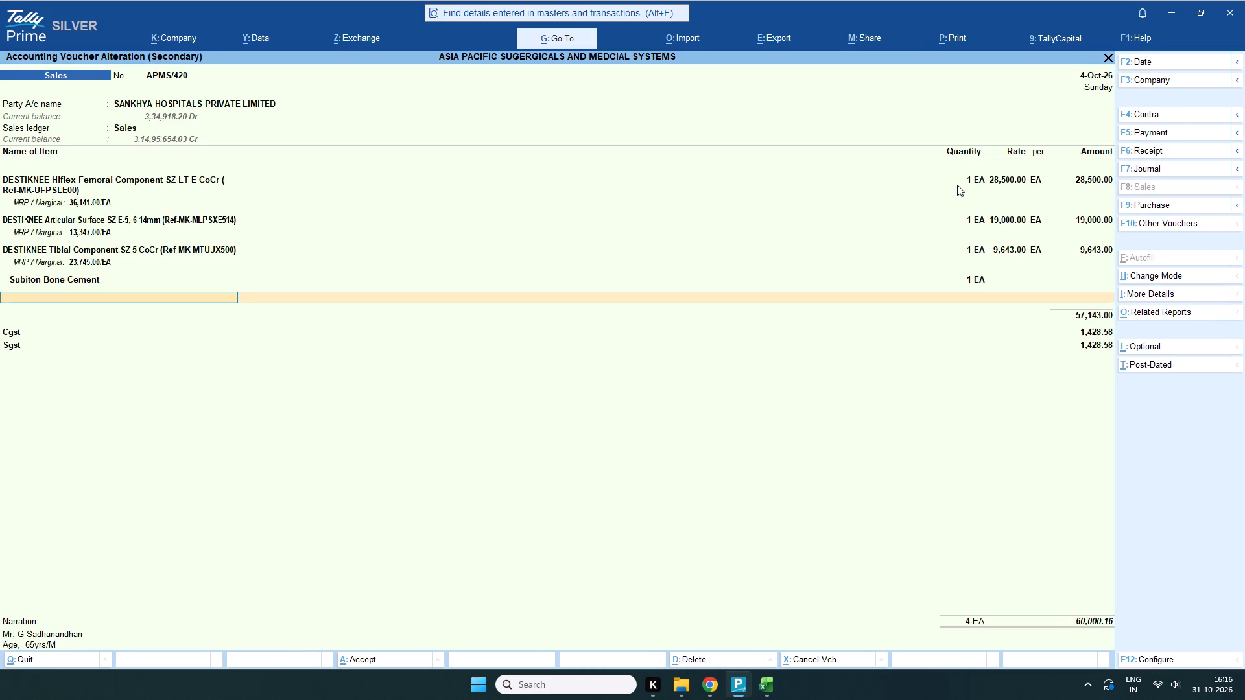
Check the Cgst and Sgst lines and voucher total of APMS/420, and quit the voucher without accepting it.
{"action": "key", "text": "Return"}
{"action": "key", "text": "Return"}
{"action": "key", "text": "Return"}
{"action": "key", "text": "Return"}
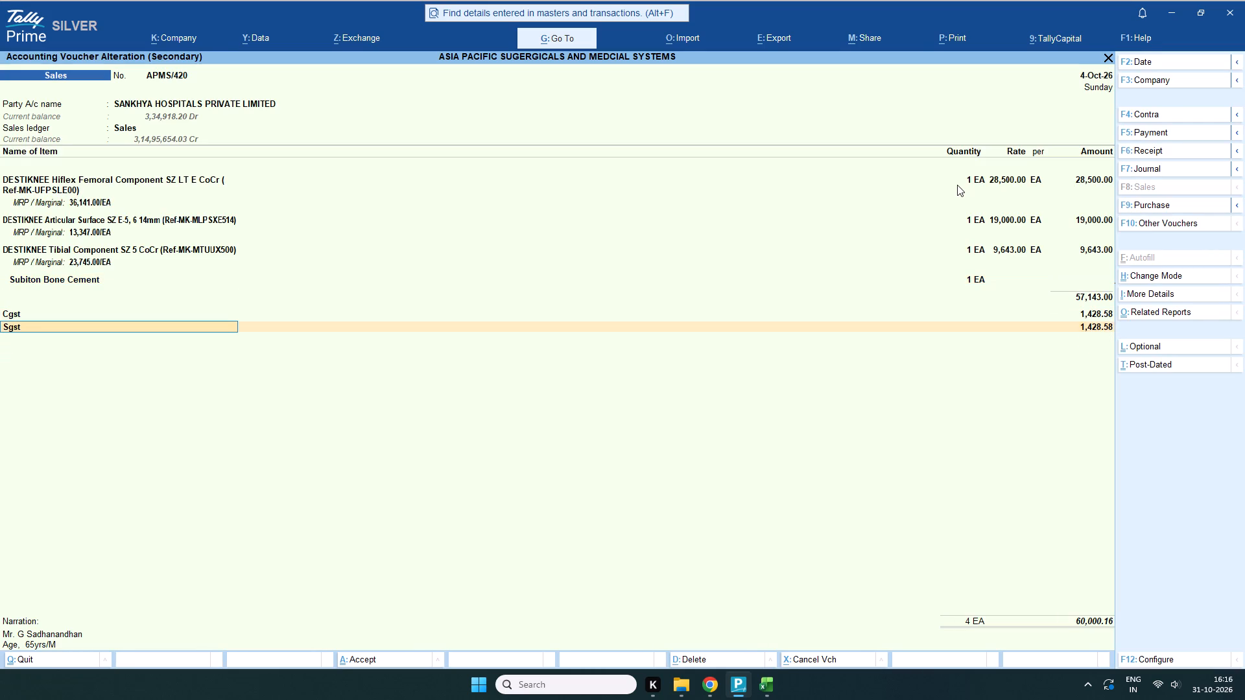
{"action": "key", "text": "Return"}
{"action": "key", "text": "Return"}
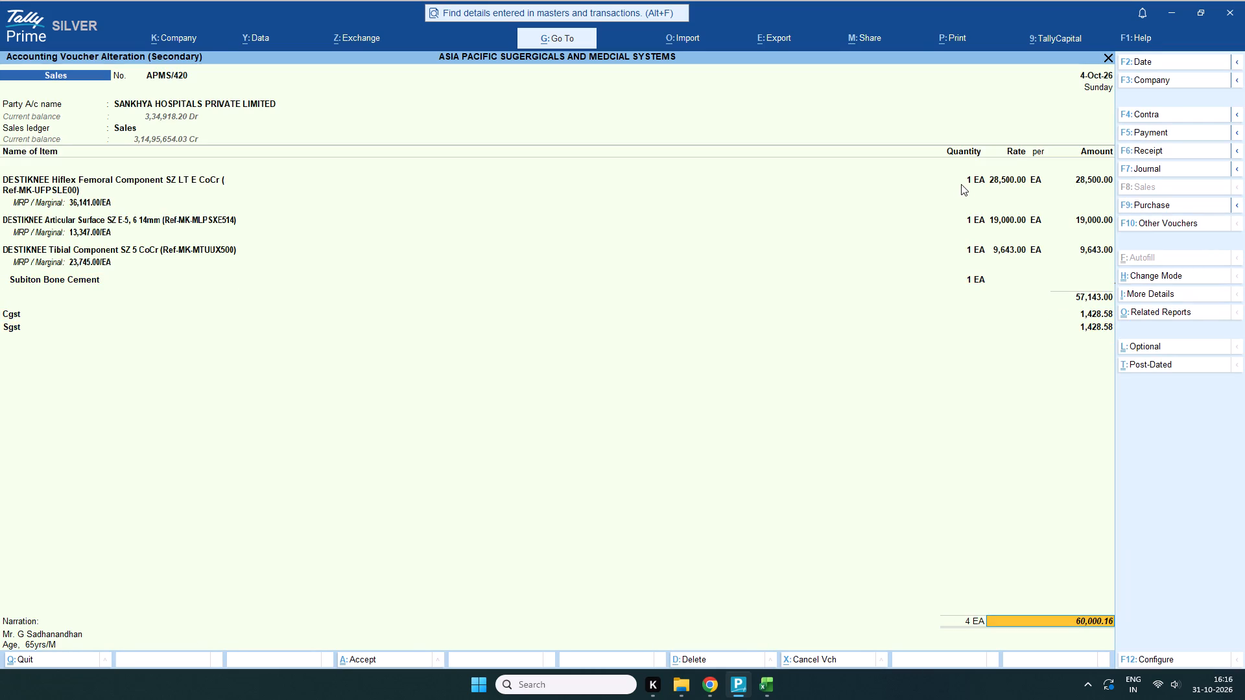
{"action": "left_click", "coordinate": [1105, 58]}
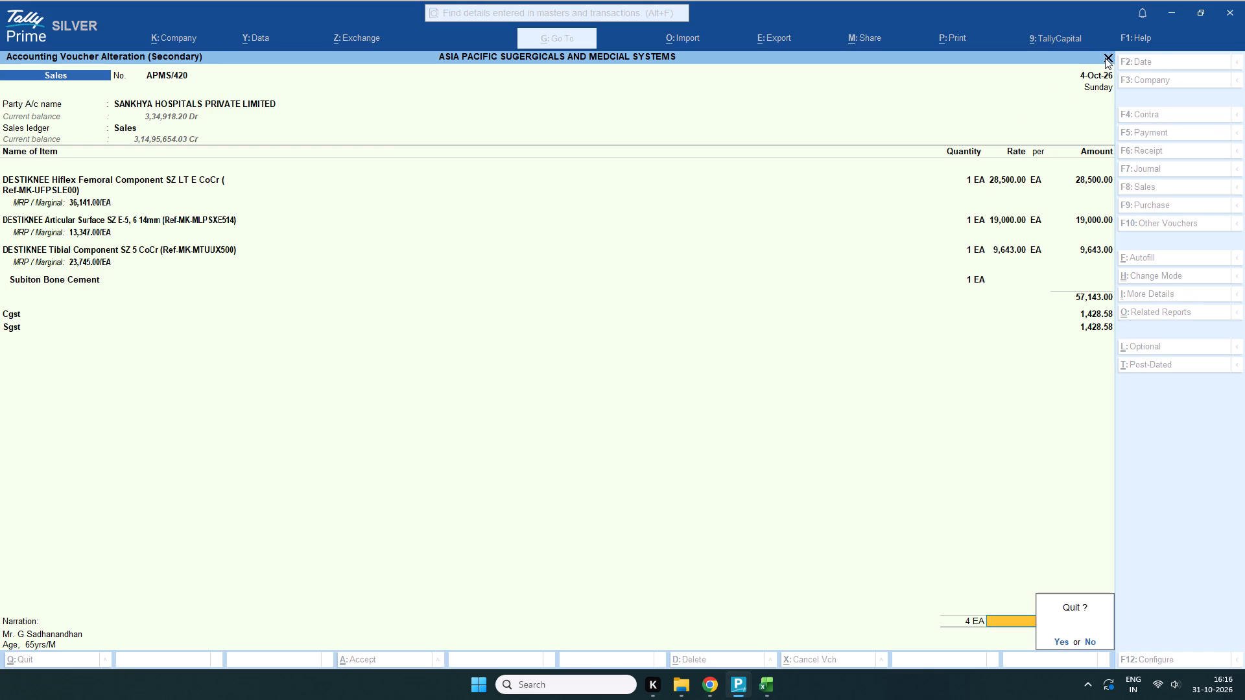
{"action": "left_click", "coordinate": [1062, 643]}
{"action": "left_click", "coordinate": [1109, 52]}
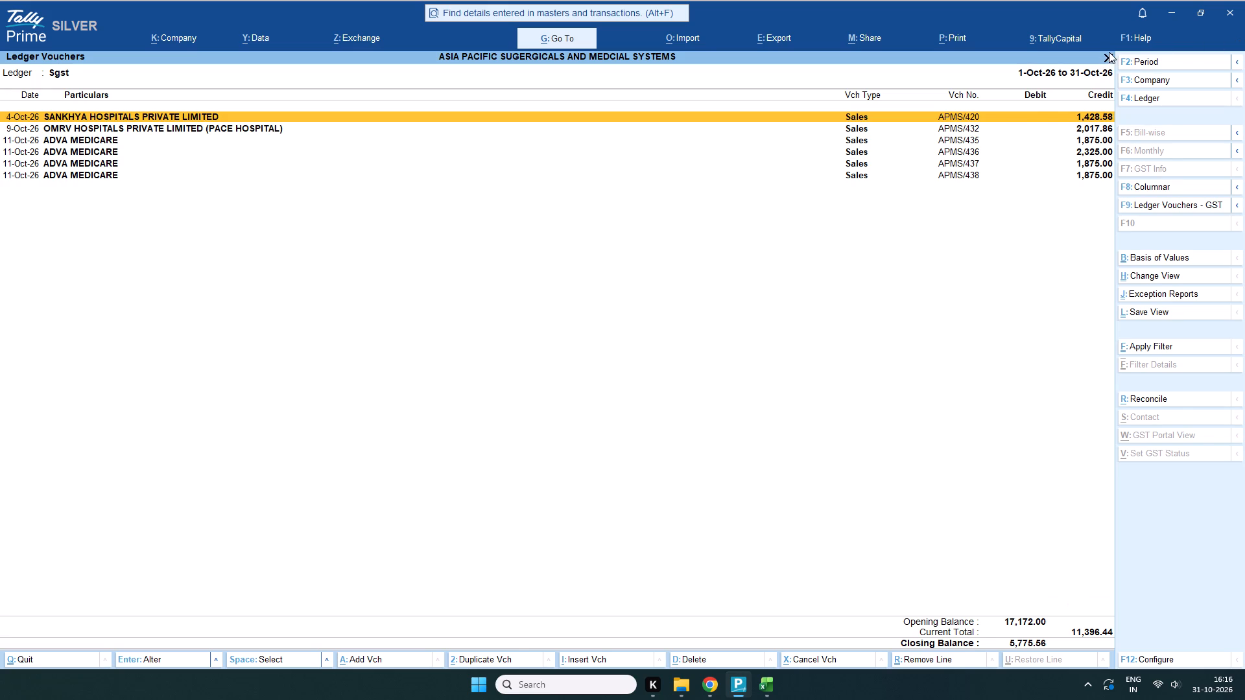
Close the October Sgst ledger vouchers and return to the List of Negative Ledger A/cs.
{"action": "left_click", "coordinate": [1106, 53]}
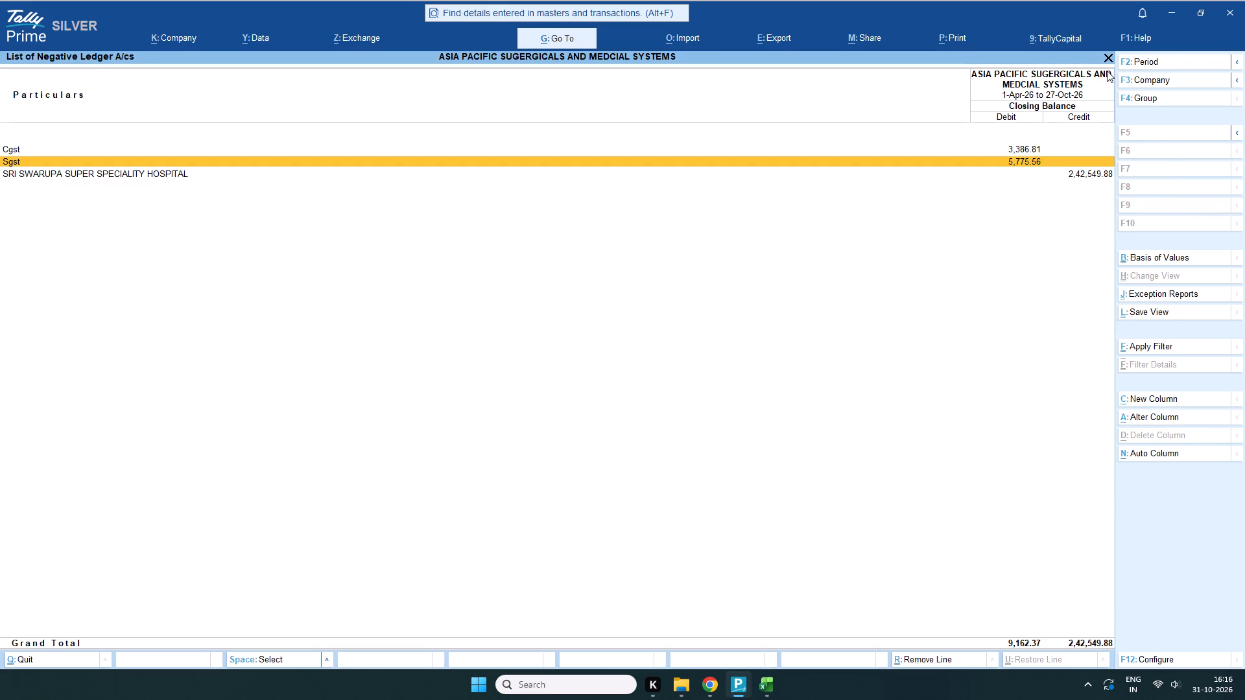
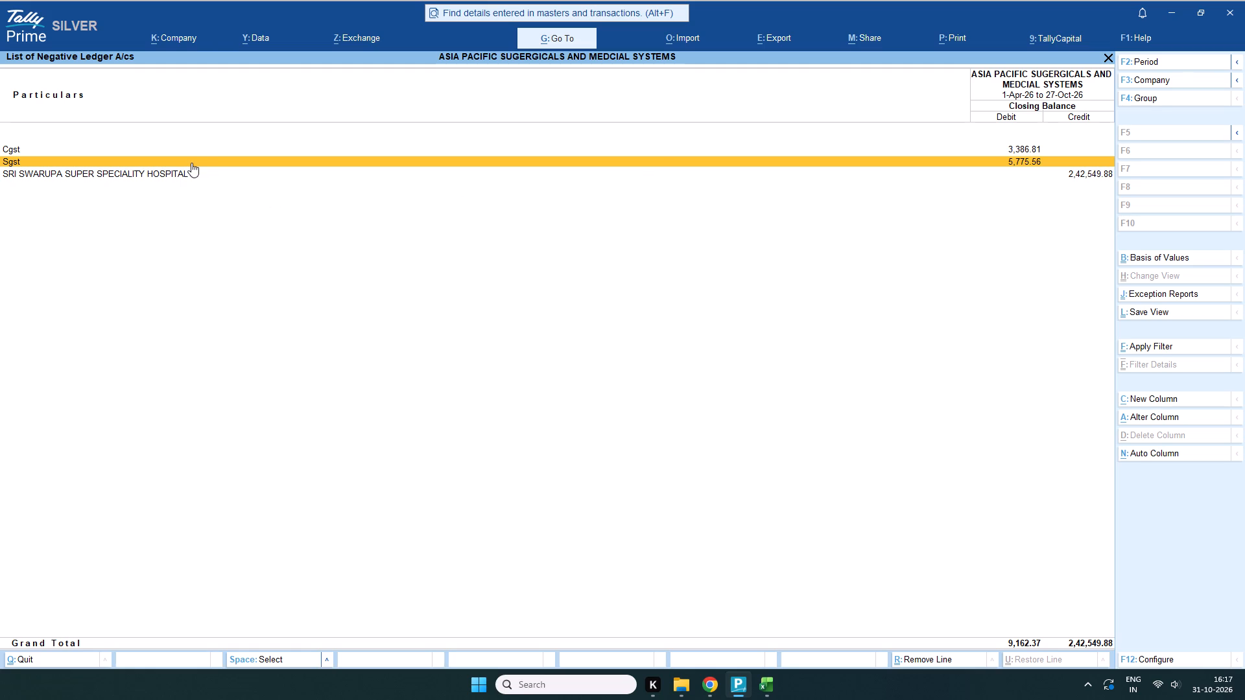
Open the Sgst ledger's monthly summary and examine its opening balance and the monthly rows from April to October.
{"action": "key", "text": "Return"}
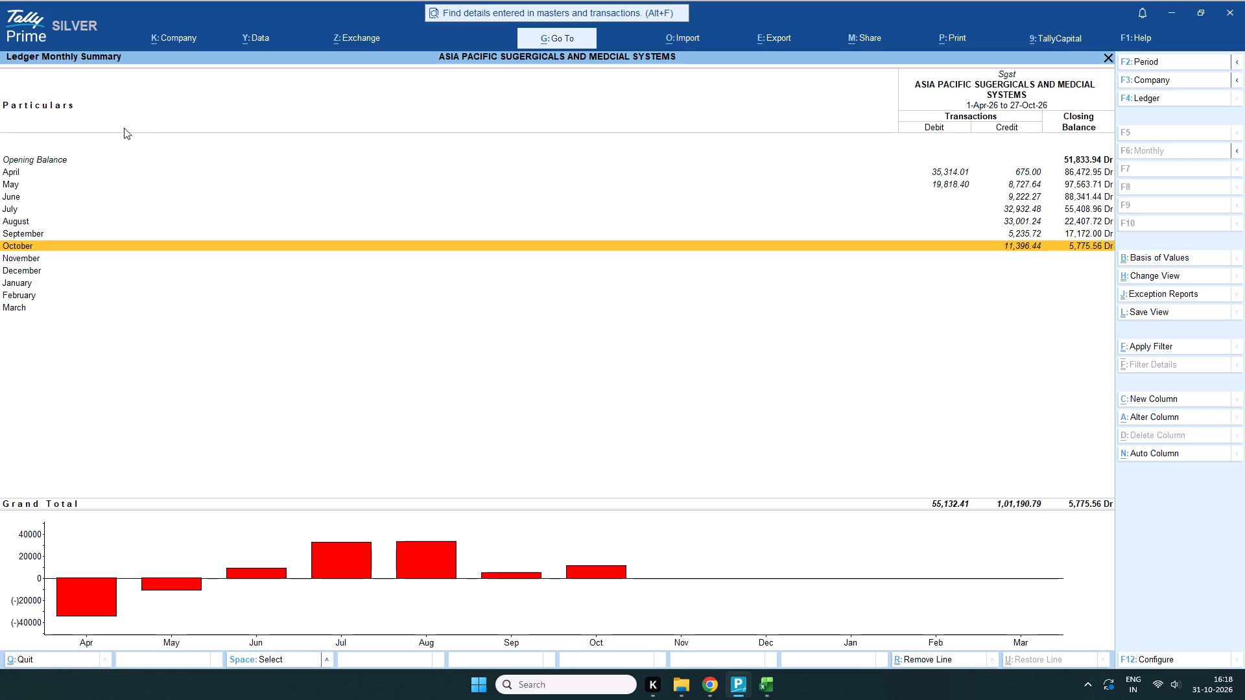
{"action": "left_click", "coordinate": [43, 164]}
{"action": "left_click", "coordinate": [42, 158]}
{"action": "triple_click", "coordinate": [42, 156]}
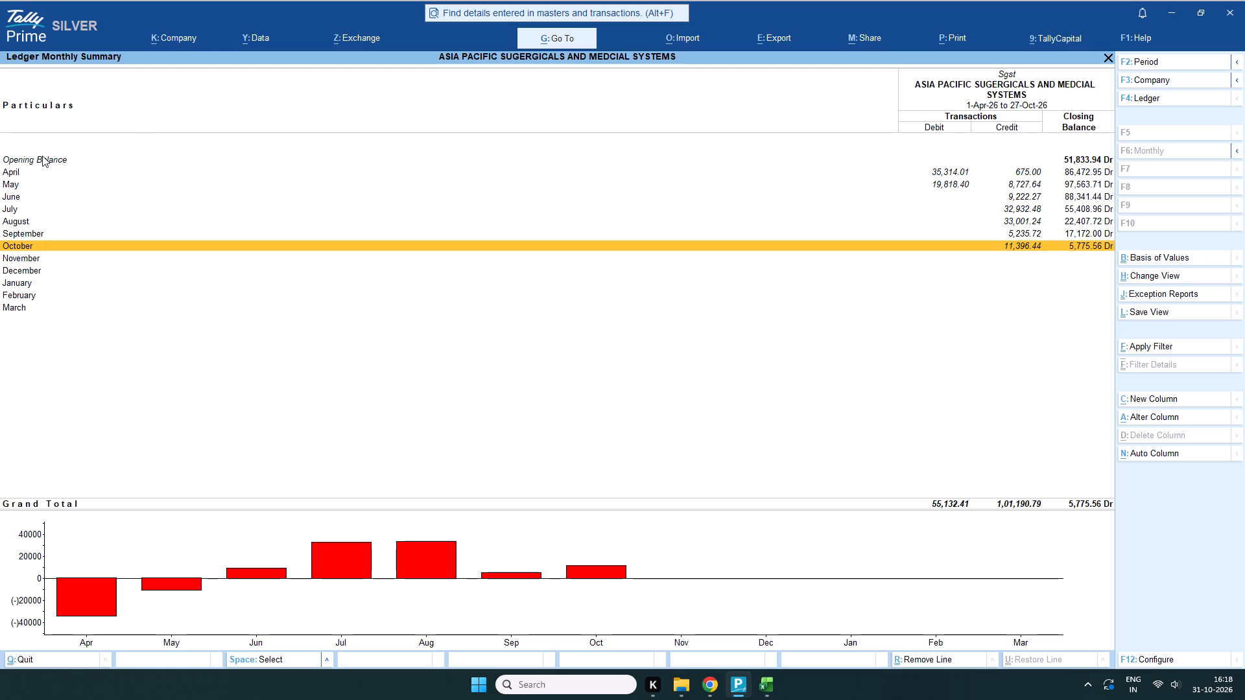
{"action": "double_click", "coordinate": [54, 161]}
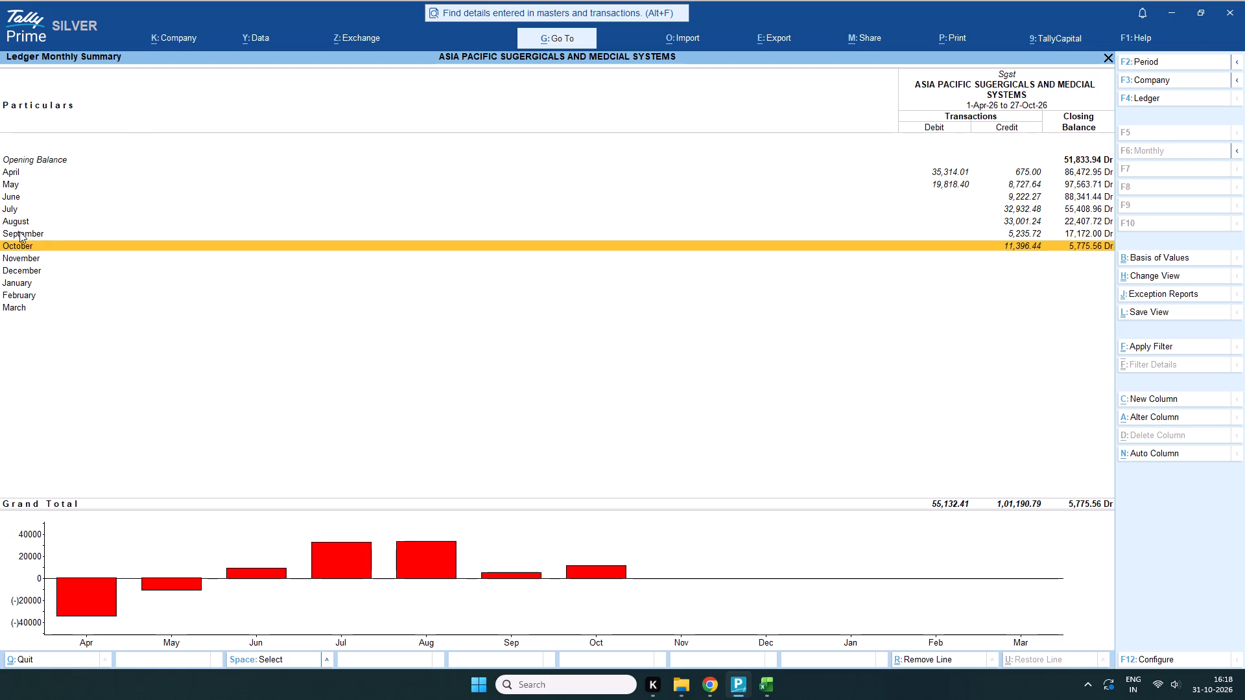
{"action": "left_click", "coordinate": [19, 231]}
{"action": "left_click", "coordinate": [19, 231]}
{"action": "left_click", "coordinate": [13, 215]}
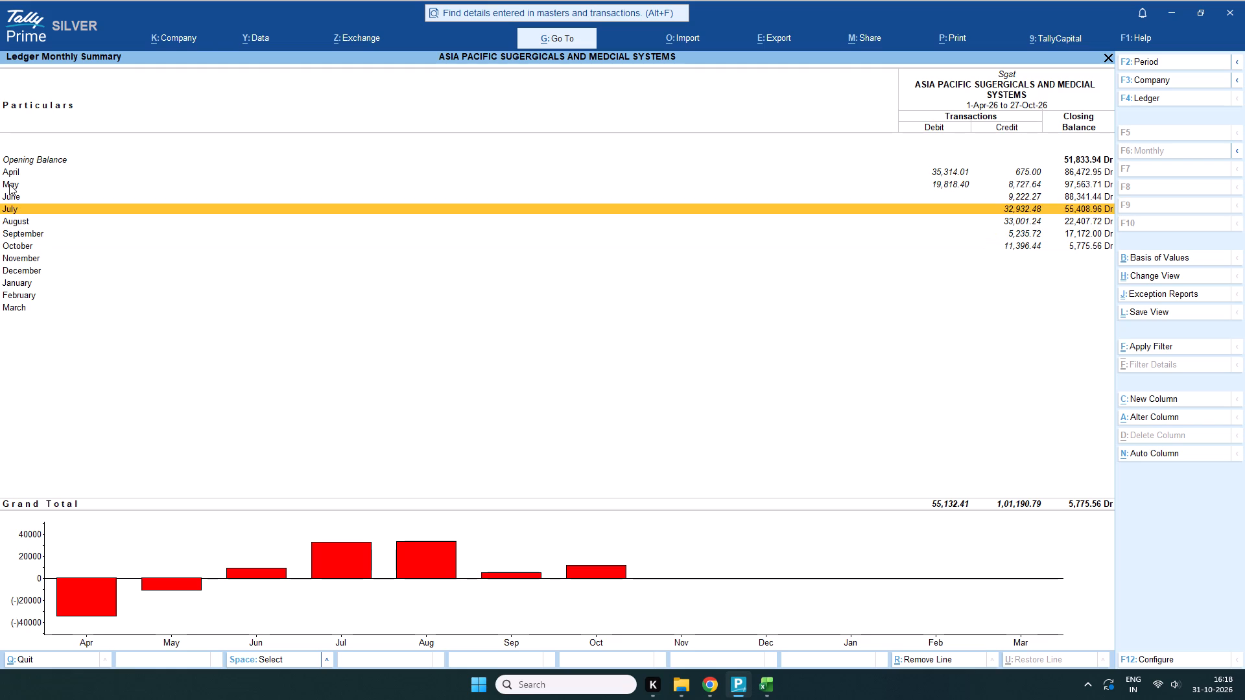
{"action": "left_click", "coordinate": [9, 184]}
{"action": "left_click", "coordinate": [10, 176]}
{"action": "double_click", "coordinate": [15, 162]}
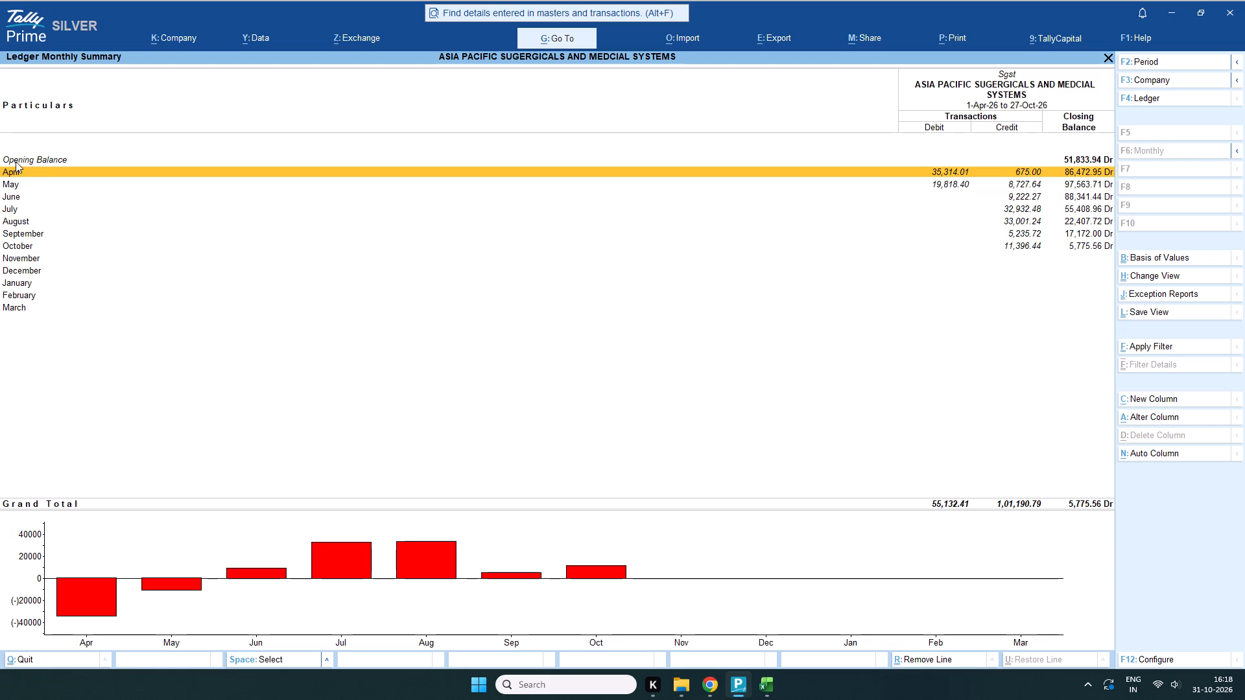
{"action": "double_click", "coordinate": [18, 157]}
{"action": "left_click", "coordinate": [19, 167]}
Drill into October in the Sgst monthly summary and look through that month's ledger vouchers.
{"action": "left_click", "coordinate": [38, 248]}
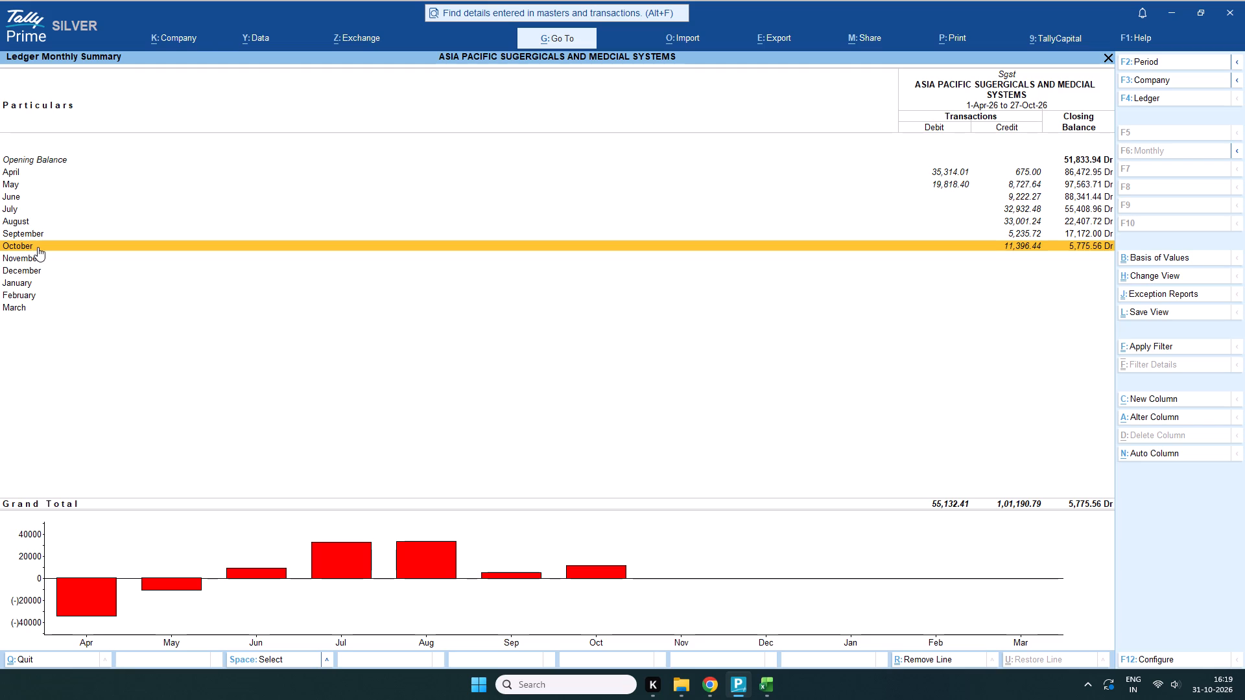
{"action": "double_click", "coordinate": [1019, 243]}
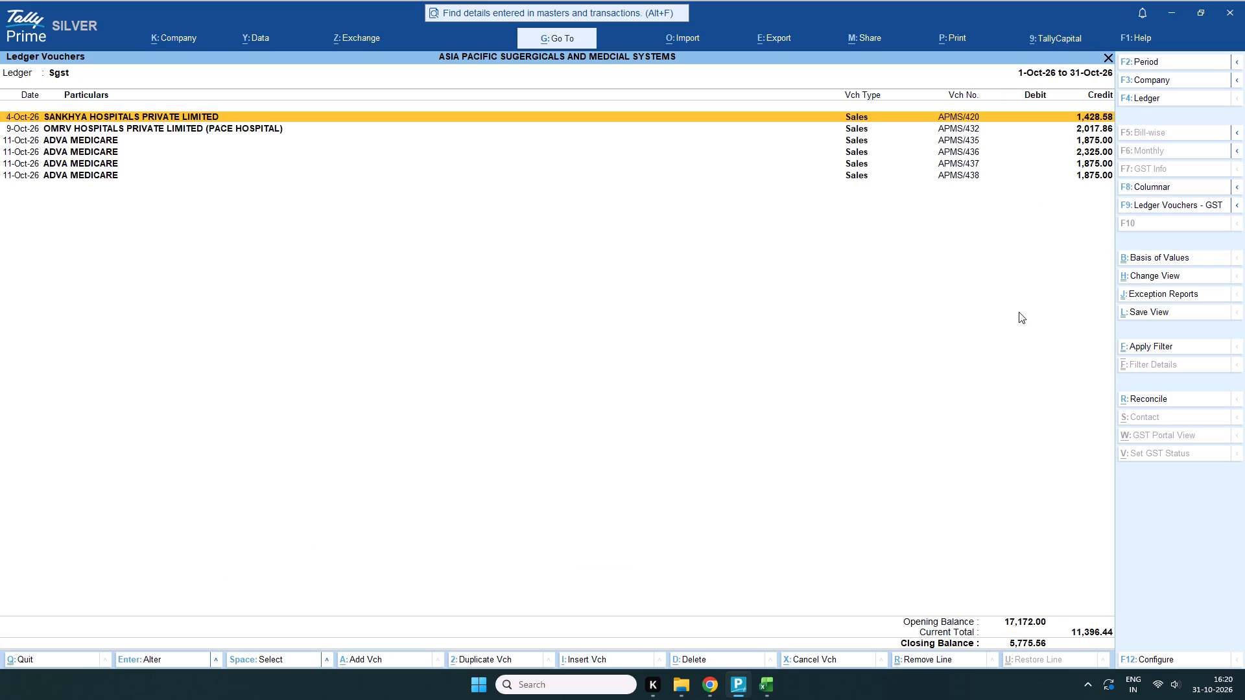
{"action": "scroll", "coordinate": [1017, 314], "scroll_direction": "down", "scroll_amount": 3}
{"action": "scroll", "coordinate": [969, 237], "scroll_direction": "down", "scroll_amount": 3}
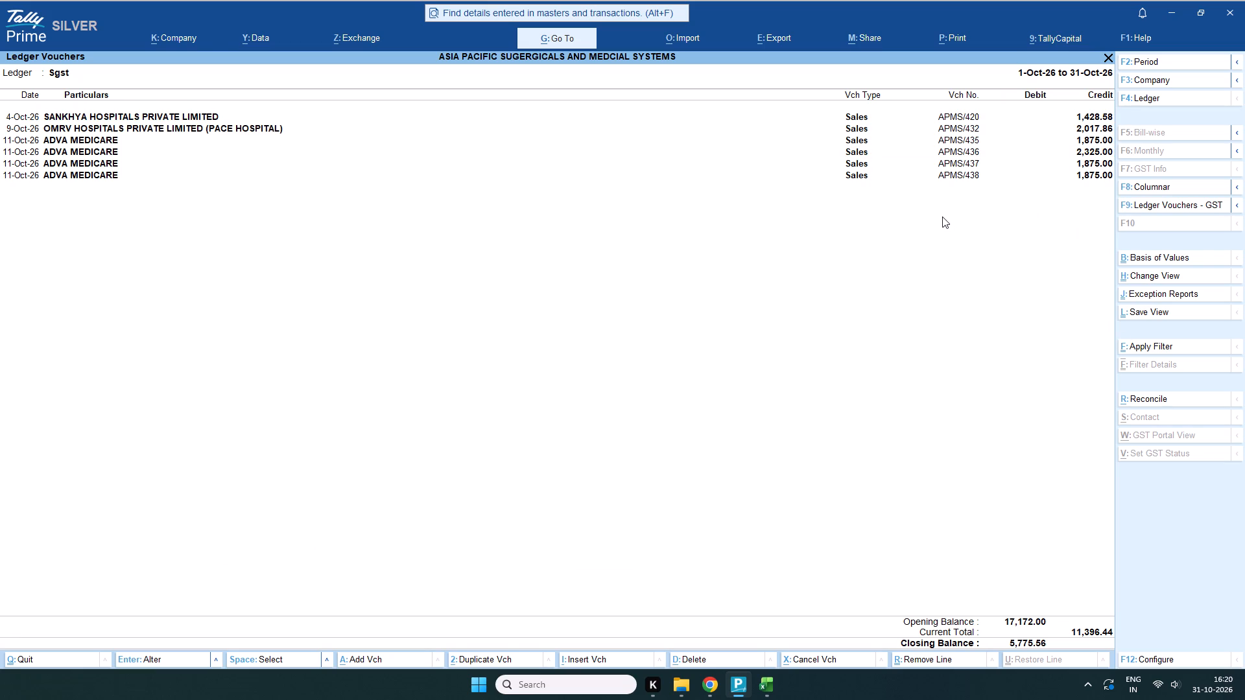
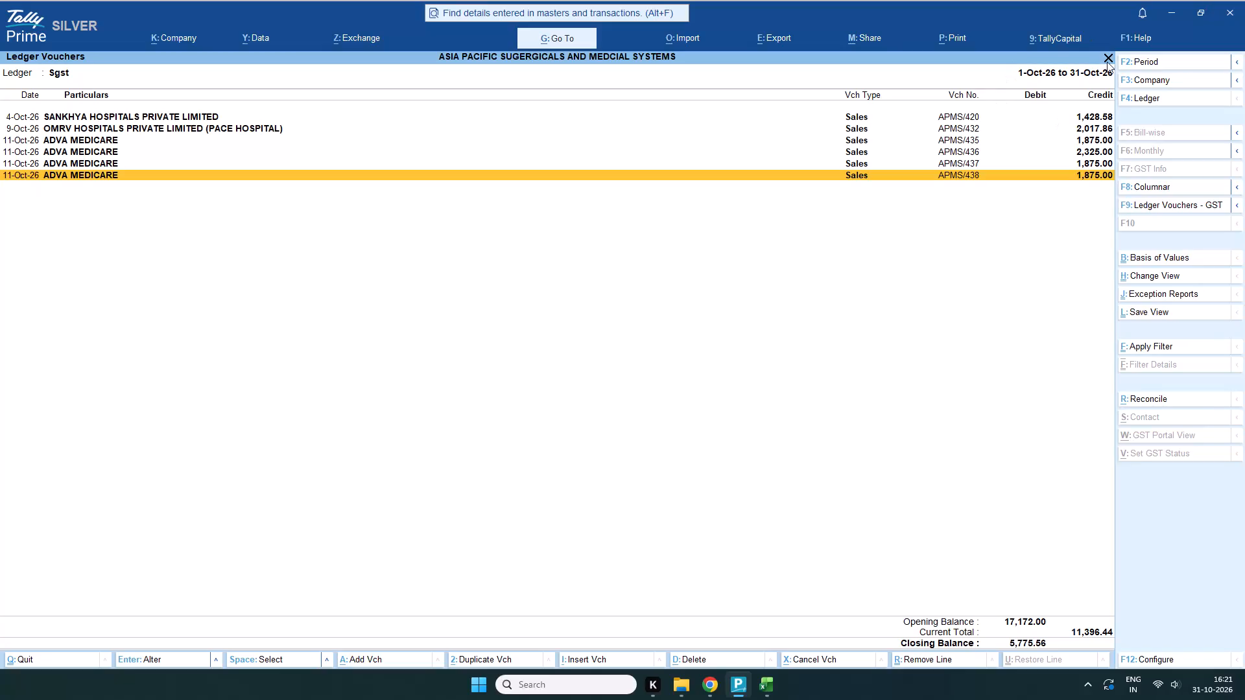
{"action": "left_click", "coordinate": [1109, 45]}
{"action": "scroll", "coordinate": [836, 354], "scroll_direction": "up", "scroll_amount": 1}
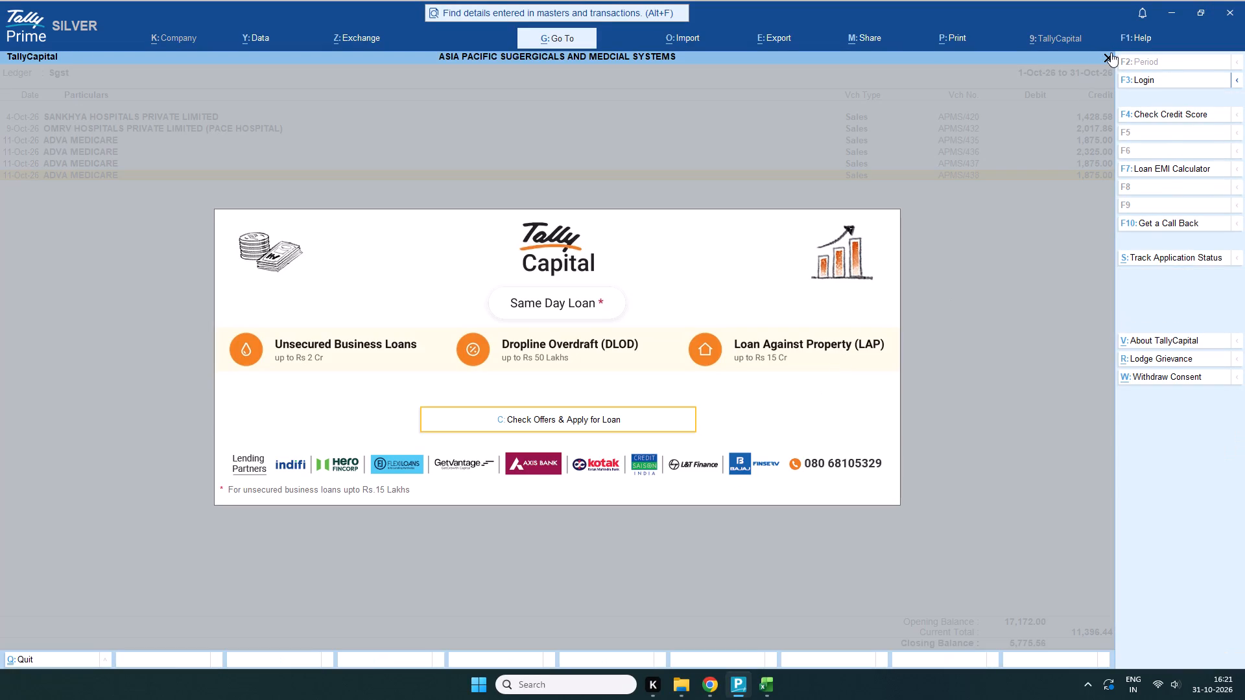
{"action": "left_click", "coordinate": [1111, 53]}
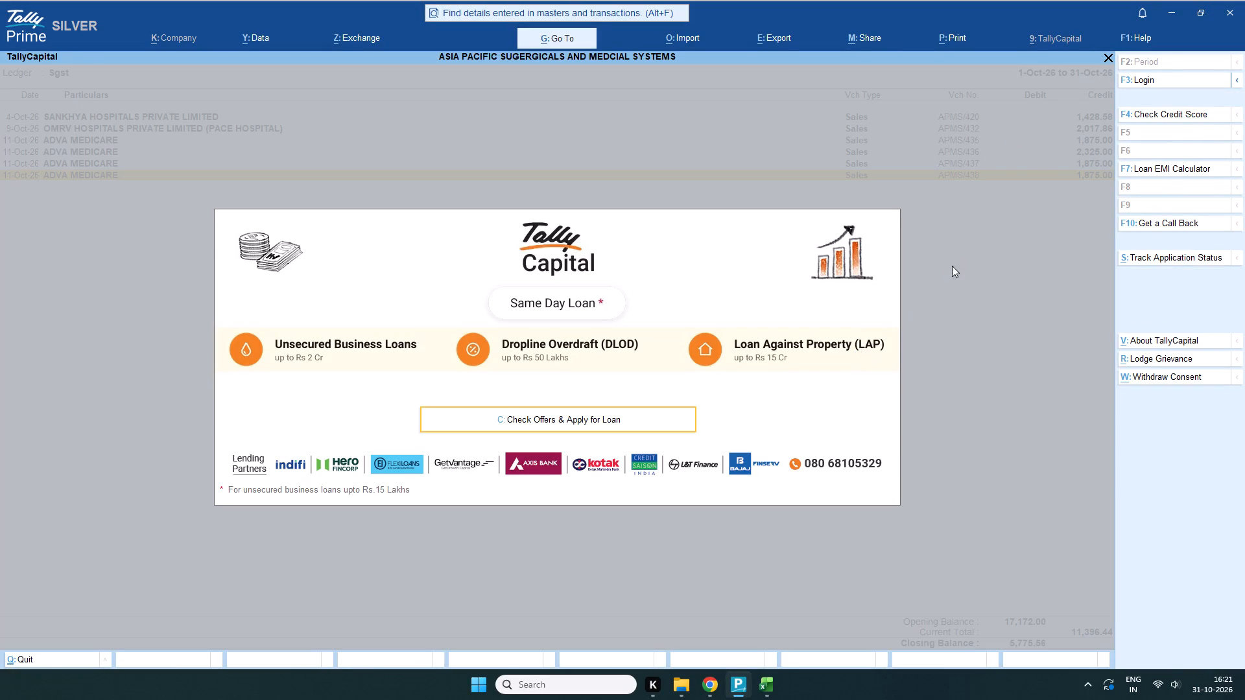
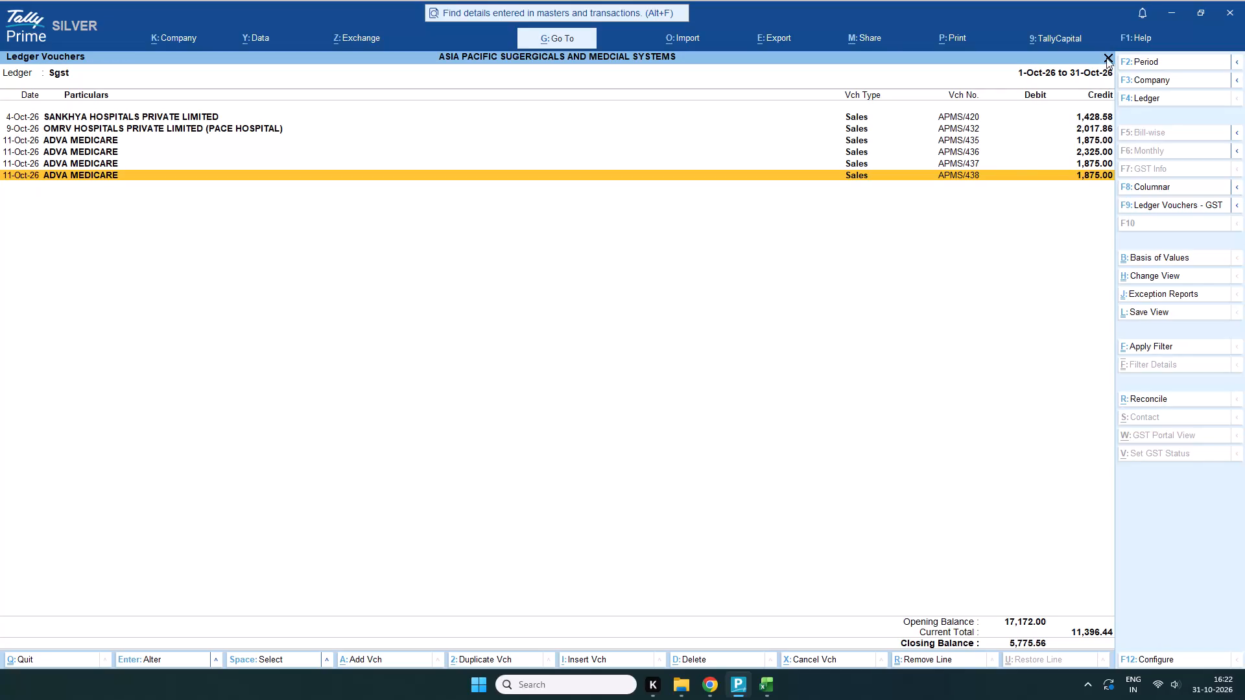
Back out of the Sgst ledger reports and check the Closing Stock line in the Profit & Loss A/c before closing it.
{"action": "left_click", "coordinate": [1106, 56]}
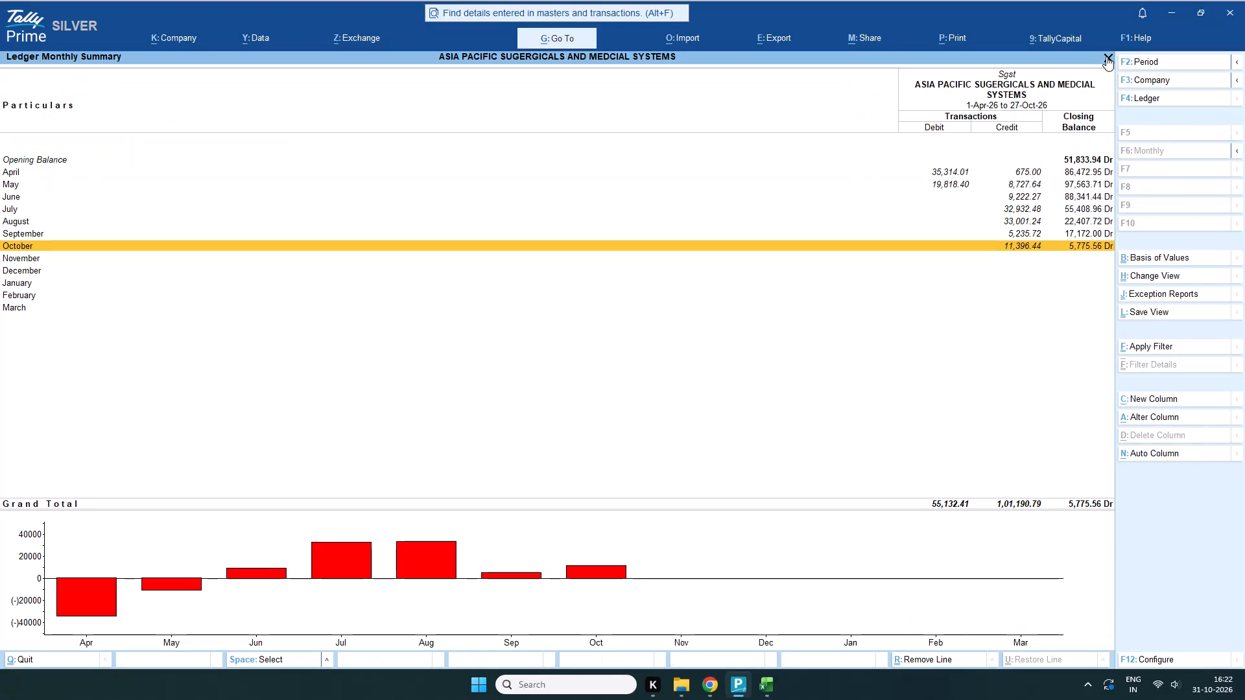
{"action": "left_click", "coordinate": [1106, 56]}
{"action": "left_click", "coordinate": [1104, 52]}
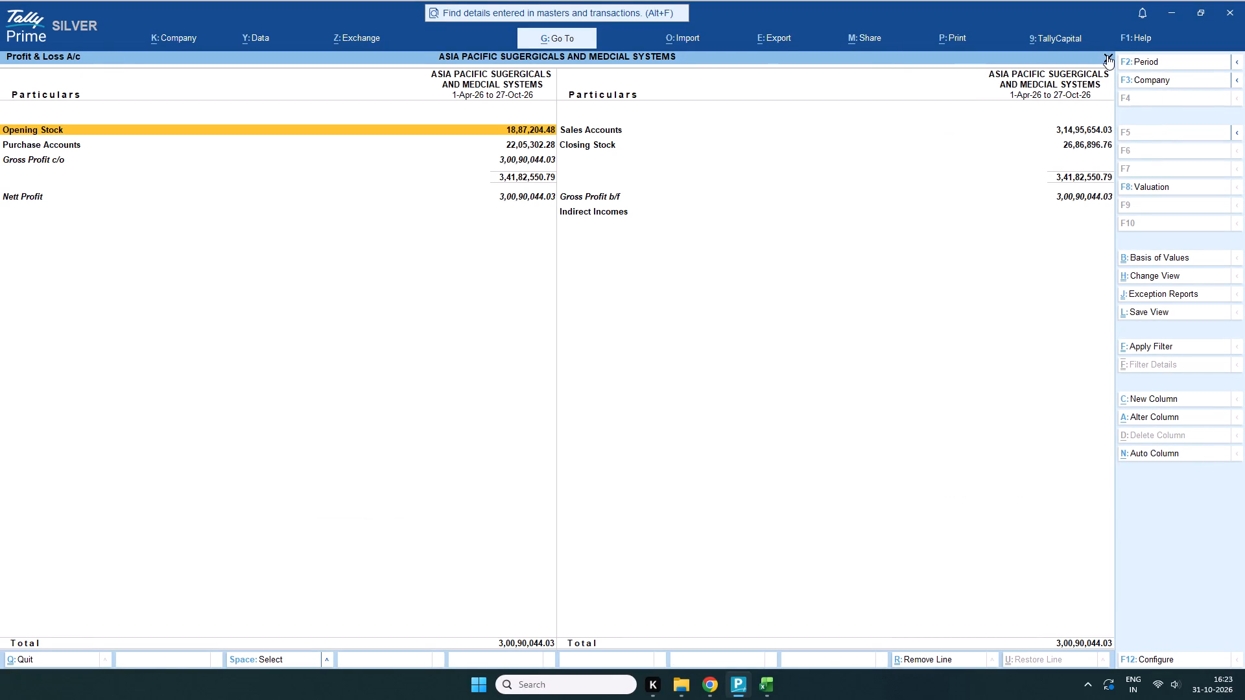
{"action": "left_click", "coordinate": [1090, 143]}
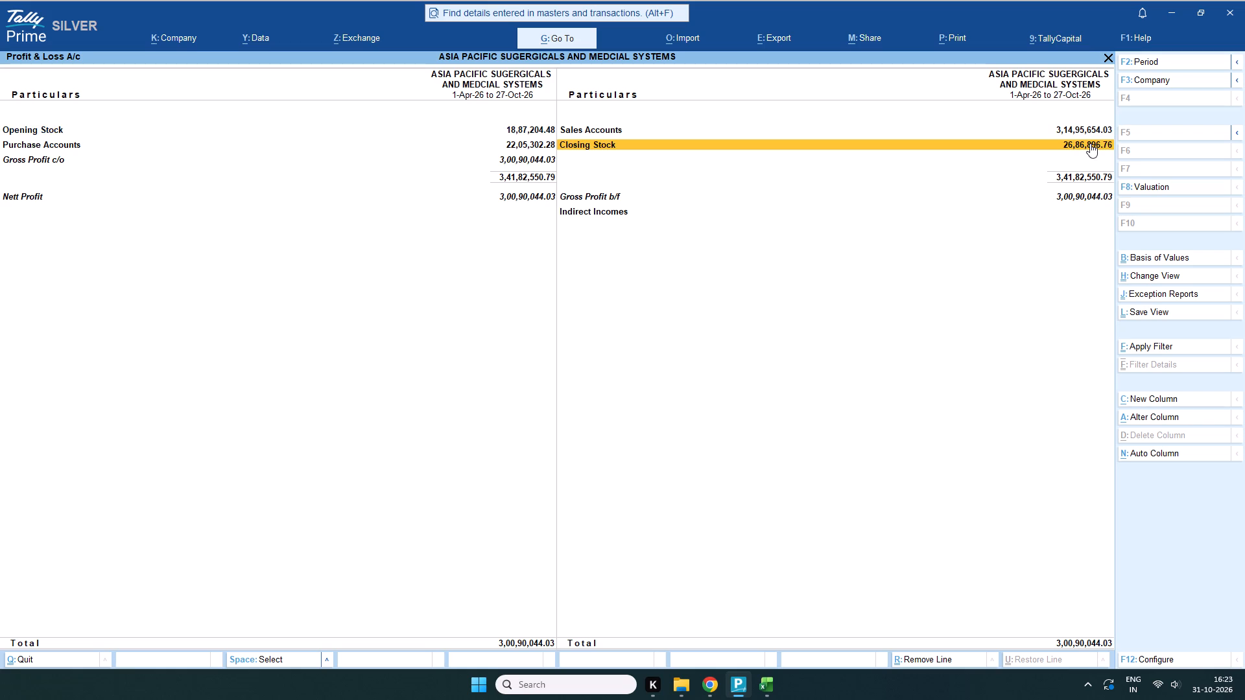
{"action": "left_click", "coordinate": [1111, 58]}
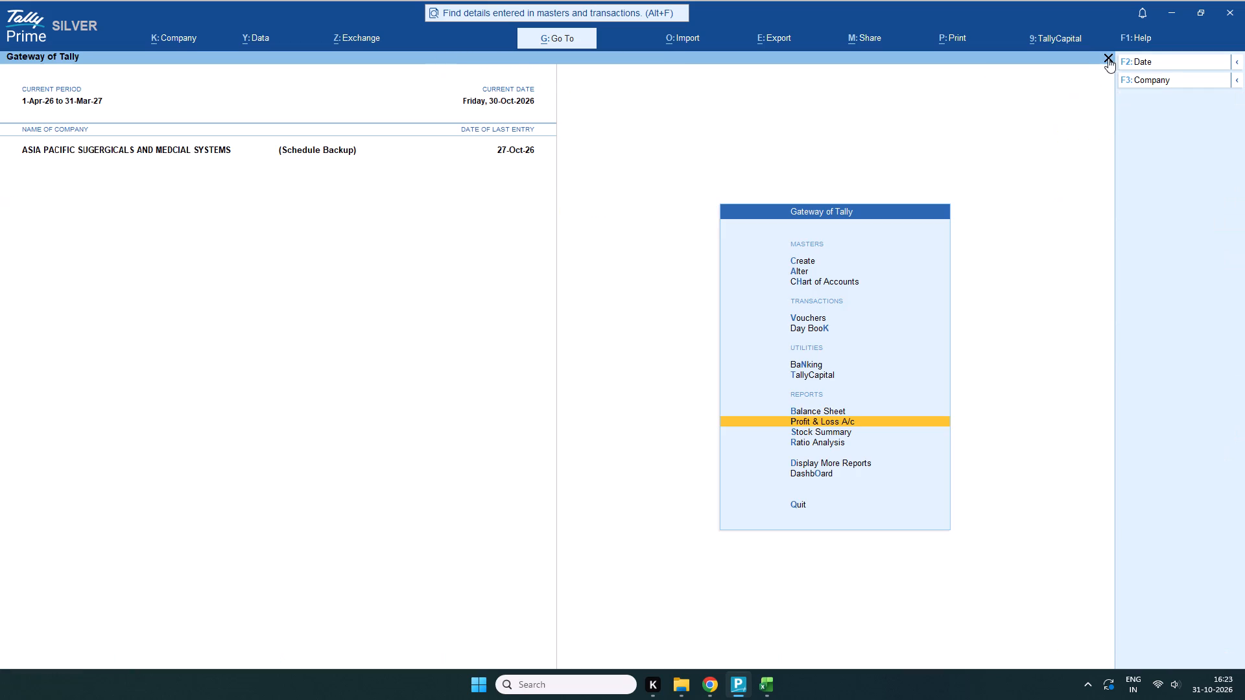
Reopen the Profit & Loss A/c from the Gateway of Tally, look it over and close it.
{"action": "scroll", "coordinate": [894, 460], "scroll_direction": "up", "scroll_amount": 3}
{"action": "scroll", "coordinate": [858, 434], "scroll_direction": "down", "scroll_amount": 3}
{"action": "scroll", "coordinate": [824, 410], "scroll_direction": "up", "scroll_amount": 4}
{"action": "scroll", "coordinate": [846, 420], "scroll_direction": "down", "scroll_amount": 10}
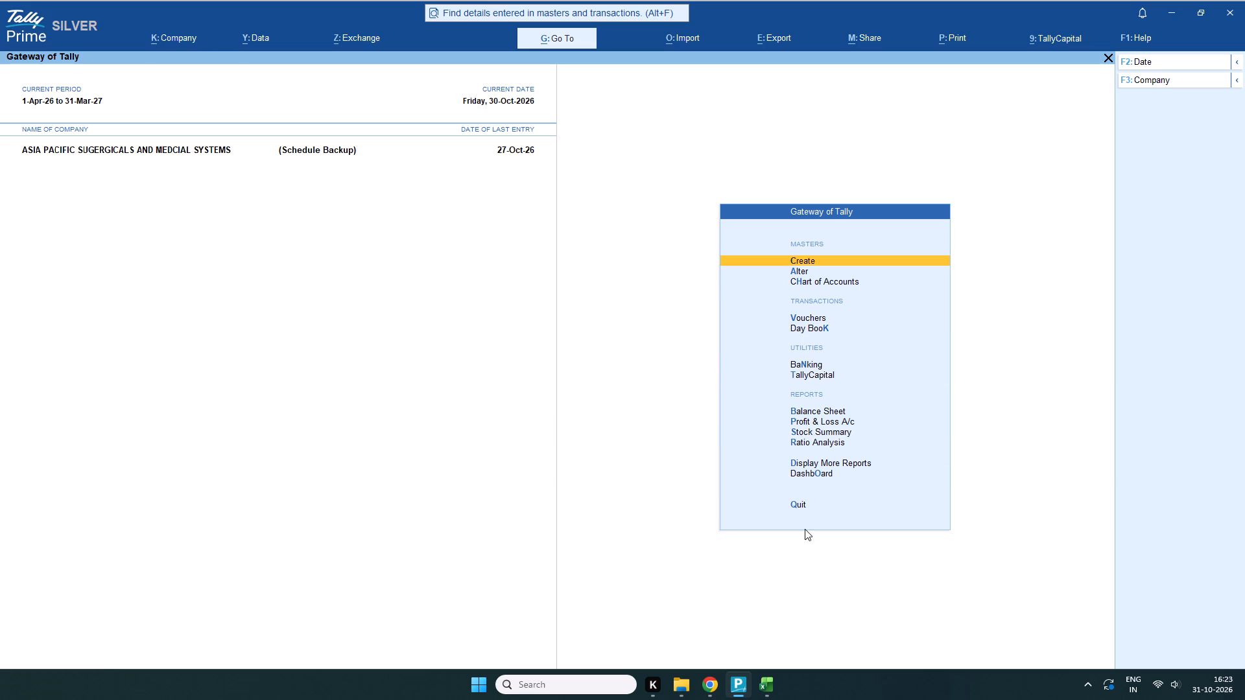
{"action": "scroll", "coordinate": [747, 303], "scroll_direction": "down", "scroll_amount": 3}
{"action": "scroll", "coordinate": [789, 370], "scroll_direction": "up", "scroll_amount": 2}
{"action": "scroll", "coordinate": [803, 341], "scroll_direction": "down", "scroll_amount": 3}
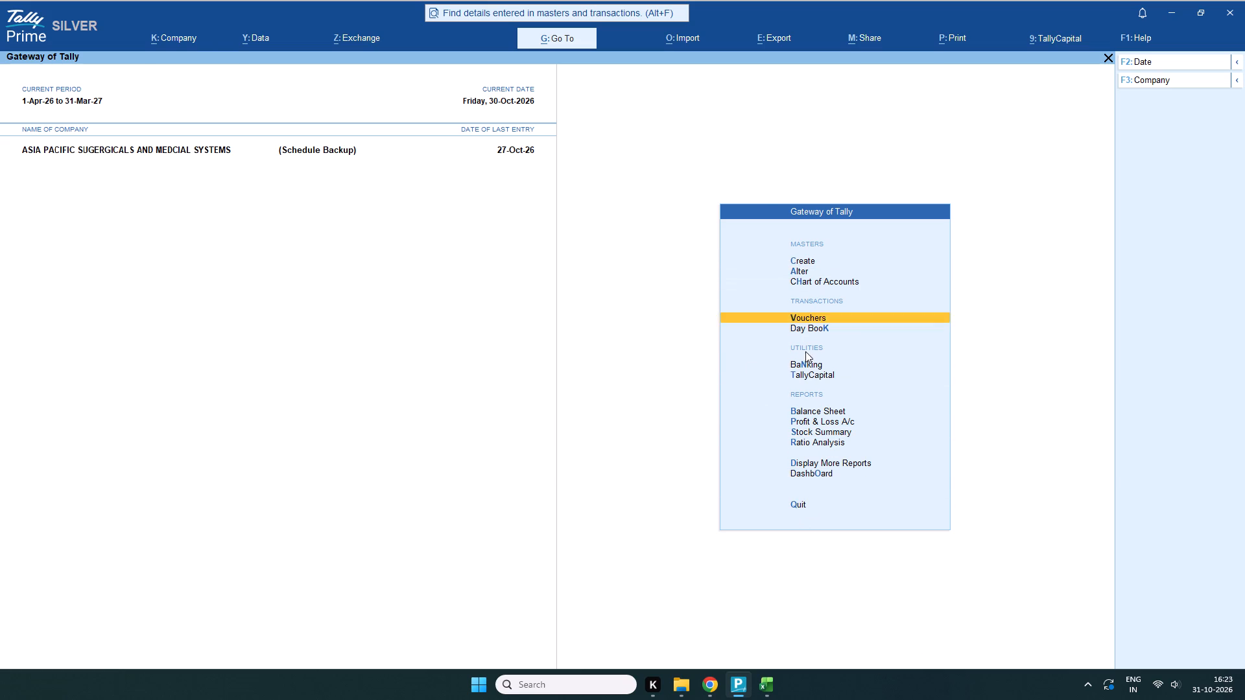
{"action": "scroll", "coordinate": [805, 351], "scroll_direction": "down", "scroll_amount": 3}
{"action": "scroll", "coordinate": [826, 413], "scroll_direction": "down", "scroll_amount": 2}
{"action": "scroll", "coordinate": [821, 420], "scroll_direction": "up", "scroll_amount": 1}
{"action": "left_click", "coordinate": [821, 420]}
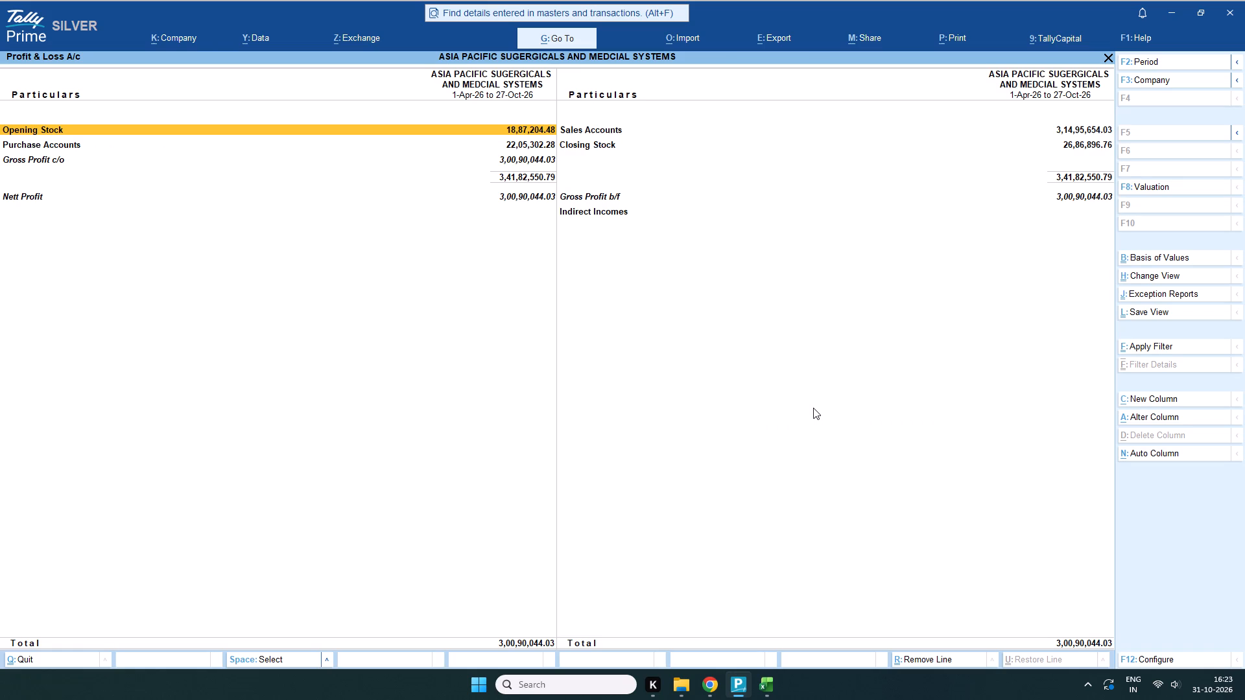
{"action": "left_click", "coordinate": [1106, 53]}
Bring up the Account Books reports under Display More Reports.
{"action": "scroll", "coordinate": [792, 454], "scroll_direction": "up", "scroll_amount": 6}
{"action": "scroll", "coordinate": [836, 329], "scroll_direction": "down", "scroll_amount": 1}
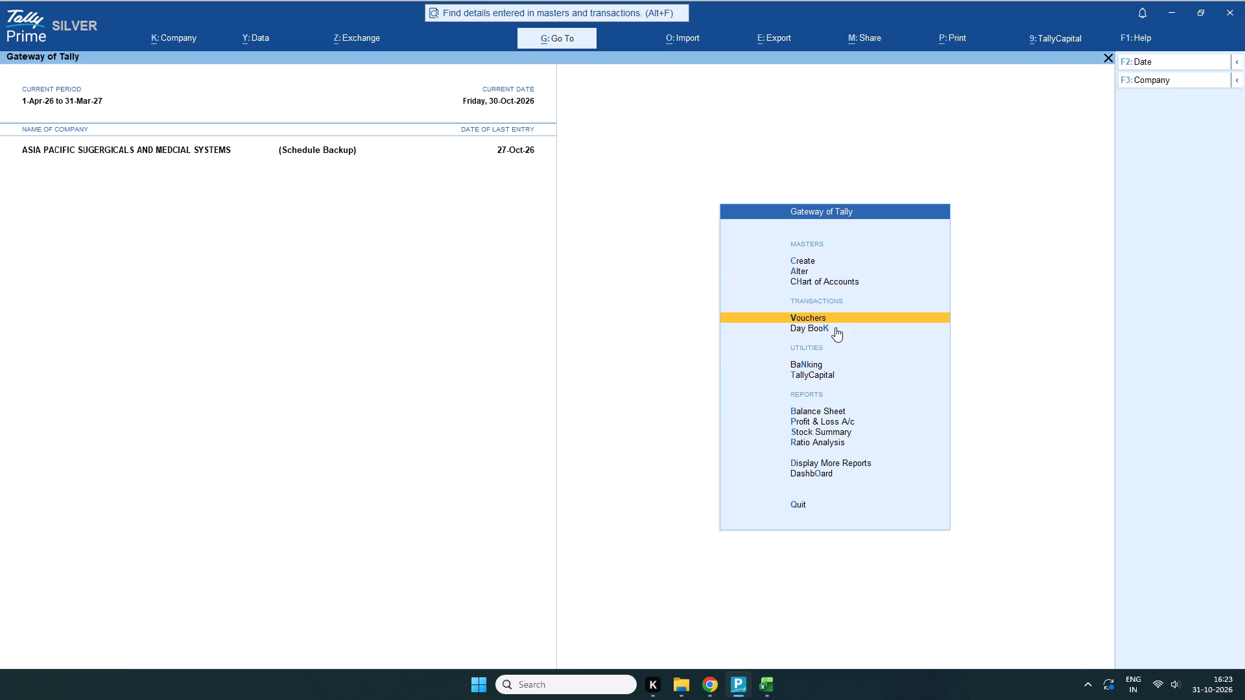
{"action": "scroll", "coordinate": [826, 355], "scroll_direction": "down", "scroll_amount": 4}
{"action": "scroll", "coordinate": [824, 437], "scroll_direction": "down", "scroll_amount": 4}
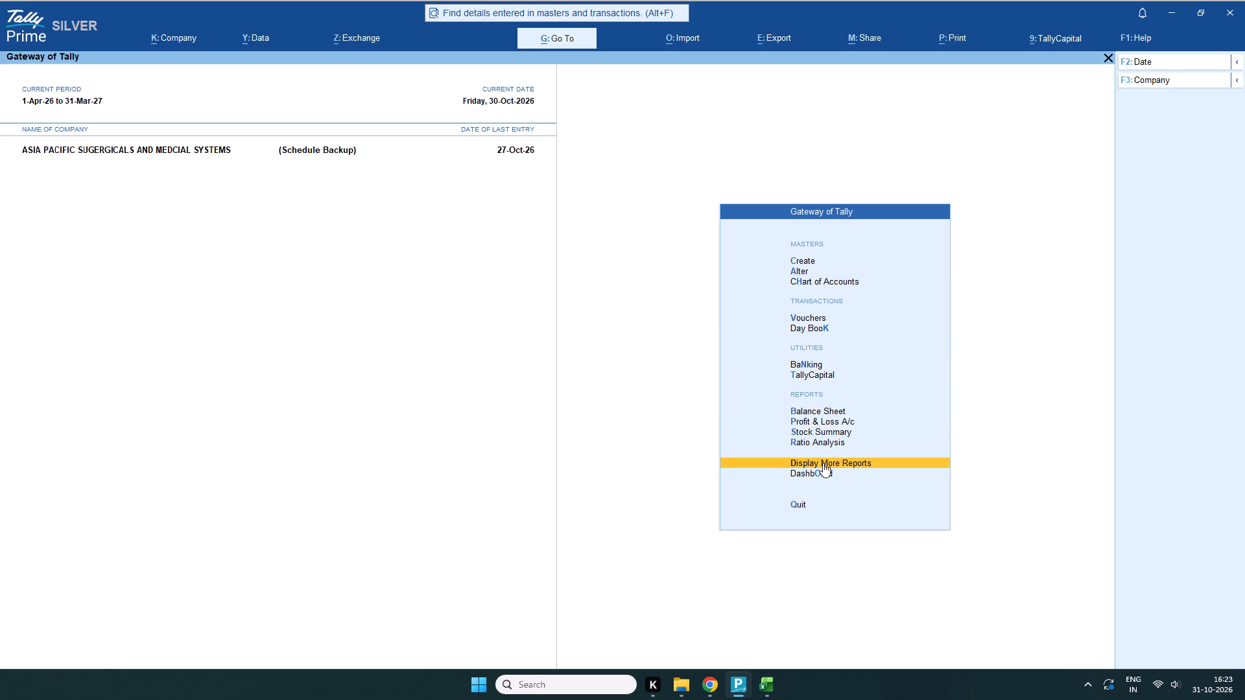
{"action": "left_click", "coordinate": [823, 460]}
{"action": "left_click", "coordinate": [814, 460]}
{"action": "scroll", "coordinate": [823, 302], "scroll_direction": "down", "scroll_amount": 5}
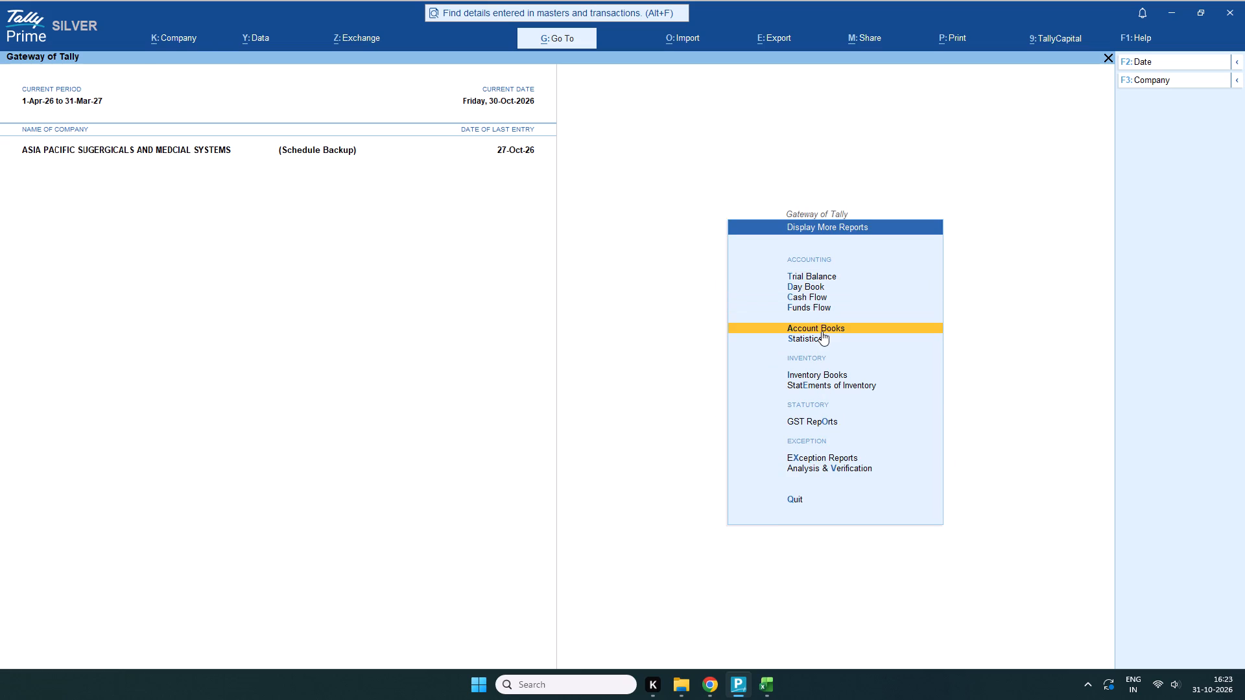
{"action": "scroll", "coordinate": [822, 331], "scroll_direction": "up", "scroll_amount": 1}
{"action": "left_click", "coordinate": [822, 331]}
{"action": "scroll", "coordinate": [820, 329], "scroll_direction": "down", "scroll_amount": 2}
{"action": "scroll", "coordinate": [815, 294], "scroll_direction": "up", "scroll_amount": 1}
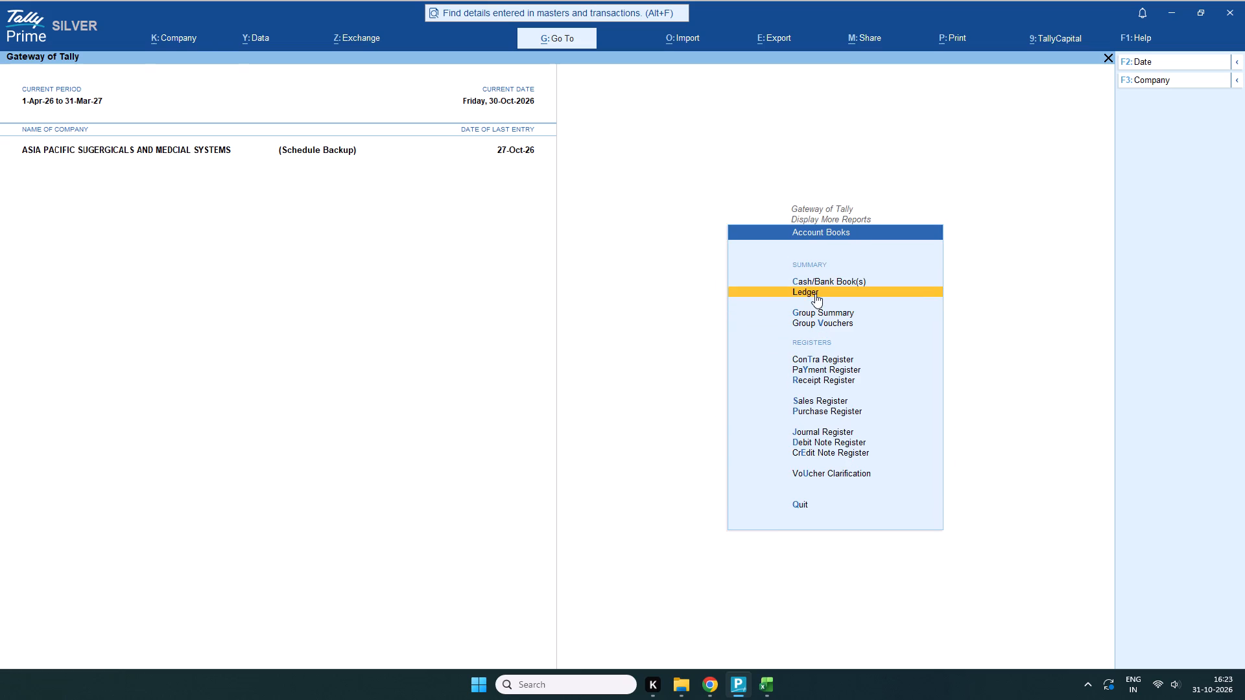
Search the ledgers for SRIKAR, view the ledger vouchers of SRIKARA HOSPITALS (A Unit of Venkateshwara Ortho Healthcare Pvt Ltd), and close the report.
{"action": "left_click", "coordinate": [815, 294]}
{"action": "type", "text": "SRIKAR"}
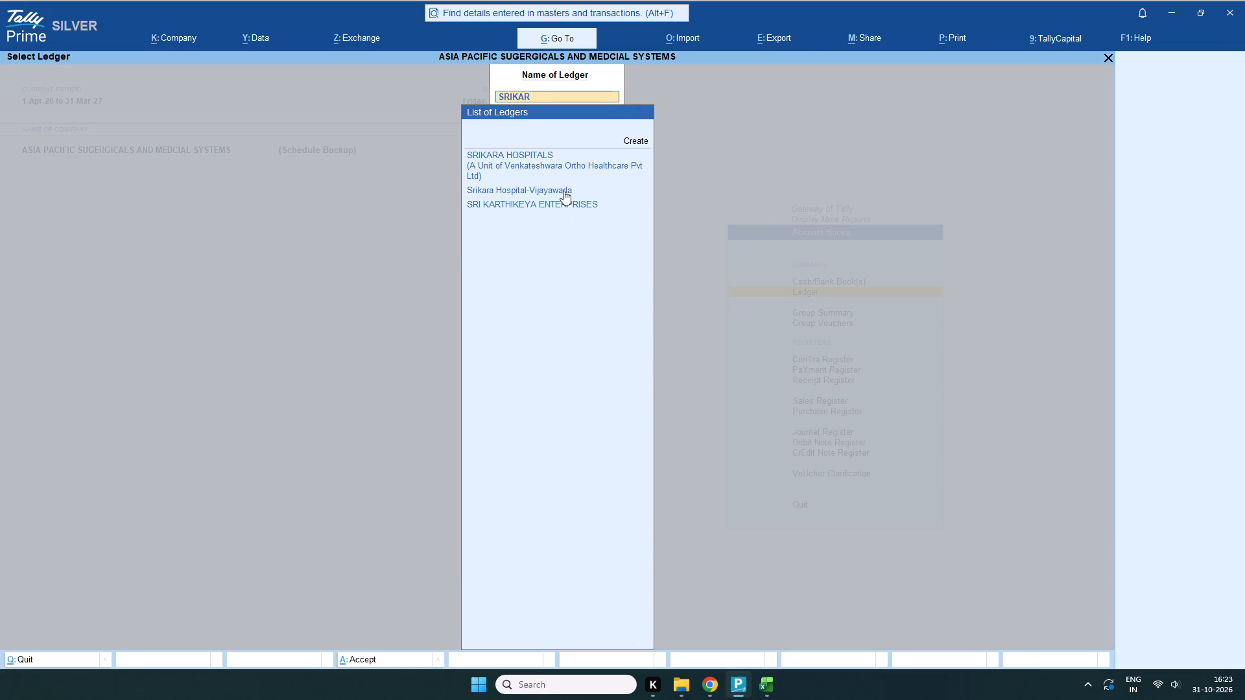
{"action": "left_click", "coordinate": [556, 188]}
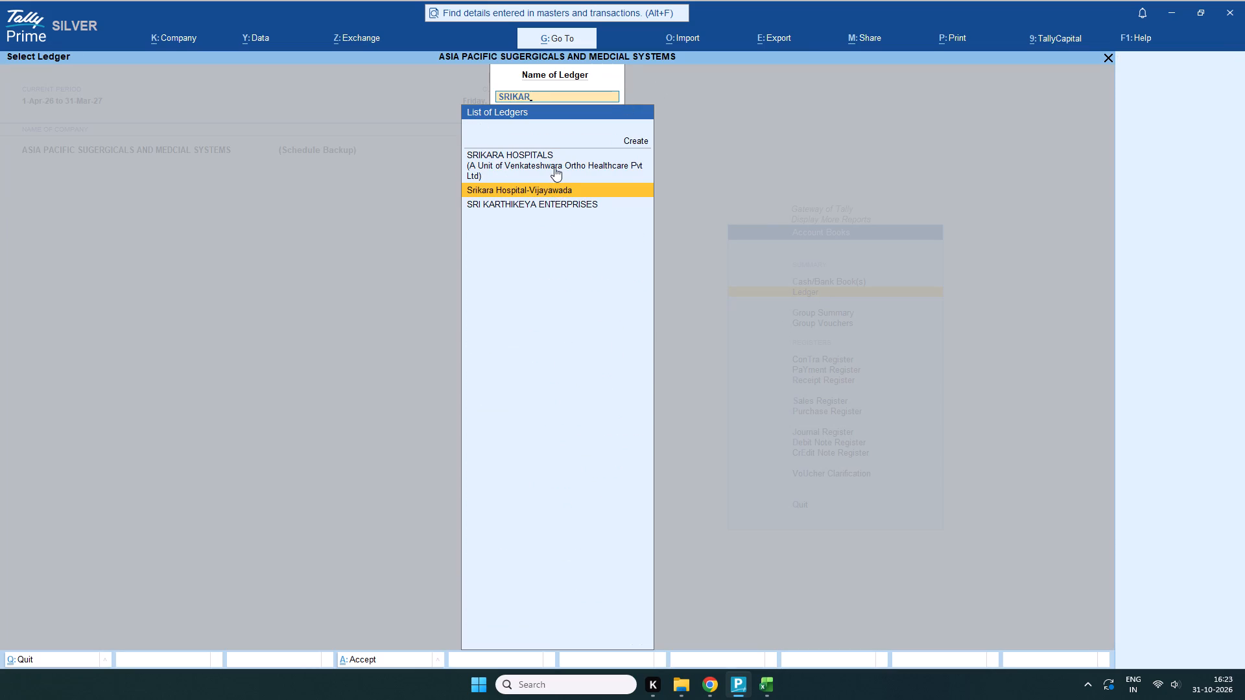
{"action": "left_click", "coordinate": [554, 165]}
{"action": "double_click", "coordinate": [554, 165]}
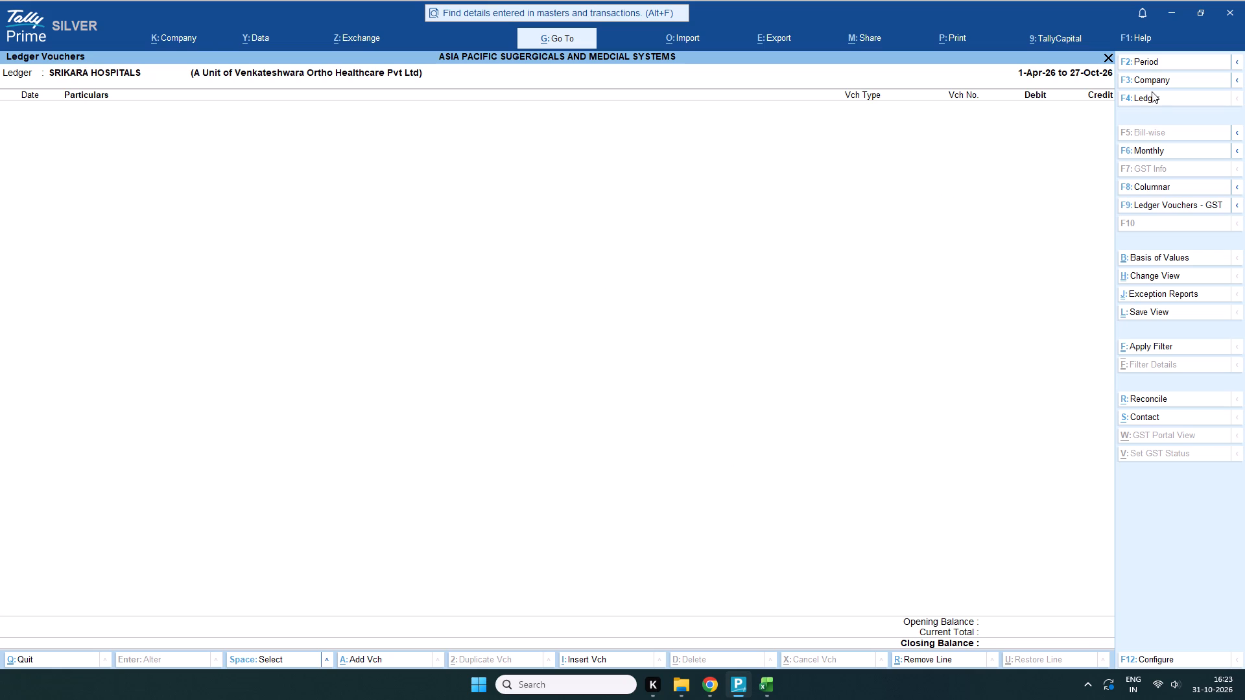
{"action": "left_click", "coordinate": [1111, 56]}
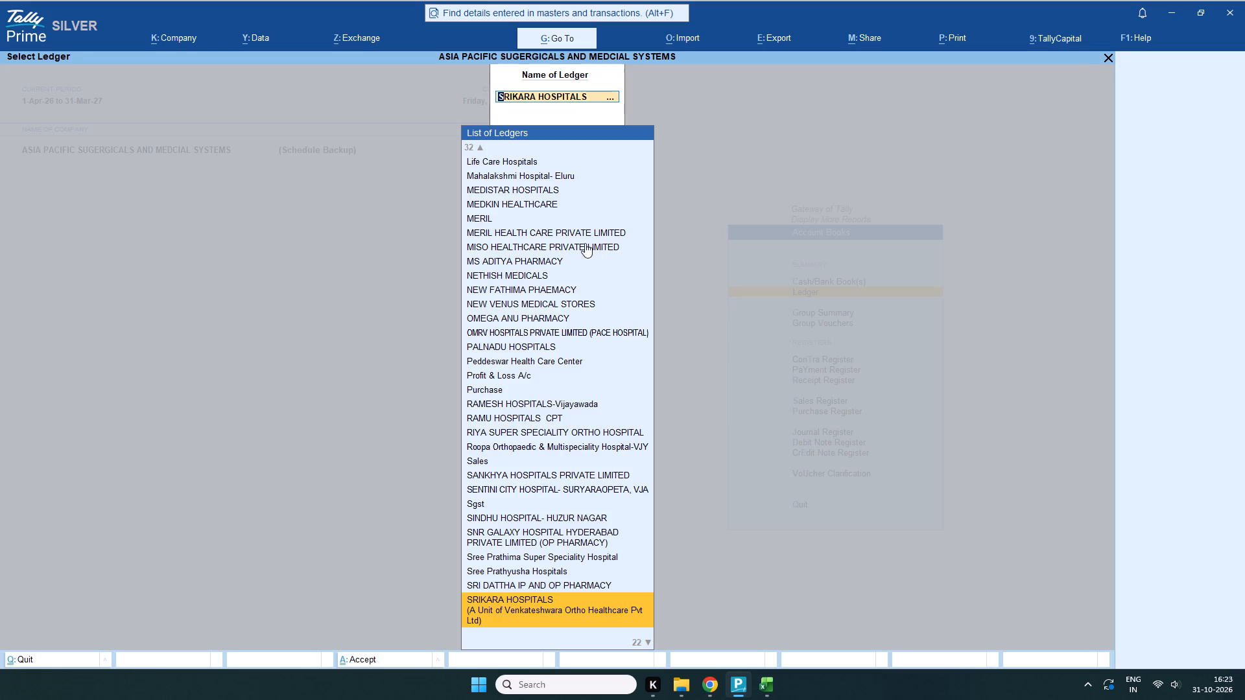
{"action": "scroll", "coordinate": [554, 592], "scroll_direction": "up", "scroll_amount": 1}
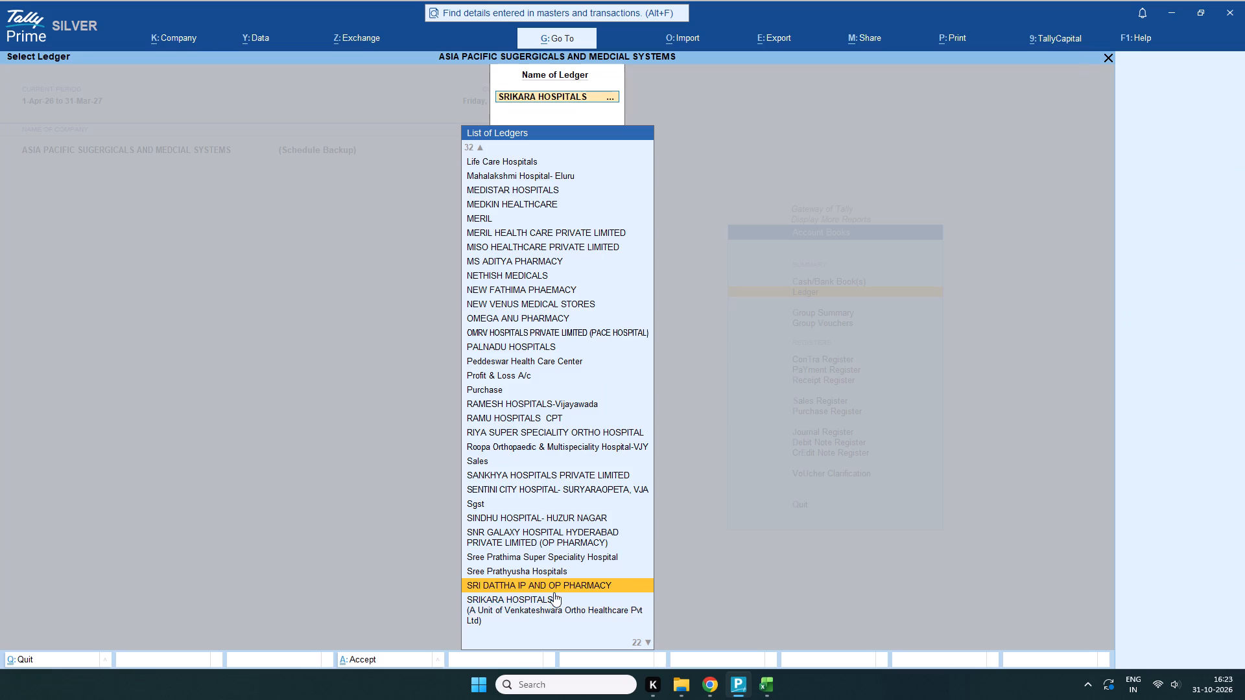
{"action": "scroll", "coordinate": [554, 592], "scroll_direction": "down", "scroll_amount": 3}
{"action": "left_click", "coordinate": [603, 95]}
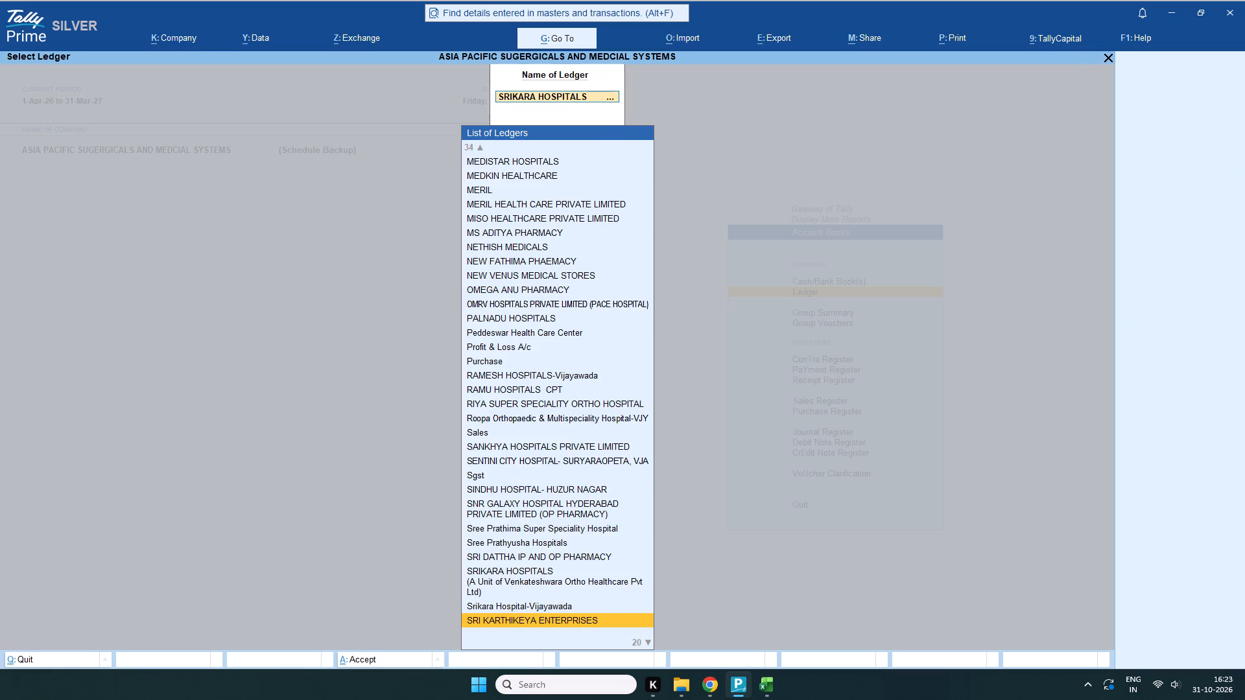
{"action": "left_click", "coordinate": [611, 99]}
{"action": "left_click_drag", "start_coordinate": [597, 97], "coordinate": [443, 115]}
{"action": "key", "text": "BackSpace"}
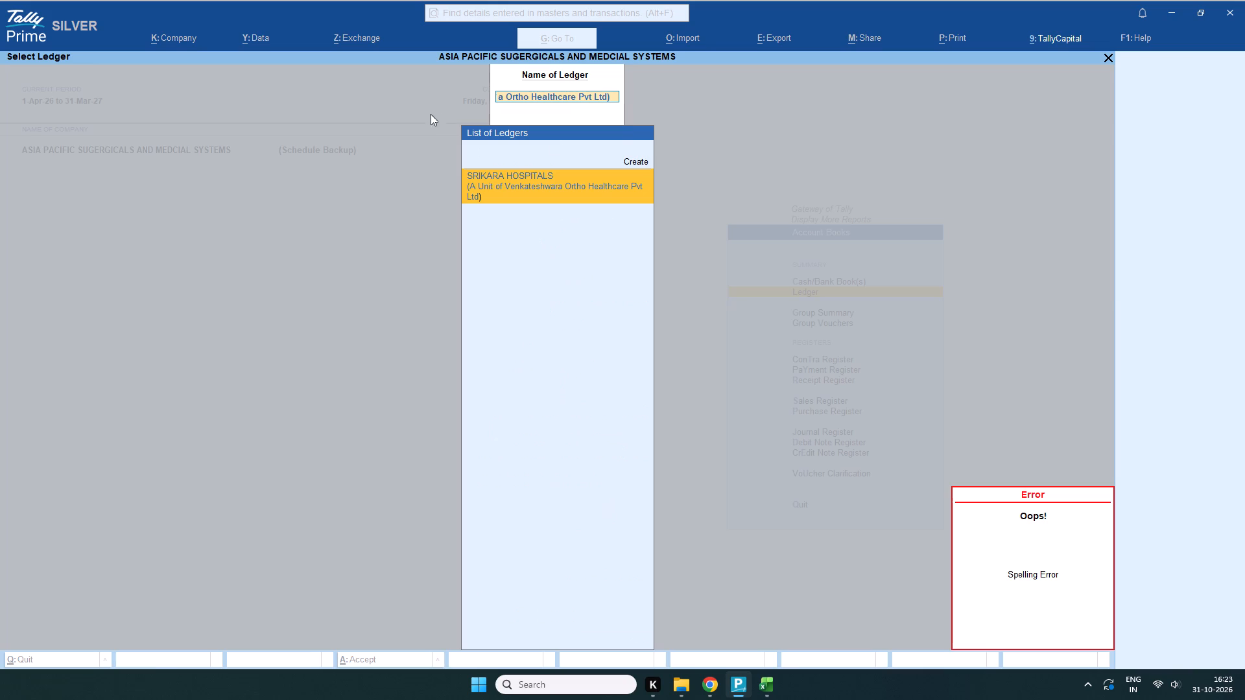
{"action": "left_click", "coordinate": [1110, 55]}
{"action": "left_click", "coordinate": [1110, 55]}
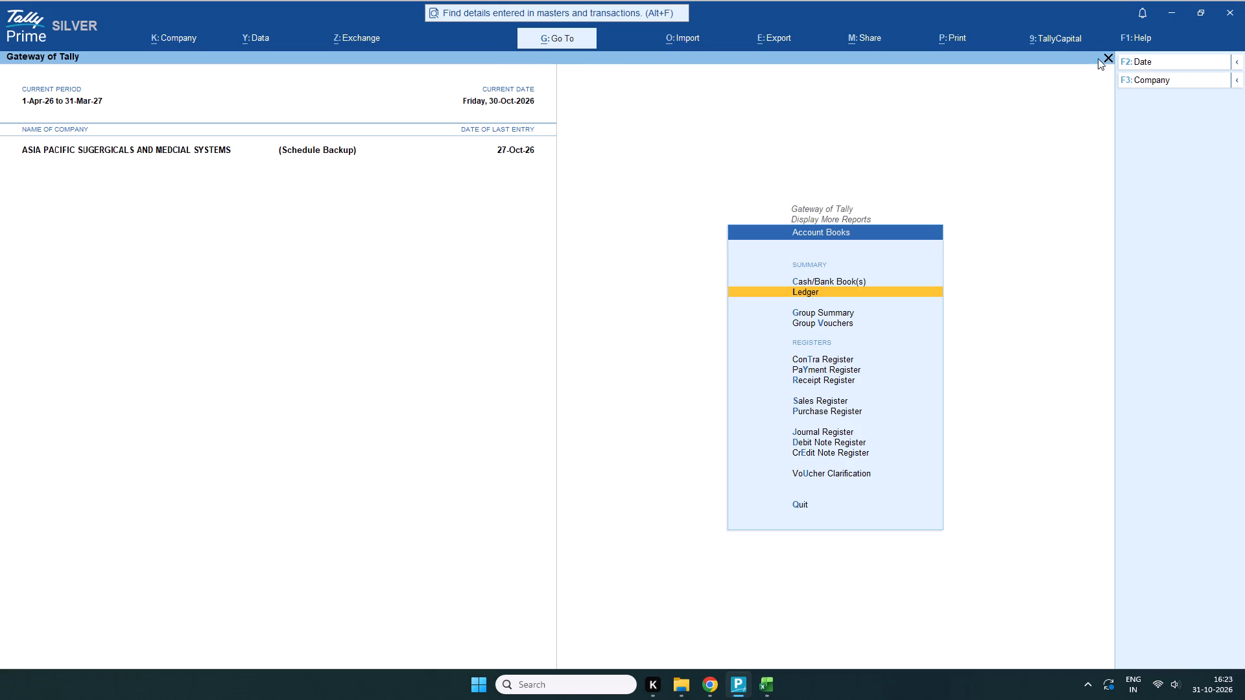
Search the ledgers again for SRIKAR and open the ledger vouchers of Srikara Hospital-Vijayawada.
{"action": "left_click", "coordinate": [803, 289]}
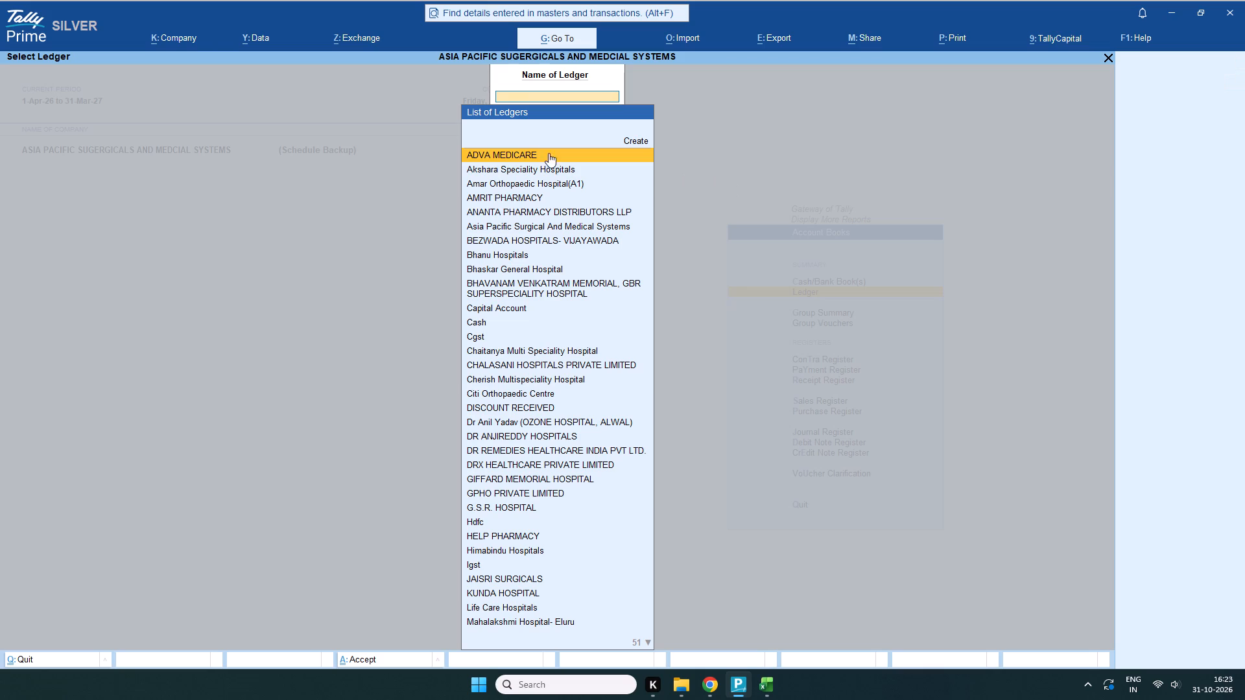
{"action": "left_click_drag", "start_coordinate": [517, 76], "coordinate": [514, 86]}
{"action": "left_click", "coordinate": [521, 97]}
{"action": "type", "text": "SRIKAR"}
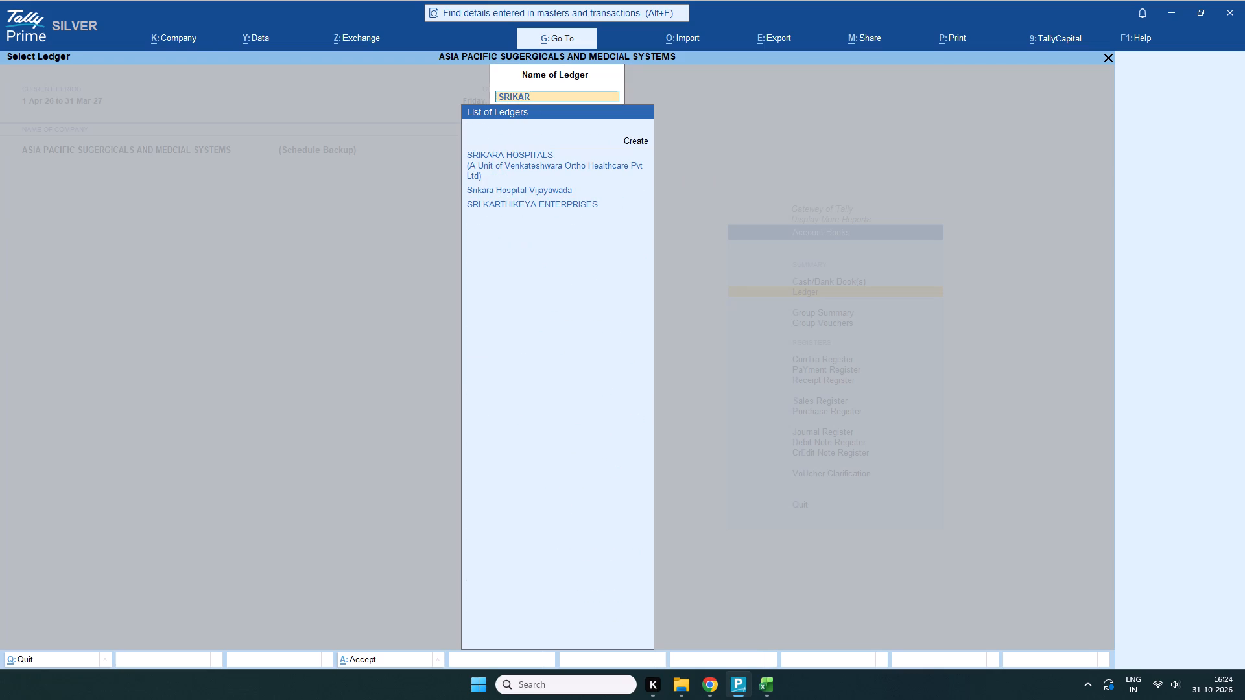
{"action": "left_click", "coordinate": [552, 192]}
{"action": "double_click", "coordinate": [552, 191]}
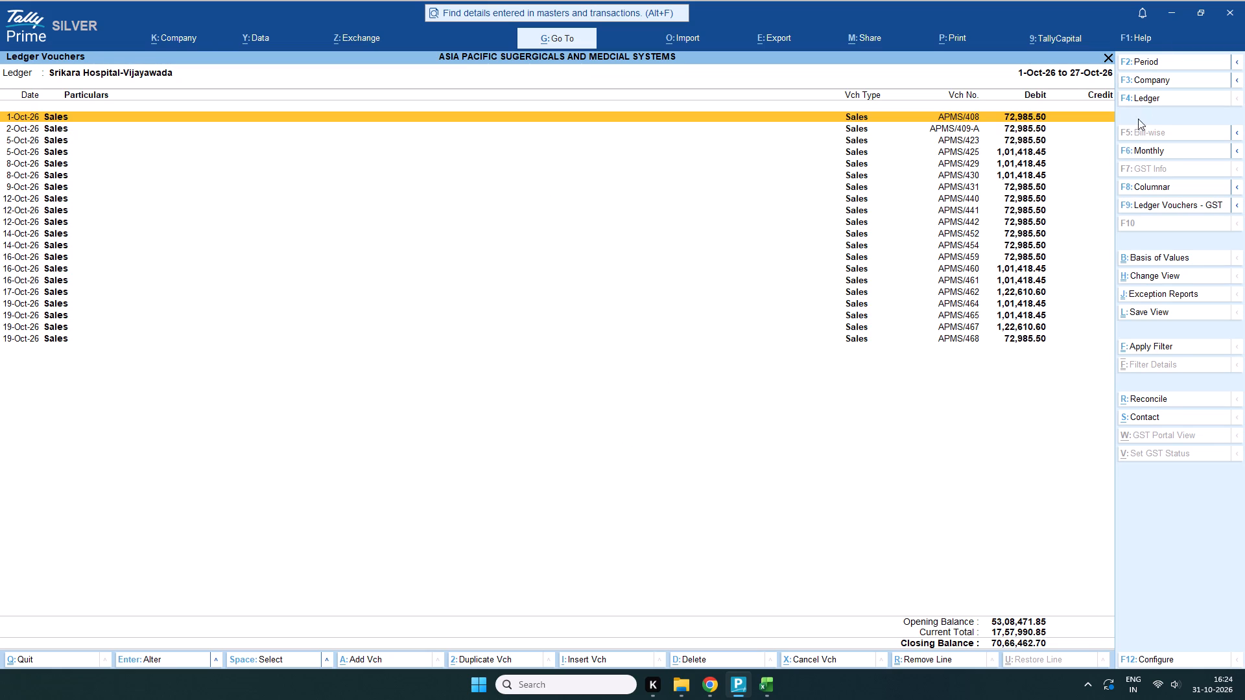
Go through the hospital's October sales vouchers to the last entry, view voucher APMS/468 and close it.
{"action": "scroll", "coordinate": [1014, 332], "scroll_direction": "down", "scroll_amount": 5}
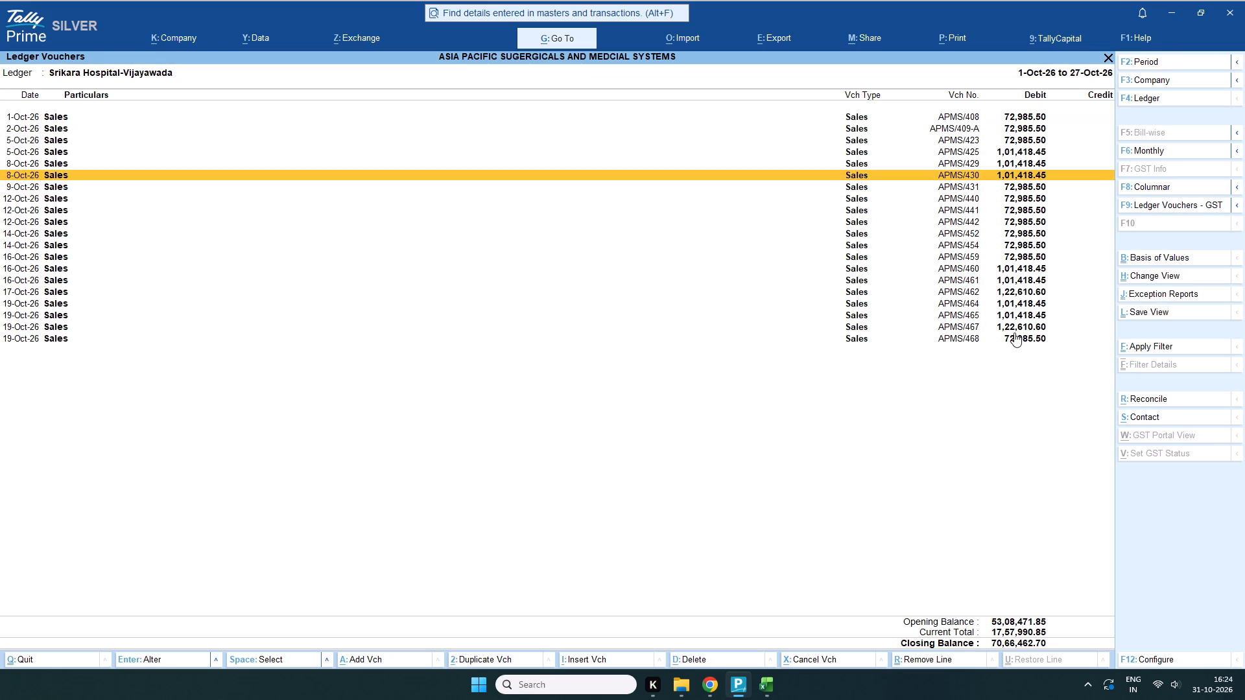
{"action": "scroll", "coordinate": [1013, 331], "scroll_direction": "down", "scroll_amount": 13}
{"action": "scroll", "coordinate": [999, 354], "scroll_direction": "up", "scroll_amount": 1}
{"action": "scroll", "coordinate": [999, 354], "scroll_direction": "down", "scroll_amount": 2}
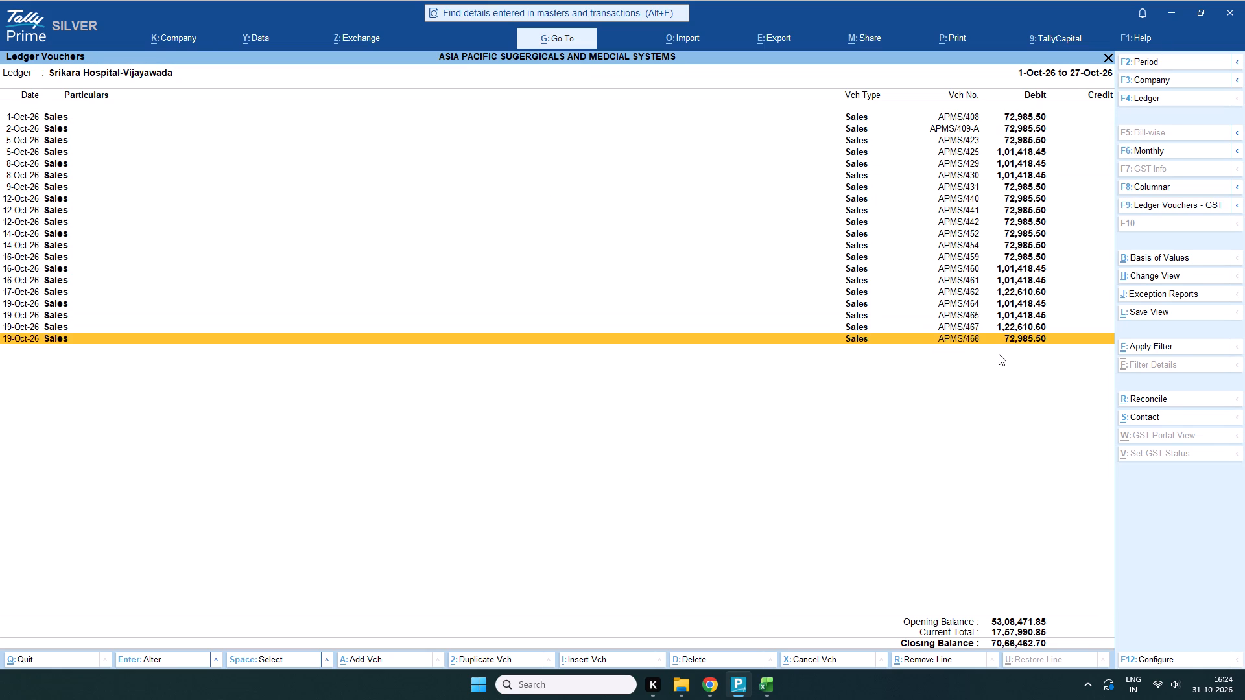
{"action": "double_click", "coordinate": [962, 336]}
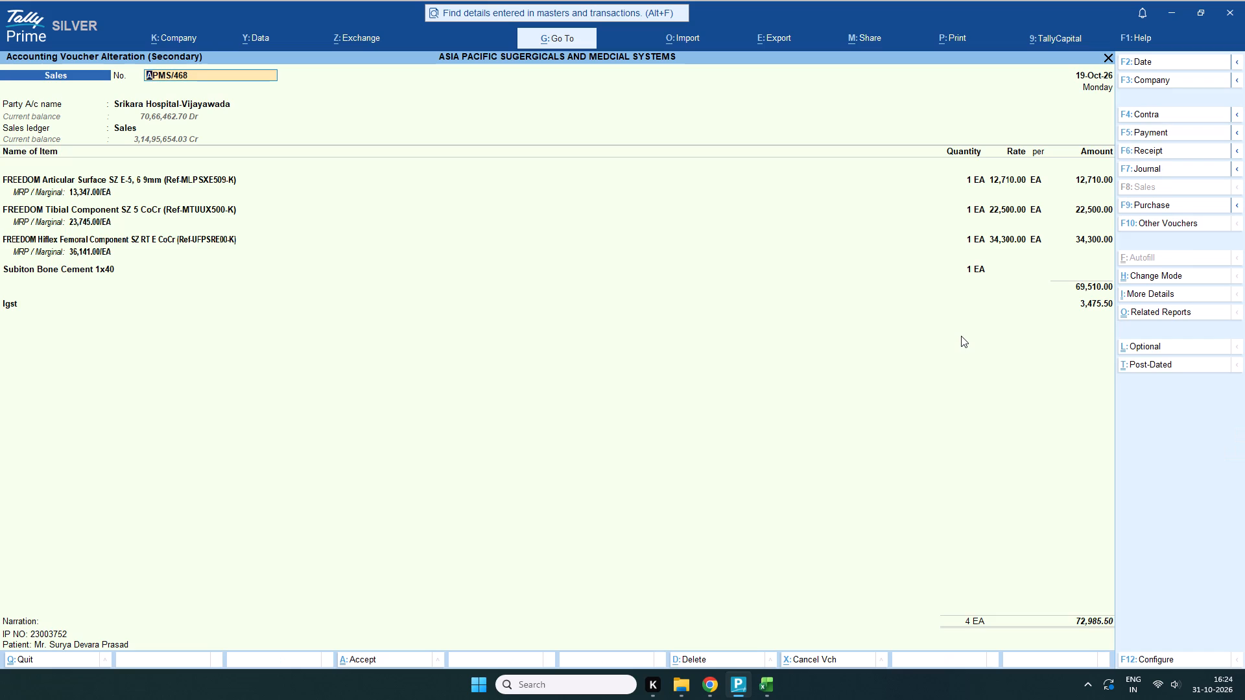
{"action": "left_click", "coordinate": [1108, 58]}
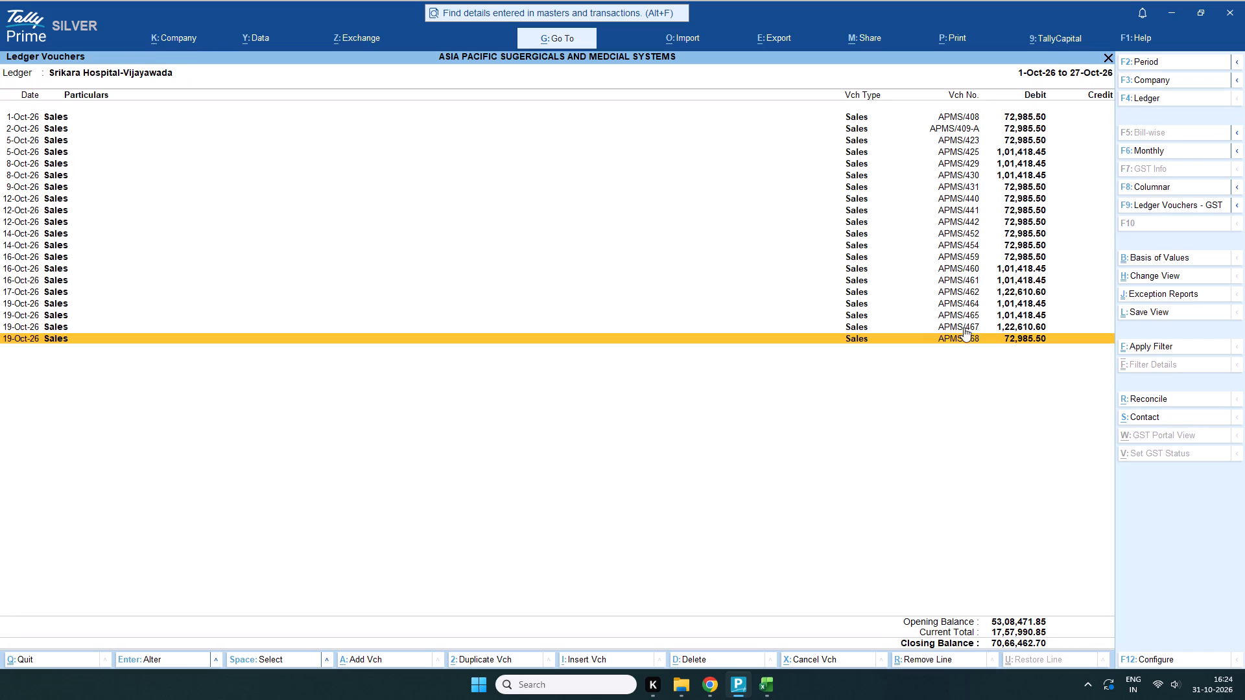
View the items in sales voucher APMS/467 and return to the ledger vouchers.
{"action": "scroll", "coordinate": [966, 323], "scroll_direction": "up", "scroll_amount": 1}
{"action": "double_click", "coordinate": [966, 323]}
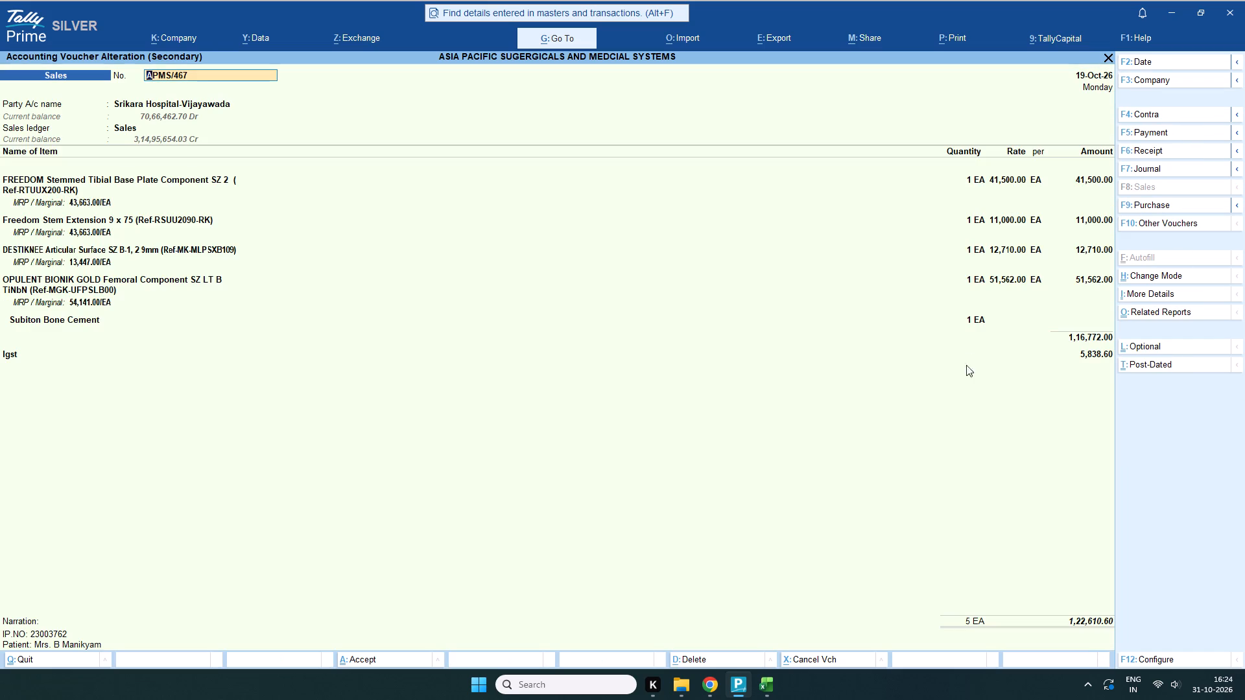
{"action": "left_click", "coordinate": [1098, 59]}
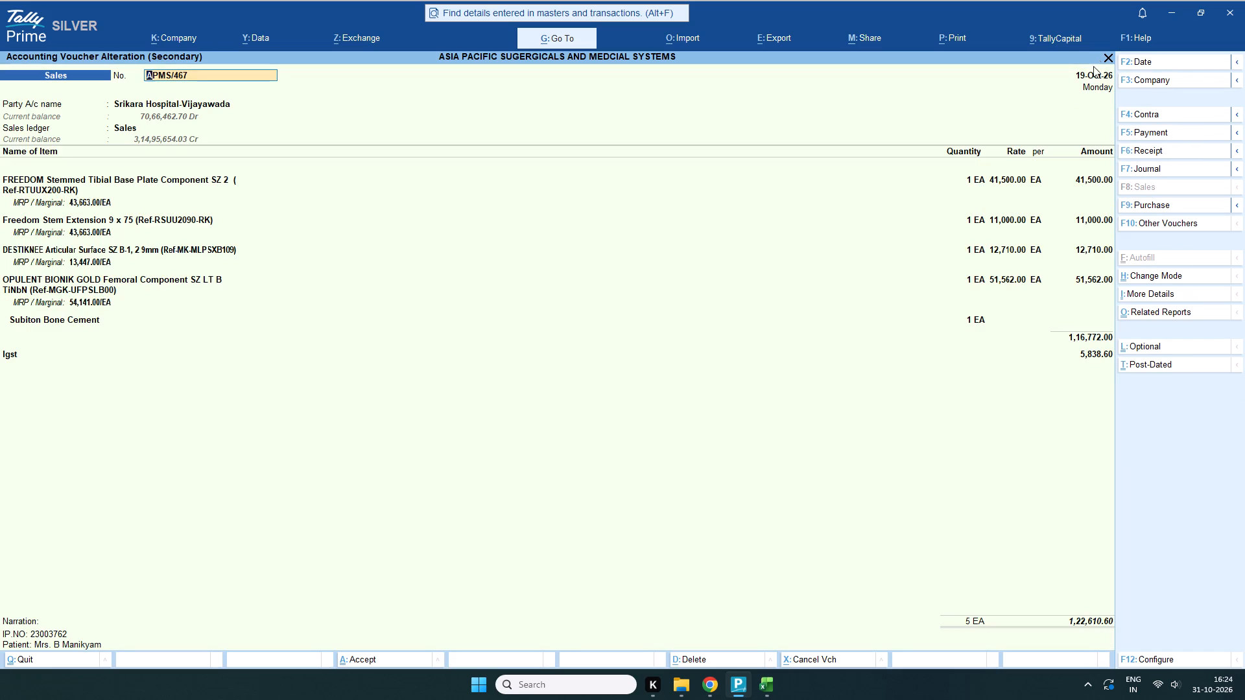
{"action": "left_click", "coordinate": [1107, 58]}
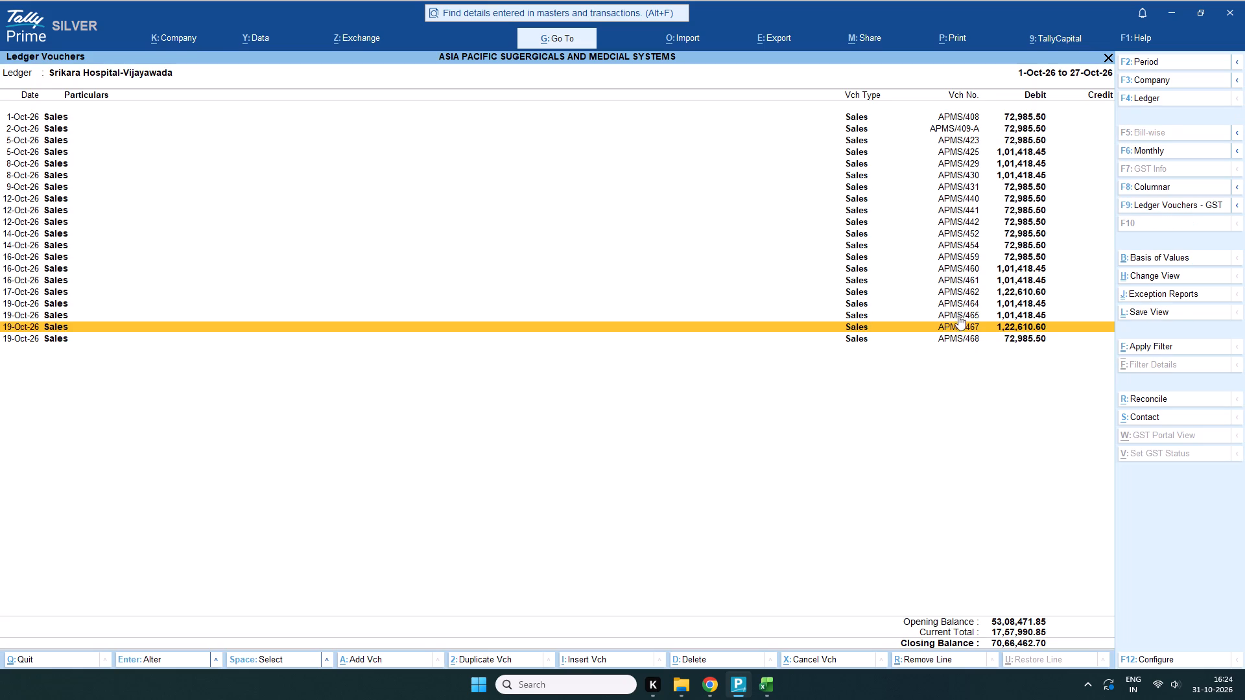
Open sales voucher APMS/465 to view its items, leaving it without changes.
{"action": "scroll", "coordinate": [966, 305], "scroll_direction": "up", "scroll_amount": 1}
{"action": "double_click", "coordinate": [967, 313]}
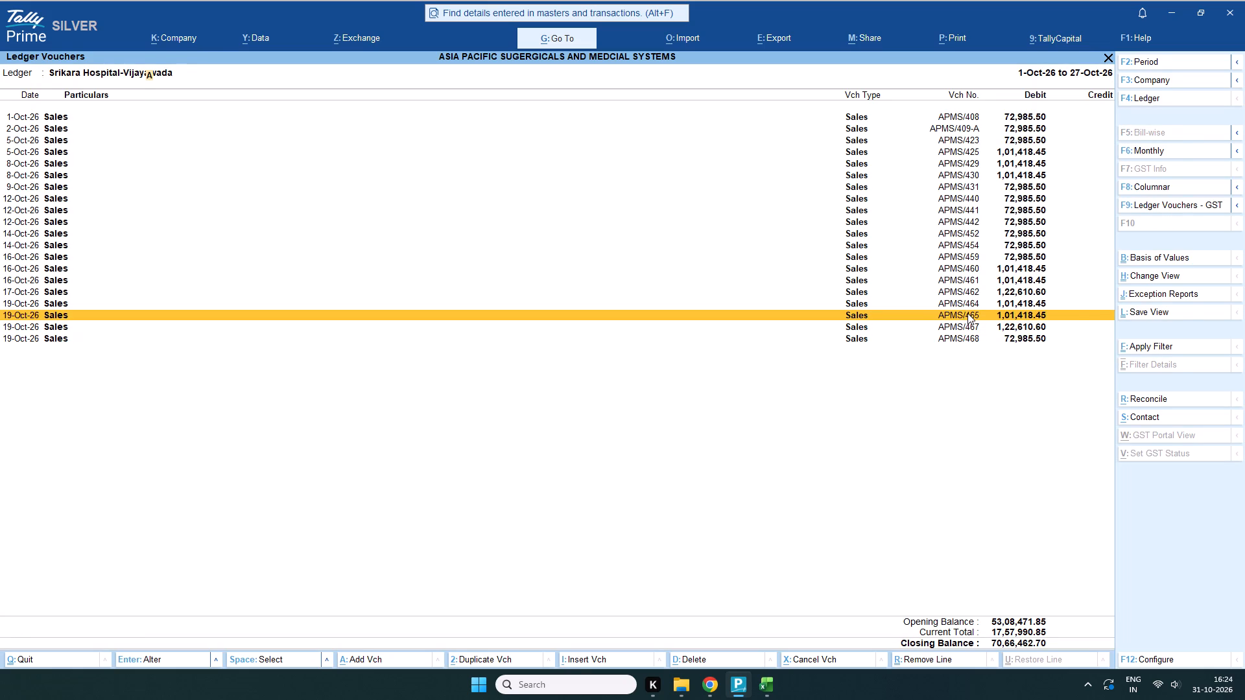
{"action": "left_click", "coordinate": [1109, 51]}
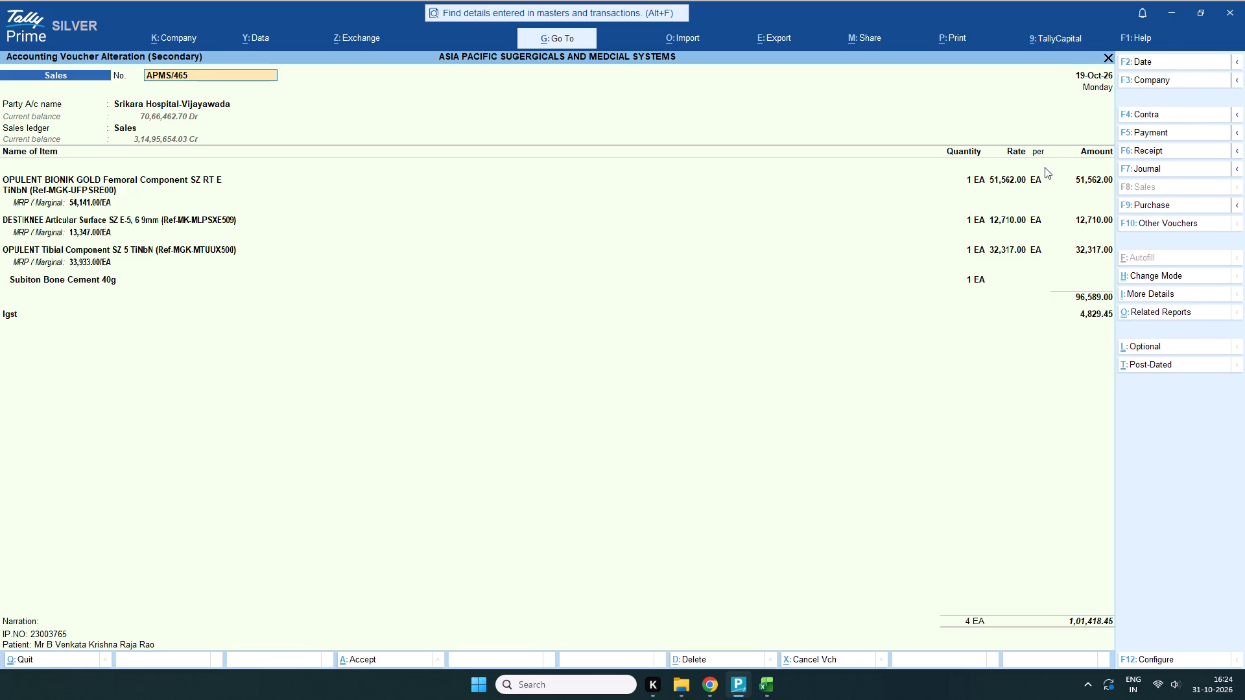
Close sales voucher APMS/465, and view the items in sales vouchers APMS/464 and APMS/462, leaving each without changes.
{"action": "left_click", "coordinate": [1104, 60]}
{"action": "scroll", "coordinate": [941, 285], "scroll_direction": "up", "scroll_amount": 1}
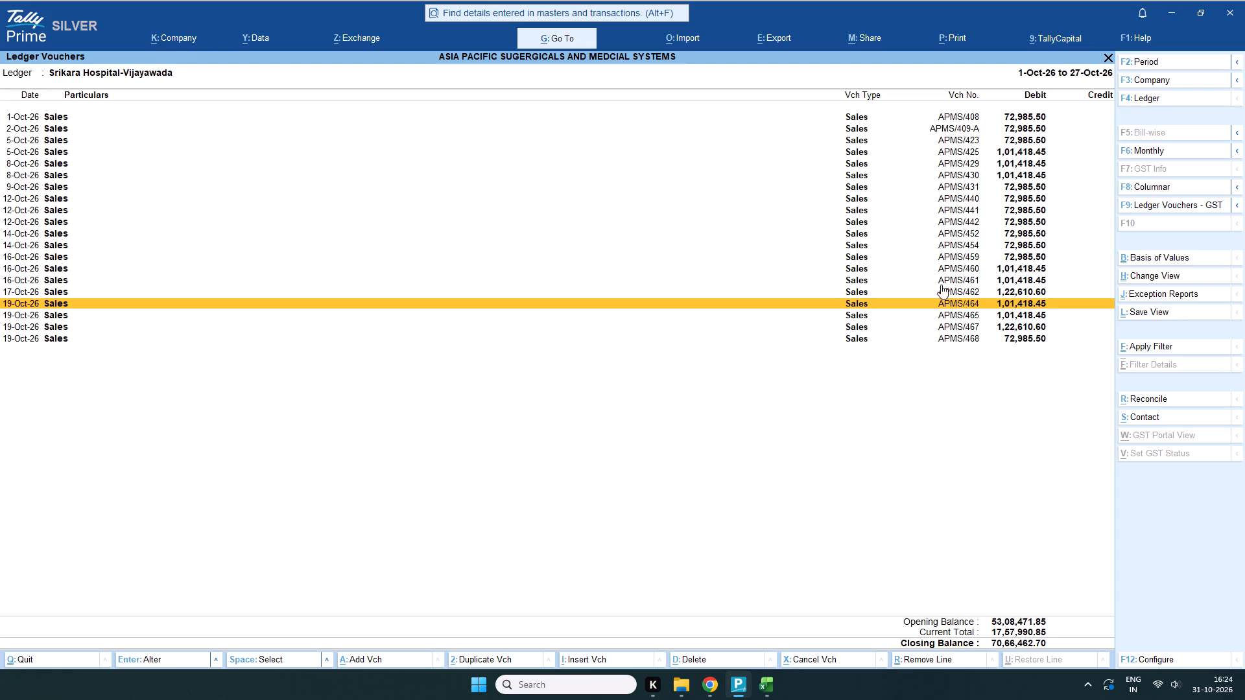
{"action": "double_click", "coordinate": [952, 299]}
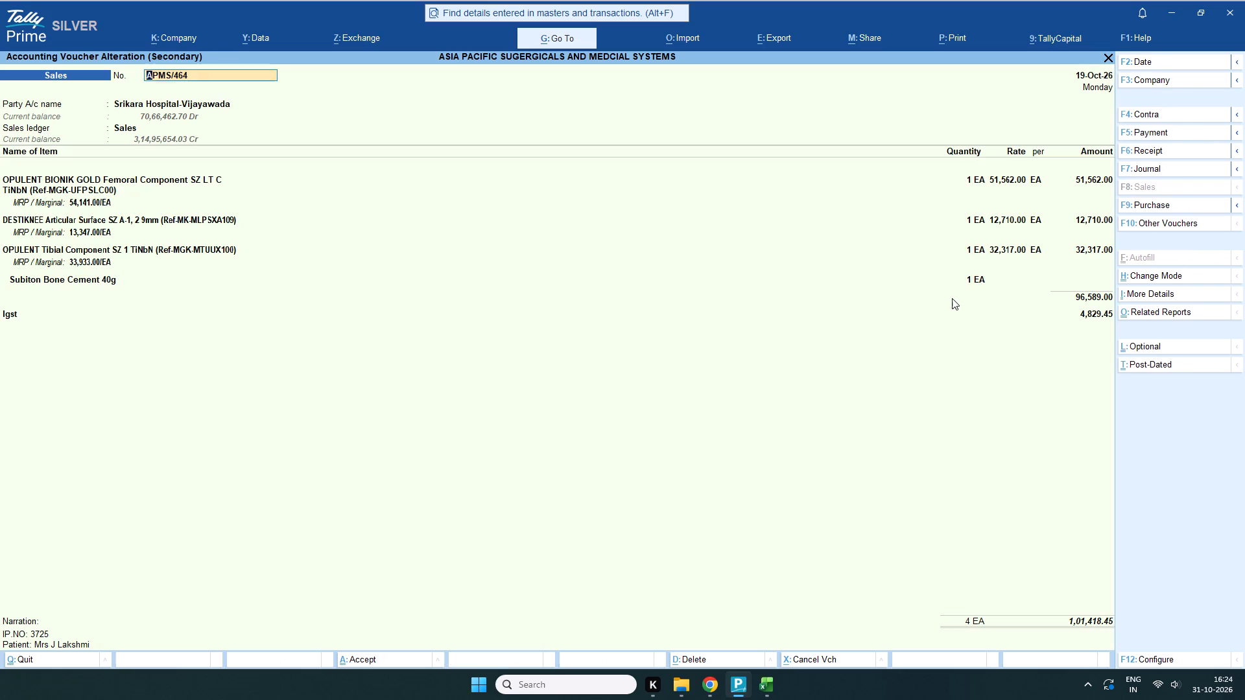
{"action": "left_click", "coordinate": [1109, 51]}
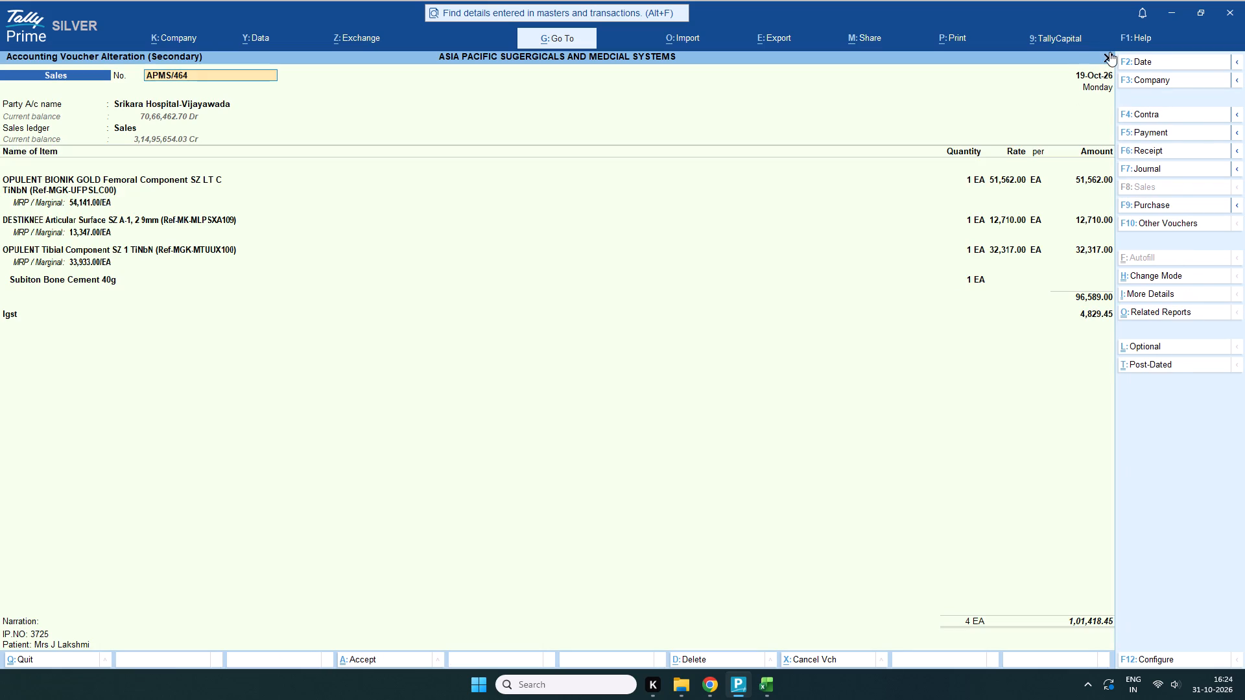
{"action": "left_click", "coordinate": [1107, 59]}
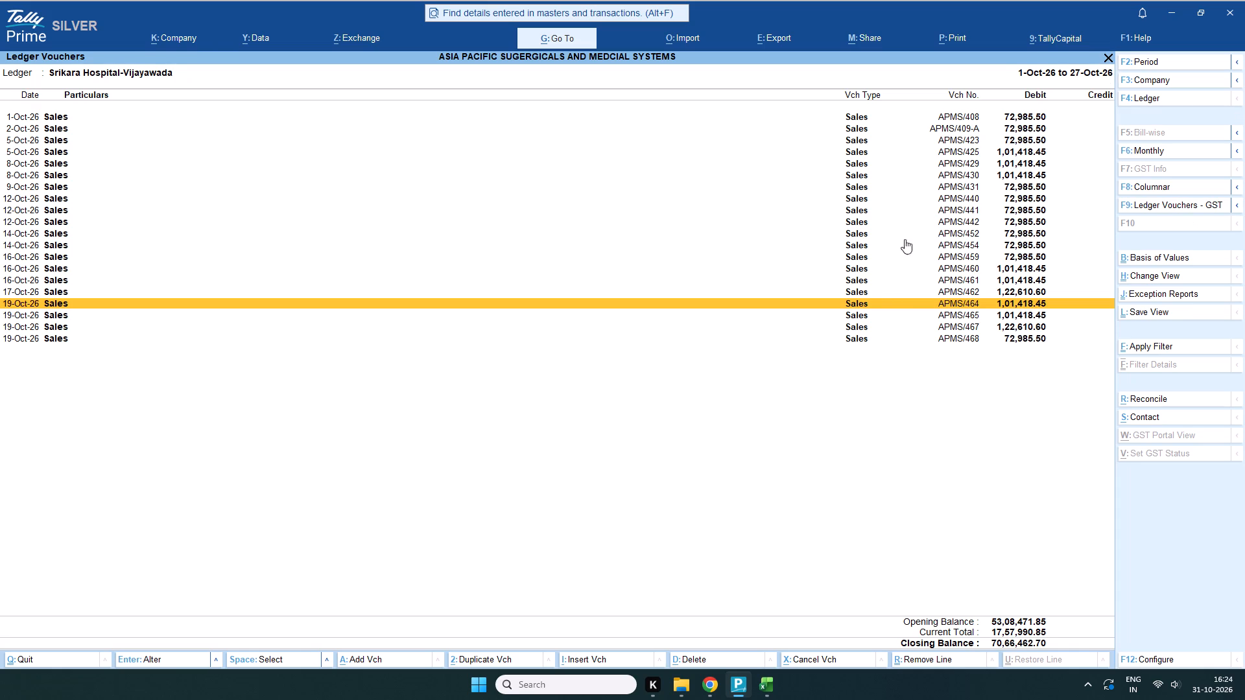
{"action": "scroll", "coordinate": [940, 298], "scroll_direction": "up", "scroll_amount": 1}
{"action": "double_click", "coordinate": [964, 288]}
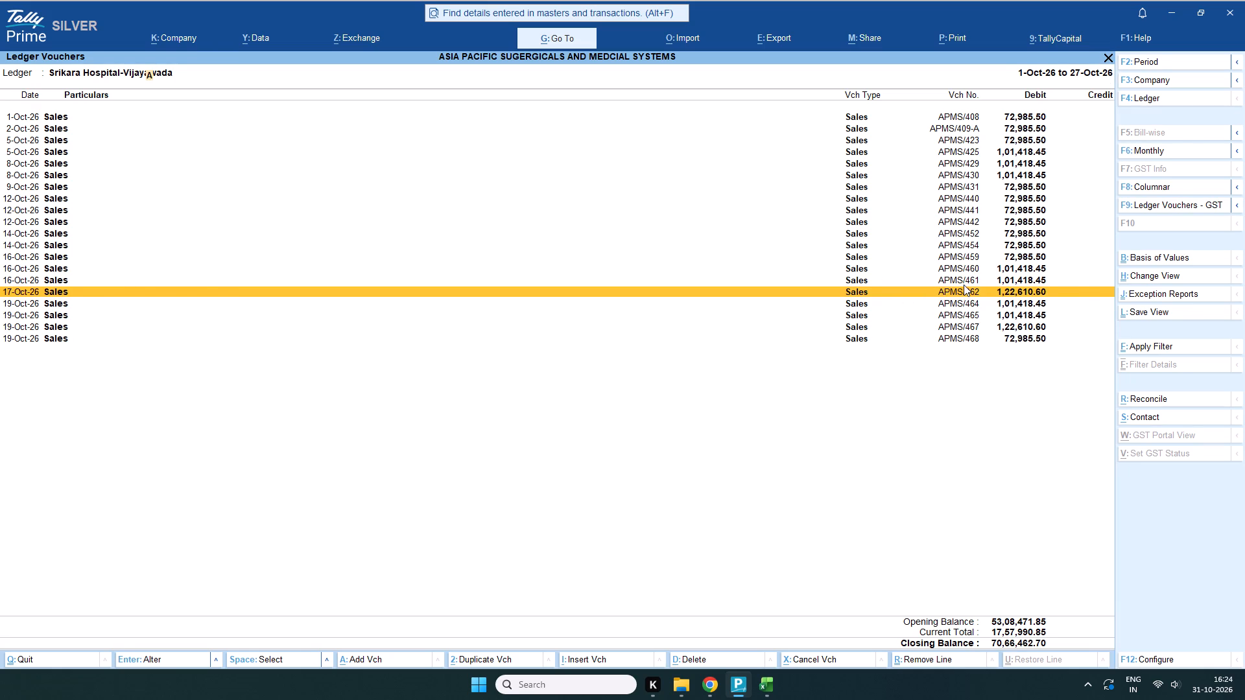
{"action": "left_click", "coordinate": [1108, 58]}
Examine the items in the 16-Oct sales vouchers APMS/461, APMS/460 and APMS/459 one after another, closing each.
{"action": "scroll", "coordinate": [918, 281], "scroll_direction": "up", "scroll_amount": 1}
{"action": "double_click", "coordinate": [954, 280]}
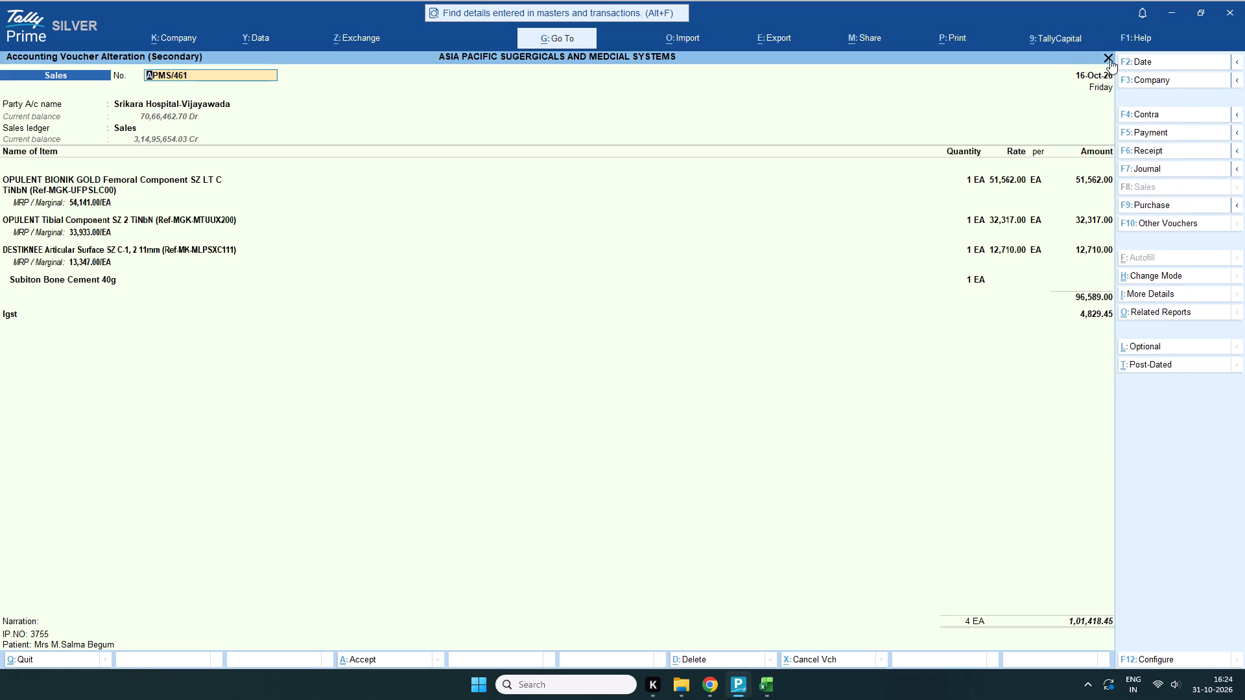
{"action": "left_click", "coordinate": [1109, 54]}
{"action": "scroll", "coordinate": [975, 273], "scroll_direction": "up", "scroll_amount": 1}
{"action": "double_click", "coordinate": [971, 266]}
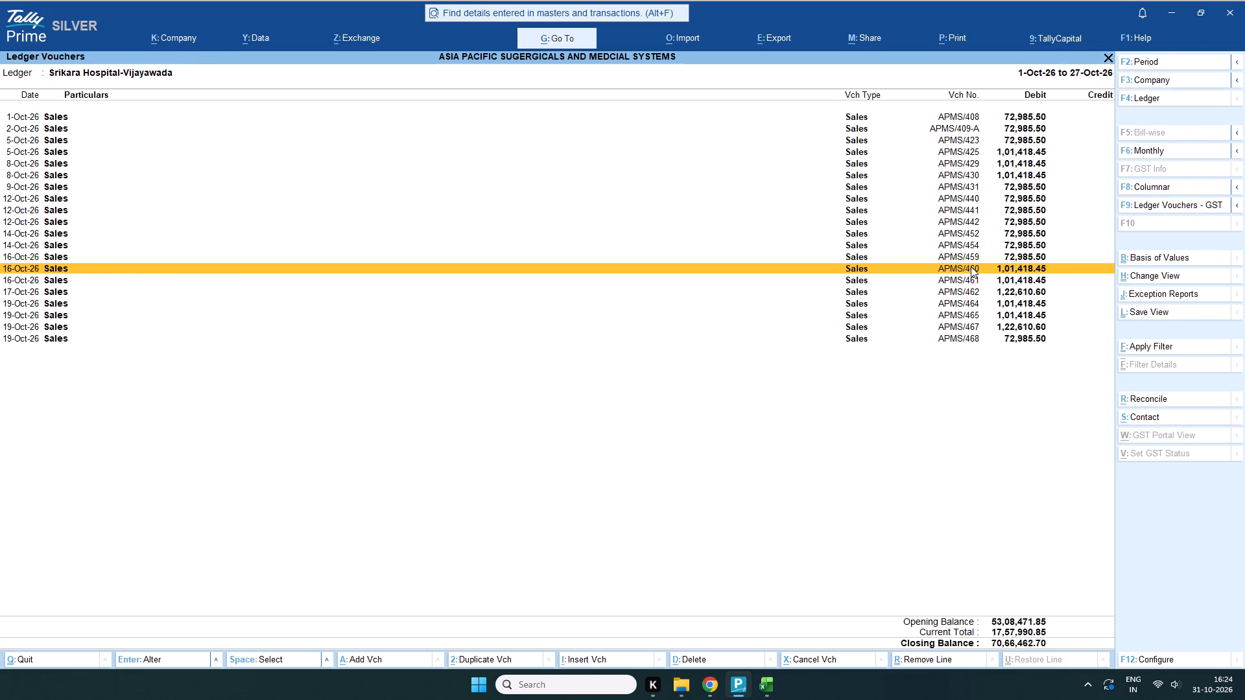
{"action": "left_click", "coordinate": [1108, 56]}
{"action": "scroll", "coordinate": [937, 273], "scroll_direction": "up", "scroll_amount": 1}
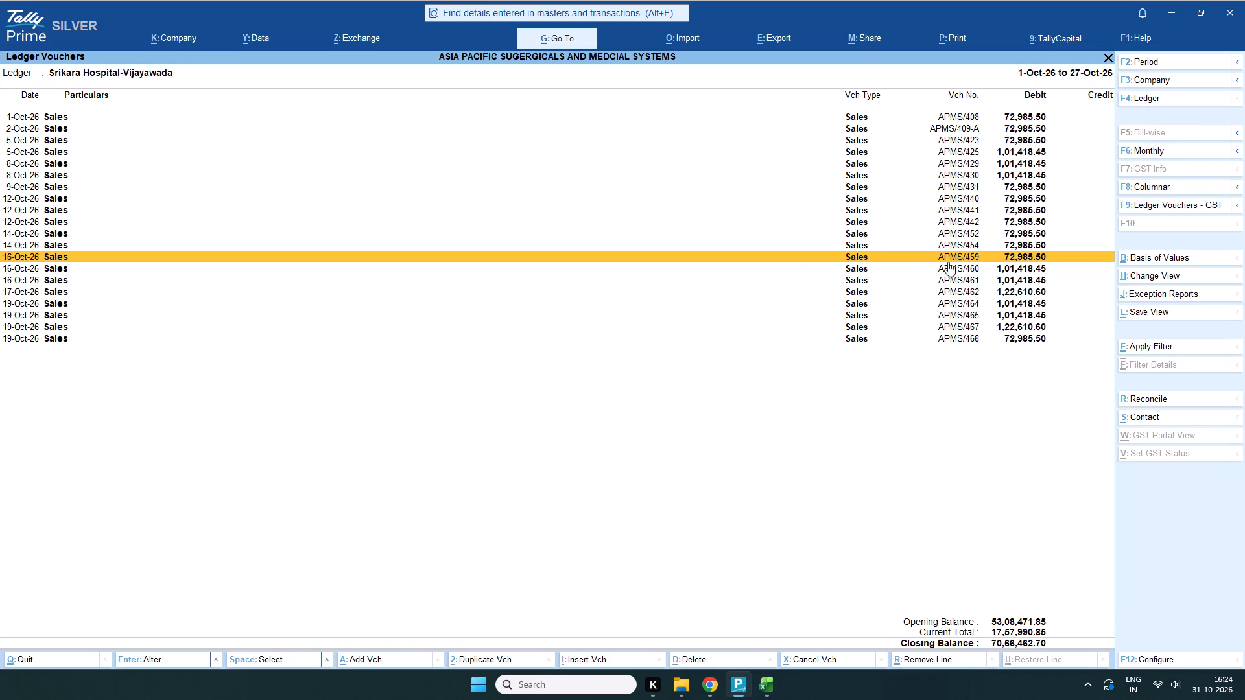
{"action": "double_click", "coordinate": [954, 257]}
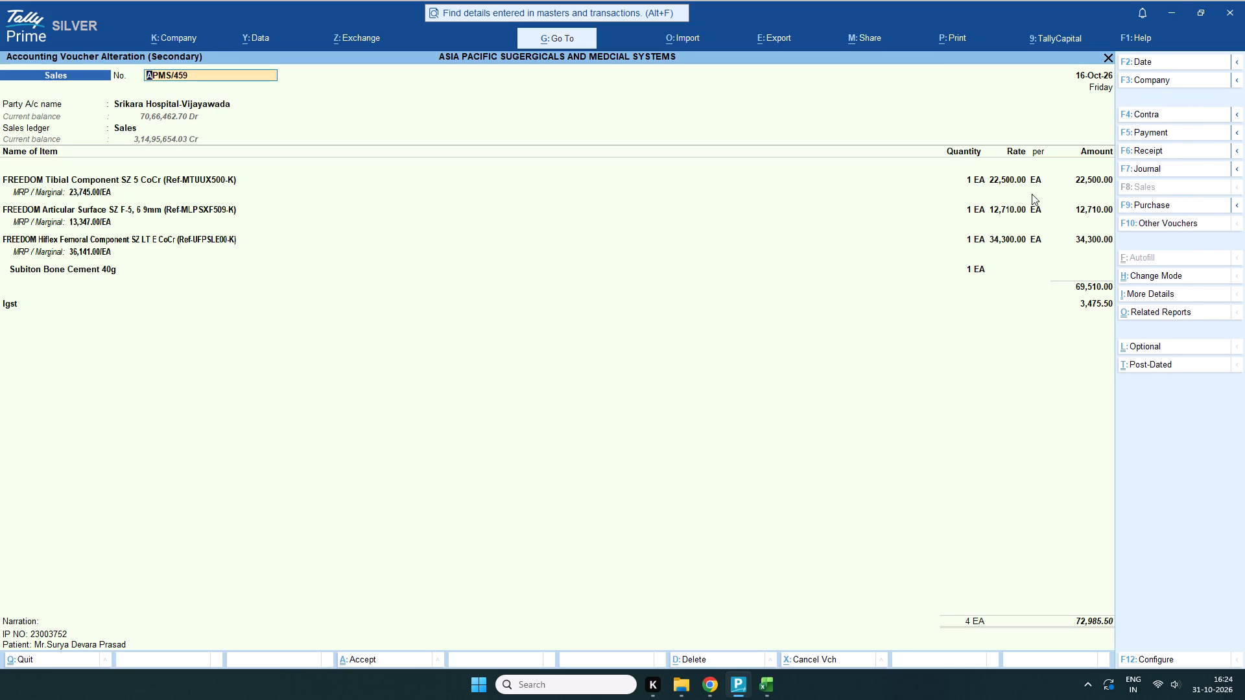
{"action": "left_click", "coordinate": [1109, 58]}
View the items in the 14-Oct sales vouchers APMS/454 and APMS/452, returning to the ledger vouchers after each.
{"action": "scroll", "coordinate": [947, 247], "scroll_direction": "up", "scroll_amount": 1}
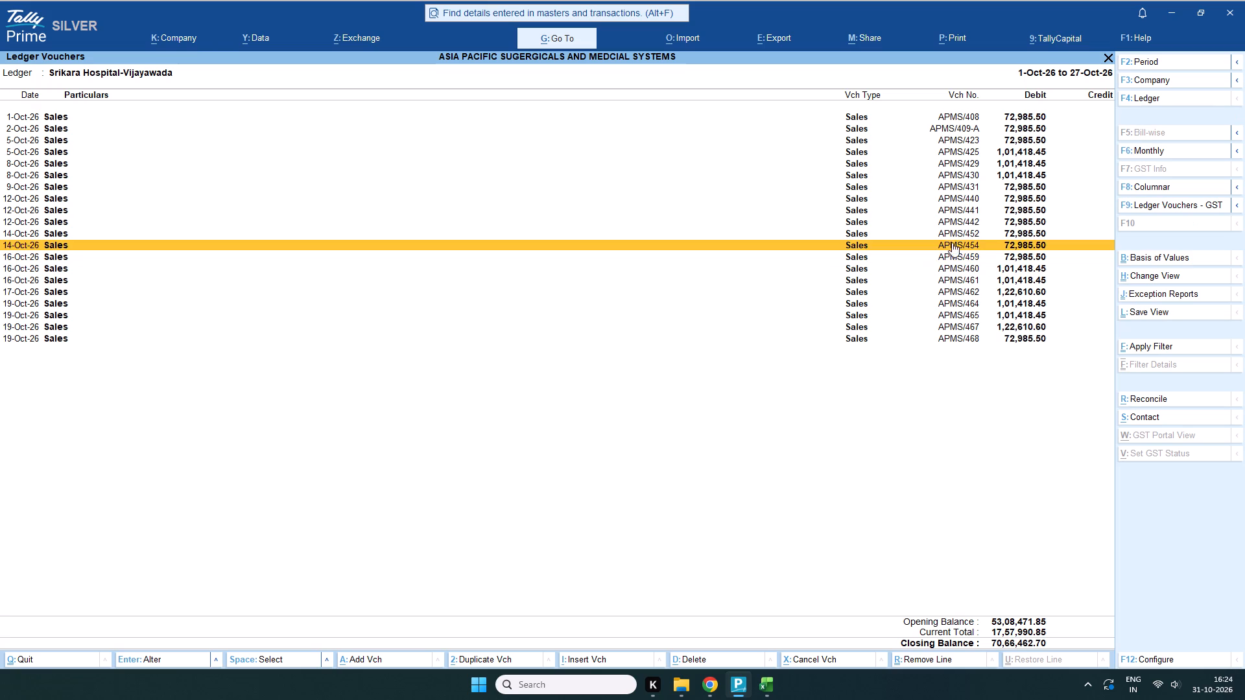
{"action": "double_click", "coordinate": [952, 242]}
{"action": "left_click", "coordinate": [952, 242]}
{"action": "left_click", "coordinate": [952, 242]}
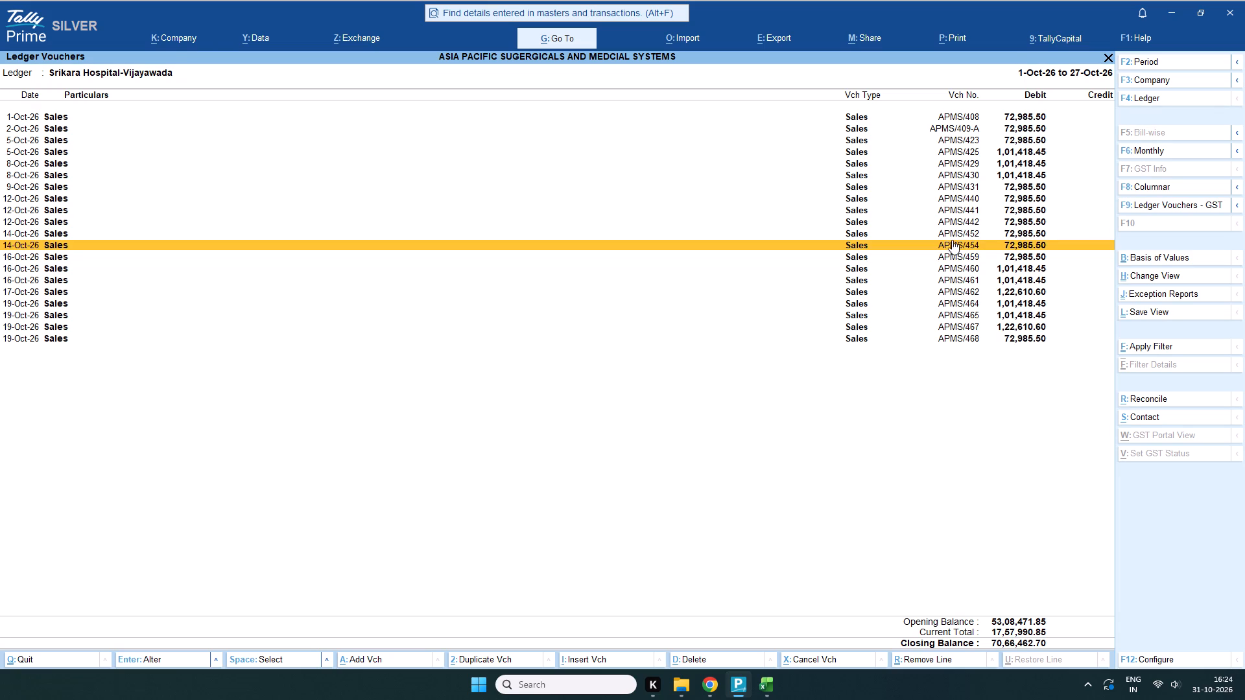
{"action": "double_click", "coordinate": [951, 243]}
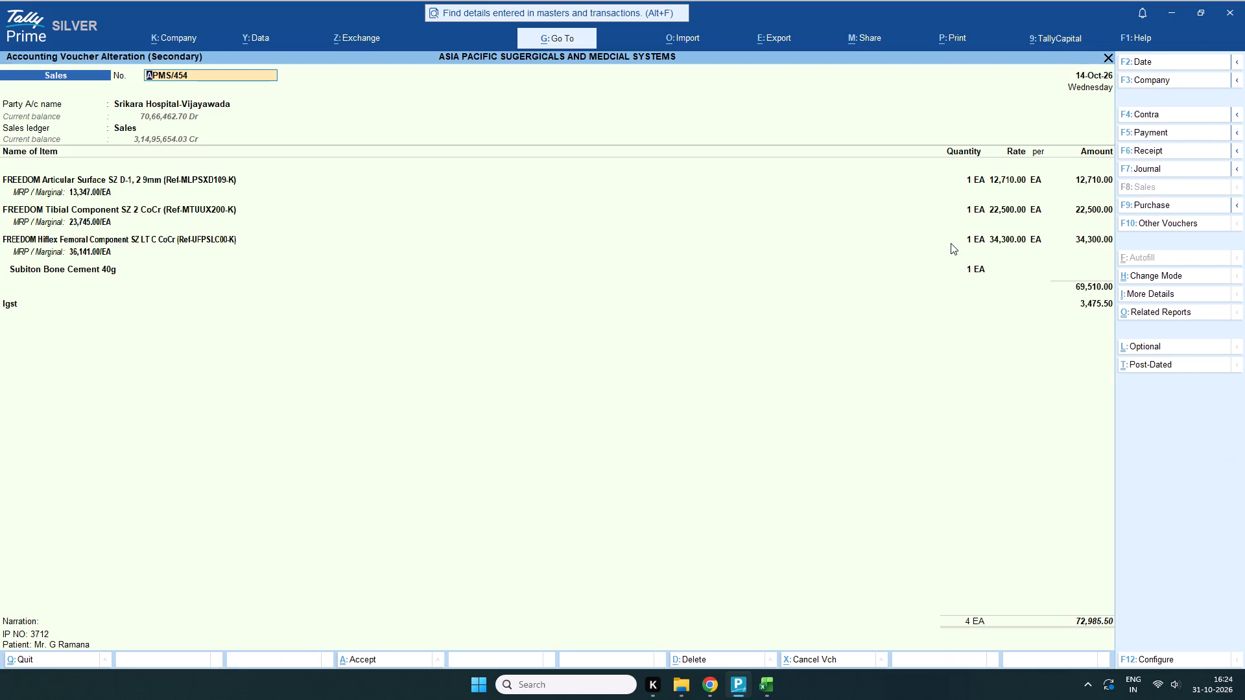
{"action": "left_click", "coordinate": [1109, 54]}
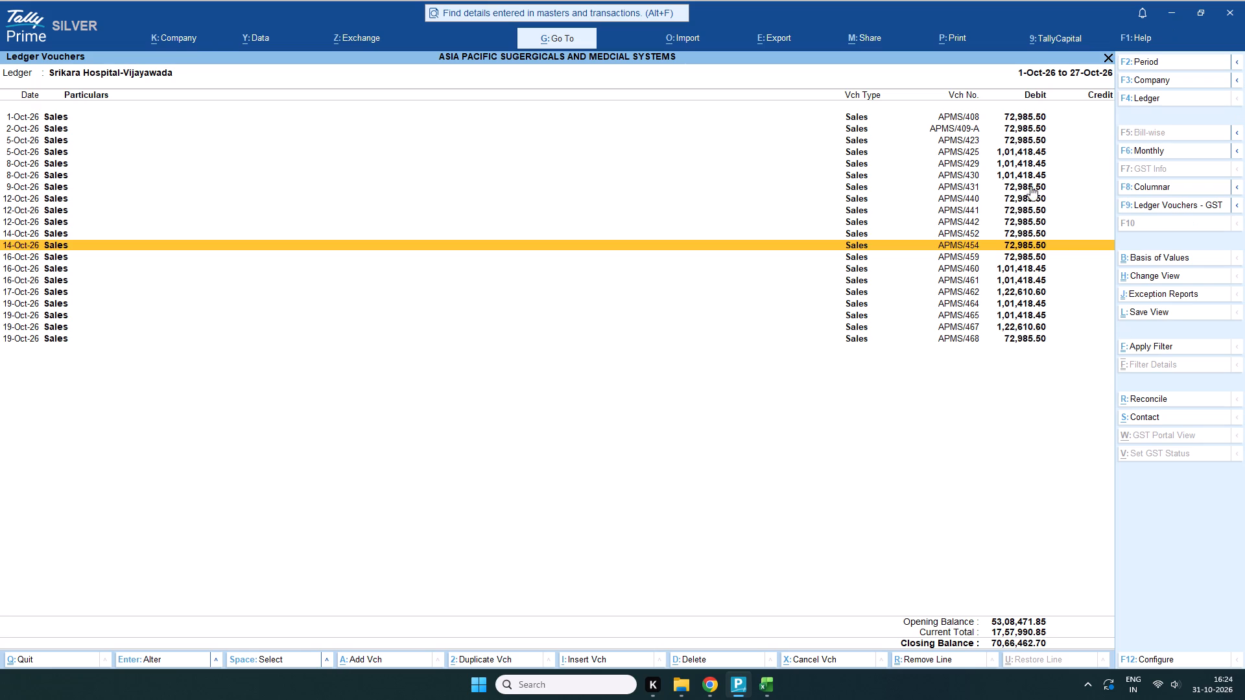
{"action": "scroll", "coordinate": [984, 219], "scroll_direction": "up", "scroll_amount": 1}
{"action": "double_click", "coordinate": [979, 232]}
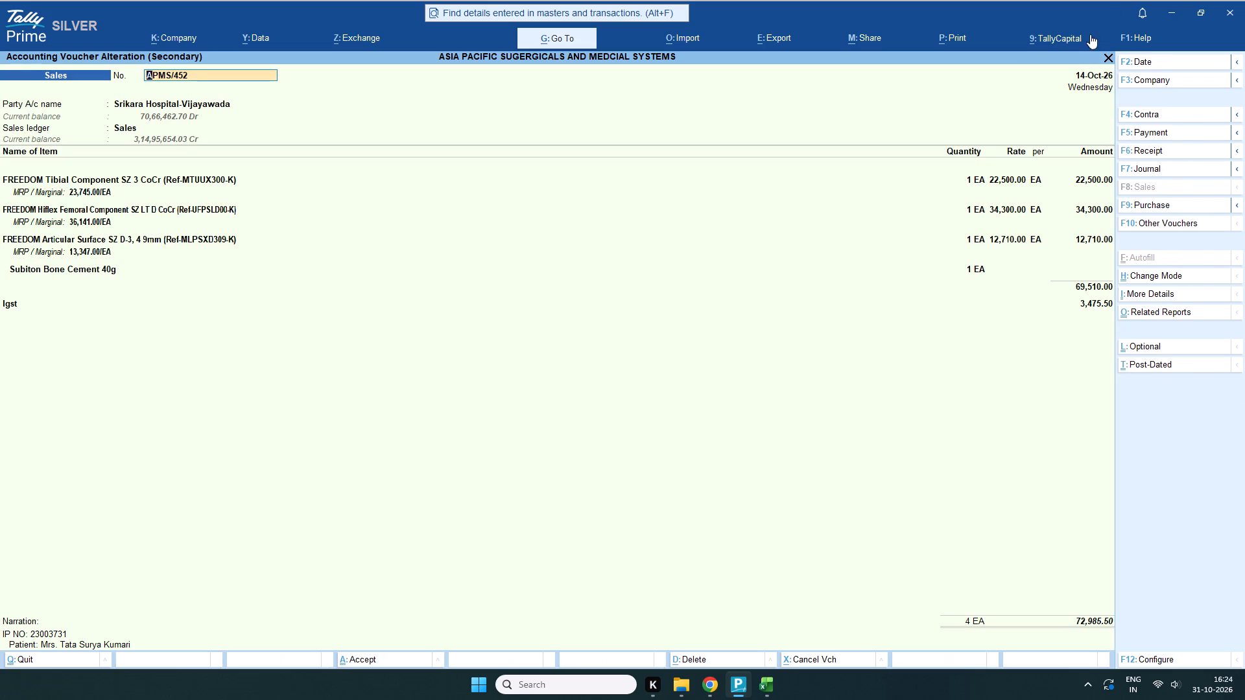
{"action": "left_click", "coordinate": [1105, 57]}
Examine the 12-Oct sales vouchers APMS/442, APMS/441 and APMS/440 in turn, closing each without changes.
{"action": "scroll", "coordinate": [967, 225], "scroll_direction": "up", "scroll_amount": 1}
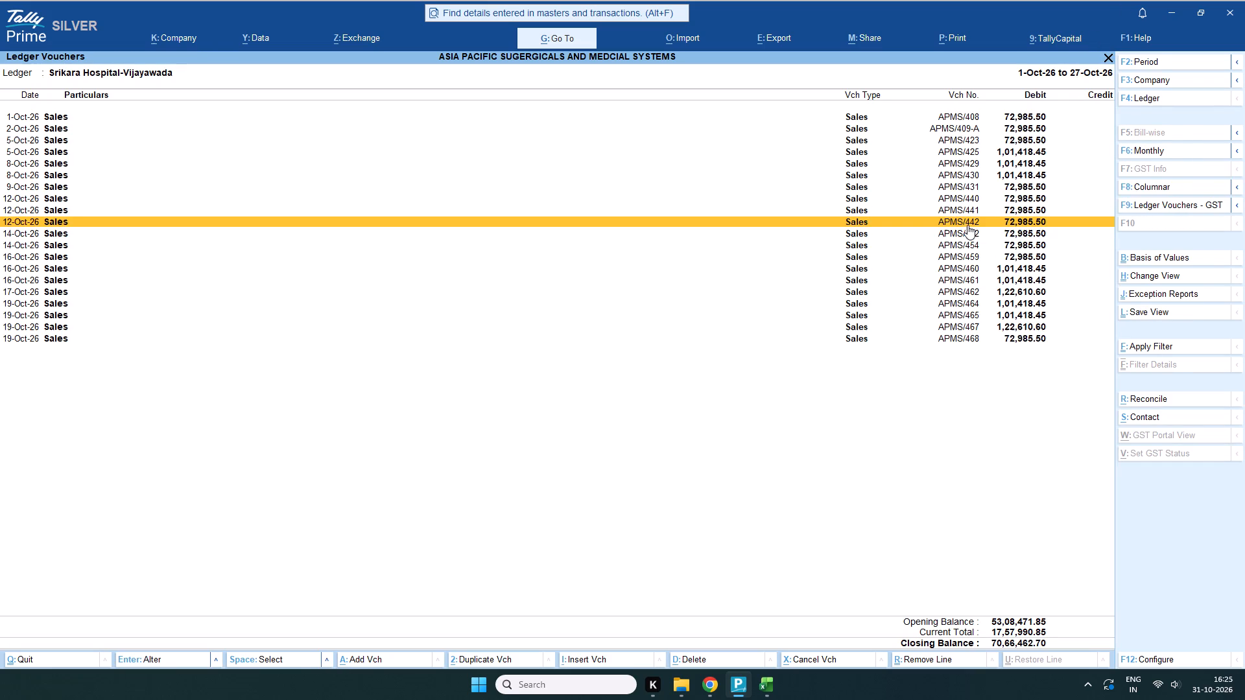
{"action": "double_click", "coordinate": [969, 220]}
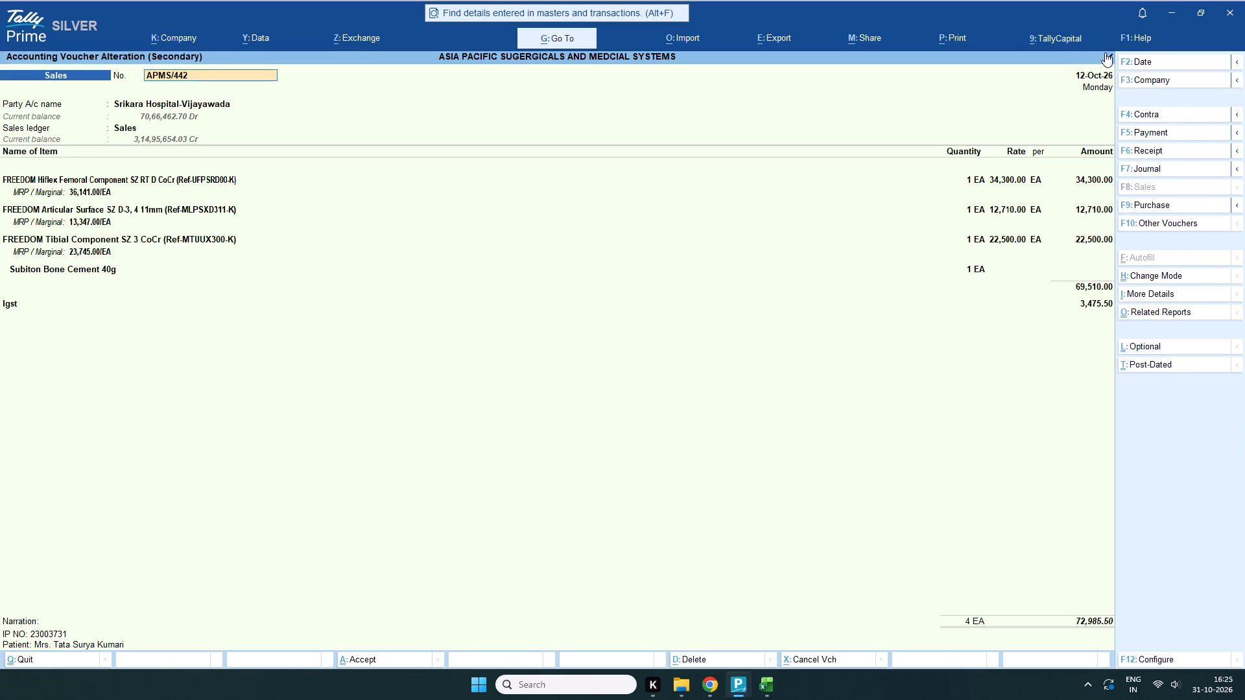
{"action": "left_click", "coordinate": [1108, 54]}
{"action": "scroll", "coordinate": [947, 218], "scroll_direction": "up", "scroll_amount": 1}
{"action": "double_click", "coordinate": [958, 209]}
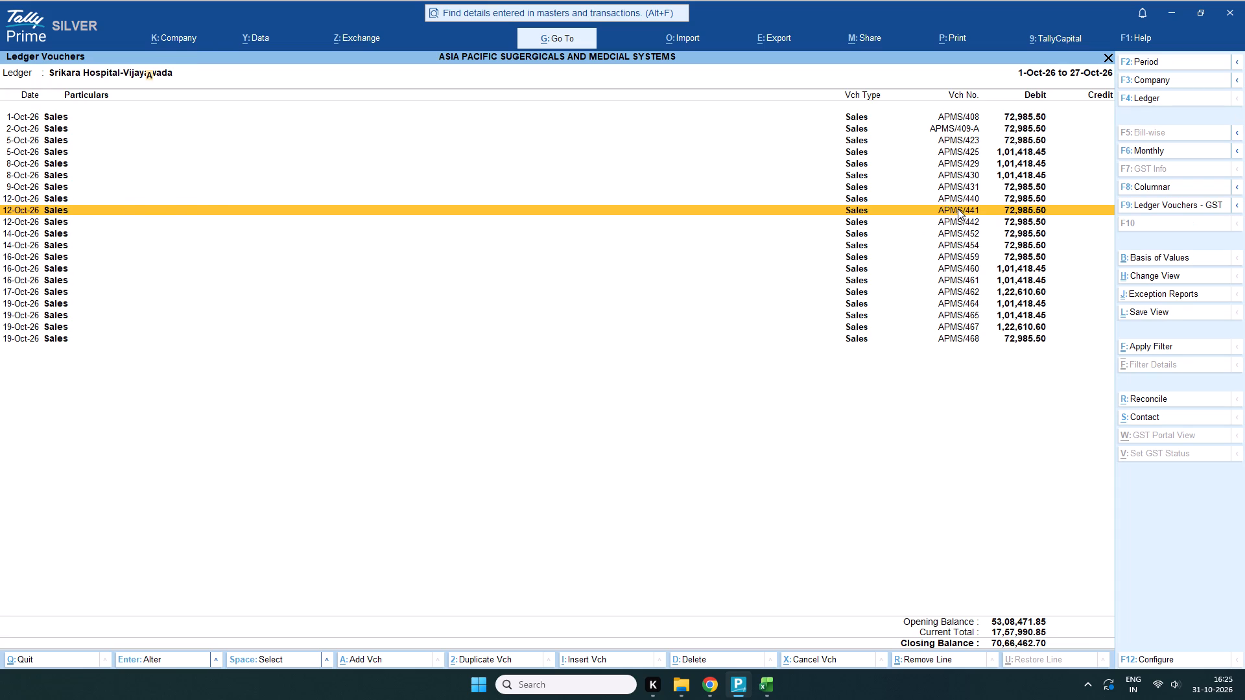
{"action": "left_click", "coordinate": [1104, 55]}
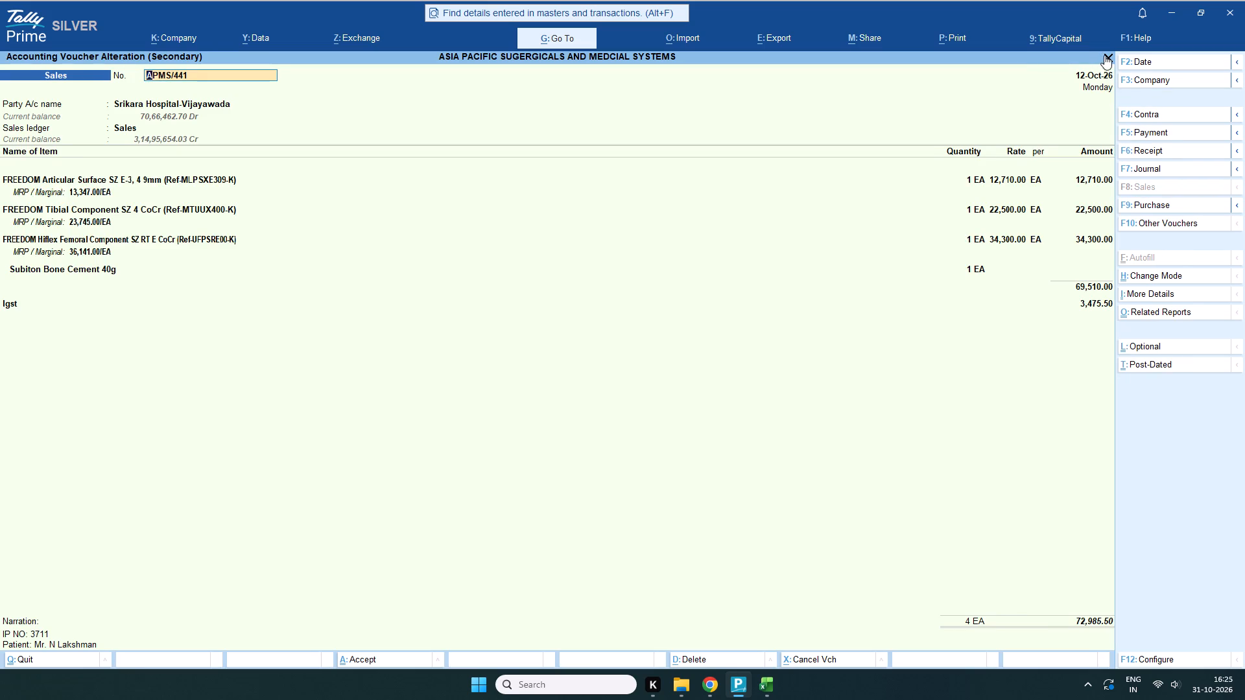
{"action": "scroll", "coordinate": [985, 201], "scroll_direction": "up", "scroll_amount": 1}
{"action": "double_click", "coordinate": [978, 200]}
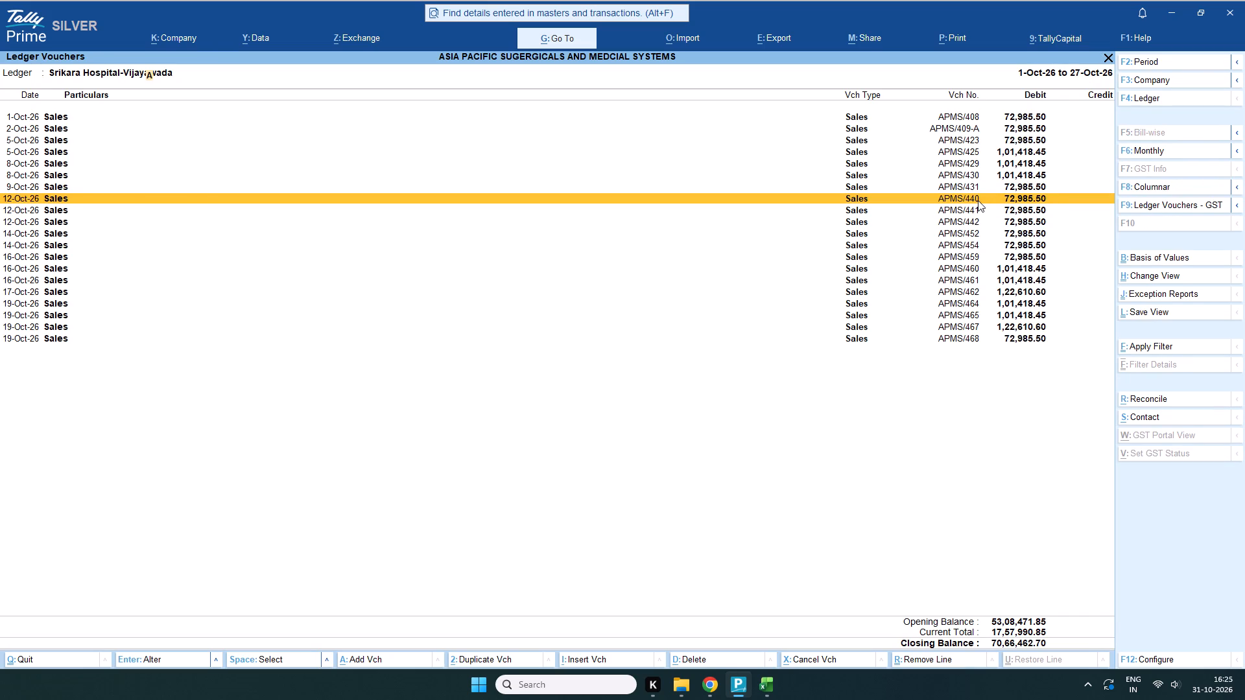
{"action": "left_click", "coordinate": [1108, 57]}
View sales voucher APMS/431 of 9-Oct and the 8-Oct vouchers APMS/430 and APMS/429, closing each one.
{"action": "scroll", "coordinate": [926, 202], "scroll_direction": "up", "scroll_amount": 1}
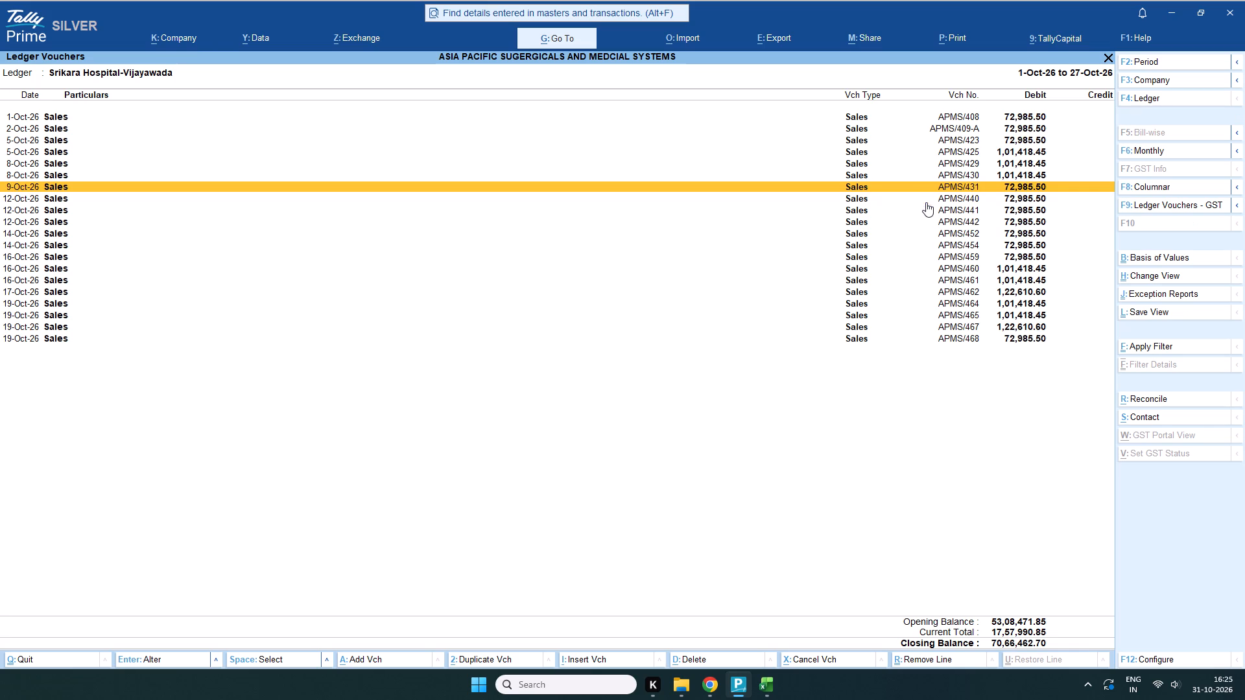
{"action": "double_click", "coordinate": [955, 185]}
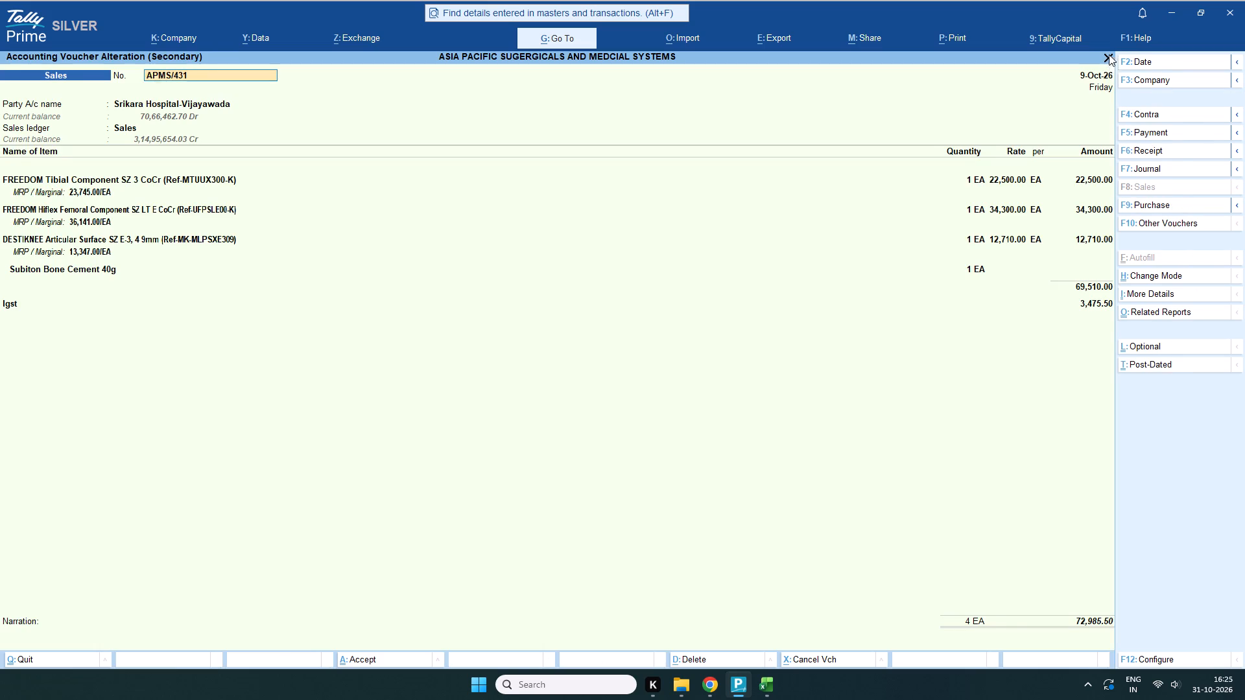
{"action": "left_click", "coordinate": [1109, 54]}
{"action": "scroll", "coordinate": [1022, 158], "scroll_direction": "up", "scroll_amount": 1}
{"action": "double_click", "coordinate": [980, 174]}
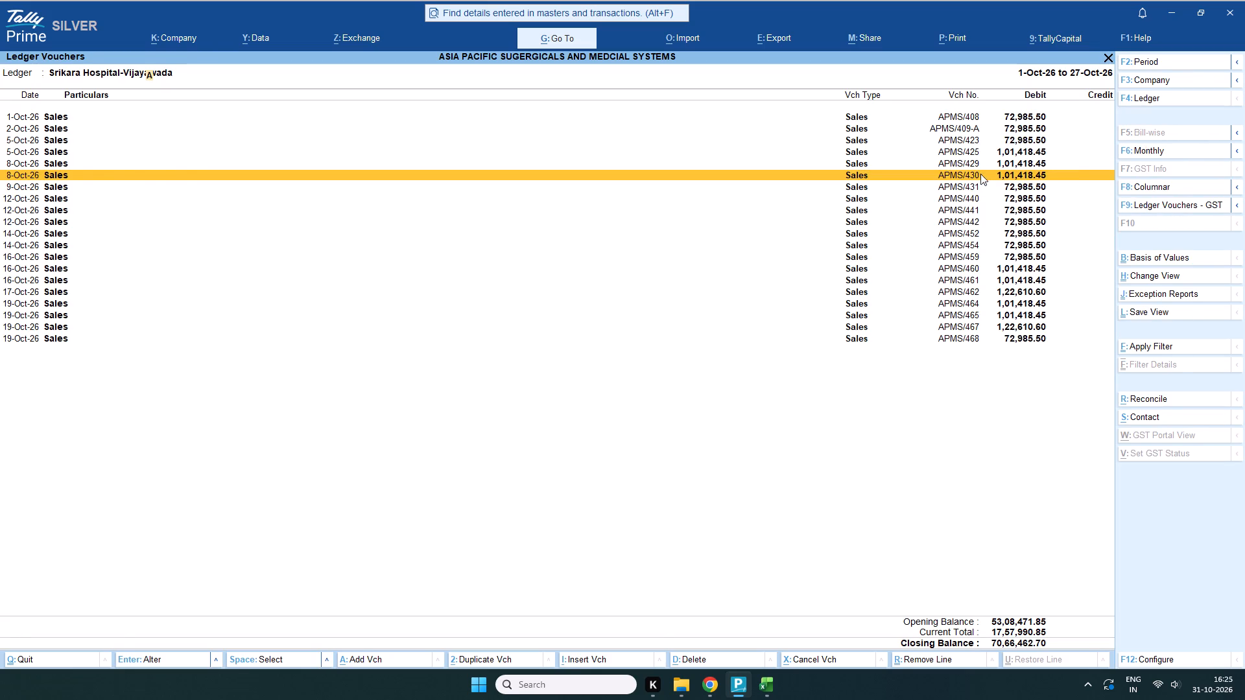
{"action": "left_click", "coordinate": [1104, 60]}
{"action": "scroll", "coordinate": [1002, 163], "scroll_direction": "up", "scroll_amount": 1}
{"action": "double_click", "coordinate": [991, 164]}
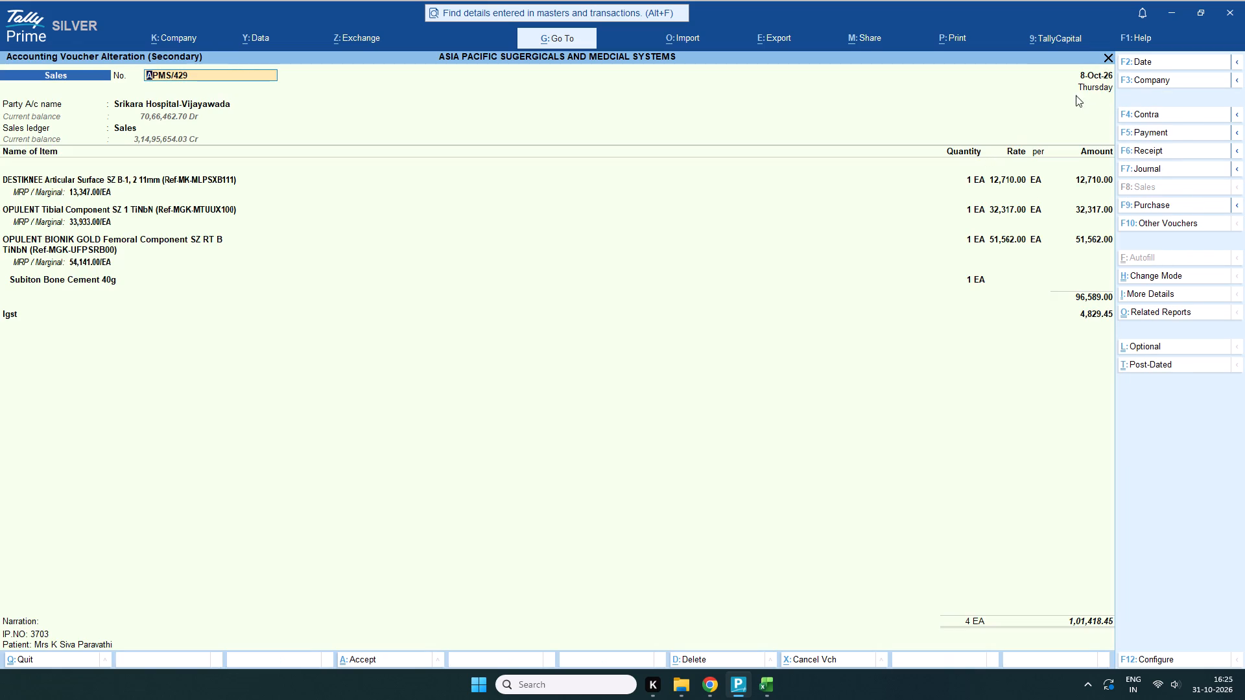
{"action": "left_click", "coordinate": [1108, 56]}
Examine the hospital's earlier October sales vouchers APMS/425, APMS/423 and APMS/409-A in turn, returning to the ledger vouchers.
{"action": "scroll", "coordinate": [992, 165], "scroll_direction": "up", "scroll_amount": 1}
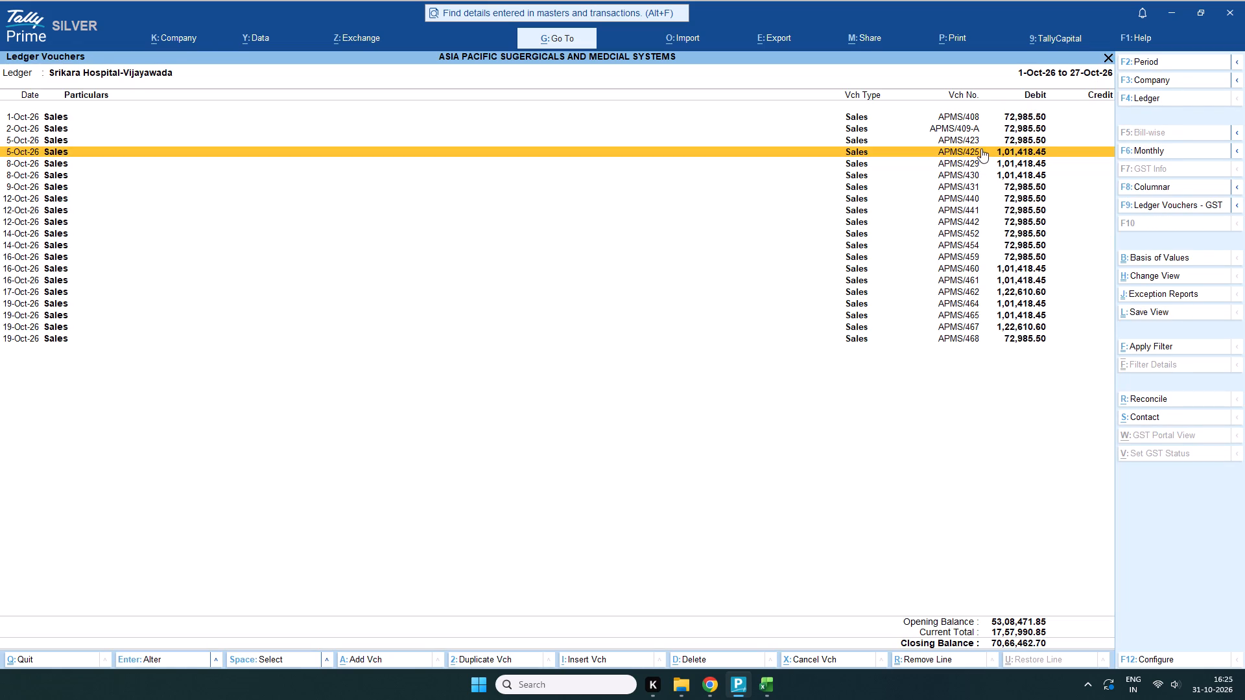
{"action": "double_click", "coordinate": [980, 148]}
{"action": "double_click", "coordinate": [981, 152]}
{"action": "left_click", "coordinate": [1104, 55]}
{"action": "scroll", "coordinate": [957, 156], "scroll_direction": "up", "scroll_amount": 1}
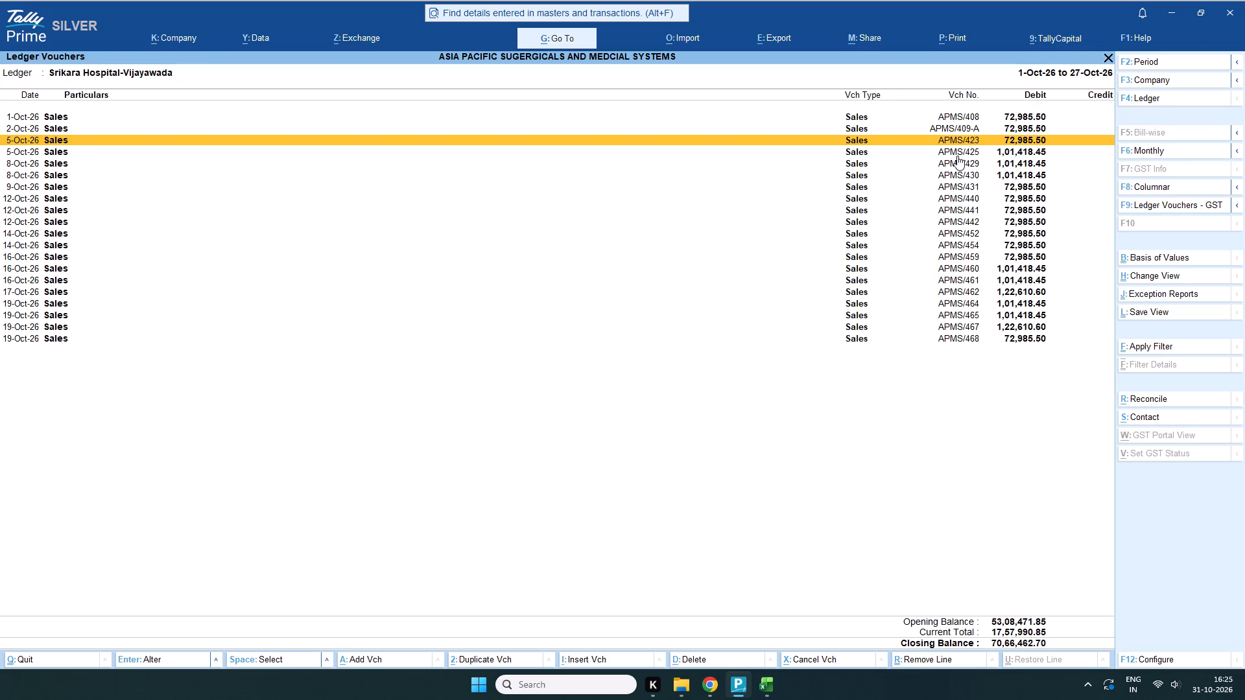
{"action": "double_click", "coordinate": [963, 139]}
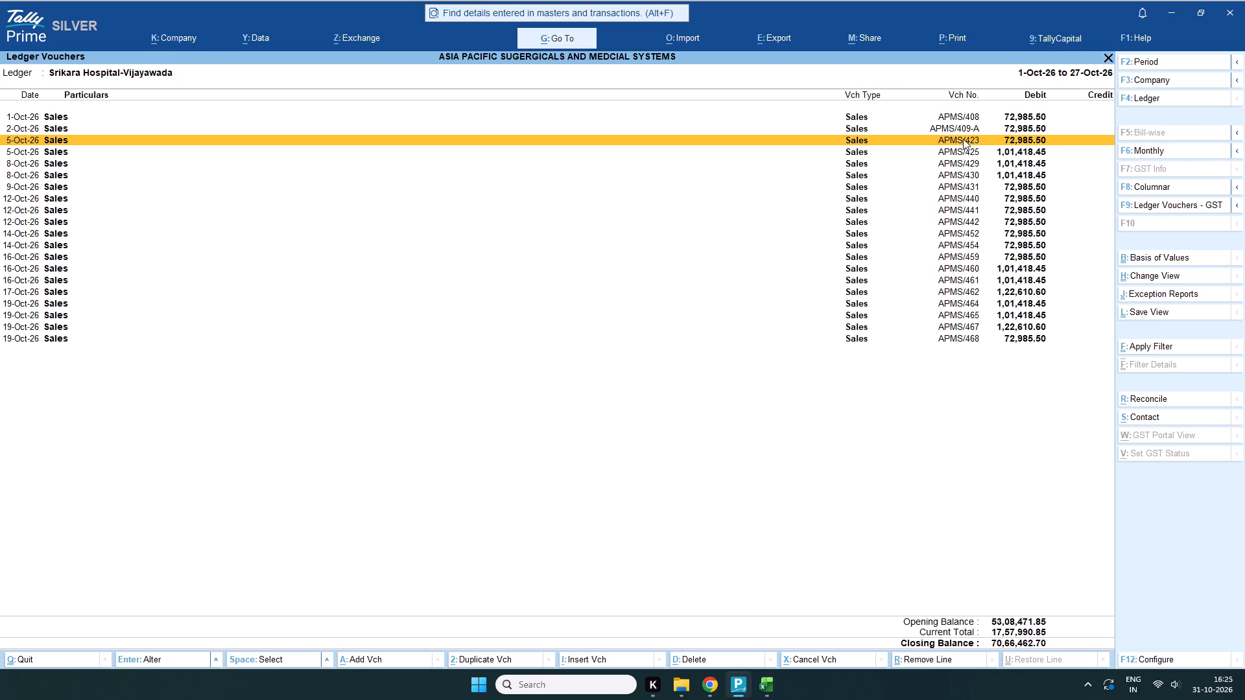
{"action": "left_click", "coordinate": [963, 139]}
{"action": "double_click", "coordinate": [963, 139]}
{"action": "double_click", "coordinate": [963, 139]}
{"action": "left_click", "coordinate": [1108, 52]}
{"action": "scroll", "coordinate": [997, 130], "scroll_direction": "up", "scroll_amount": 1}
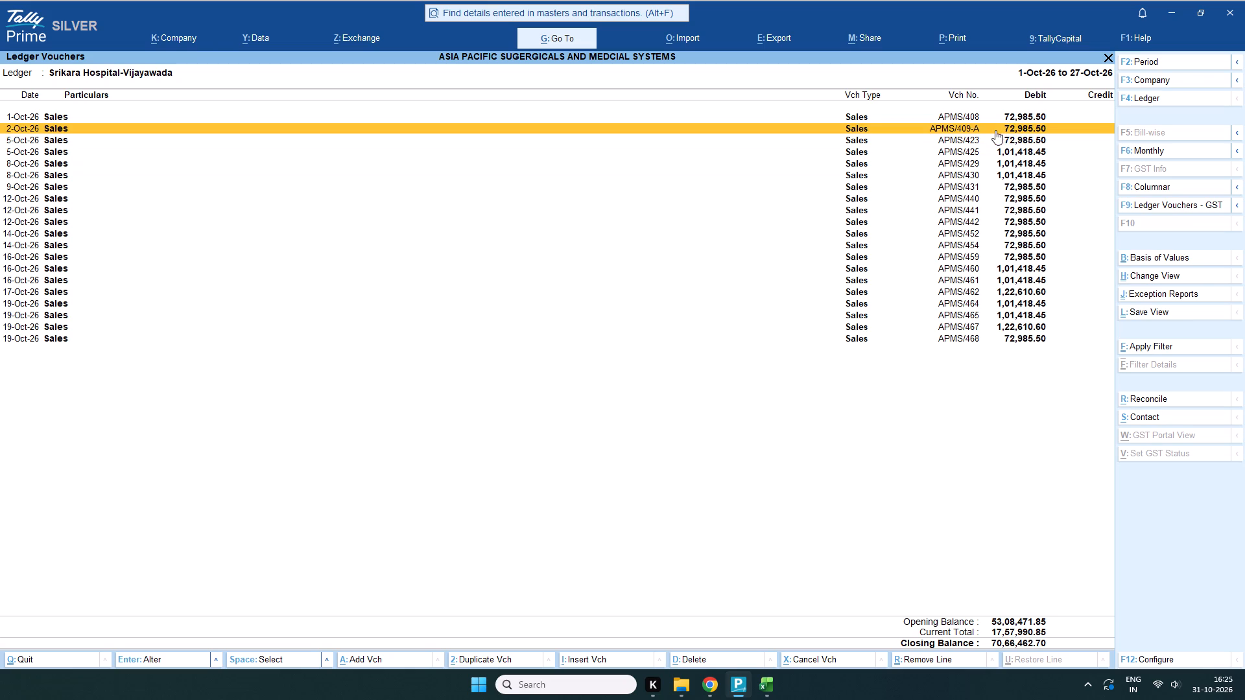
{"action": "double_click", "coordinate": [991, 128]}
{"action": "left_click", "coordinate": [1113, 54]}
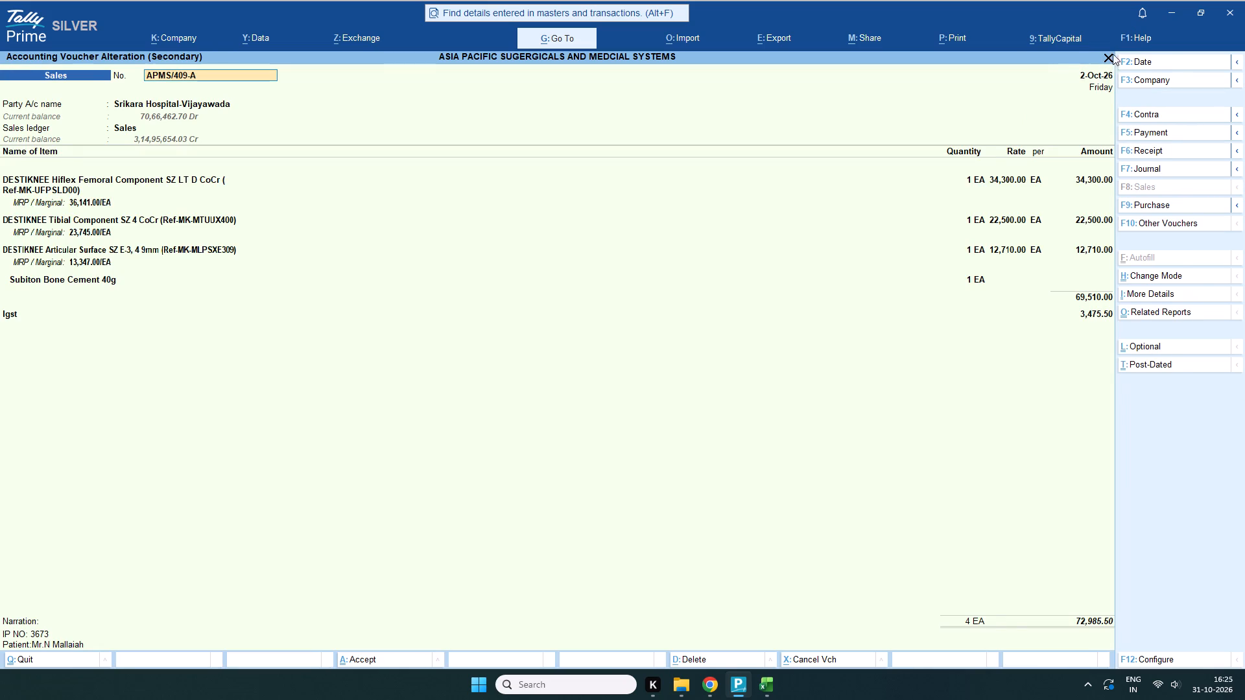
Open sales voucher APMS/408, the first October entry, and set its voucher date to 02-10-2026.
{"action": "scroll", "coordinate": [999, 128], "scroll_direction": "up", "scroll_amount": 1}
{"action": "double_click", "coordinate": [995, 114]}
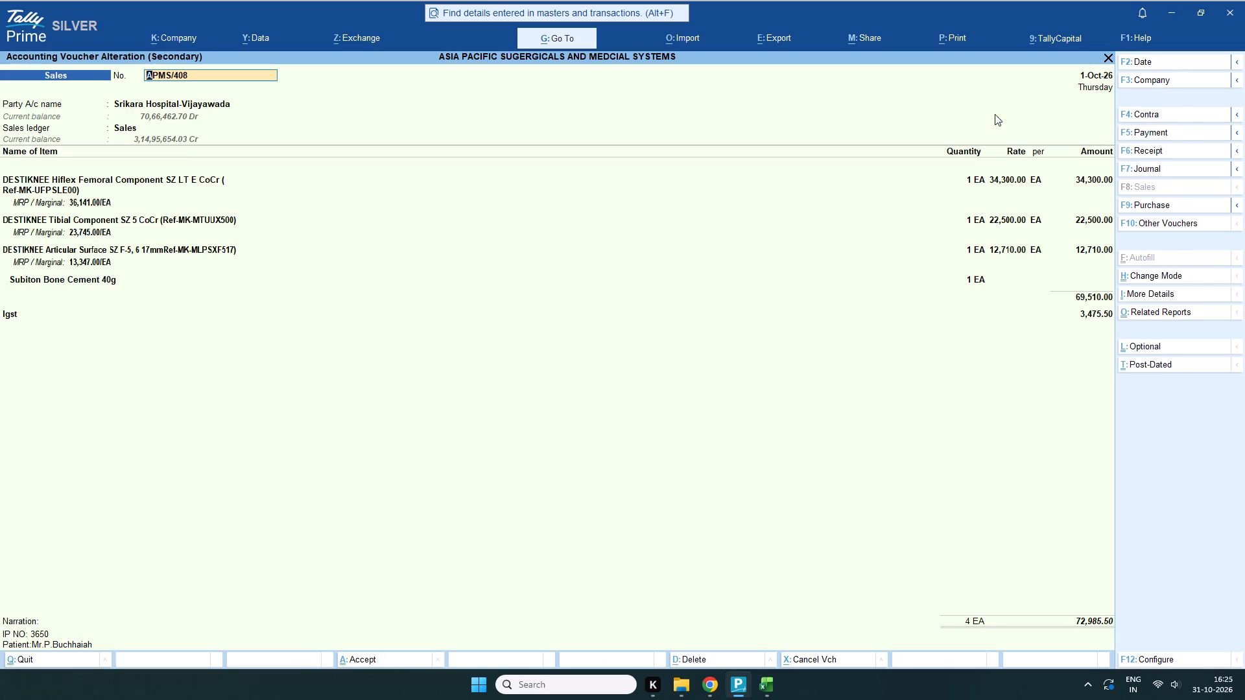
{"action": "left_click", "coordinate": [1135, 58]}
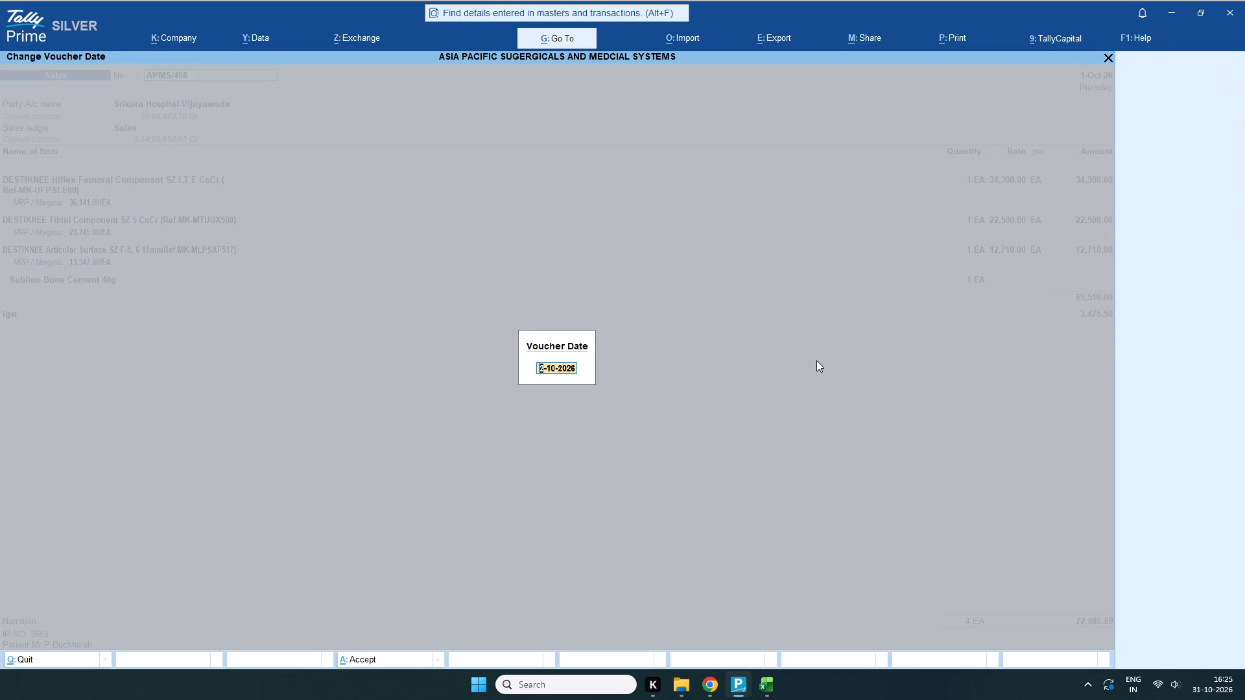
{"action": "key", "text": "0"}
{"action": "type", "text": "2-10-2026"}
{"action": "key", "text": "Return"}
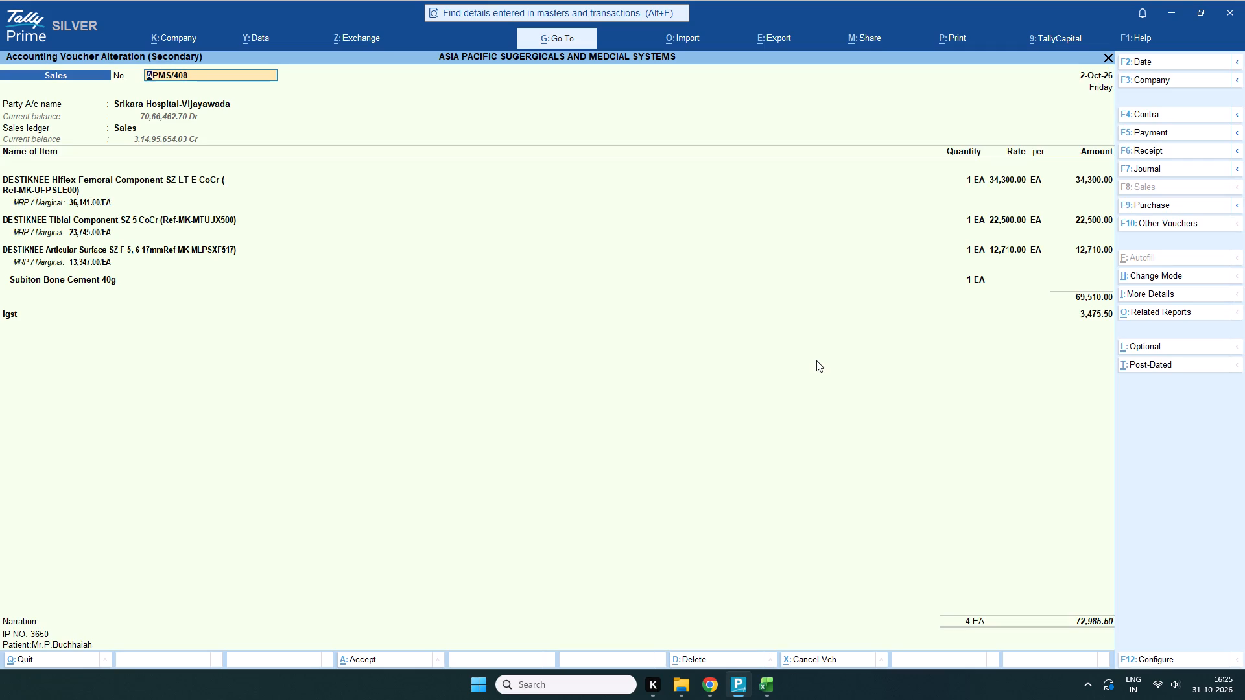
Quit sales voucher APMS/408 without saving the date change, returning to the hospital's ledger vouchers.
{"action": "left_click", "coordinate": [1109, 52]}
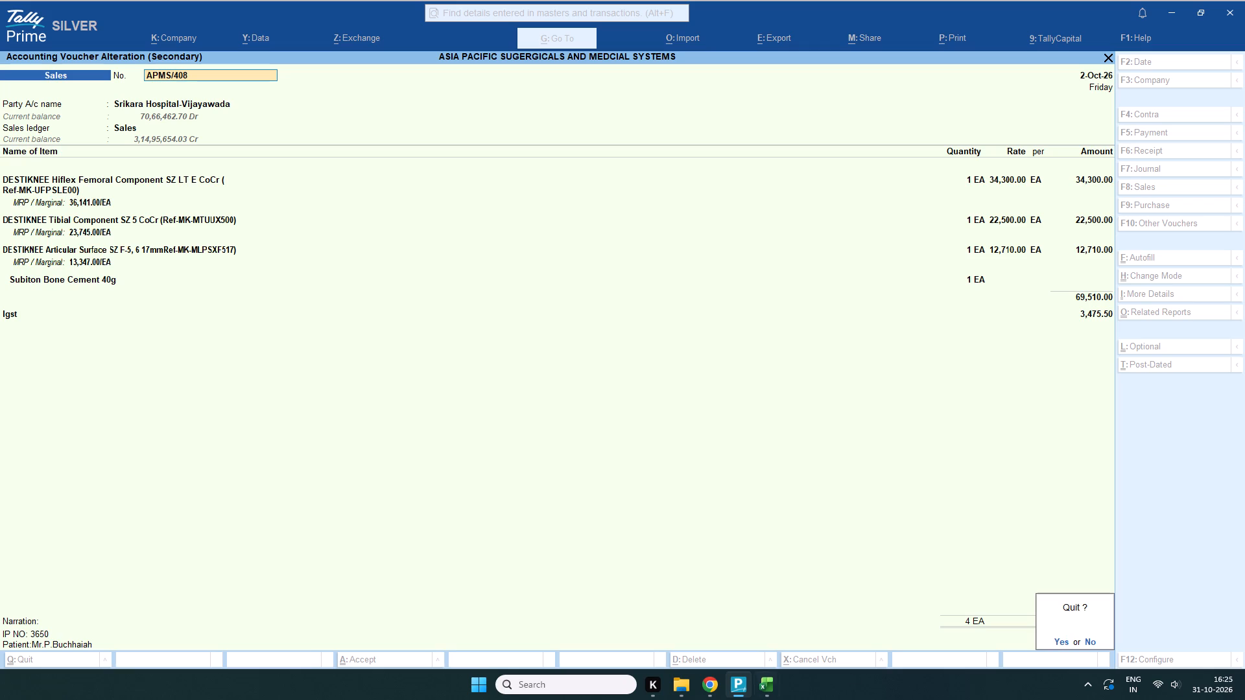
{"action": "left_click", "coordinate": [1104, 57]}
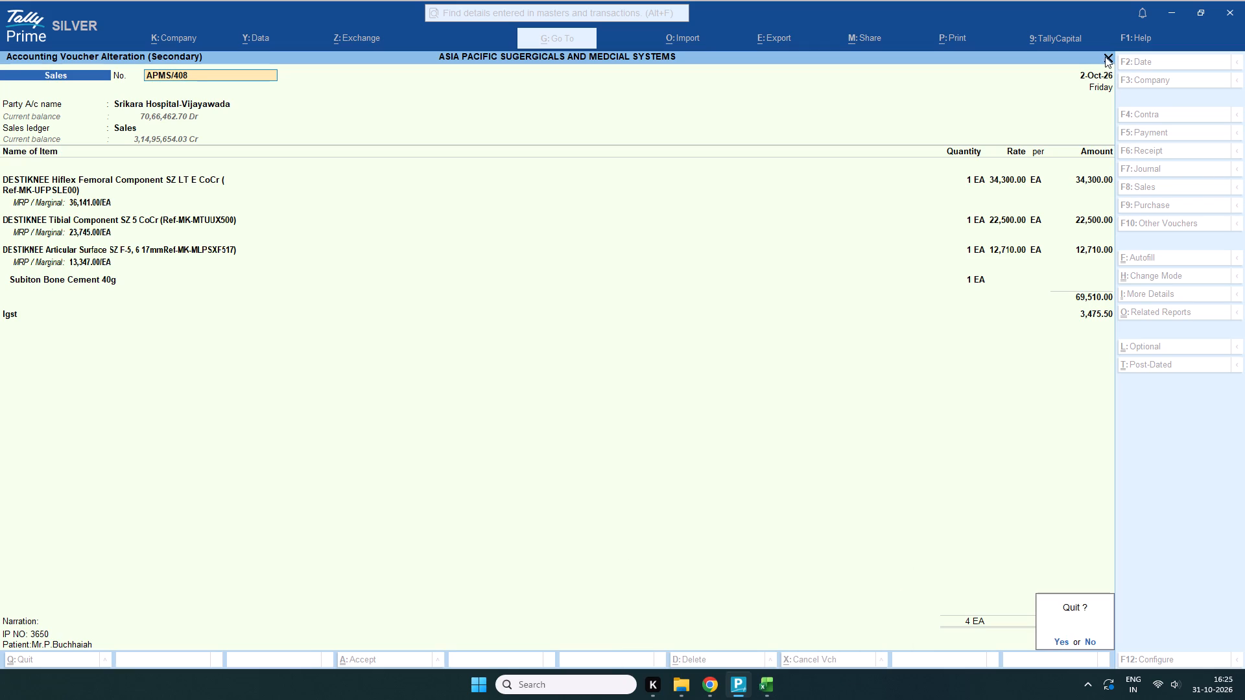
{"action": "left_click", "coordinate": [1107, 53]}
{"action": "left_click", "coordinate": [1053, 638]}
Set the Srikara Hospital-Vijayawada ledger period from 01-10-2026 to 31-10-2026.
{"action": "left_click", "coordinate": [1154, 64]}
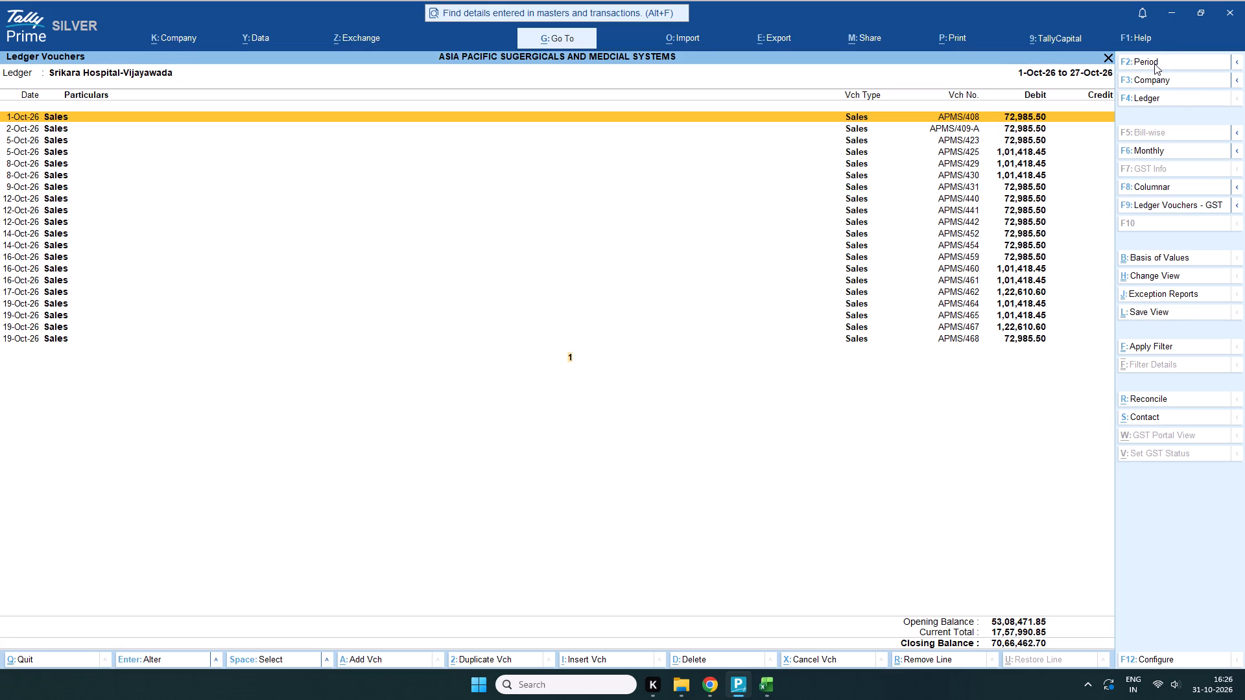
{"action": "type", "text": "01-10-2026"}
{"action": "key", "text": "Return"}
{"action": "type", "text": "31"}
{"action": "type", "text": "-10-"}
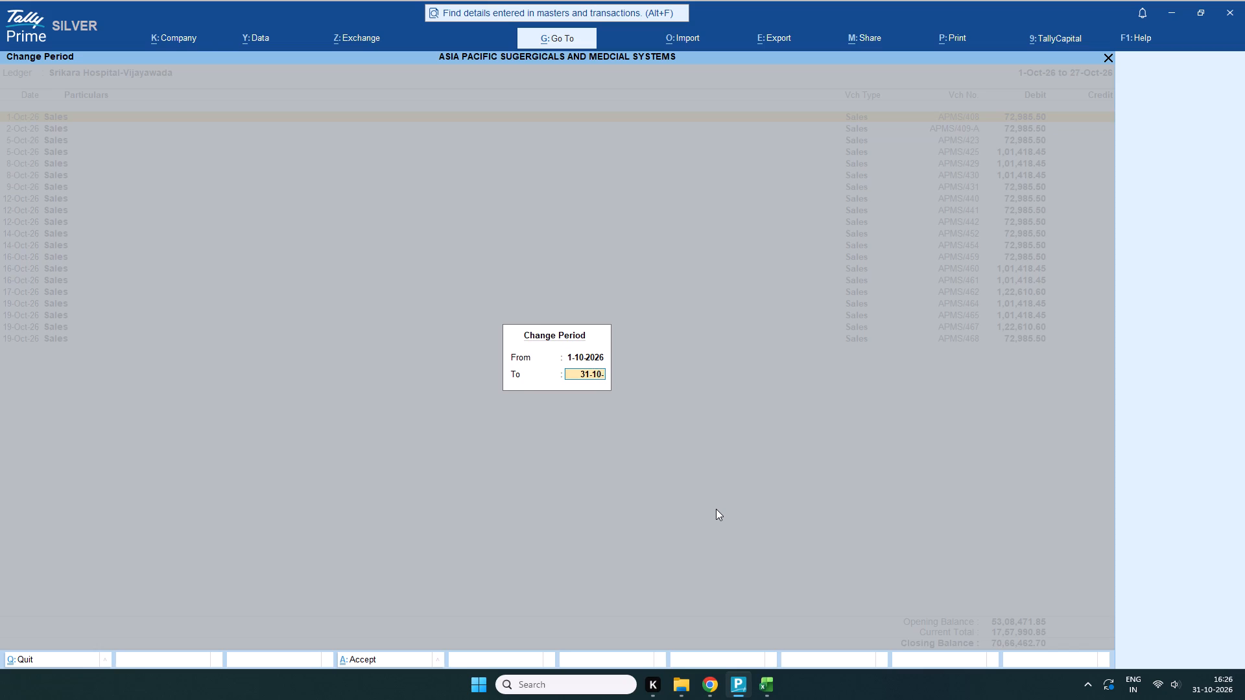
{"action": "type", "text": "2026"}
{"action": "key", "text": "Return"}
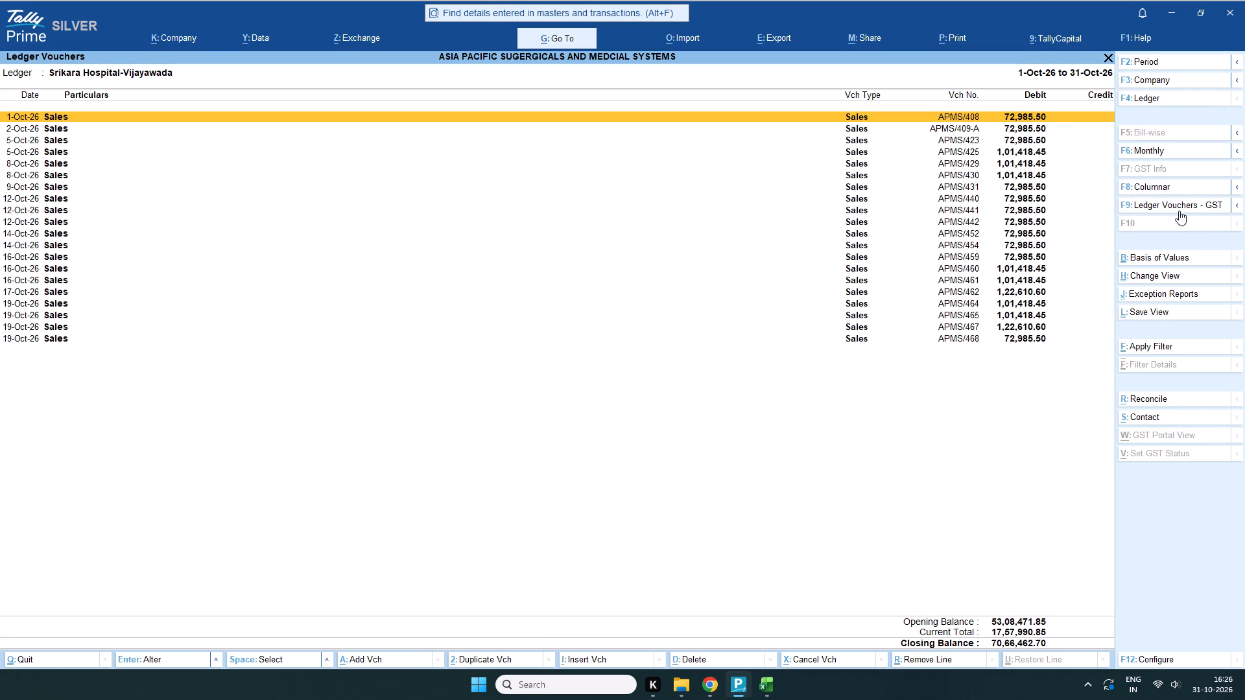
Switch the hospital's ledger to the monthly summary and open the June vouchers.
{"action": "left_click", "coordinate": [1158, 149]}
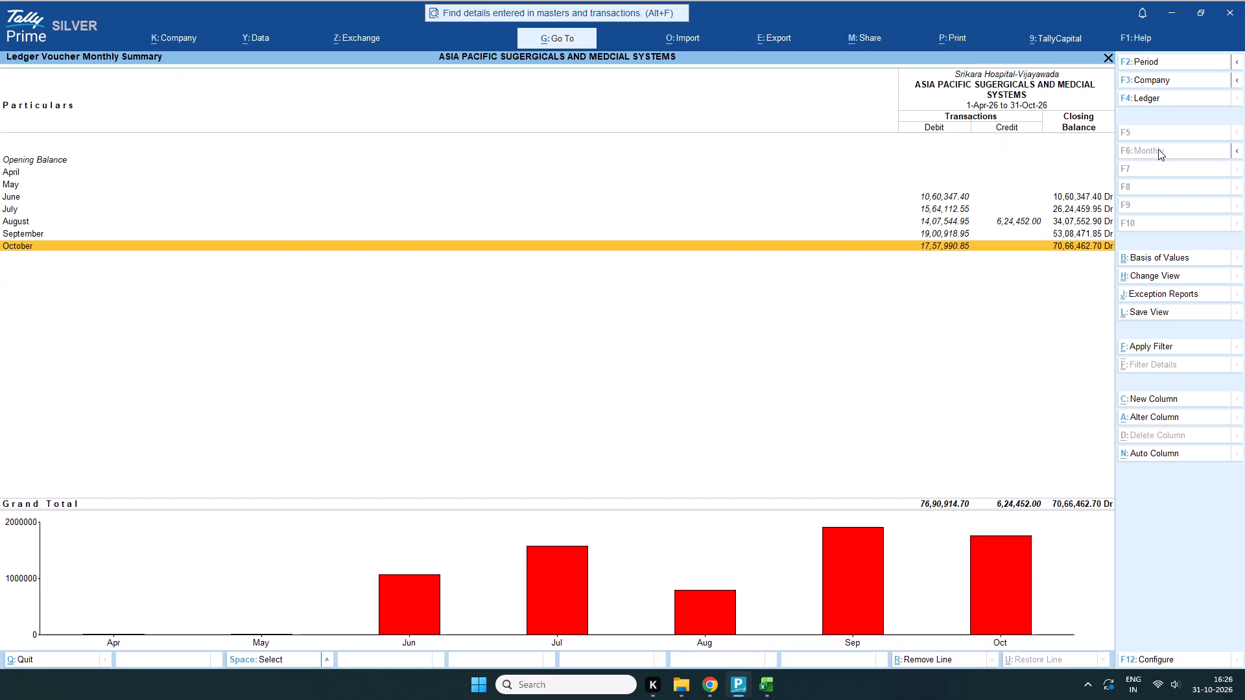
{"action": "scroll", "coordinate": [921, 334], "scroll_direction": "up", "scroll_amount": 3}
{"action": "scroll", "coordinate": [943, 249], "scroll_direction": "up", "scroll_amount": 1}
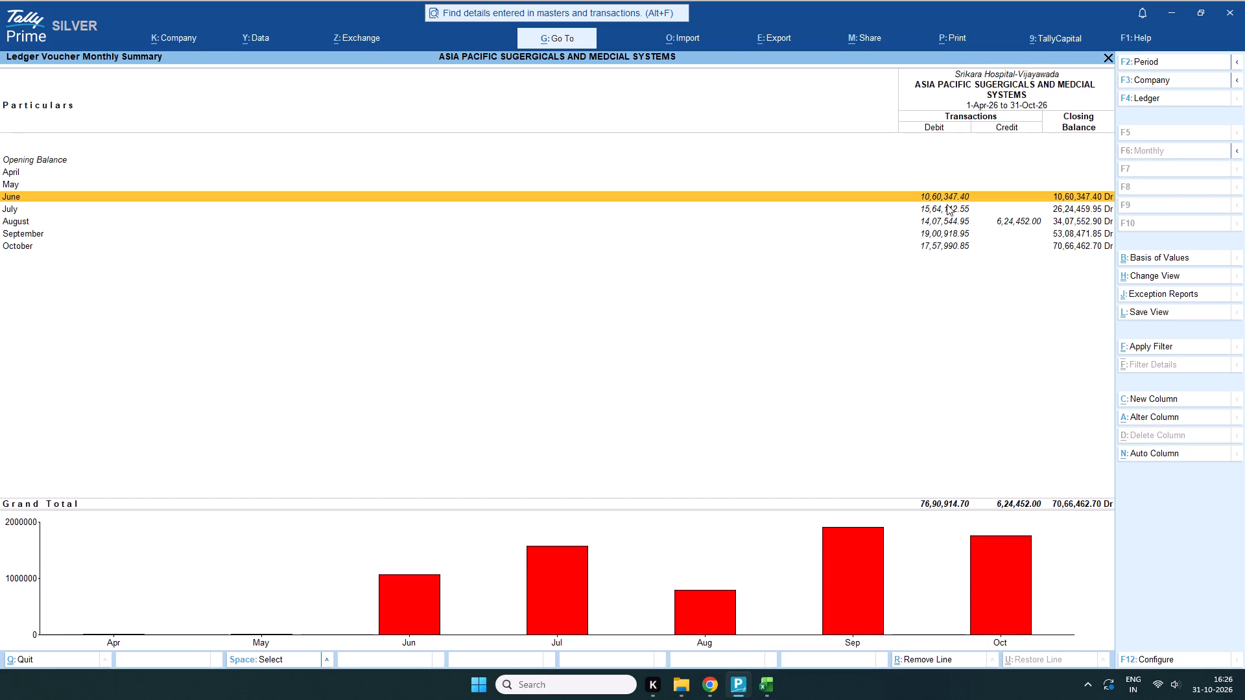
{"action": "double_click", "coordinate": [947, 195]}
View sales voucher 4 of 25-Jun, the last June entry, and close it without changes.
{"action": "scroll", "coordinate": [971, 231], "scroll_direction": "down", "scroll_amount": 3}
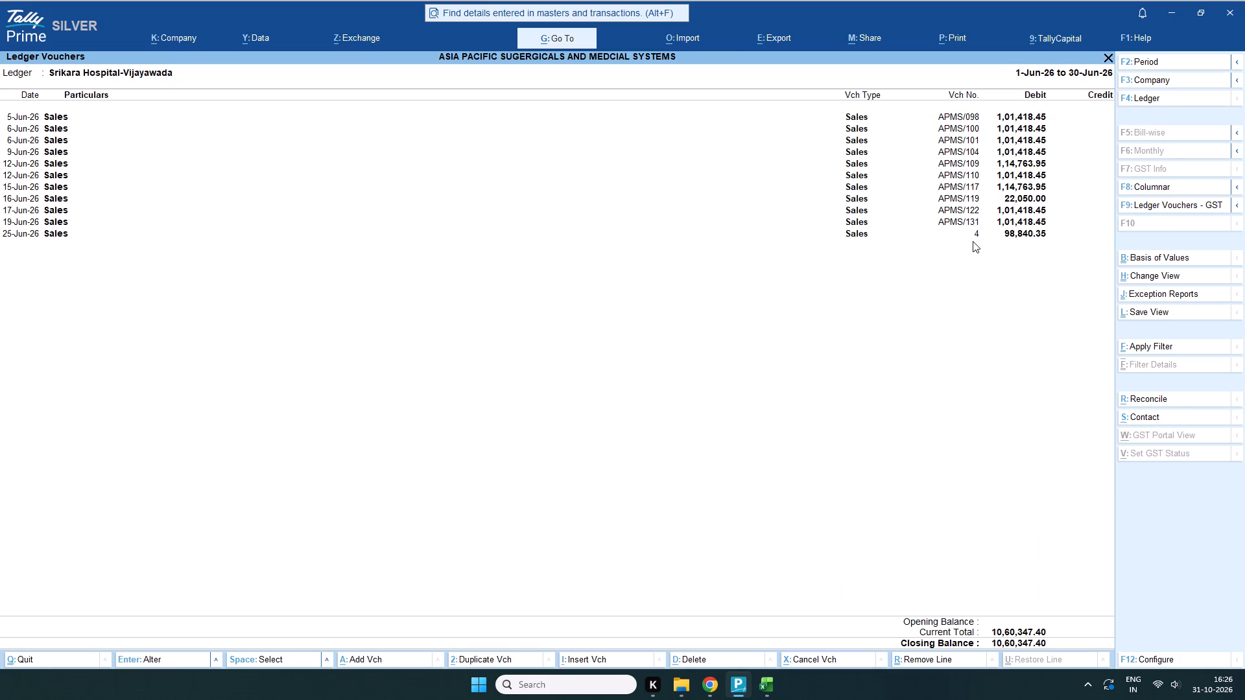
{"action": "scroll", "coordinate": [973, 241], "scroll_direction": "down", "scroll_amount": 7}
{"action": "left_click", "coordinate": [972, 231]}
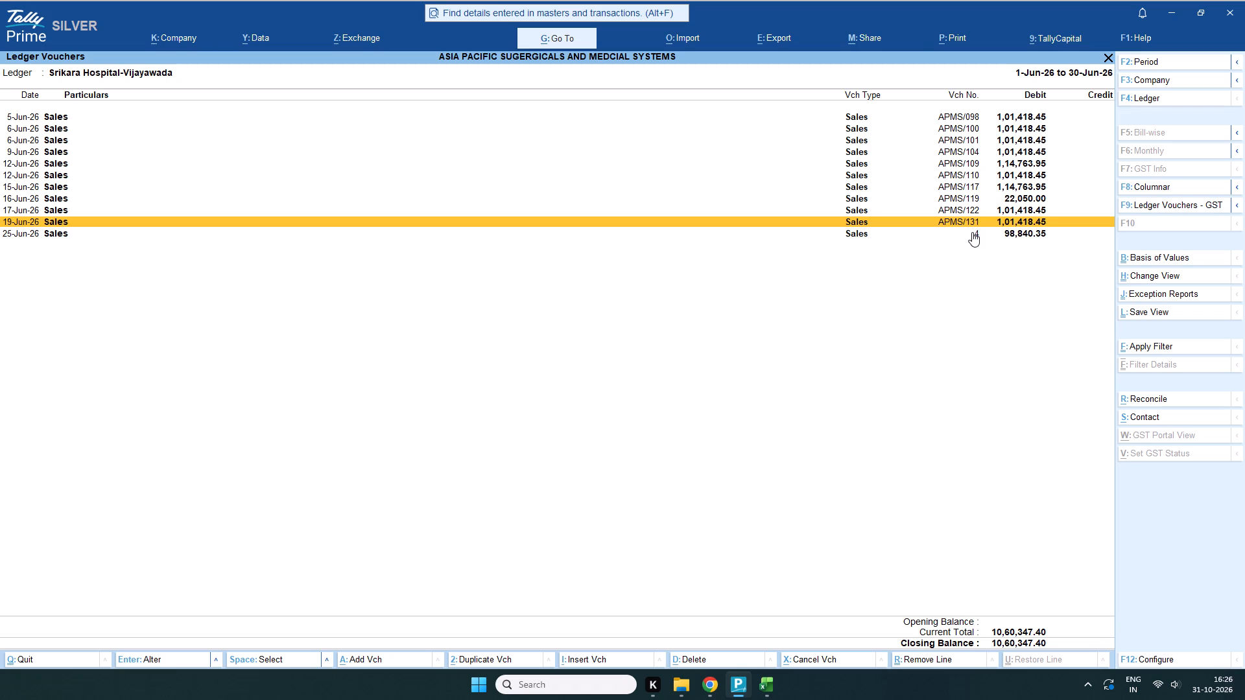
{"action": "double_click", "coordinate": [972, 232]}
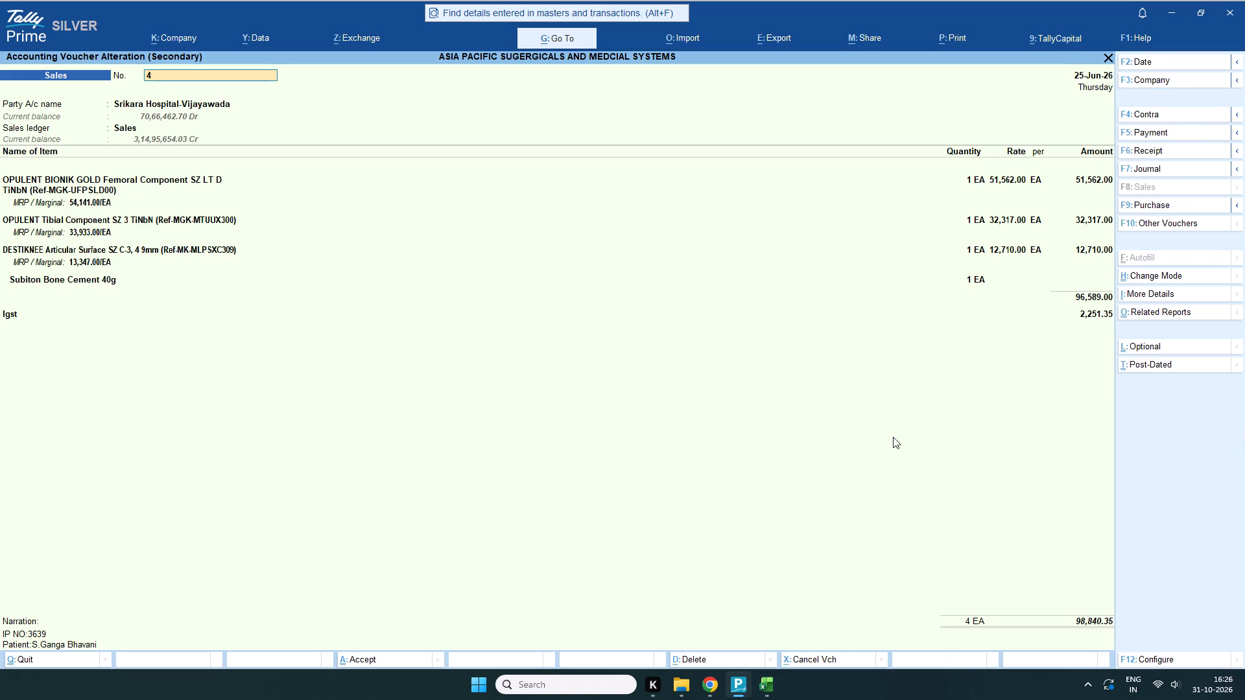
{"action": "left_click", "coordinate": [1106, 58]}
Examine the first June sales vouchers APMS/098, APMS/100 and APMS/101 in turn, closing each without changes.
{"action": "scroll", "coordinate": [1011, 163], "scroll_direction": "up", "scroll_amount": 3}
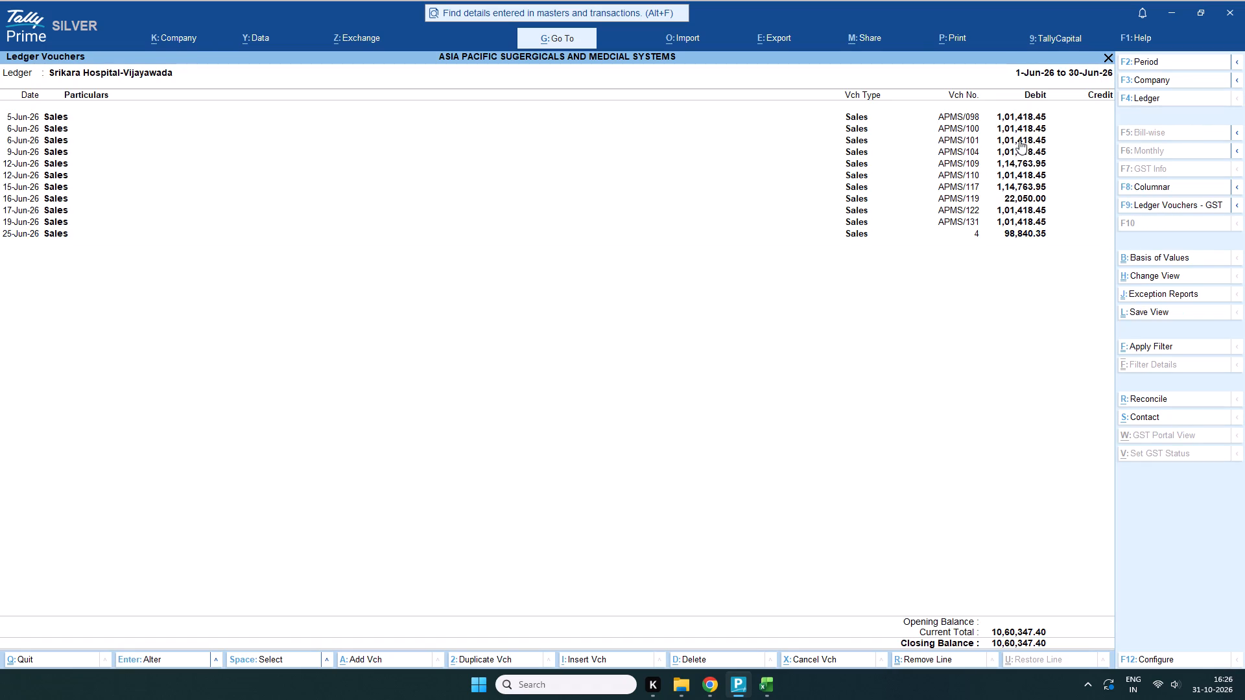
{"action": "scroll", "coordinate": [1019, 140], "scroll_direction": "up", "scroll_amount": 7}
{"action": "double_click", "coordinate": [1028, 120]}
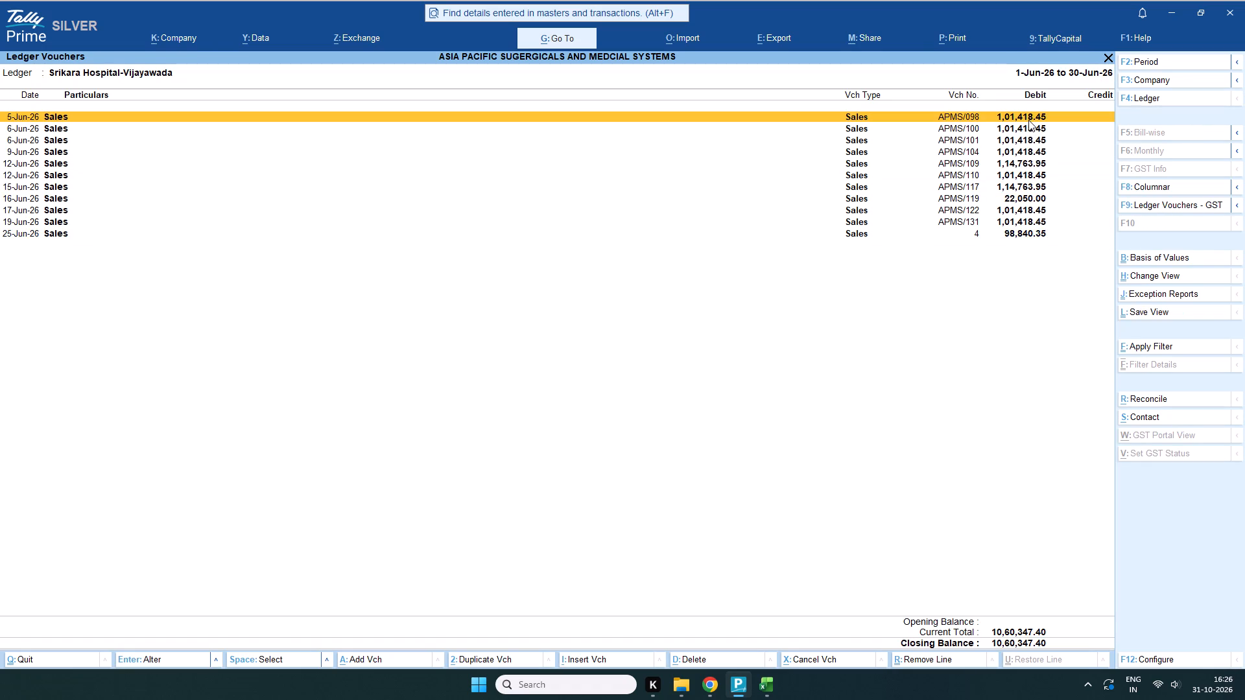
{"action": "double_click", "coordinate": [1028, 120]}
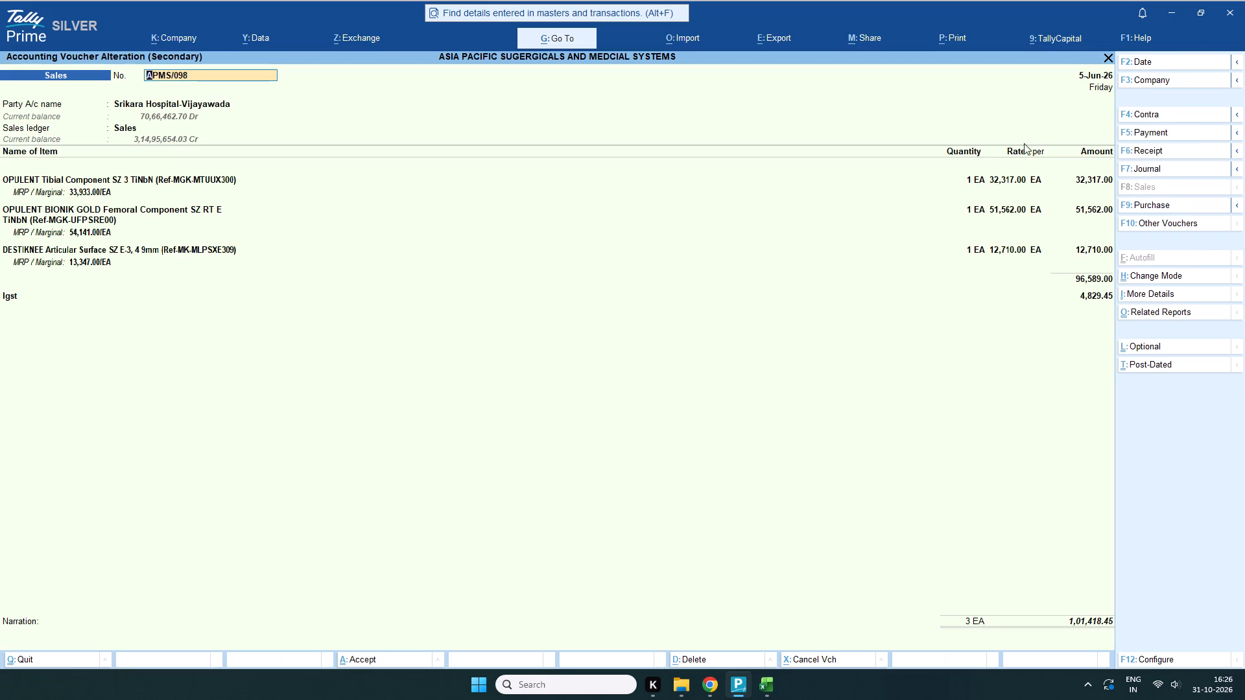
{"action": "left_click", "coordinate": [1108, 57]}
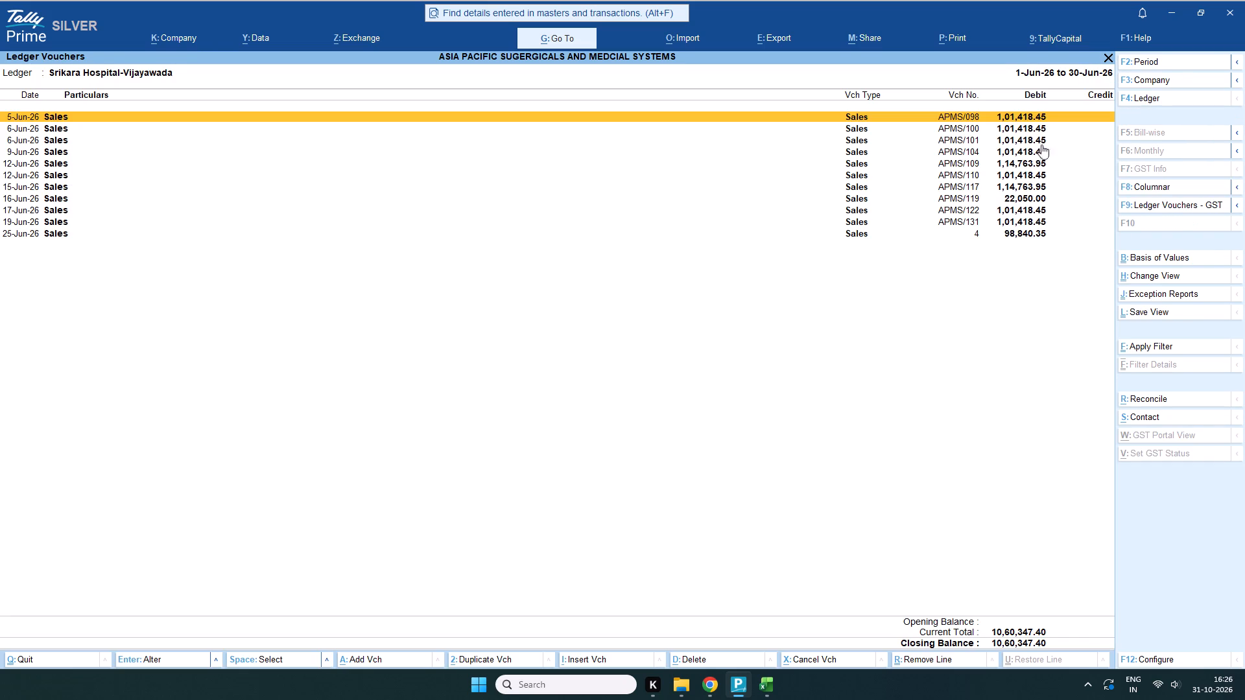
{"action": "scroll", "coordinate": [1037, 150], "scroll_direction": "down", "scroll_amount": 1}
{"action": "double_click", "coordinate": [1016, 127]}
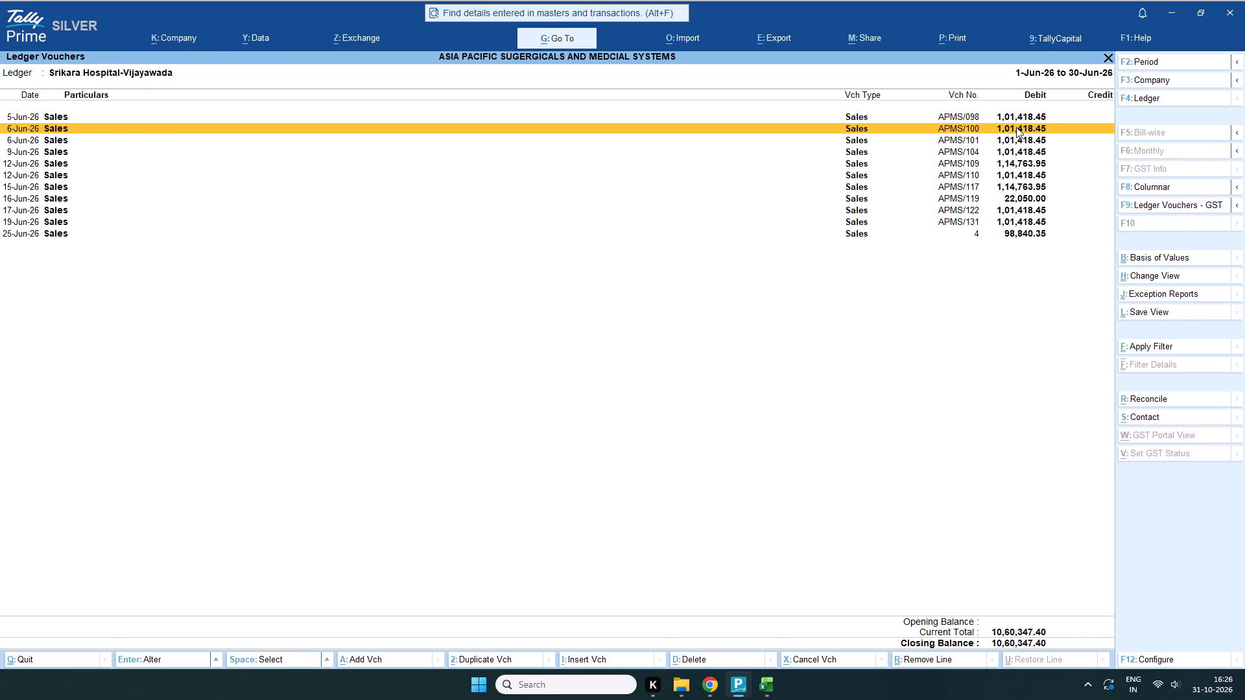
{"action": "left_click", "coordinate": [1110, 55]}
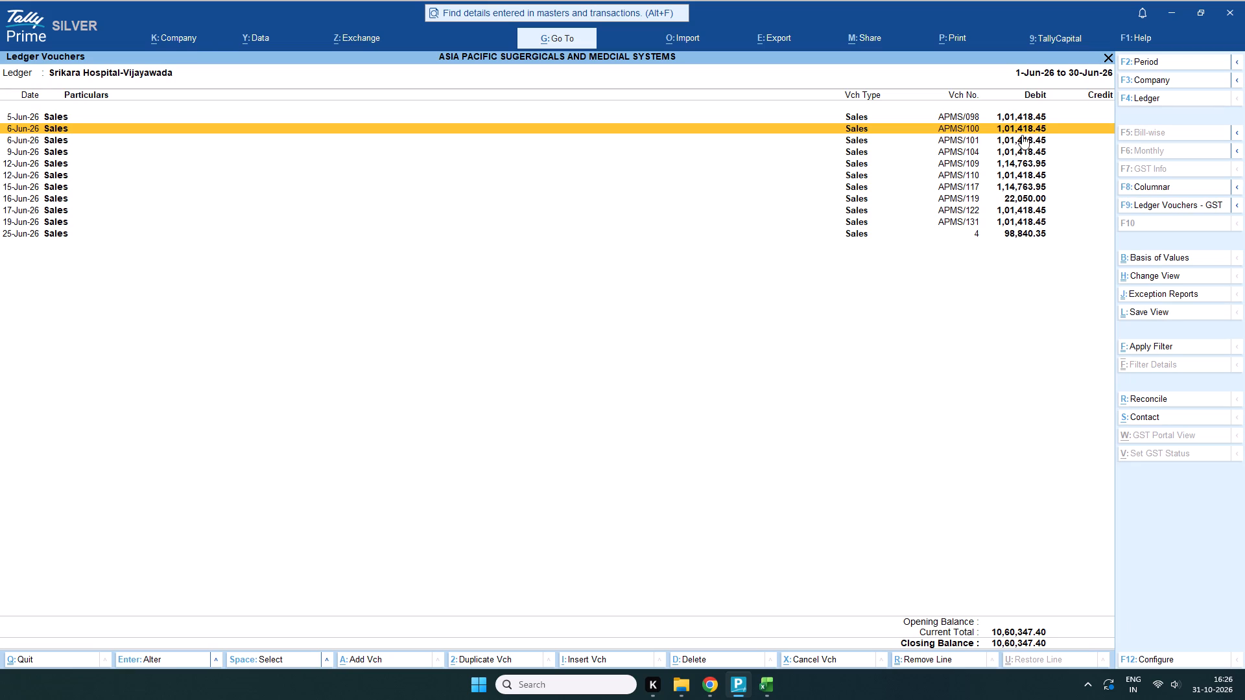
{"action": "scroll", "coordinate": [1022, 135], "scroll_direction": "down", "scroll_amount": 1}
{"action": "double_click", "coordinate": [1019, 137]}
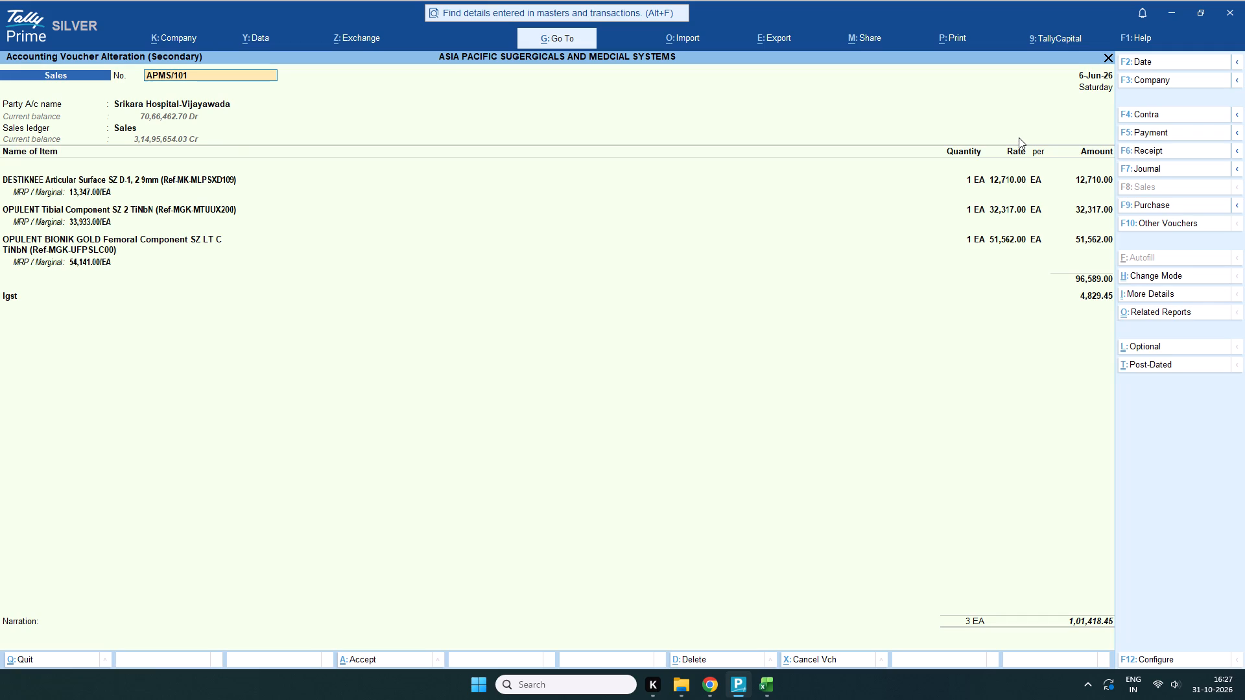
{"action": "left_click", "coordinate": [1113, 56]}
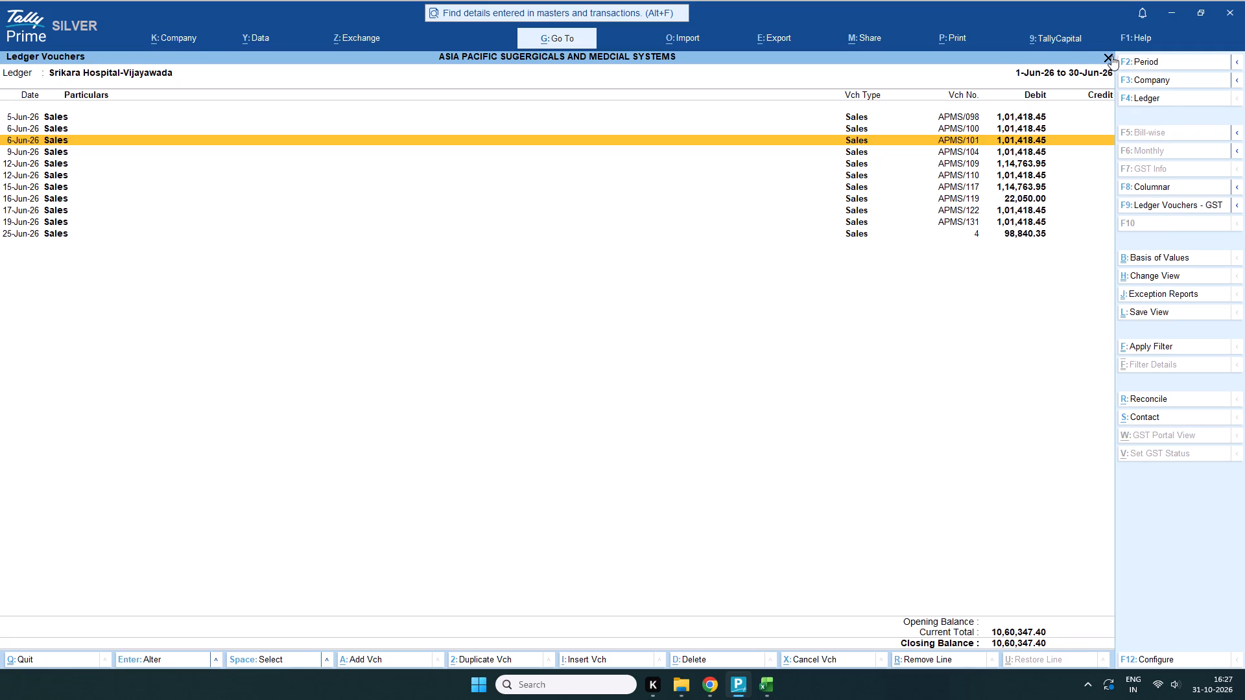
View sales voucher APMS/104 of 9-Jun and APMS/109 of 12-Jun, closing each one.
{"action": "scroll", "coordinate": [976, 167], "scroll_direction": "down", "scroll_amount": 1}
{"action": "left_click", "coordinate": [975, 149]}
{"action": "double_click", "coordinate": [975, 149]}
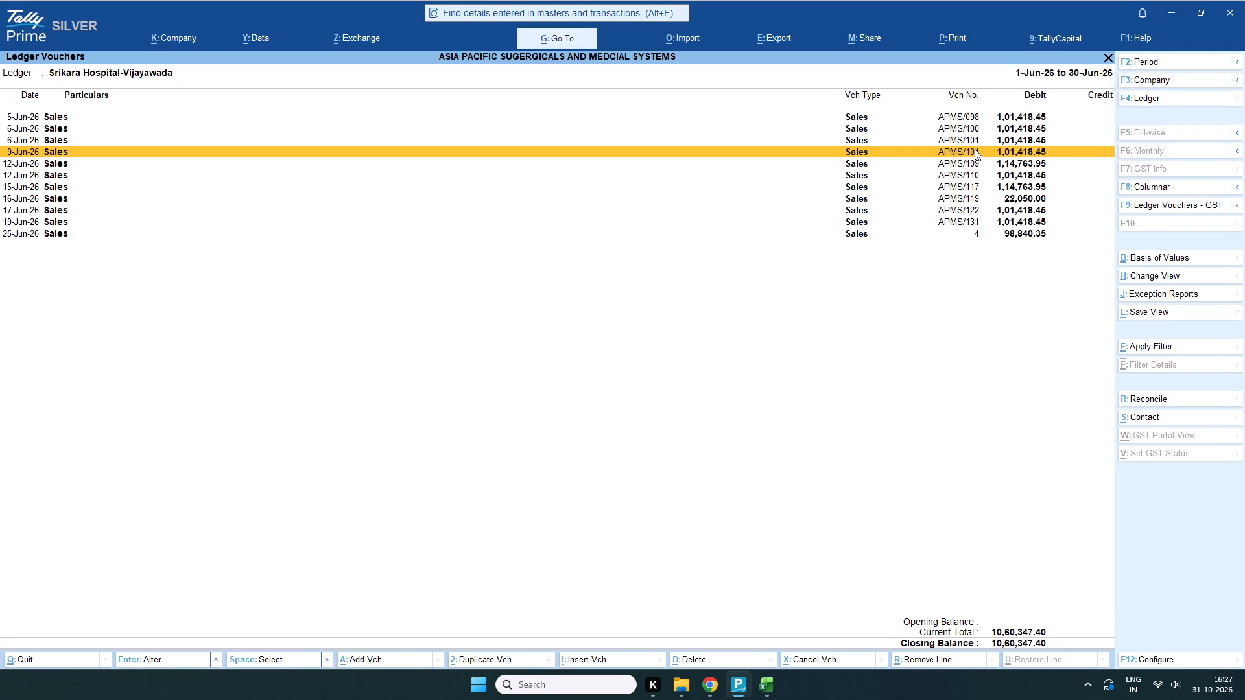
{"action": "left_click", "coordinate": [1106, 58]}
{"action": "scroll", "coordinate": [898, 224], "scroll_direction": "down", "scroll_amount": 1}
{"action": "left_click", "coordinate": [928, 165]}
{"action": "double_click", "coordinate": [928, 165]}
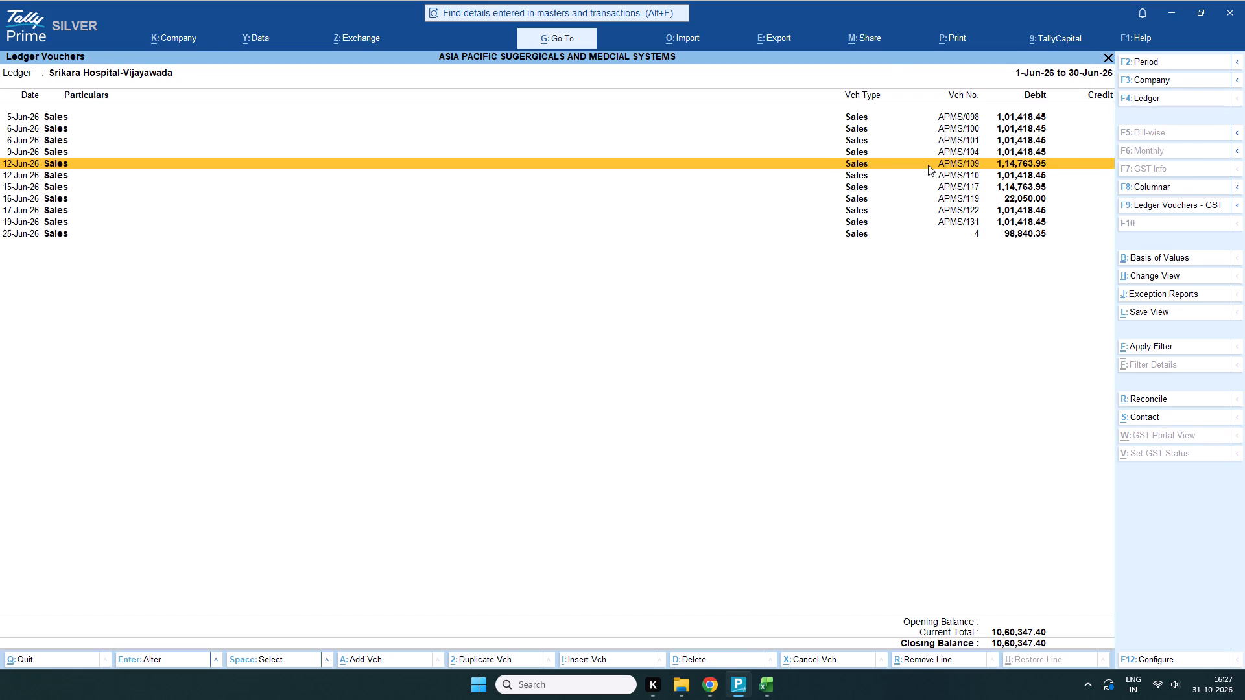
{"action": "left_click", "coordinate": [1106, 52]}
View sales voucher APMS/110 of 12-Jun and APMS/117 of 15-Jun, closing each one.
{"action": "scroll", "coordinate": [989, 198], "scroll_direction": "down", "scroll_amount": 1}
{"action": "double_click", "coordinate": [964, 171]}
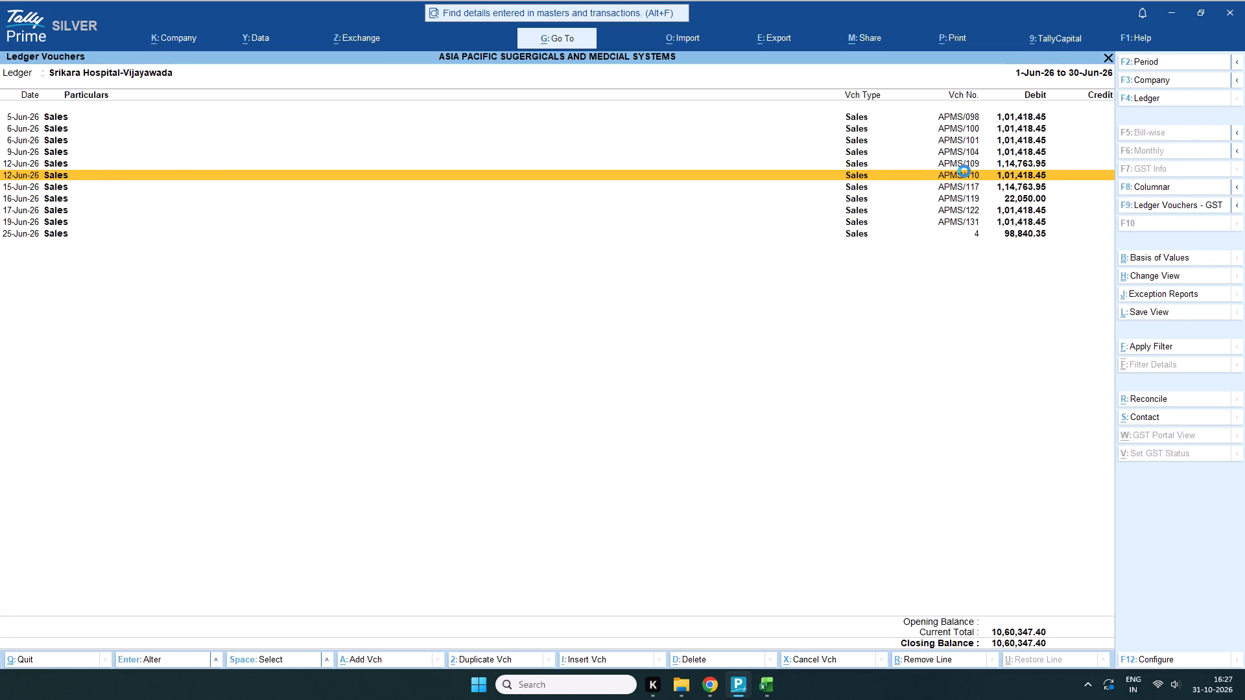
{"action": "left_click", "coordinate": [1107, 58]}
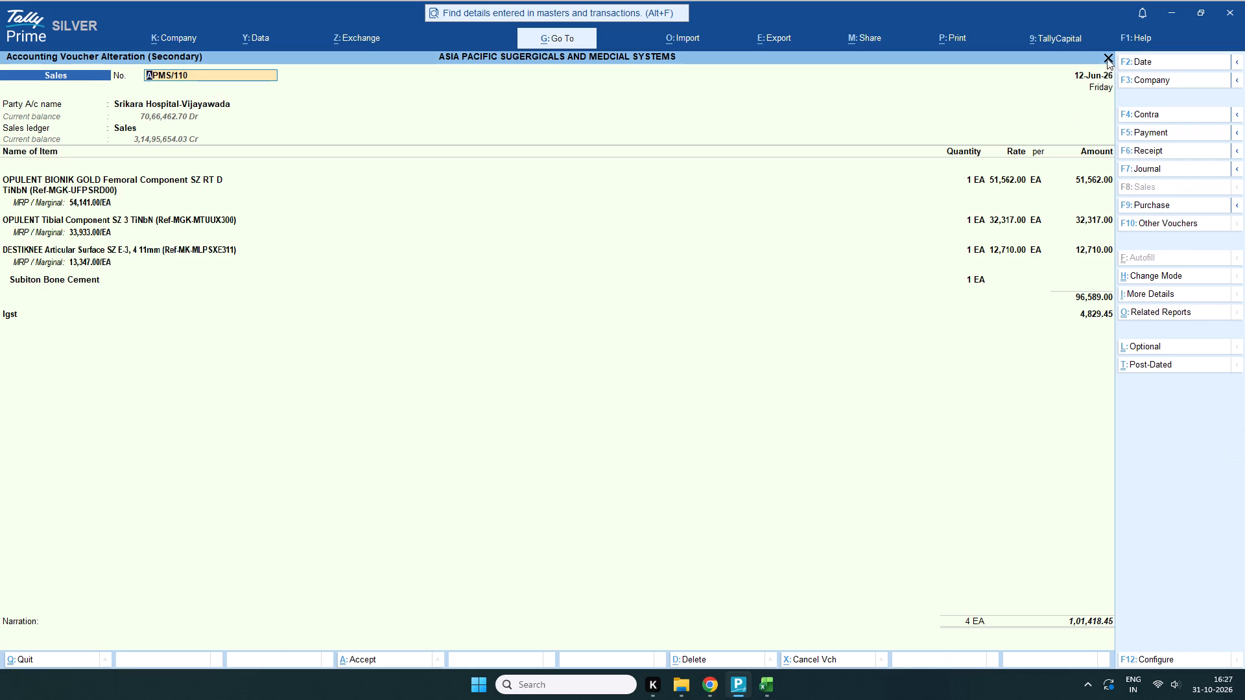
{"action": "scroll", "coordinate": [960, 213], "scroll_direction": "down", "scroll_amount": 1}
{"action": "left_click", "coordinate": [966, 188]}
{"action": "double_click", "coordinate": [966, 188]}
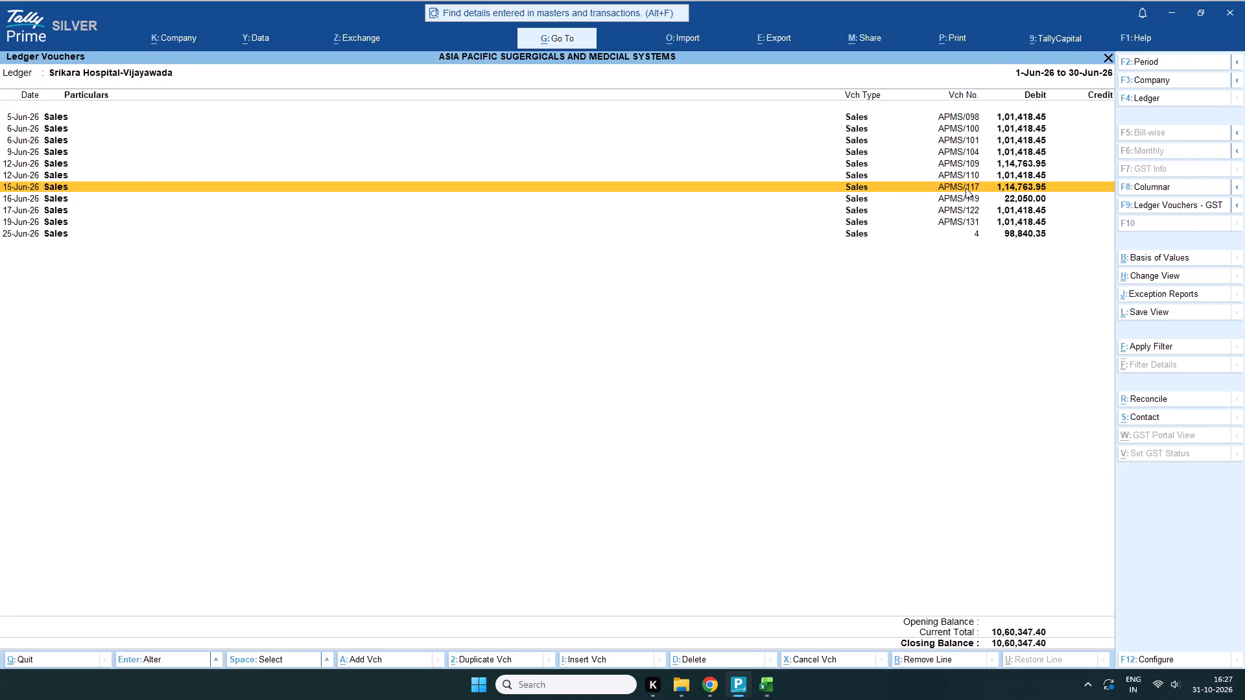
{"action": "left_click", "coordinate": [1110, 54]}
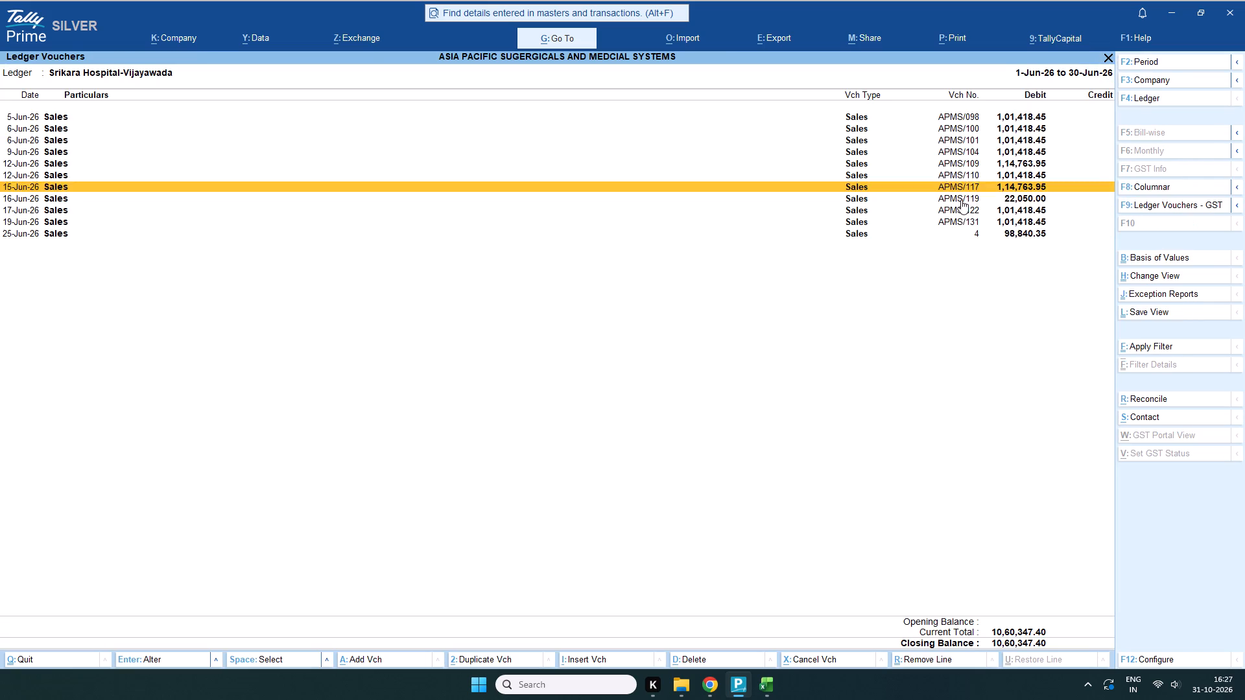
Open sales voucher APMS/119 of 16-Jun and replace its Sgst tax ledger with Igst.
{"action": "scroll", "coordinate": [957, 209], "scroll_direction": "down", "scroll_amount": 1}
{"action": "double_click", "coordinate": [958, 202]}
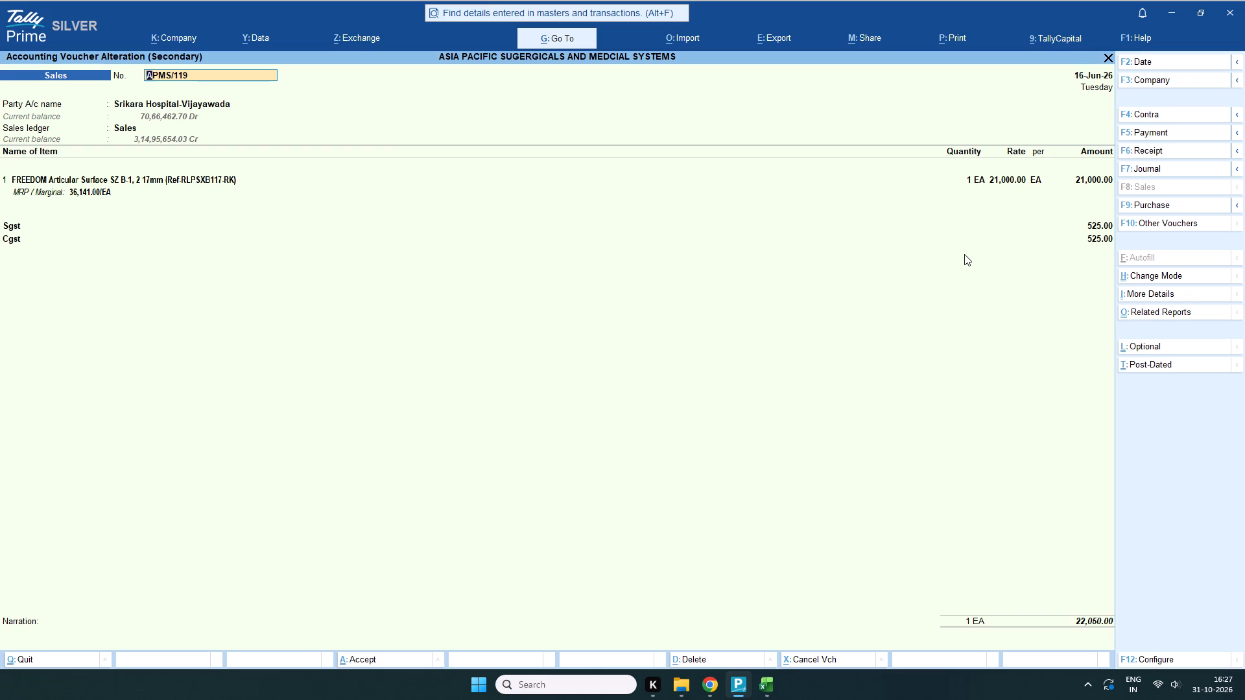
{"action": "left_click", "coordinate": [1092, 223]}
{"action": "left_click", "coordinate": [1079, 174]}
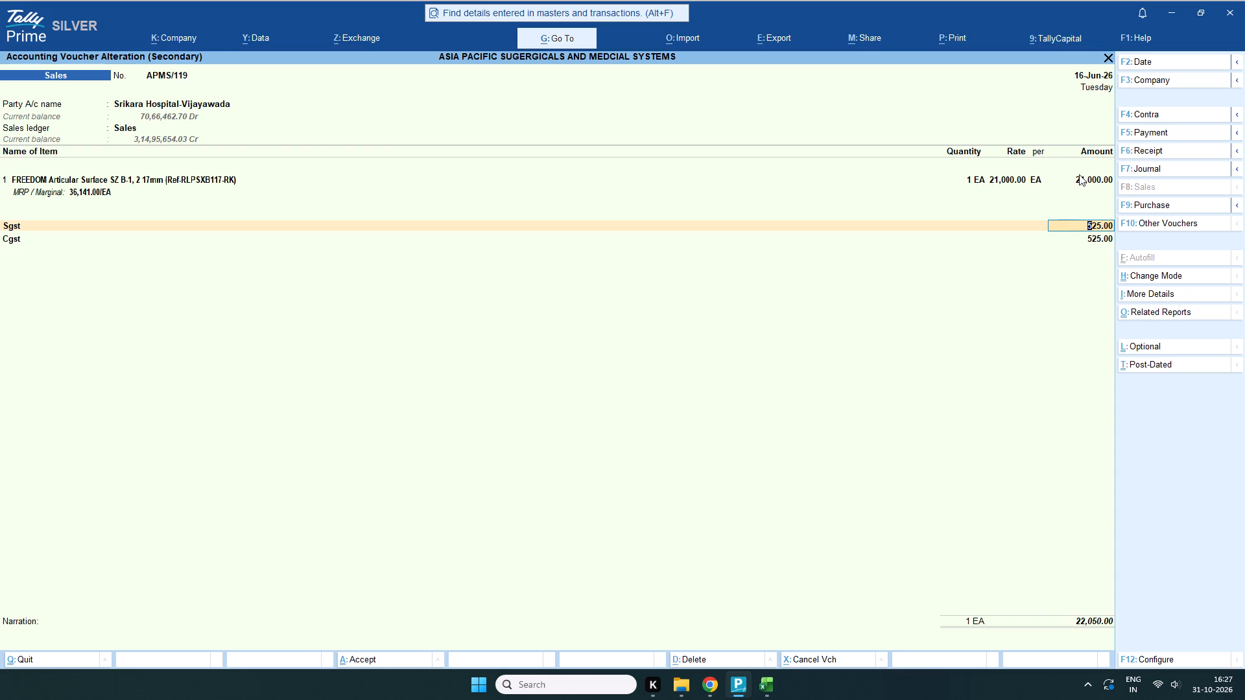
{"action": "key", "text": "Return"}
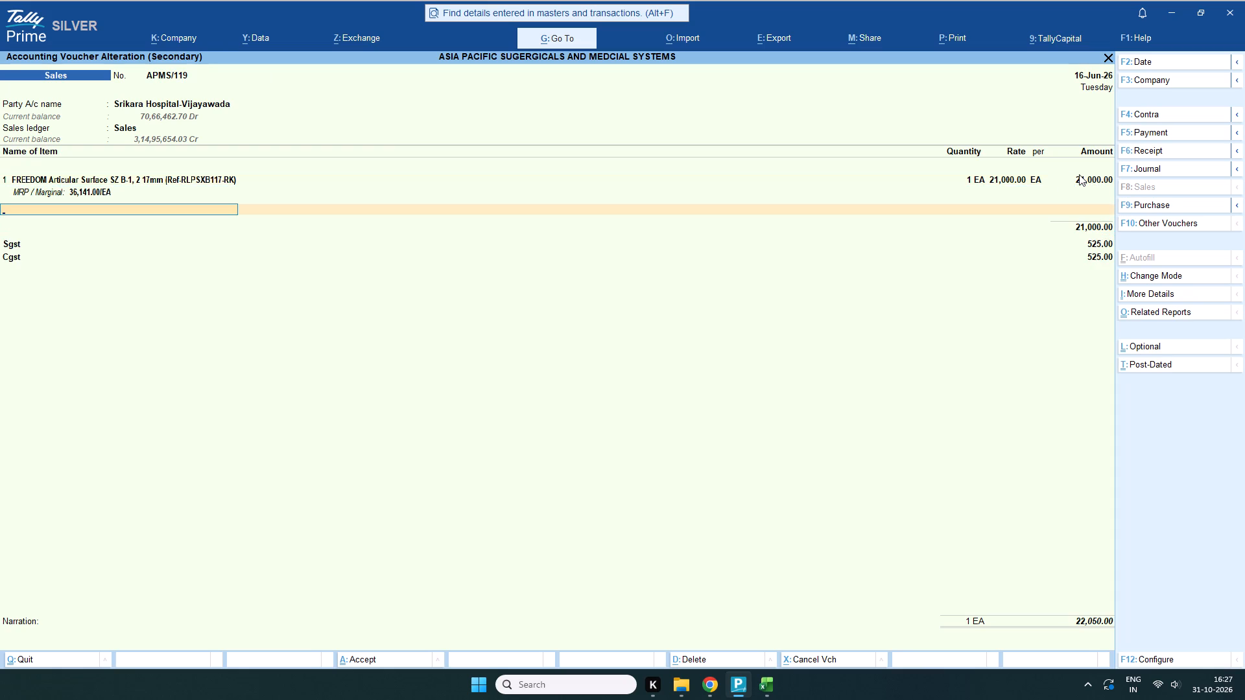
{"action": "key", "text": "Return"}
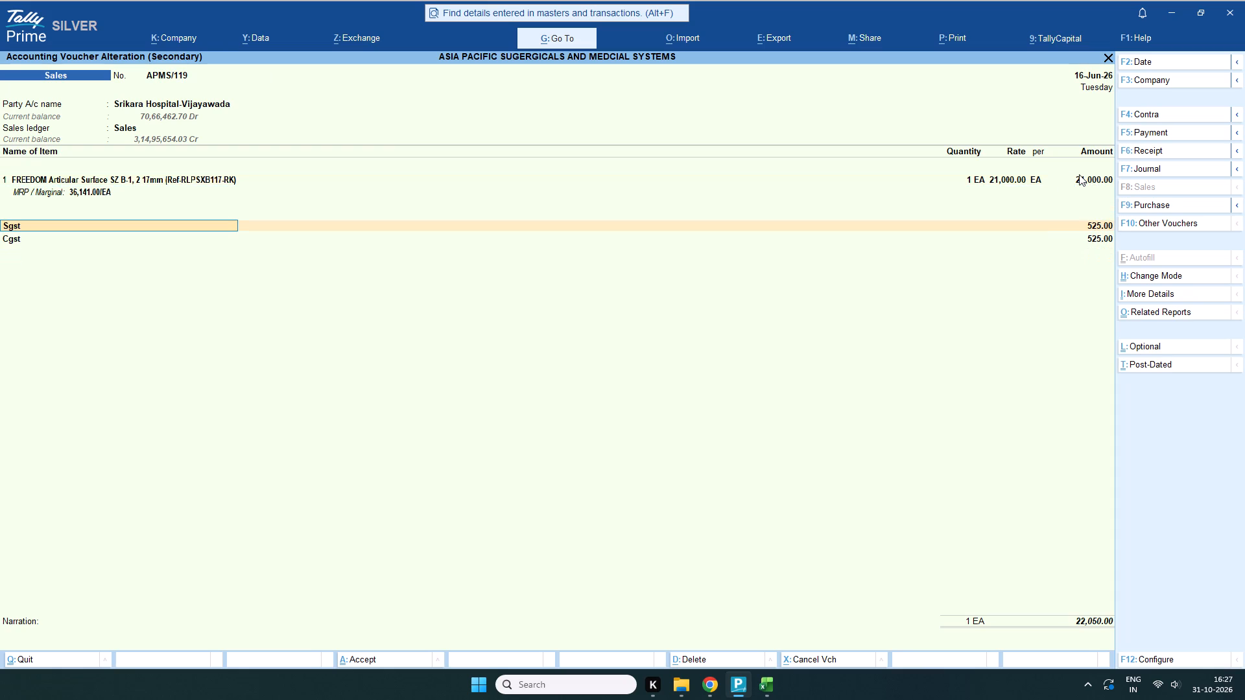
{"action": "type", "text": "IG"}
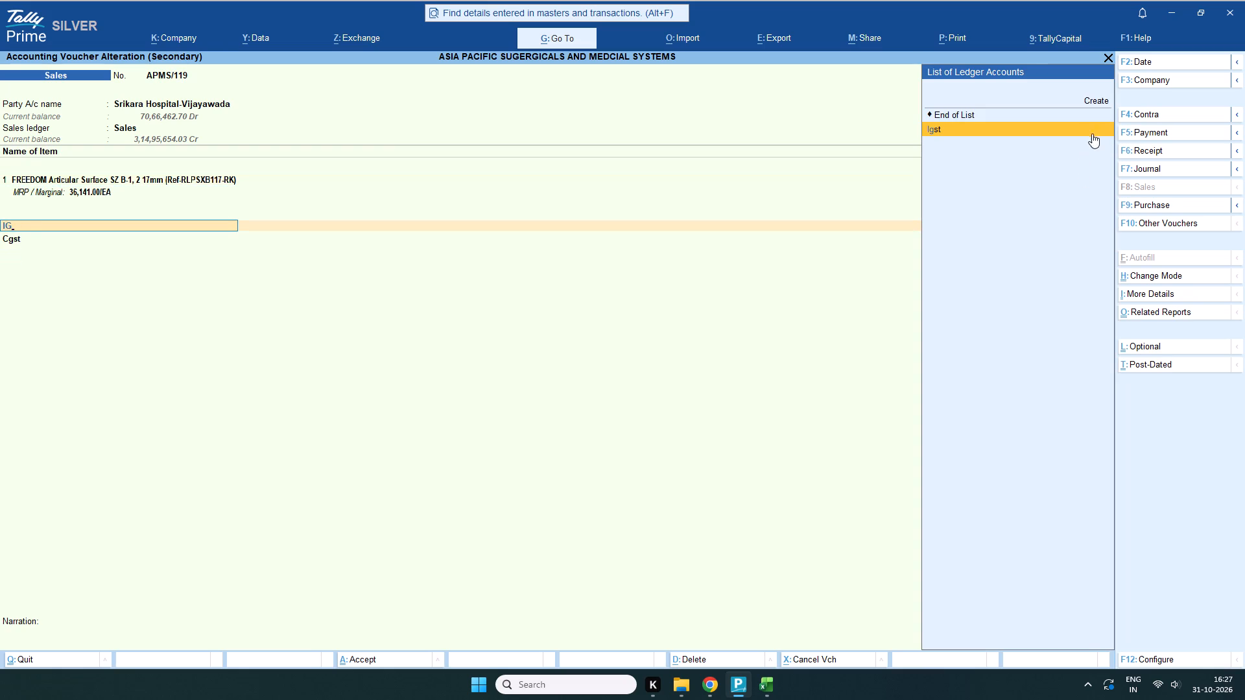
{"action": "left_click", "coordinate": [1081, 129]}
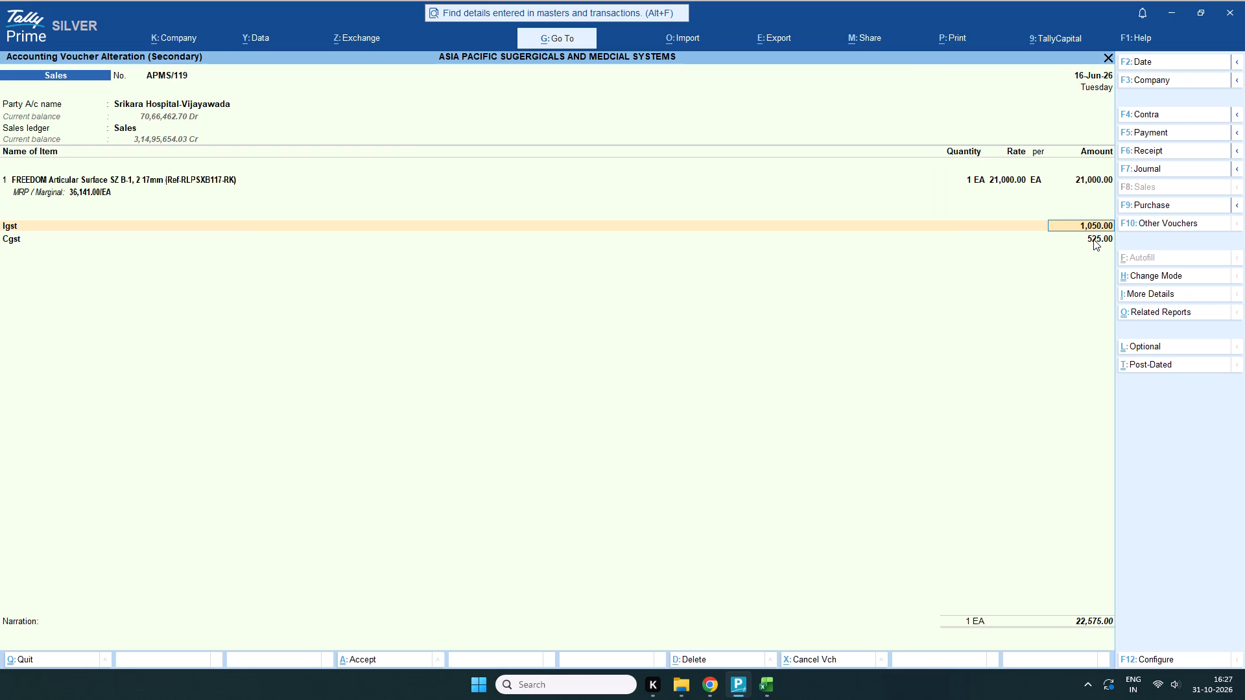
Clear the Cgst amount in sales voucher APMS/119 and keep Igst as the first tax ledger.
{"action": "left_click", "coordinate": [1093, 239]}
{"action": "left_click", "coordinate": [1093, 242]}
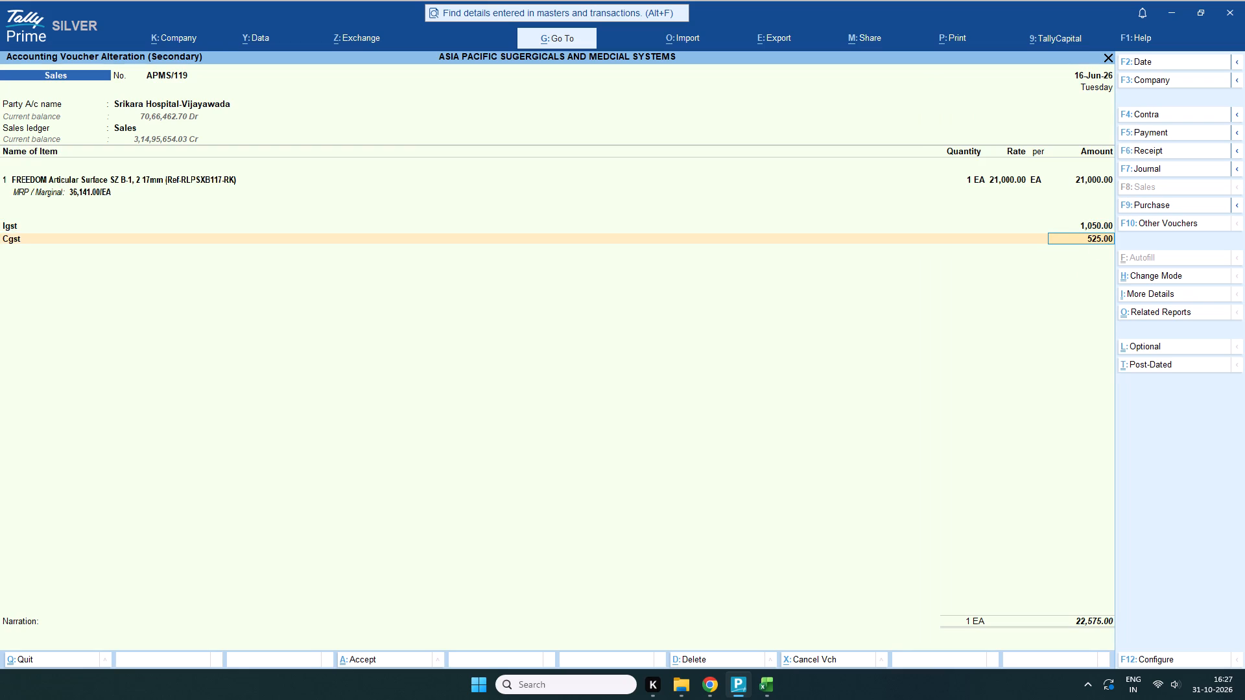
{"action": "left_click_drag", "start_coordinate": [1091, 241], "coordinate": [1111, 238]}
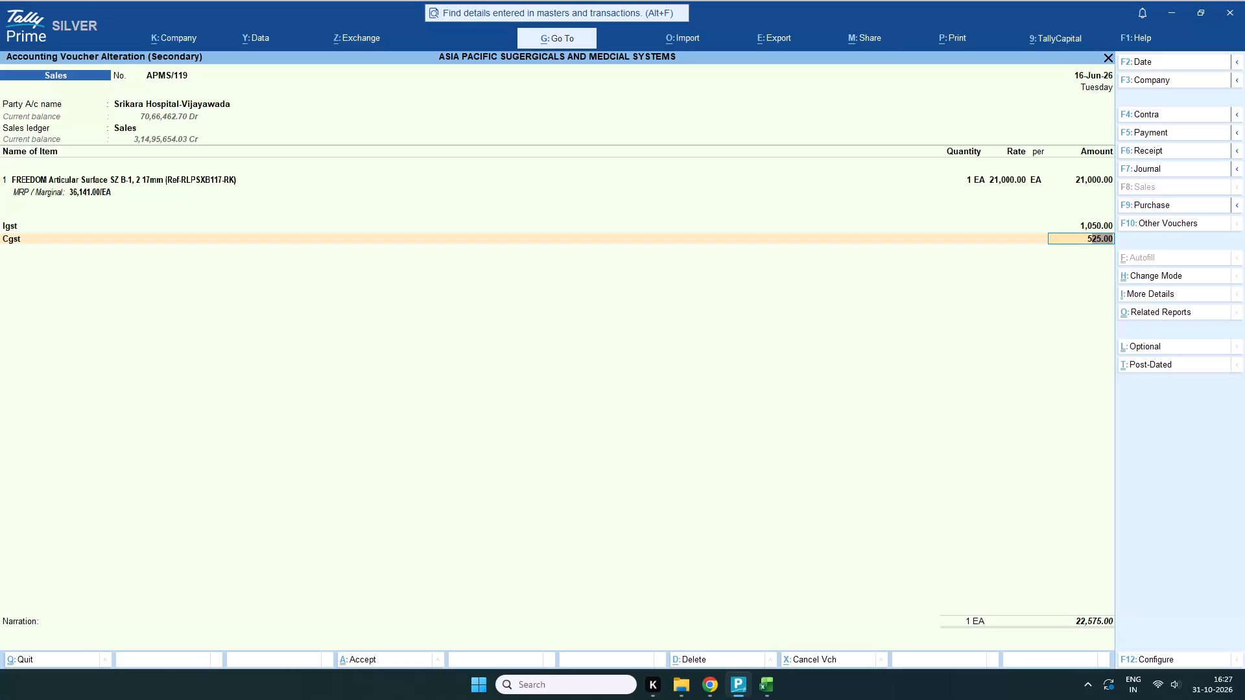
{"action": "key", "text": "Delete"}
{"action": "key", "text": "Delete"}
{"action": "key", "text": "BackSpace"}
{"action": "left_click", "coordinate": [181, 220]}
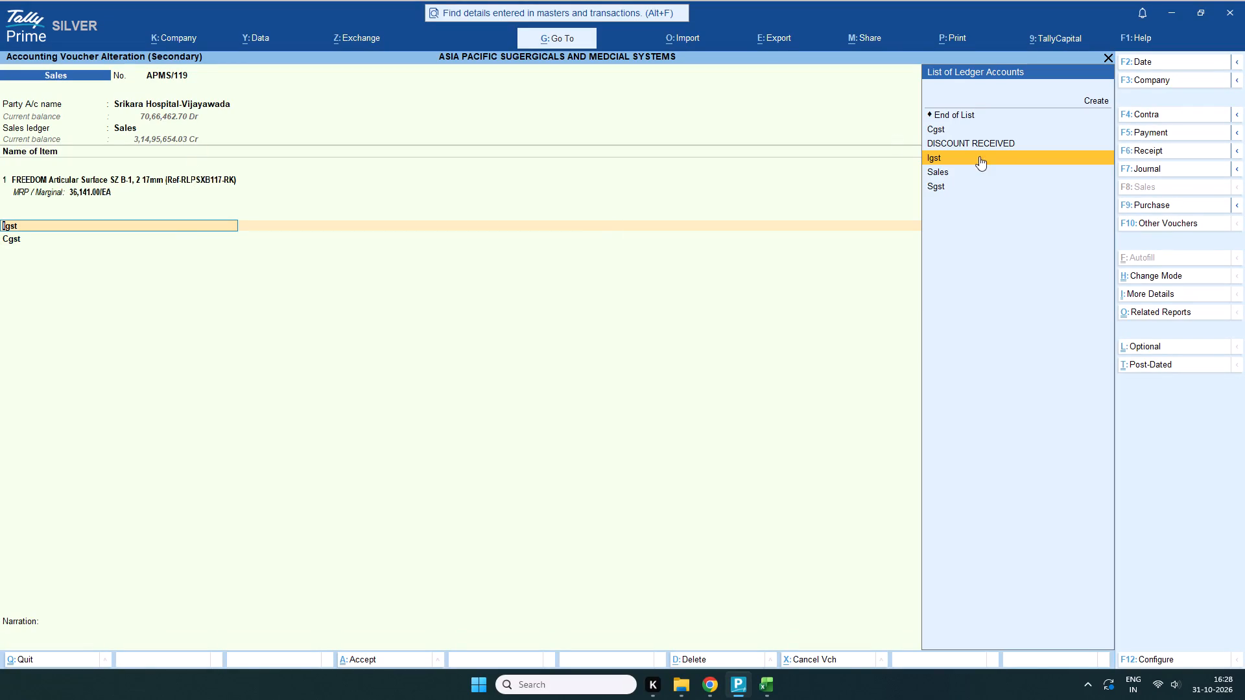
{"action": "left_click", "coordinate": [951, 156]}
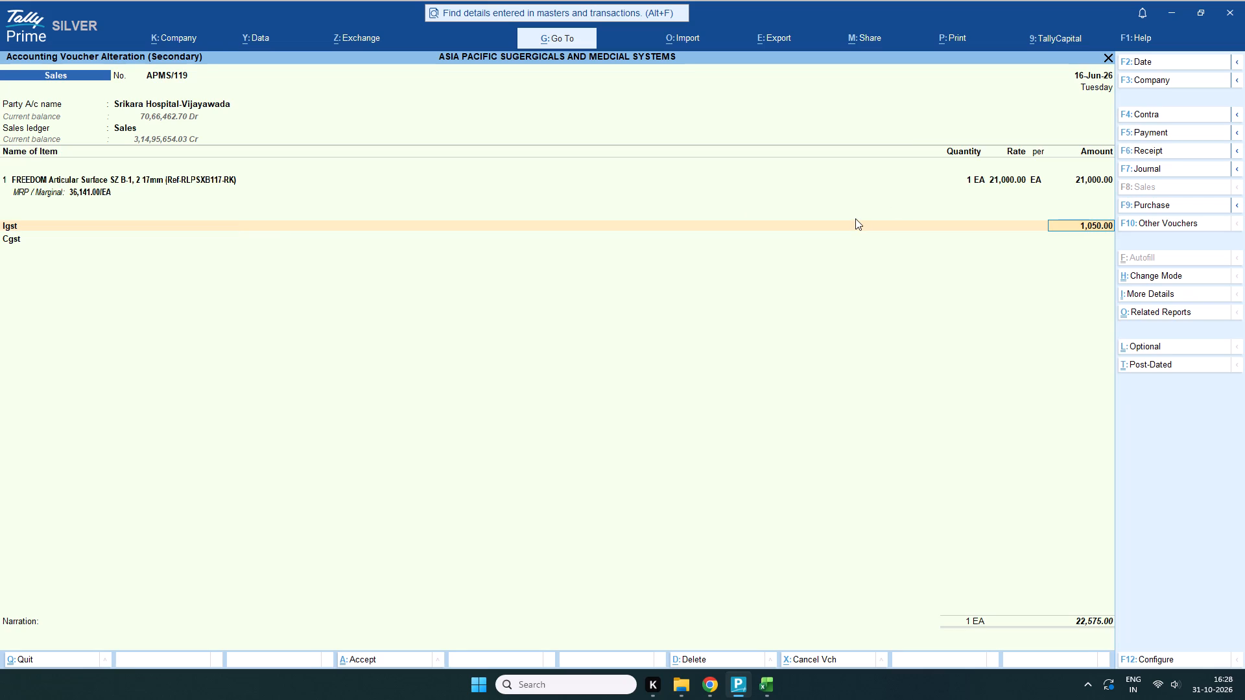
{"action": "key", "text": "Return"}
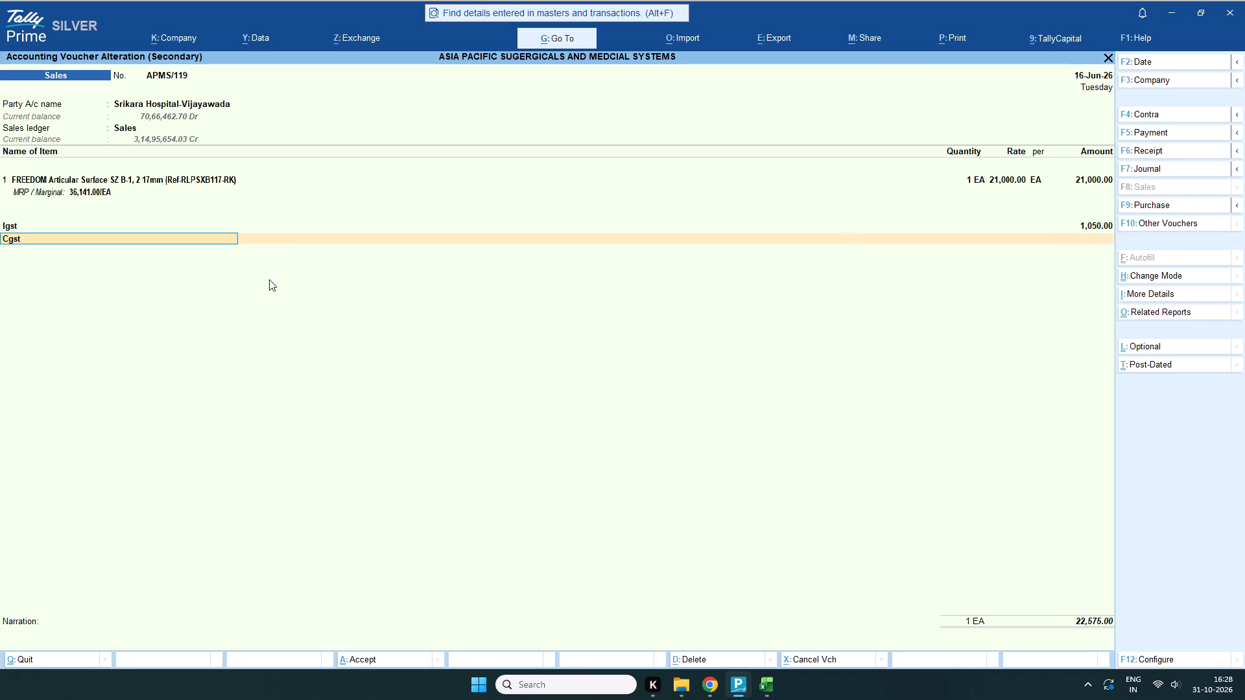
Remove the Cgst ledger line from voucher APMS/119 by ending the ledger list there, and save the voucher.
{"action": "left_click", "coordinate": [170, 236]}
{"action": "key", "text": "BackSpace"}
{"action": "key", "text": "BackSpace"}
{"action": "key", "text": "BackSpace"}
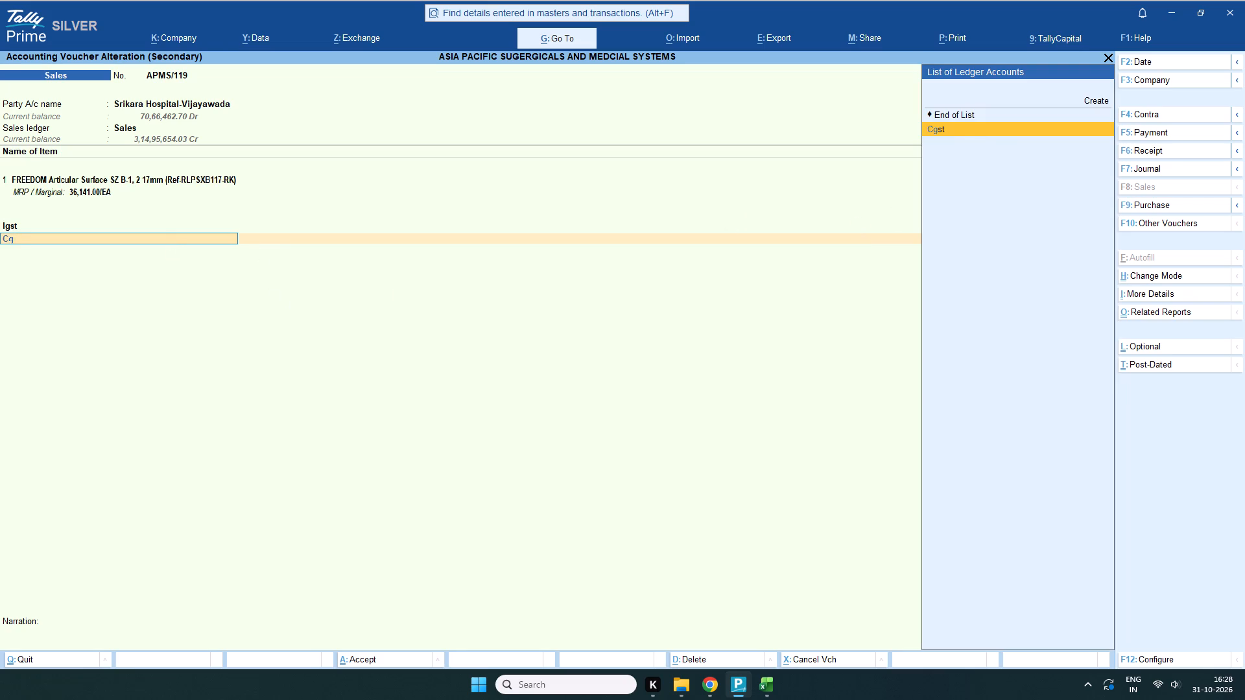
{"action": "key", "text": "BackSpace"}
{"action": "scroll", "coordinate": [409, 122], "scroll_direction": "down", "scroll_amount": 1}
{"action": "scroll", "coordinate": [999, 135], "scroll_direction": "up", "scroll_amount": 1}
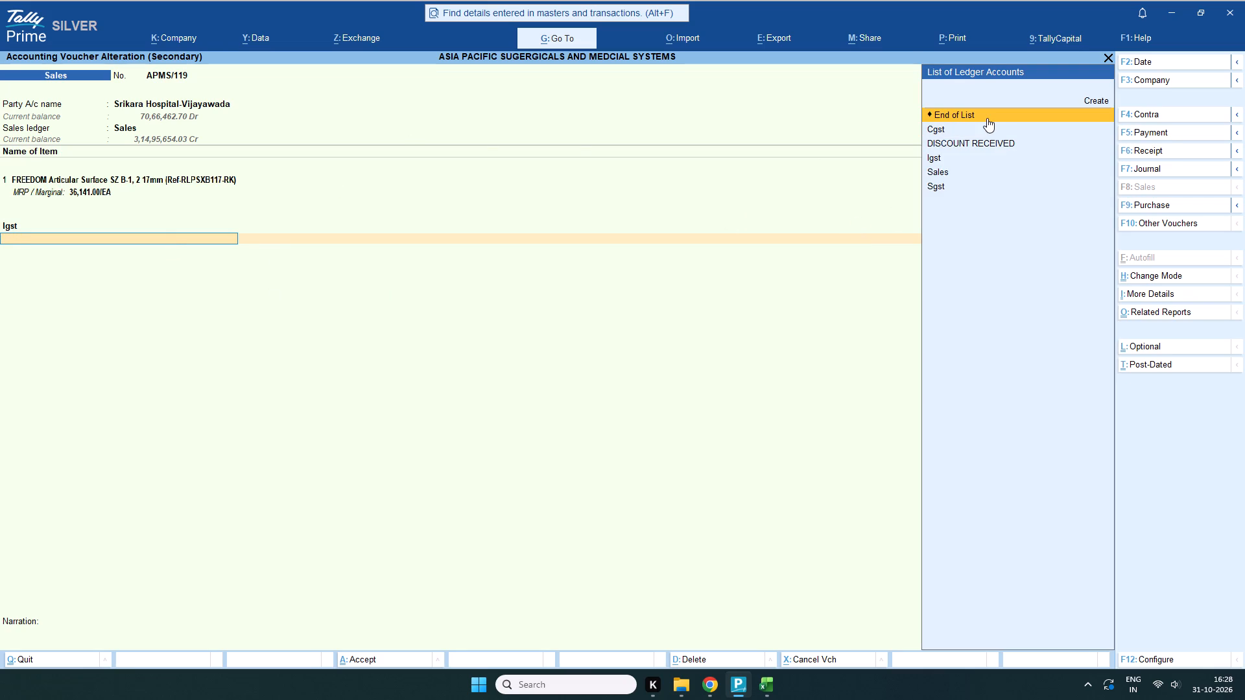
{"action": "left_click", "coordinate": [986, 117]}
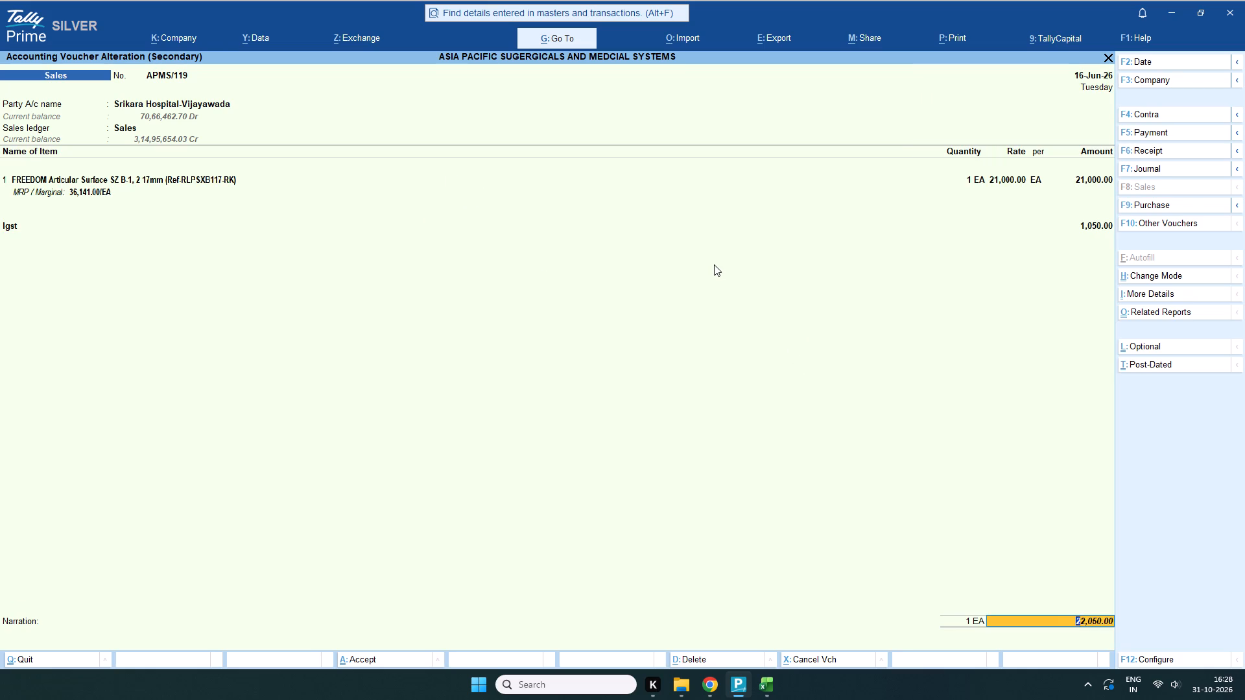
{"action": "key", "text": "ctrl+a"}
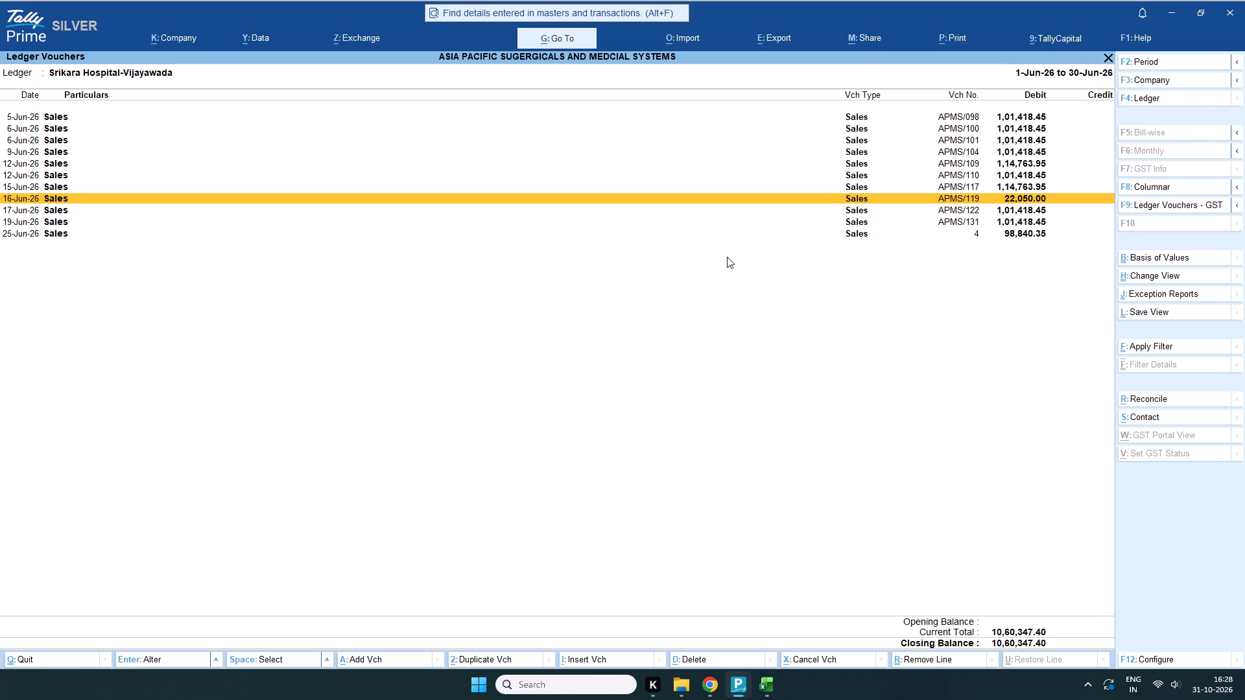
Reopen sales voucher APMS/119 to check its tax line, and close it.
{"action": "scroll", "coordinate": [958, 216], "scroll_direction": "down", "scroll_amount": 1}
{"action": "scroll", "coordinate": [967, 198], "scroll_direction": "up", "scroll_amount": 1}
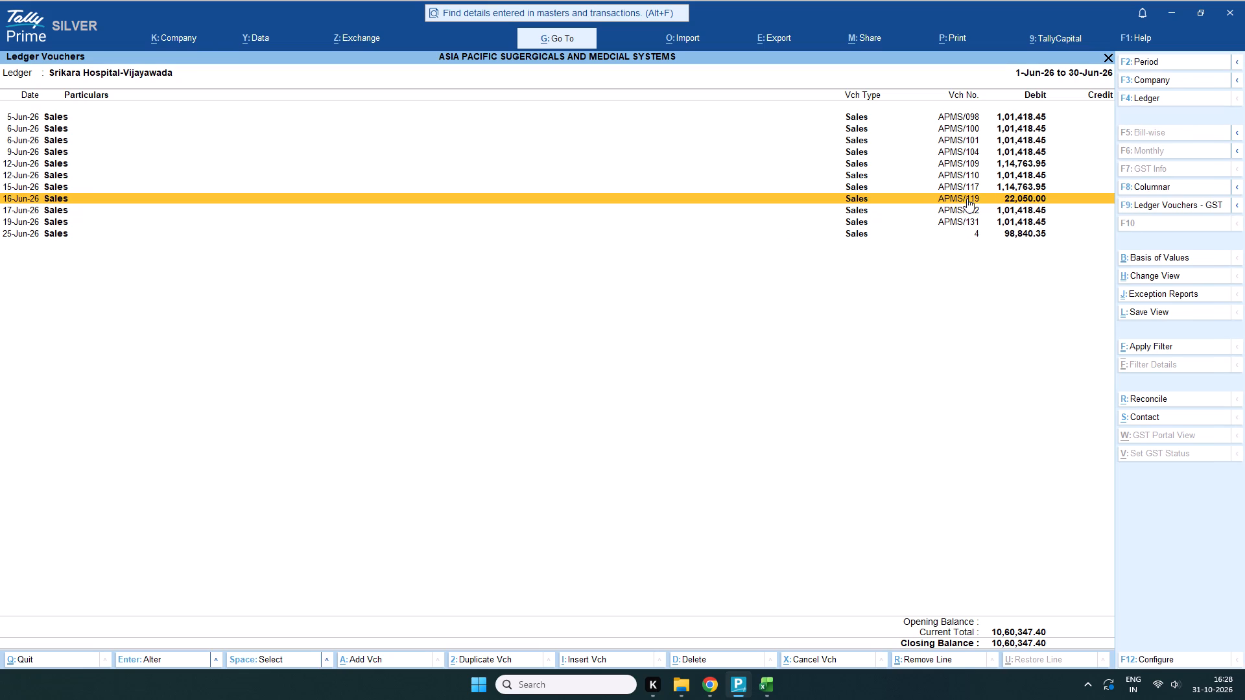
{"action": "double_click", "coordinate": [967, 198]}
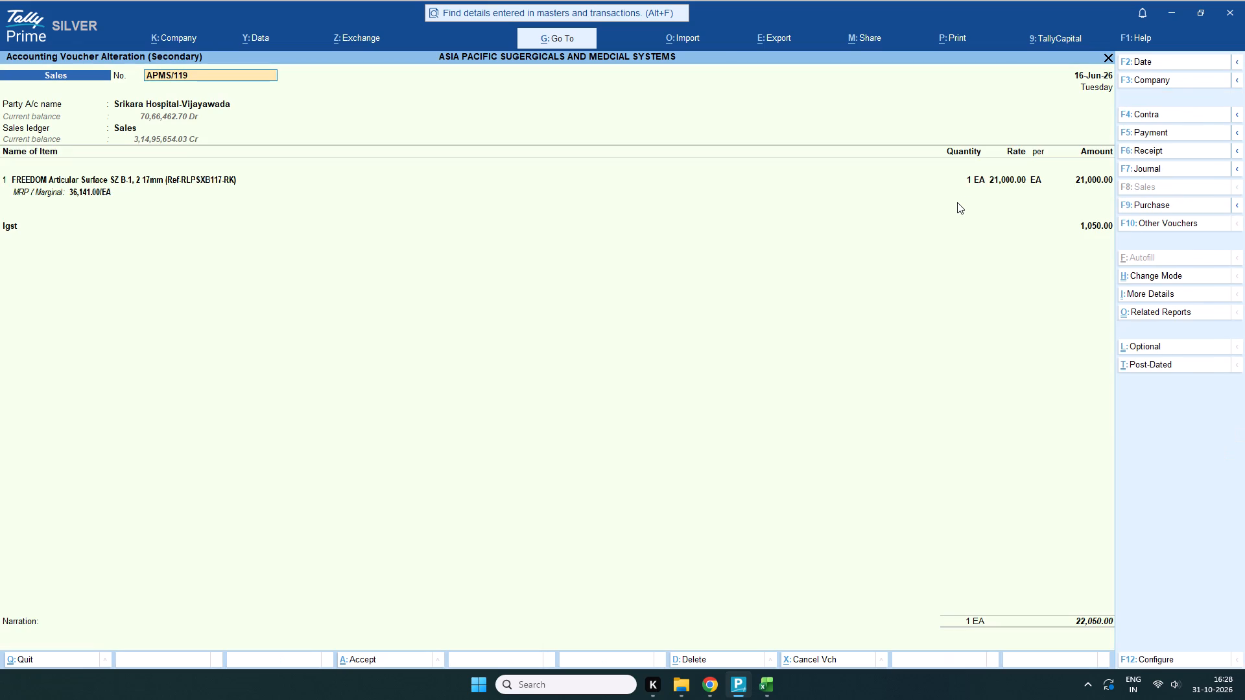
{"action": "left_click", "coordinate": [1109, 57]}
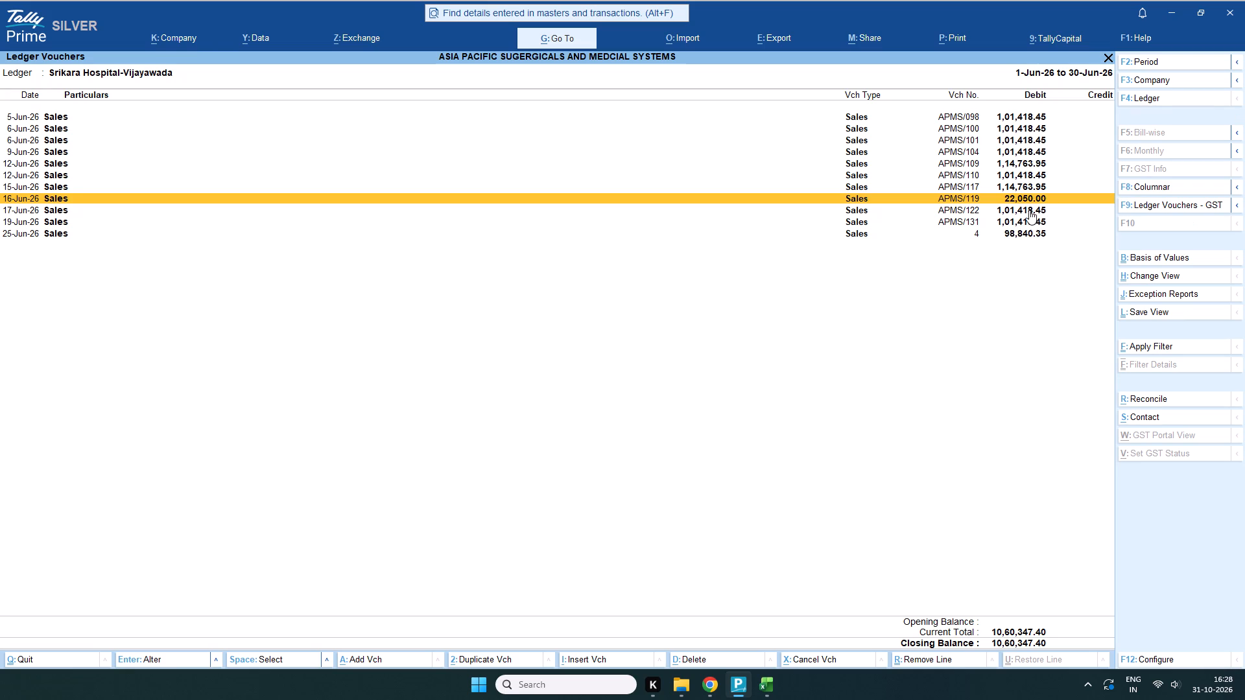
View the remaining June sales vouchers APMS/122, APMS/131 and 4 in turn, closing each one.
{"action": "scroll", "coordinate": [1028, 211], "scroll_direction": "down", "scroll_amount": 1}
{"action": "double_click", "coordinate": [1018, 211]}
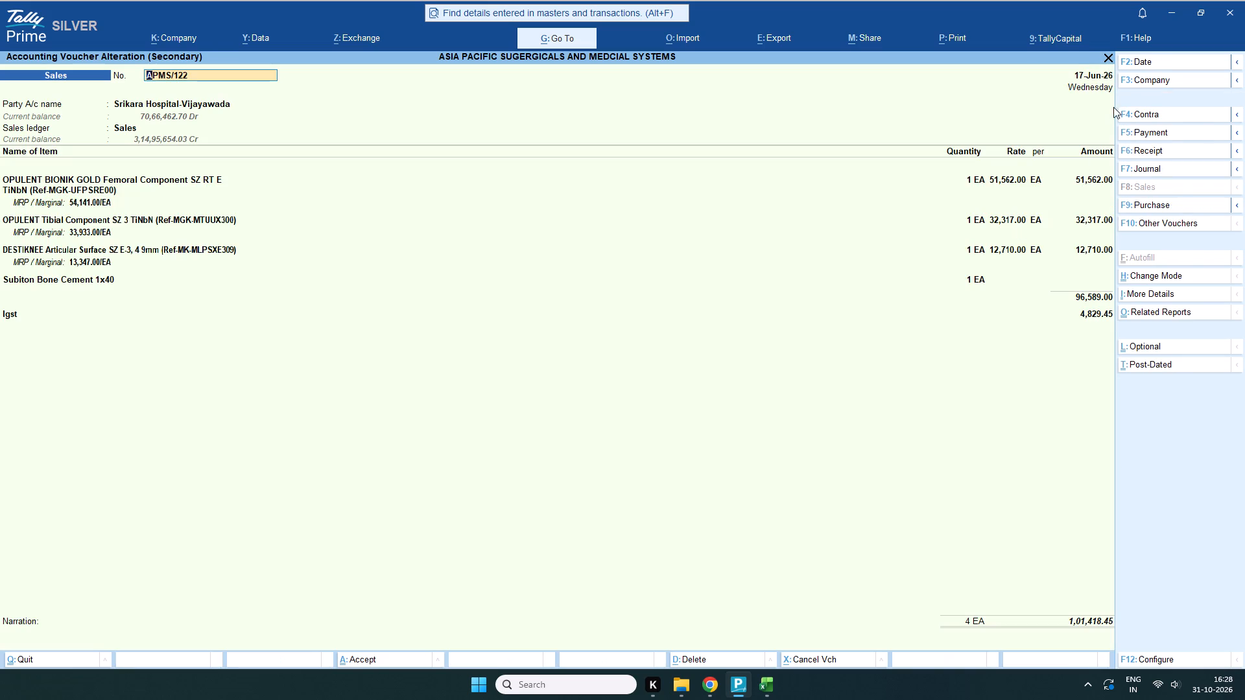
{"action": "left_click", "coordinate": [1109, 57]}
{"action": "scroll", "coordinate": [977, 256], "scroll_direction": "down", "scroll_amount": 1}
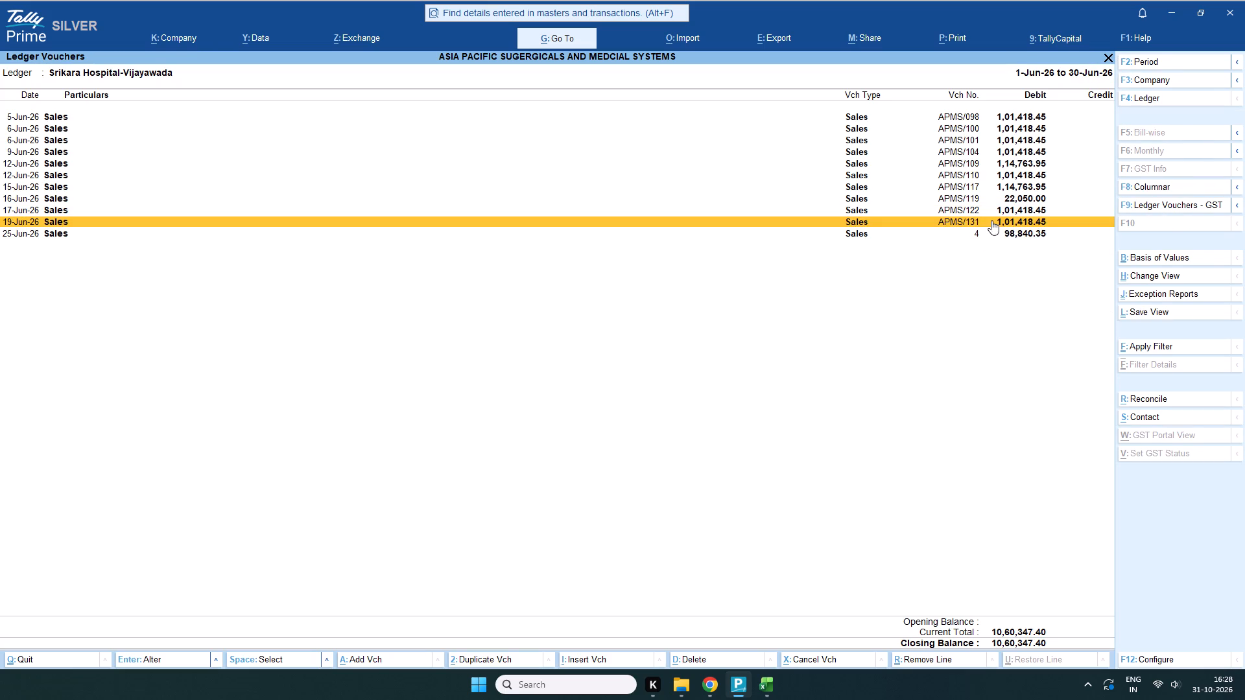
{"action": "double_click", "coordinate": [991, 220]}
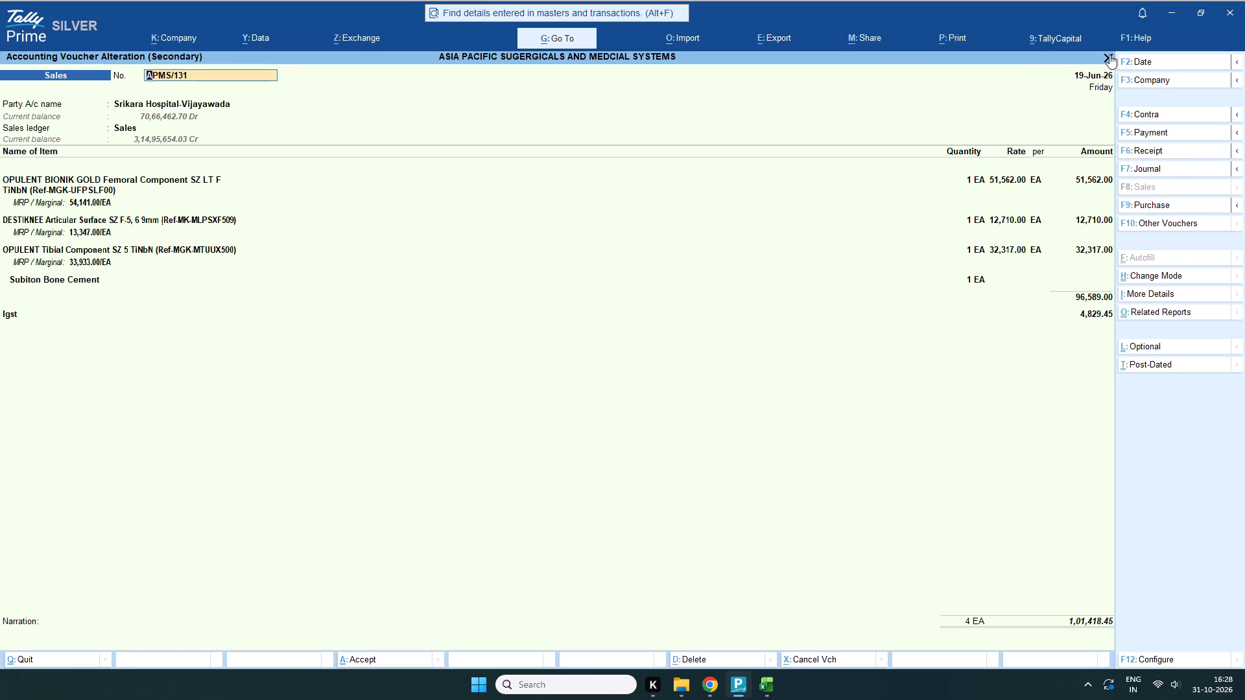
{"action": "left_click", "coordinate": [1109, 54]}
{"action": "scroll", "coordinate": [995, 268], "scroll_direction": "down", "scroll_amount": 1}
{"action": "double_click", "coordinate": [981, 232]}
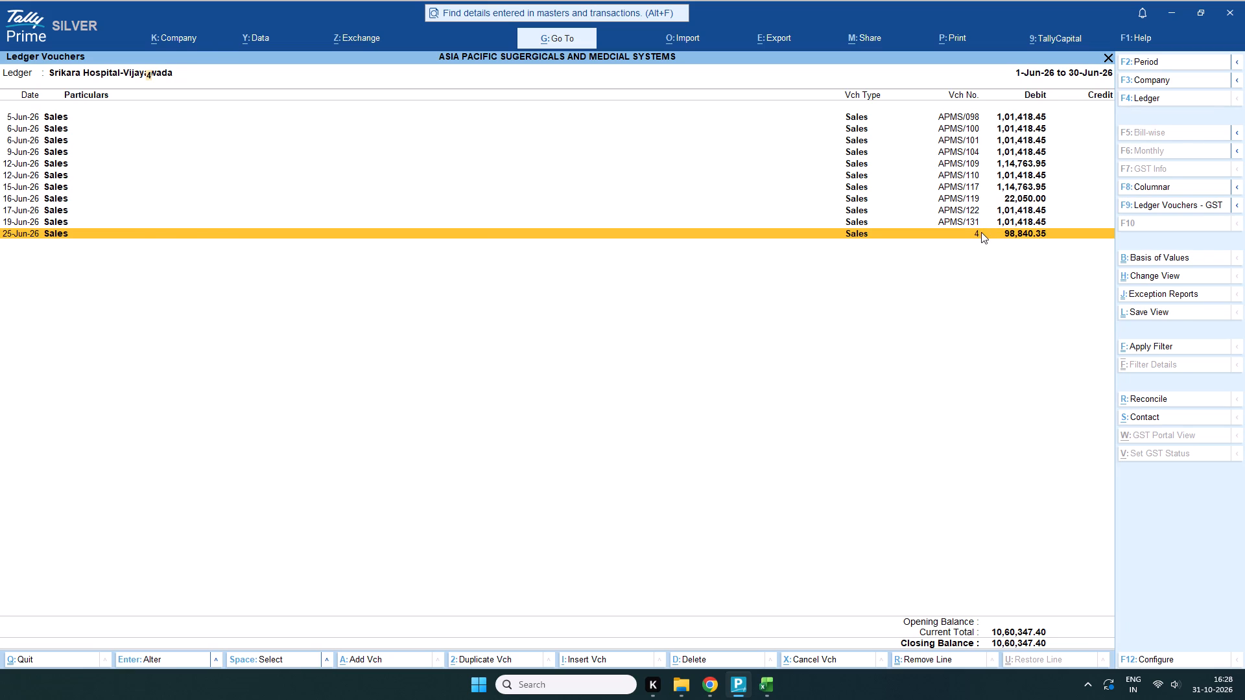
{"action": "left_click", "coordinate": [1108, 57]}
View sales voucher APMS/098 of 5-Jun again and close it.
{"action": "scroll", "coordinate": [1020, 133], "scroll_direction": "up", "scroll_amount": 7}
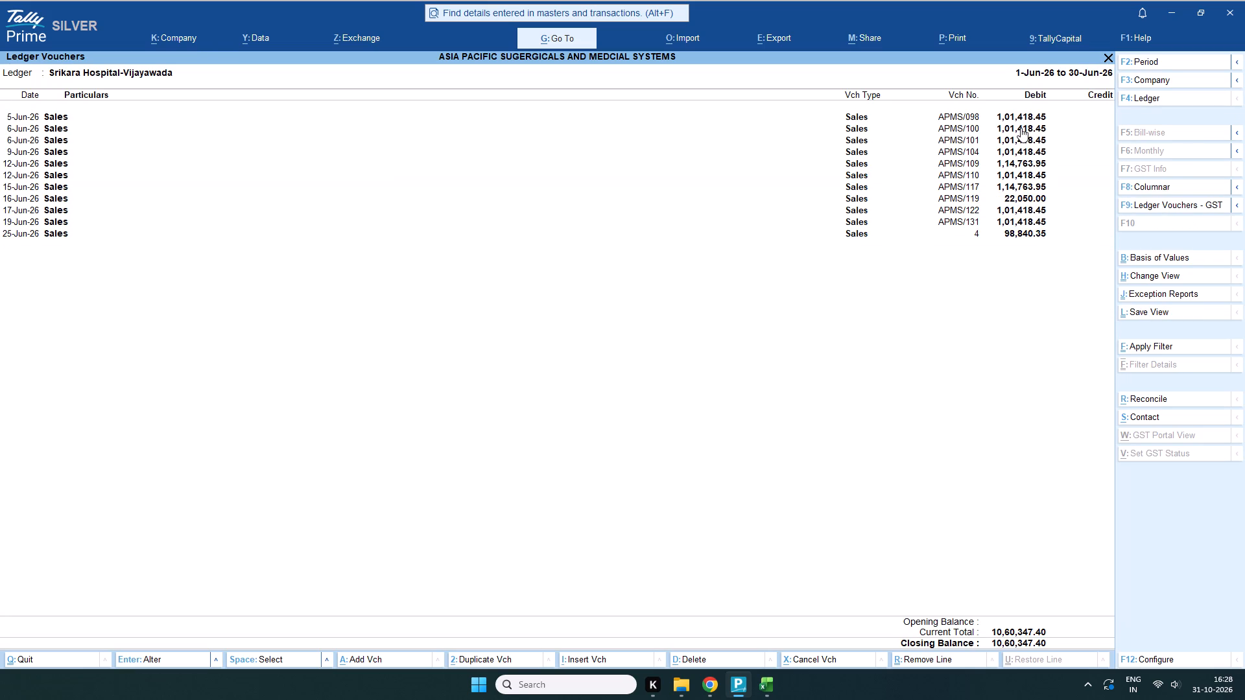
{"action": "scroll", "coordinate": [1021, 128], "scroll_direction": "up", "scroll_amount": 3}
{"action": "left_click", "coordinate": [1020, 106]}
{"action": "double_click", "coordinate": [1020, 114]}
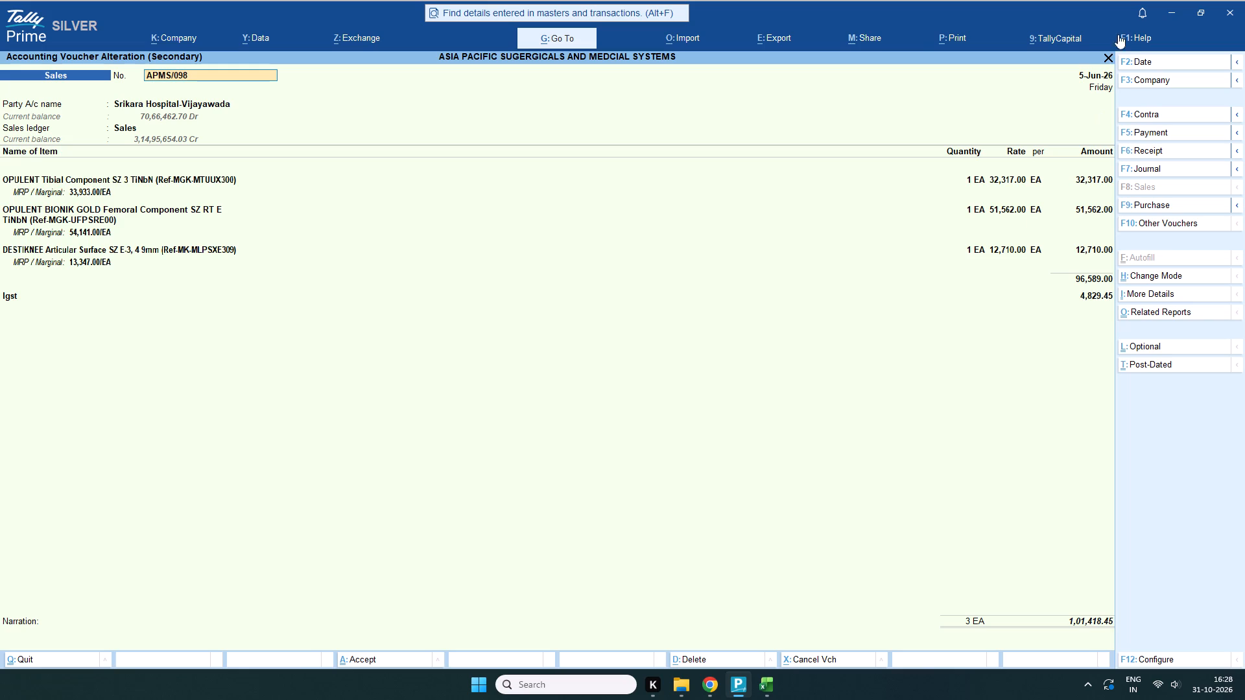
{"action": "left_click", "coordinate": [1111, 56]}
Return to the ledger's monthly summary and open the July vouchers.
{"action": "left_click", "coordinate": [1107, 58]}
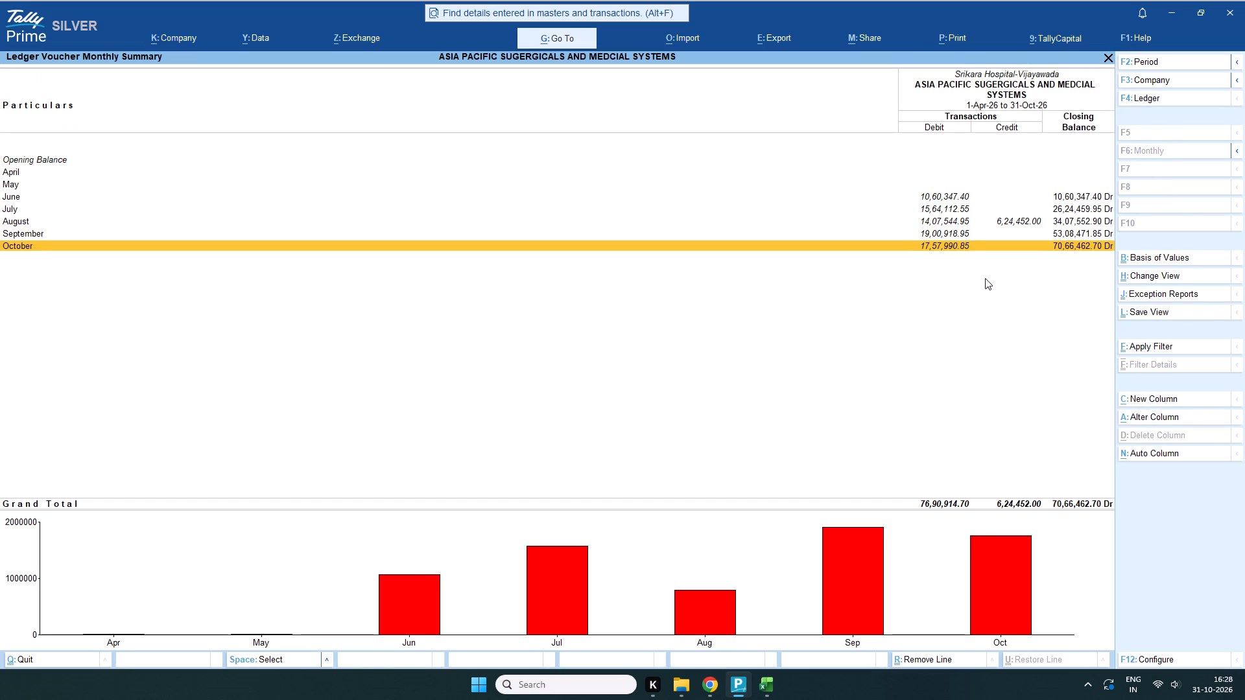
{"action": "scroll", "coordinate": [980, 263], "scroll_direction": "up", "scroll_amount": 4}
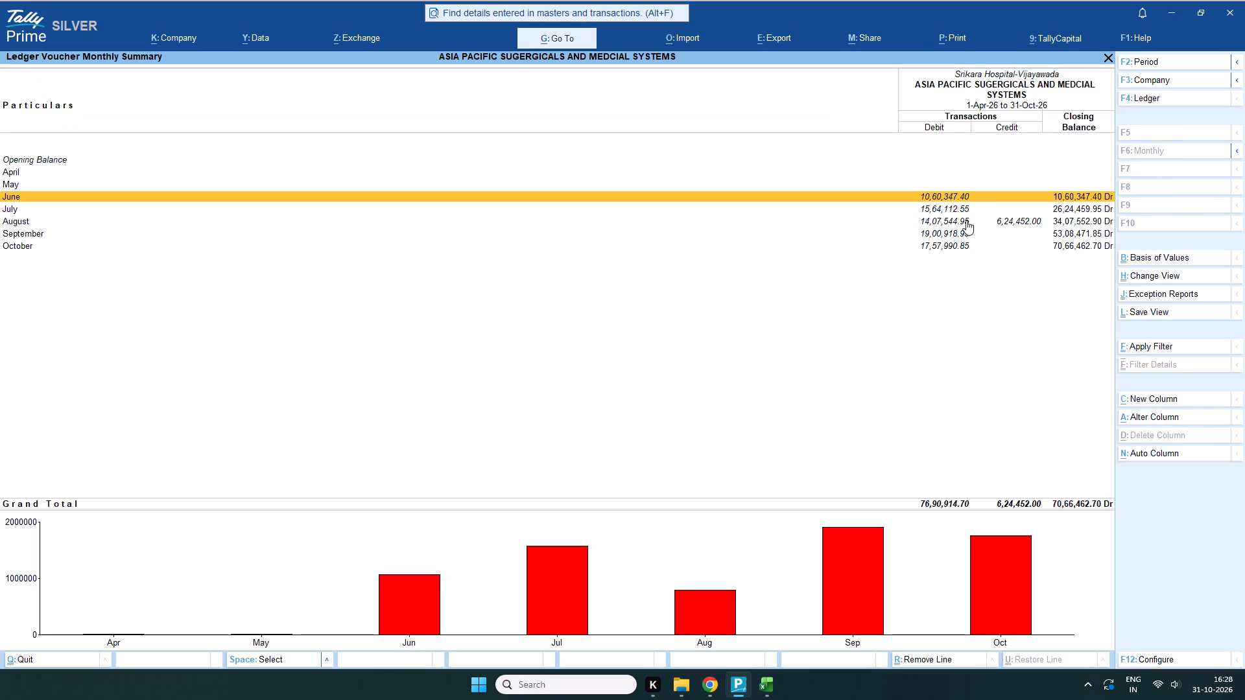
{"action": "scroll", "coordinate": [952, 236], "scroll_direction": "down", "scroll_amount": 1}
{"action": "double_click", "coordinate": [955, 213]}
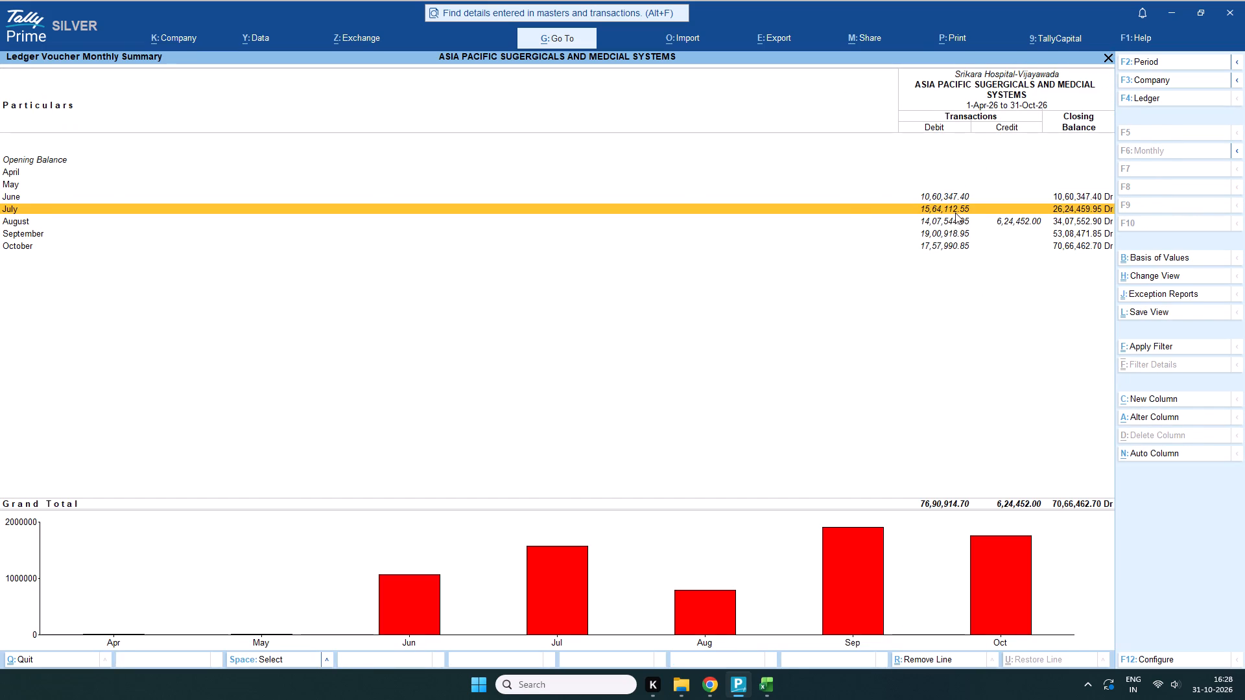
Open sales voucher APMS/154 of 2-Jul and replace its Cgst tax ledger with Igst.
{"action": "double_click", "coordinate": [985, 112]}
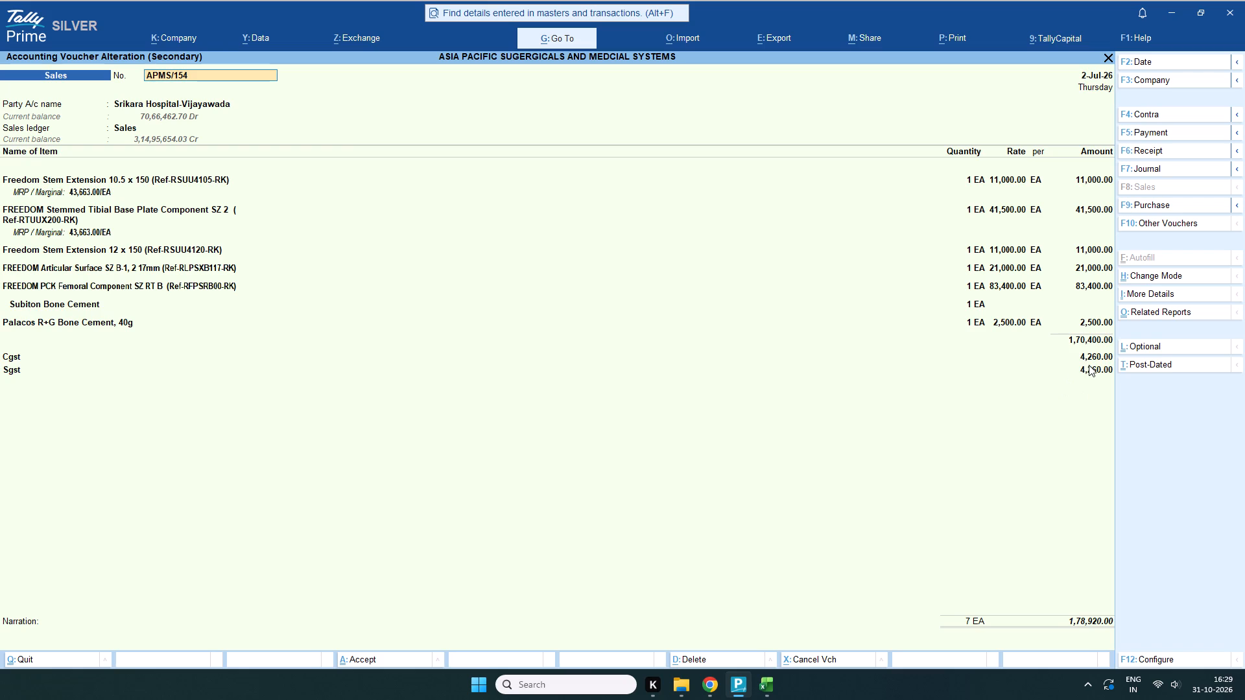
{"action": "left_click", "coordinate": [1081, 309]}
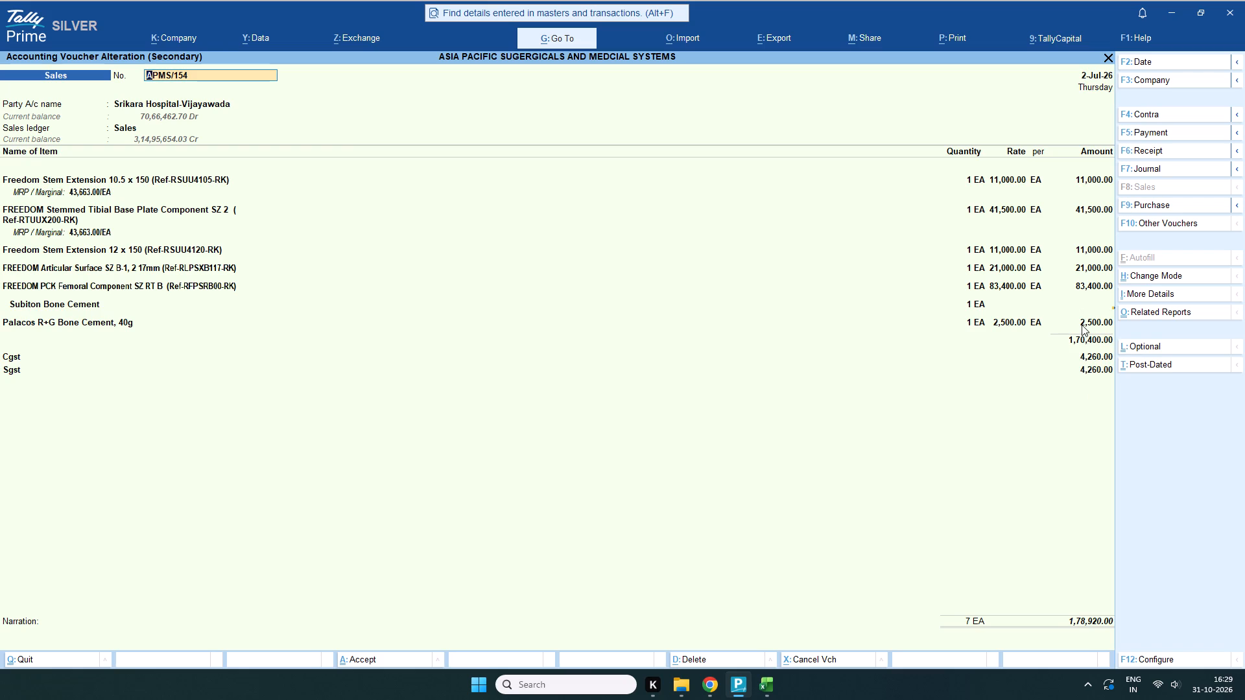
{"action": "left_click", "coordinate": [1084, 323]}
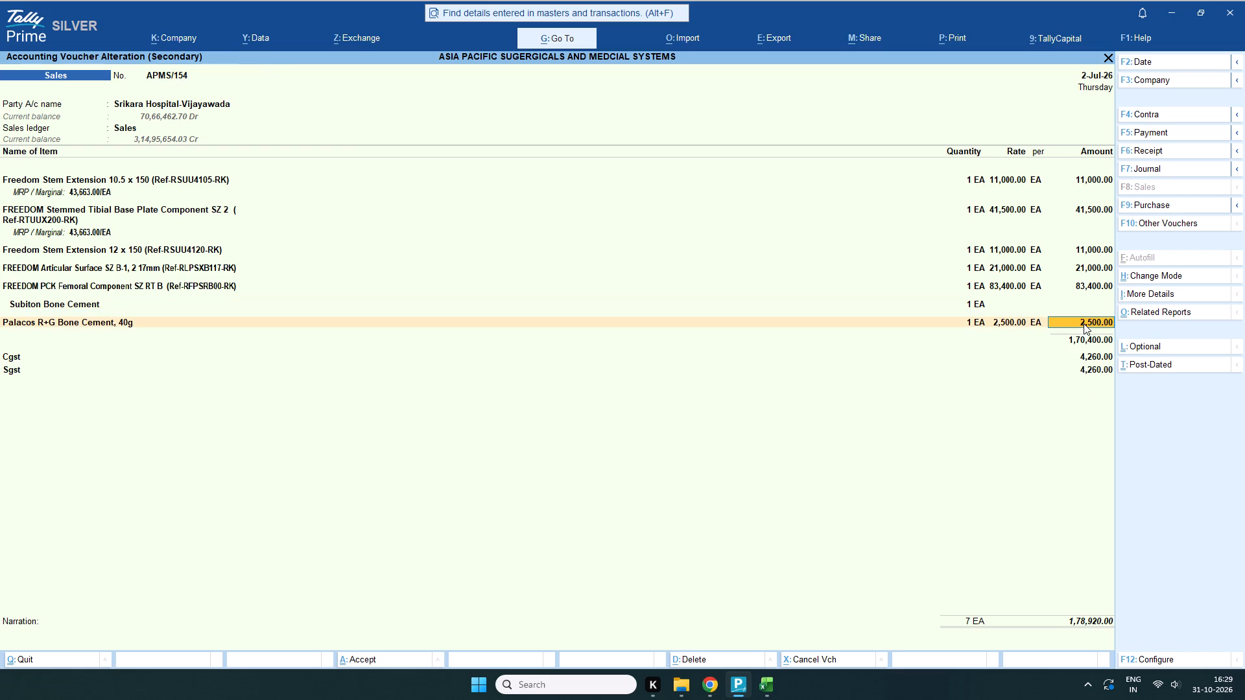
{"action": "left_click", "coordinate": [1084, 323]}
{"action": "key", "text": "Return"}
{"action": "key", "text": "Return"}
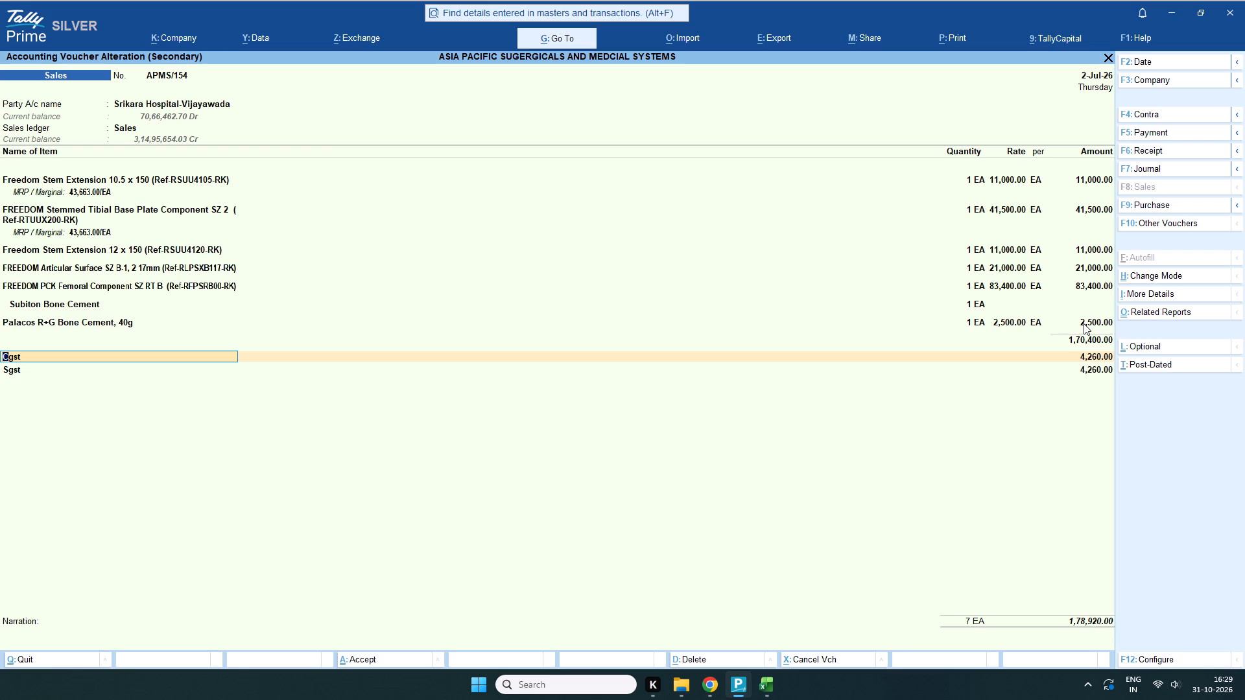
{"action": "key", "text": "space"}
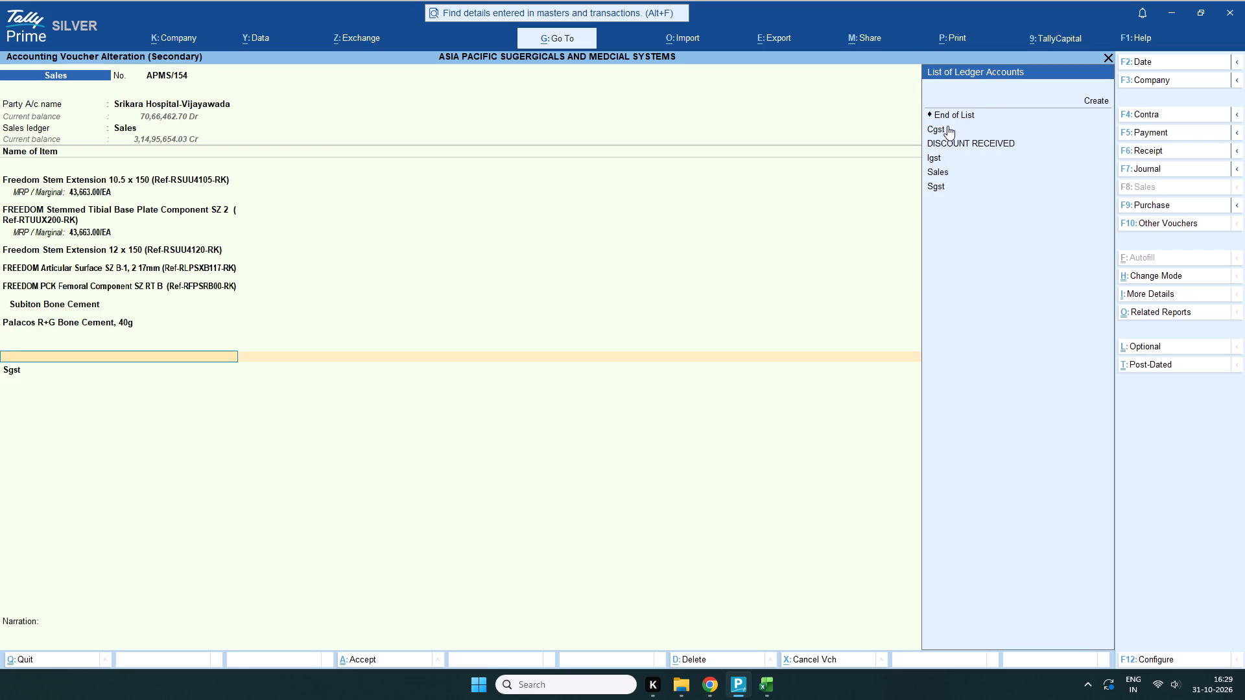
{"action": "left_click", "coordinate": [943, 158]}
{"action": "left_click", "coordinate": [942, 159]}
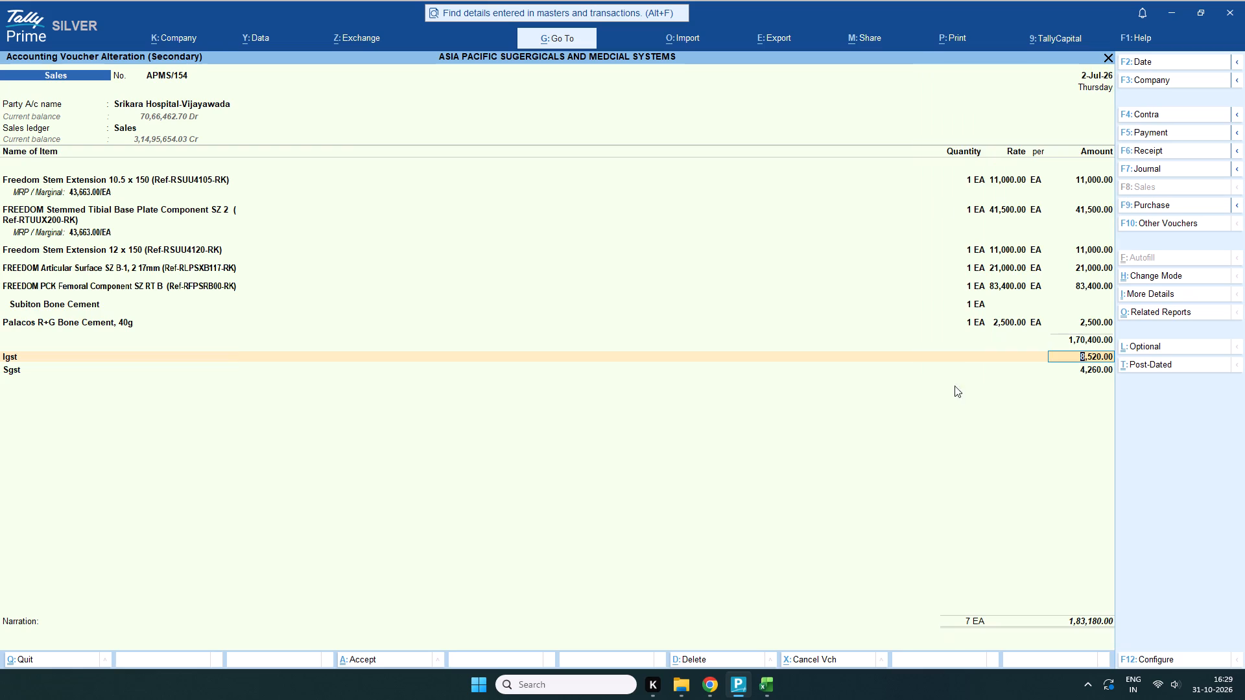
Remove the Sgst ledger line from voucher APMS/154 by ending the ledger list there, and save the voucher.
{"action": "left_click", "coordinate": [1092, 371]}
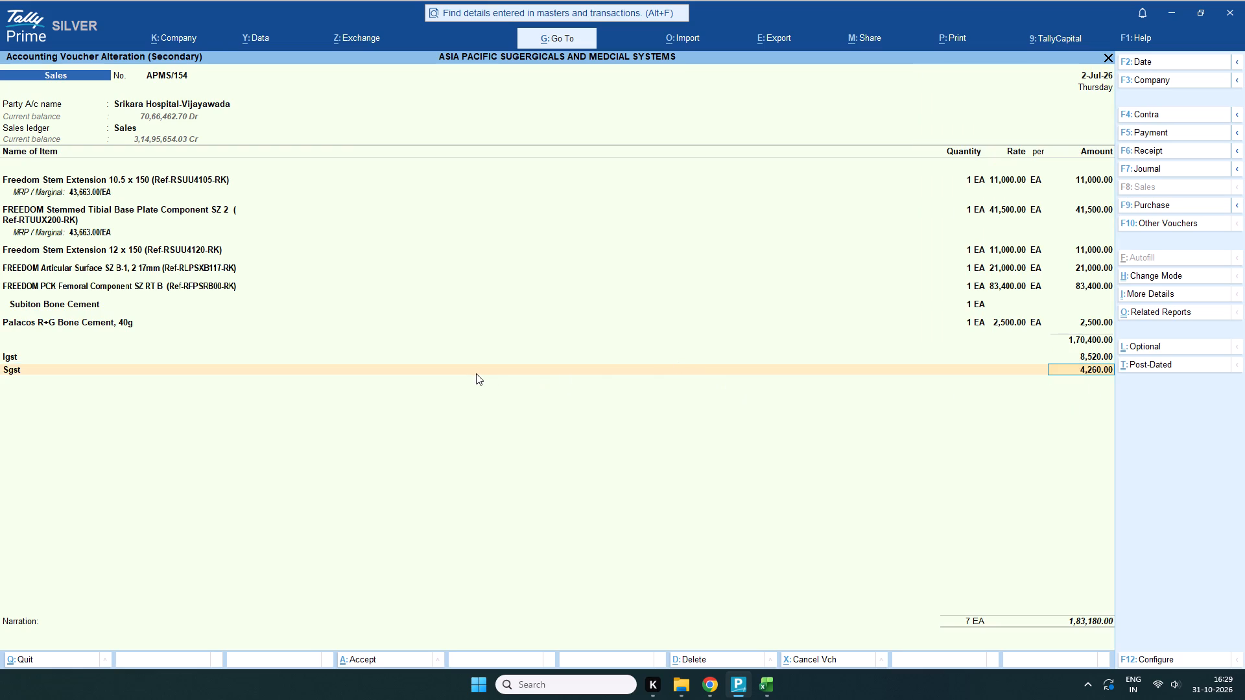
{"action": "double_click", "coordinate": [20, 367]}
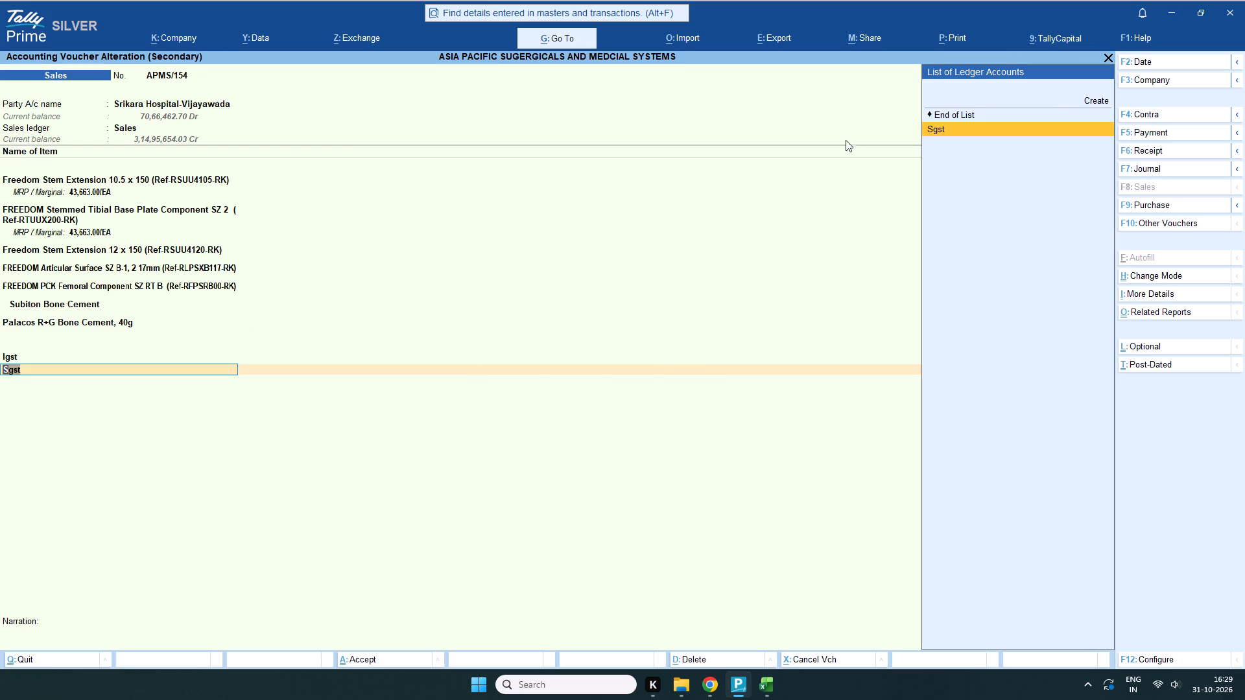
{"action": "scroll", "coordinate": [967, 121], "scroll_direction": "up", "scroll_amount": 1}
{"action": "left_click", "coordinate": [964, 115]}
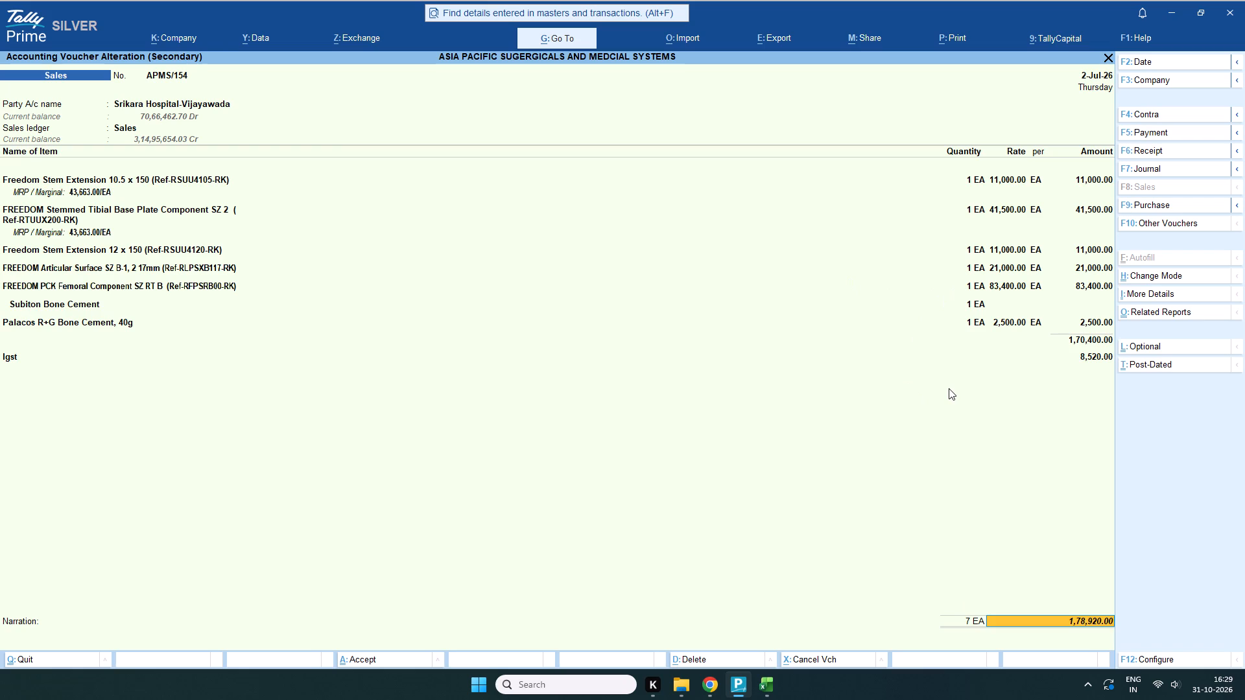
{"action": "key", "text": "ctrl+a"}
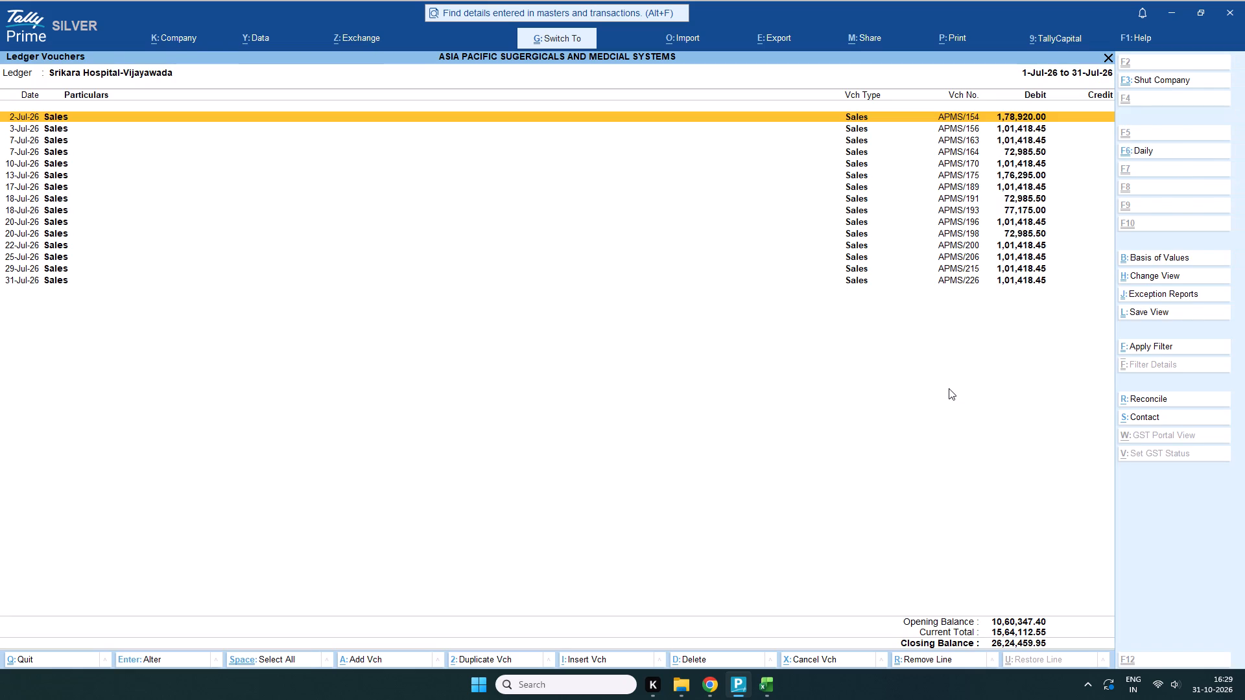
Reopen sales voucher APMS/154 to check its tax line, and close it.
{"action": "double_click", "coordinate": [977, 117]}
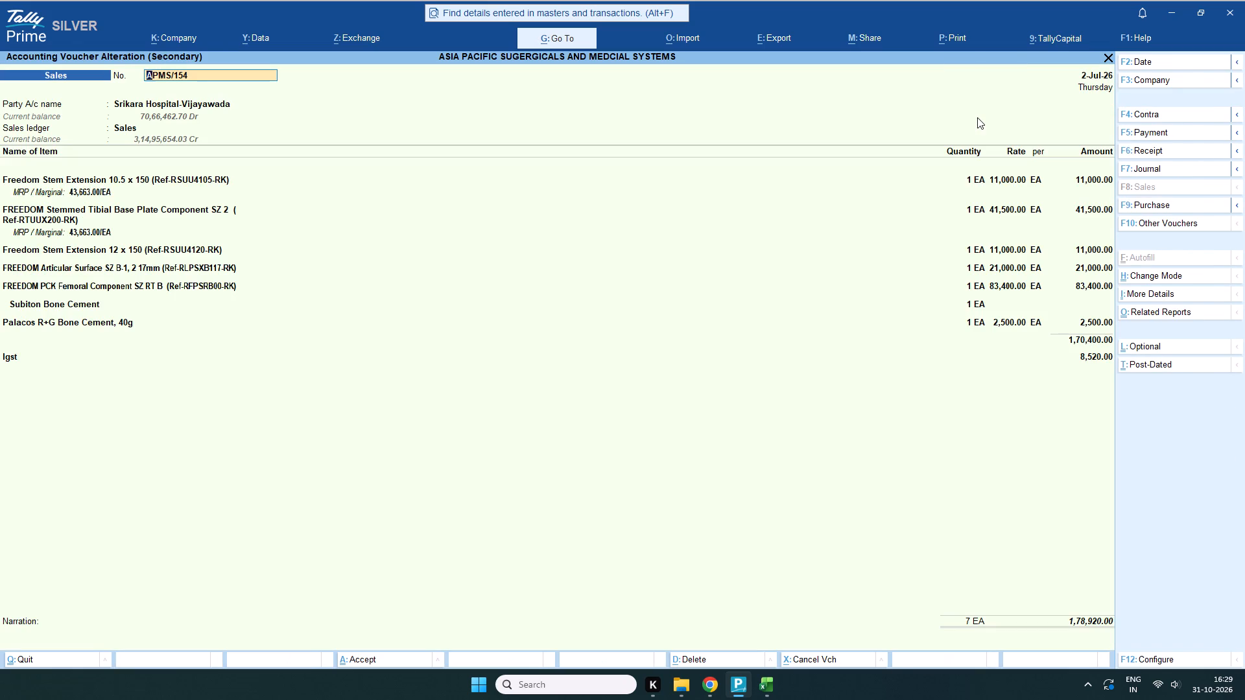
{"action": "left_click", "coordinate": [1104, 53]}
Open July sales vouchers APMS/156, APMS/163, APMS/164 and APMS/170 in turn to check their tax lines, closing each one.
{"action": "scroll", "coordinate": [1034, 121], "scroll_direction": "down", "scroll_amount": 1}
{"action": "double_click", "coordinate": [1023, 129]}
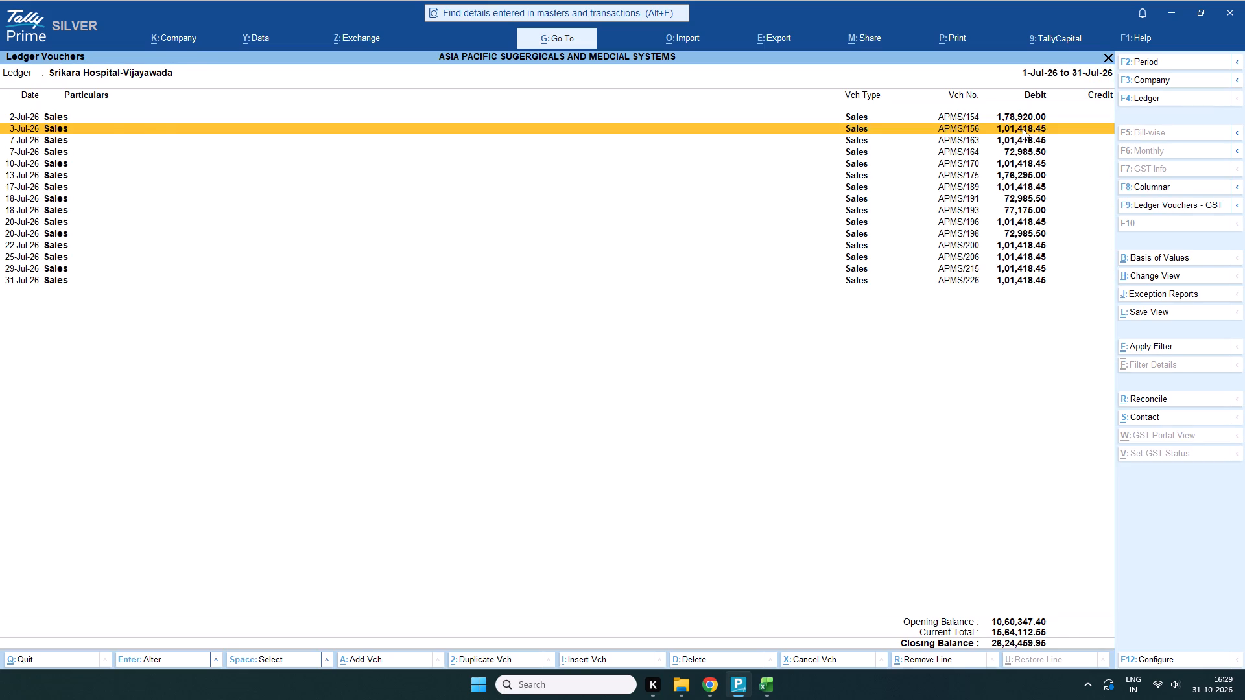
{"action": "left_click", "coordinate": [1108, 56]}
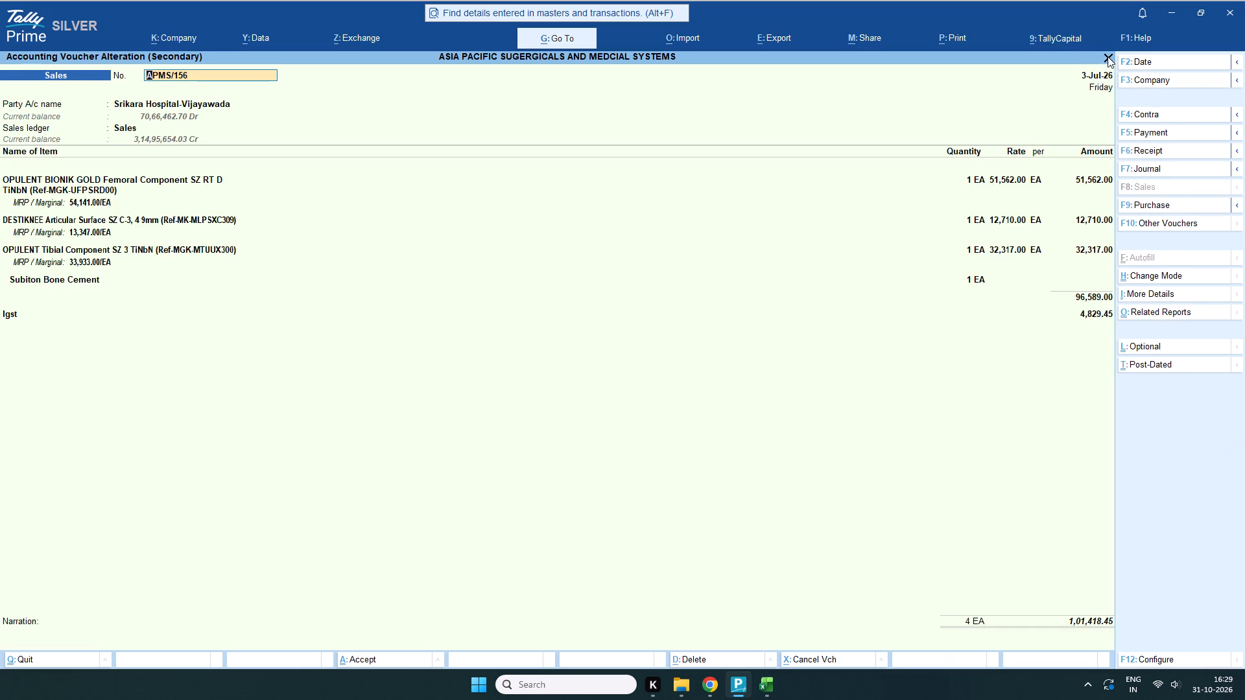
{"action": "scroll", "coordinate": [984, 142], "scroll_direction": "down", "scroll_amount": 1}
{"action": "double_click", "coordinate": [983, 141]}
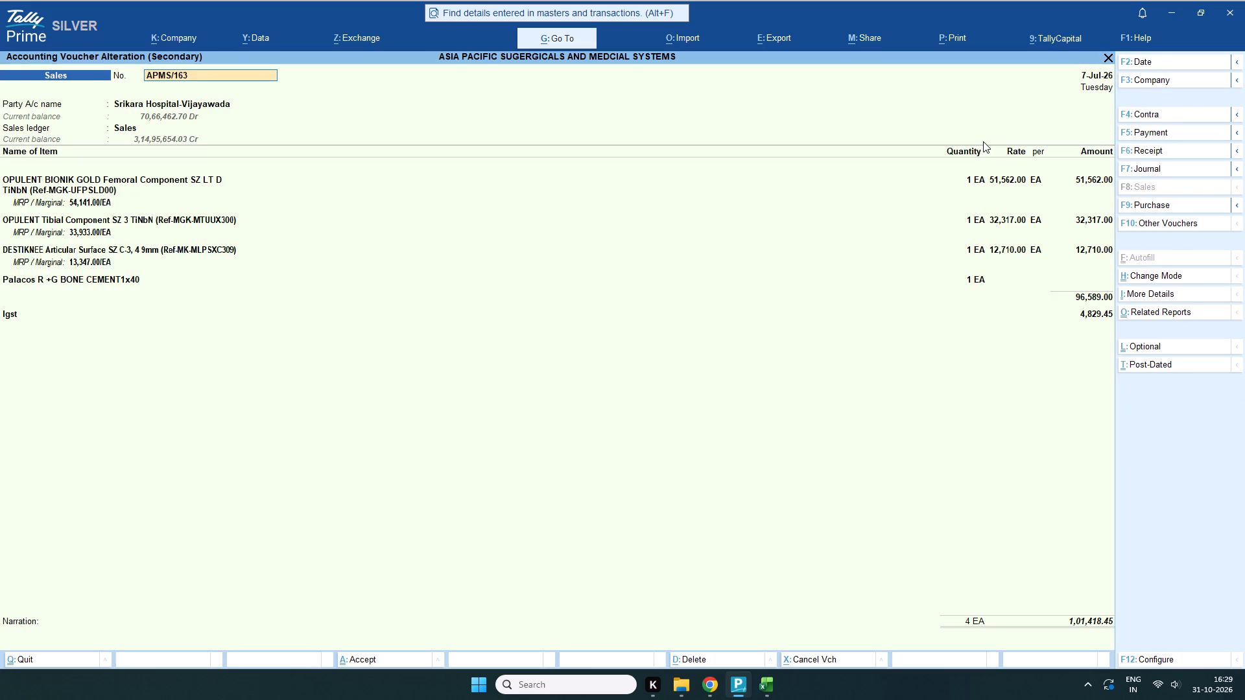
{"action": "left_click", "coordinate": [1104, 58]}
{"action": "scroll", "coordinate": [958, 152], "scroll_direction": "down", "scroll_amount": 1}
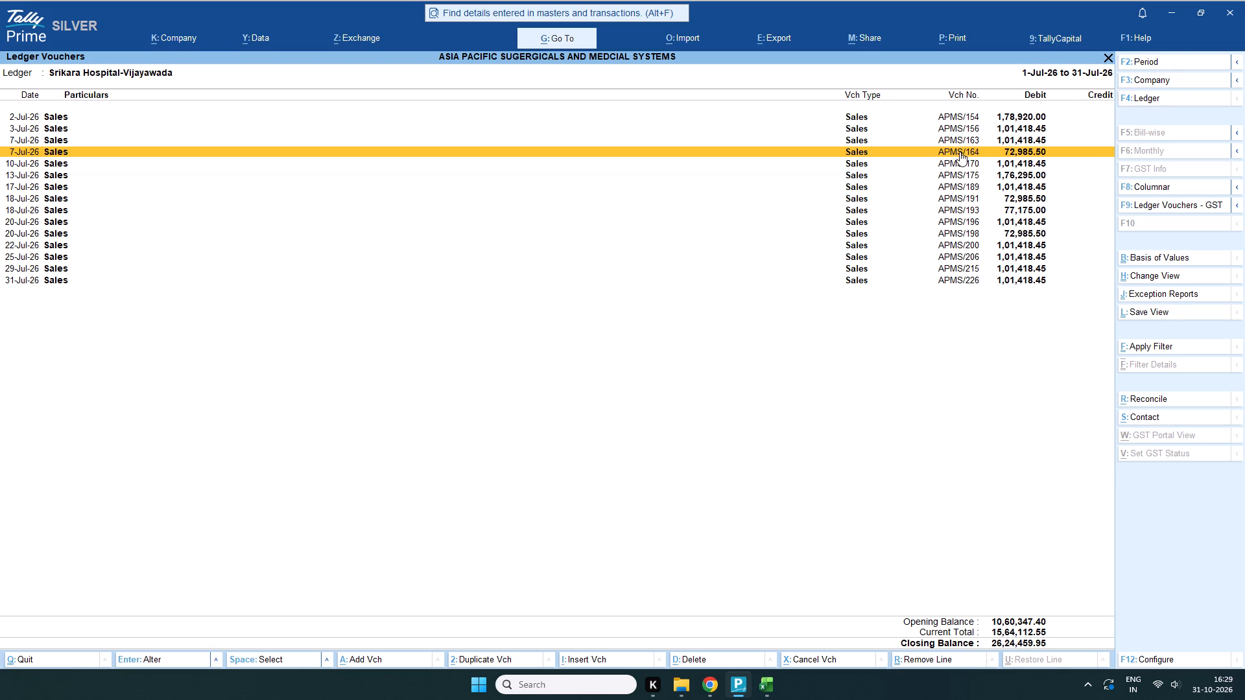
{"action": "double_click", "coordinate": [960, 152]}
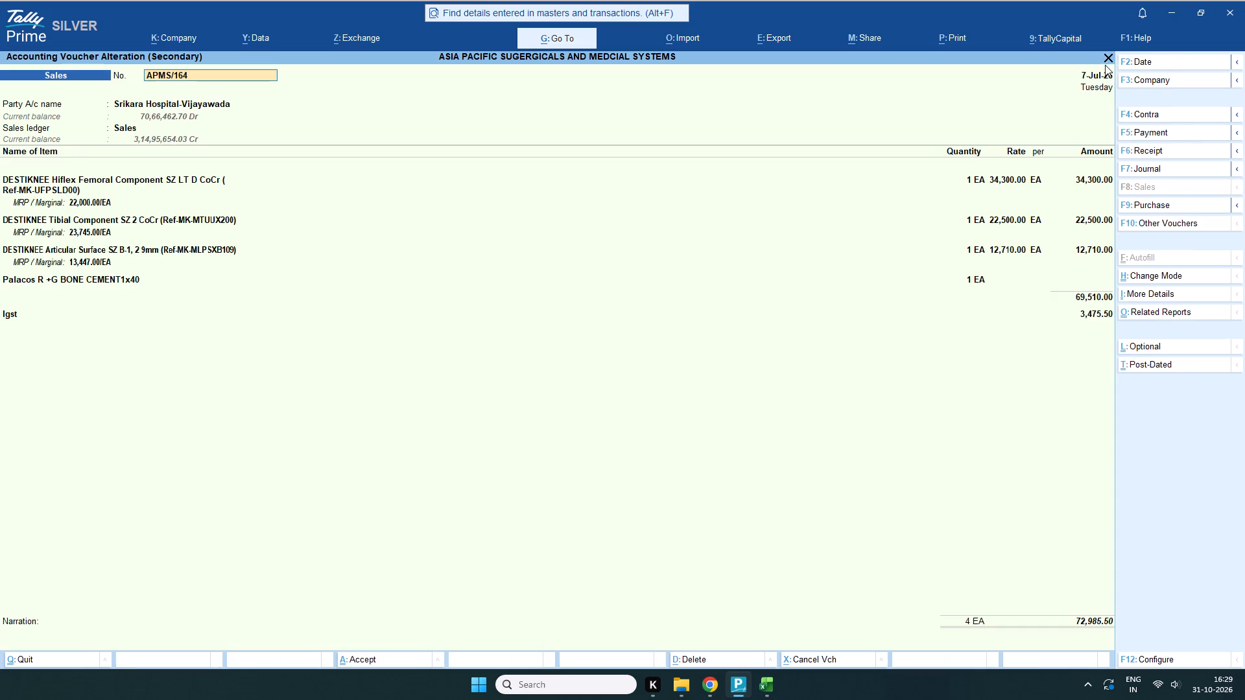
{"action": "left_click", "coordinate": [1106, 63]}
{"action": "scroll", "coordinate": [1019, 170], "scroll_direction": "down", "scroll_amount": 1}
{"action": "double_click", "coordinate": [991, 166]}
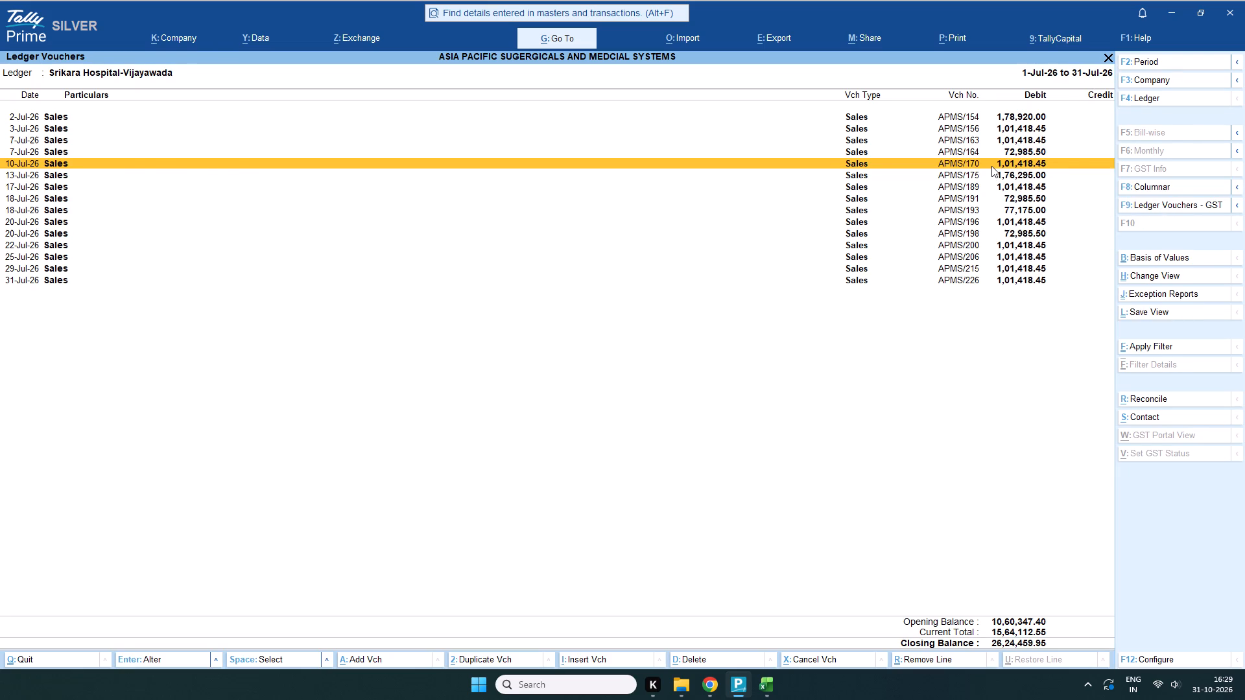
{"action": "left_click", "coordinate": [1110, 56]}
Open sales voucher APMS/175 of 13-Jul for alteration.
{"action": "scroll", "coordinate": [1026, 143], "scroll_direction": "down", "scroll_amount": 1}
{"action": "left_click", "coordinate": [995, 176]}
{"action": "double_click", "coordinate": [995, 176]}
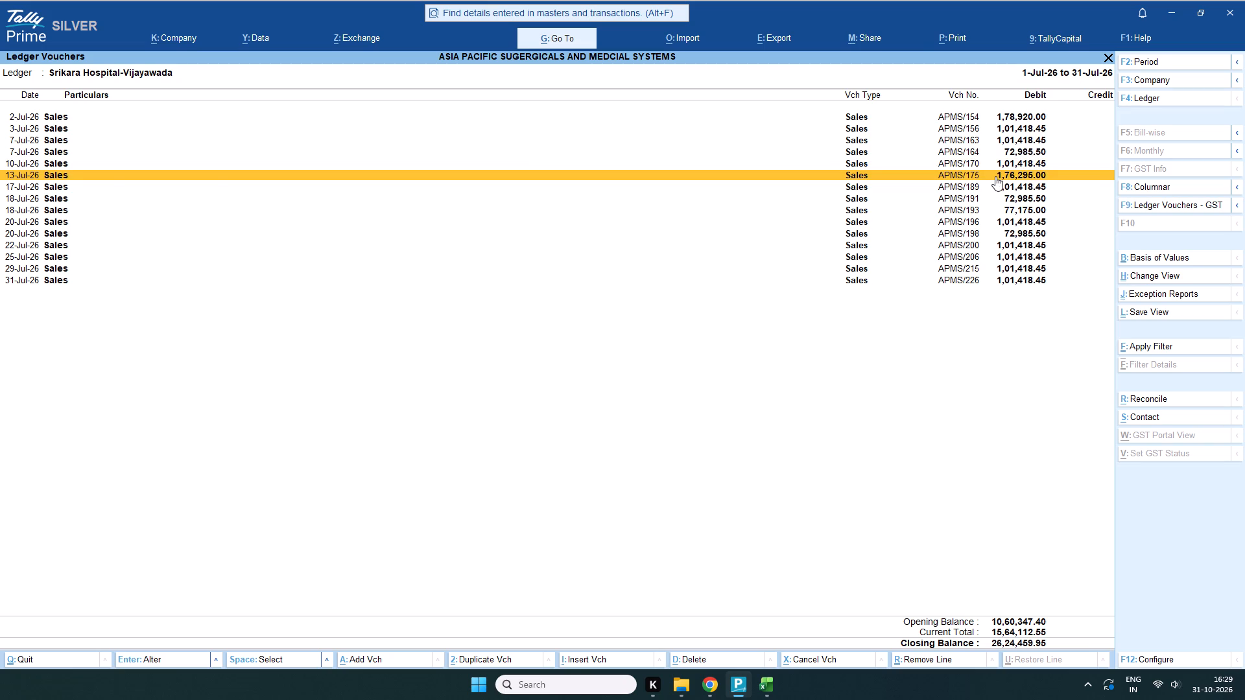
{"action": "double_click", "coordinate": [995, 176]}
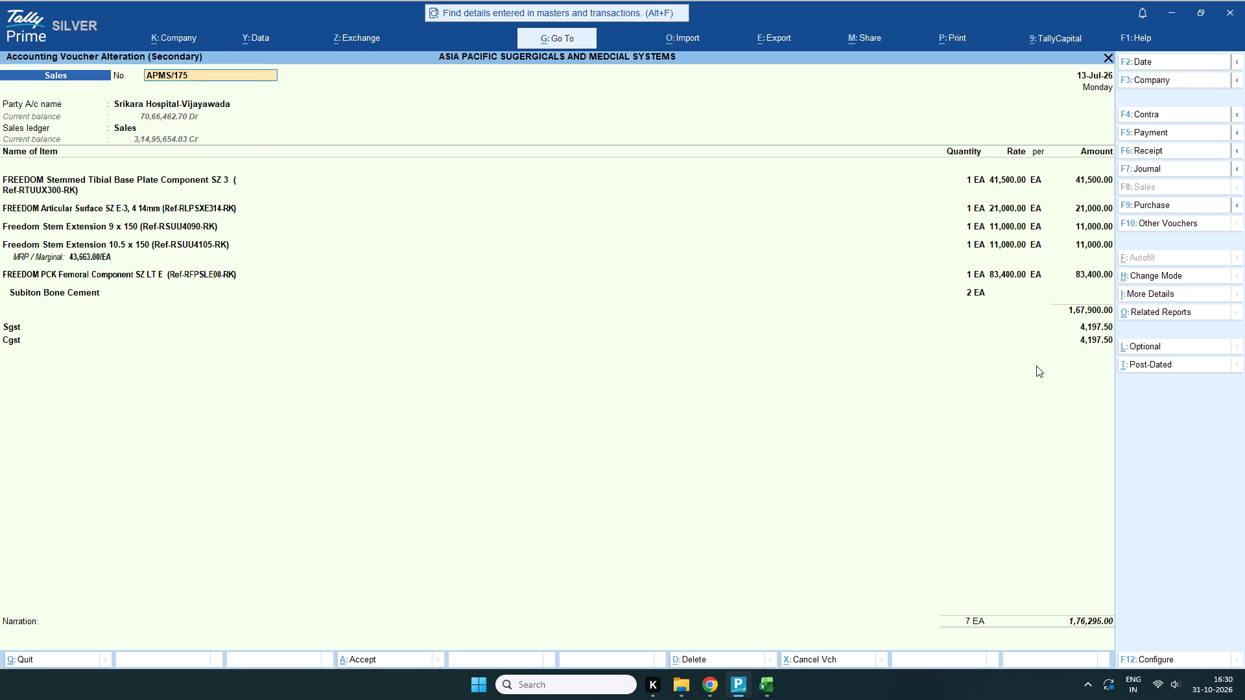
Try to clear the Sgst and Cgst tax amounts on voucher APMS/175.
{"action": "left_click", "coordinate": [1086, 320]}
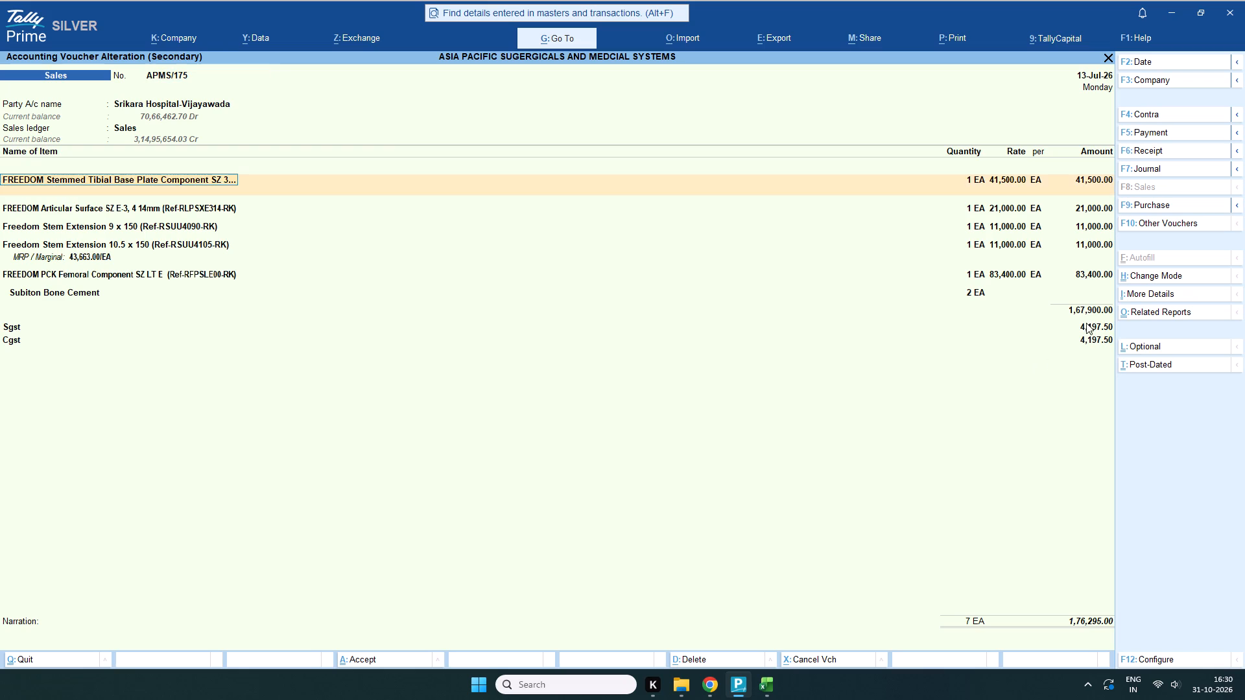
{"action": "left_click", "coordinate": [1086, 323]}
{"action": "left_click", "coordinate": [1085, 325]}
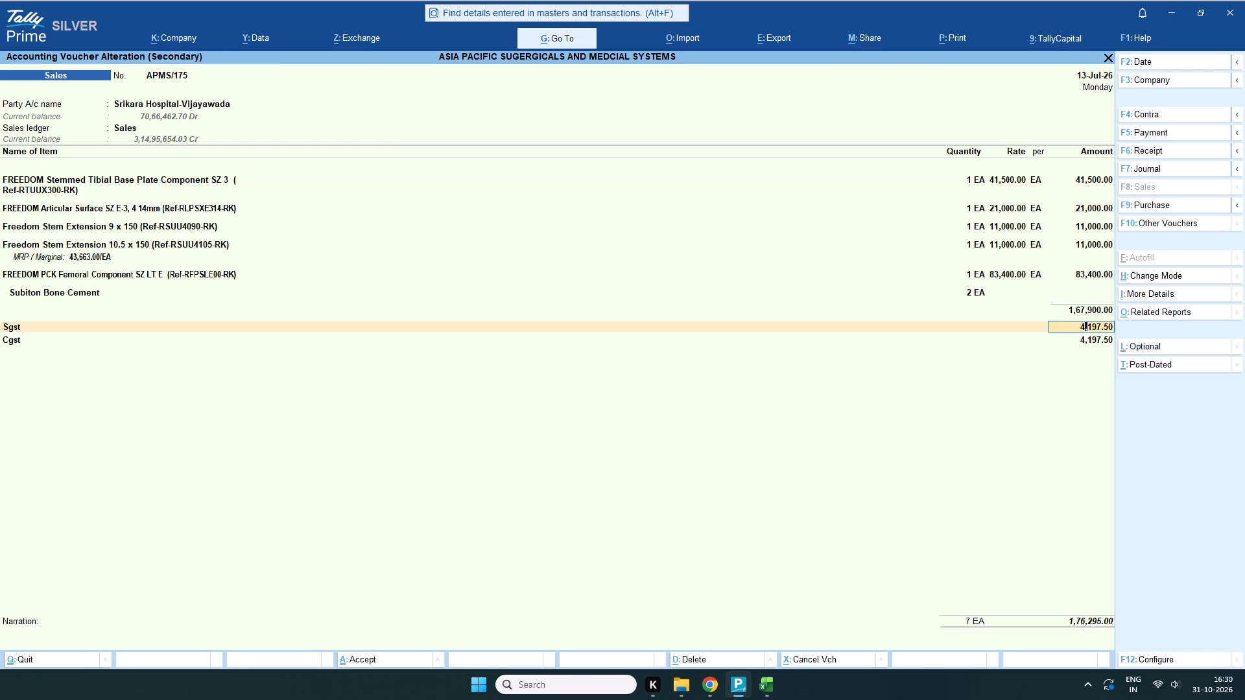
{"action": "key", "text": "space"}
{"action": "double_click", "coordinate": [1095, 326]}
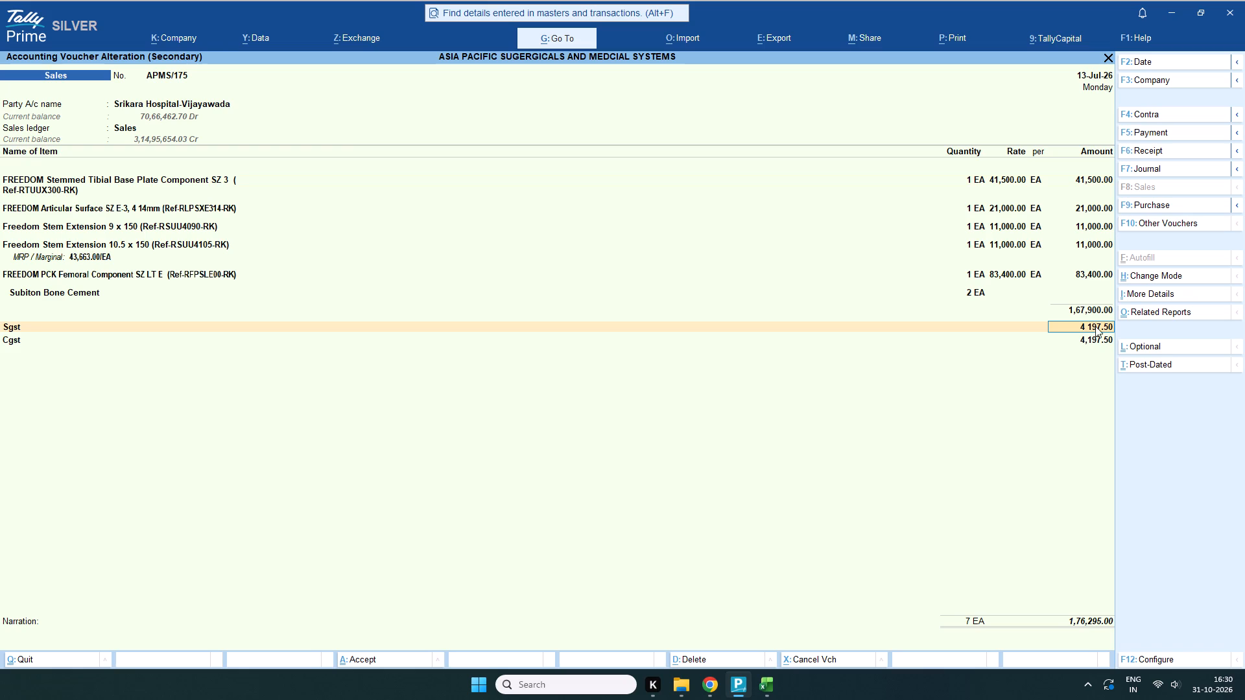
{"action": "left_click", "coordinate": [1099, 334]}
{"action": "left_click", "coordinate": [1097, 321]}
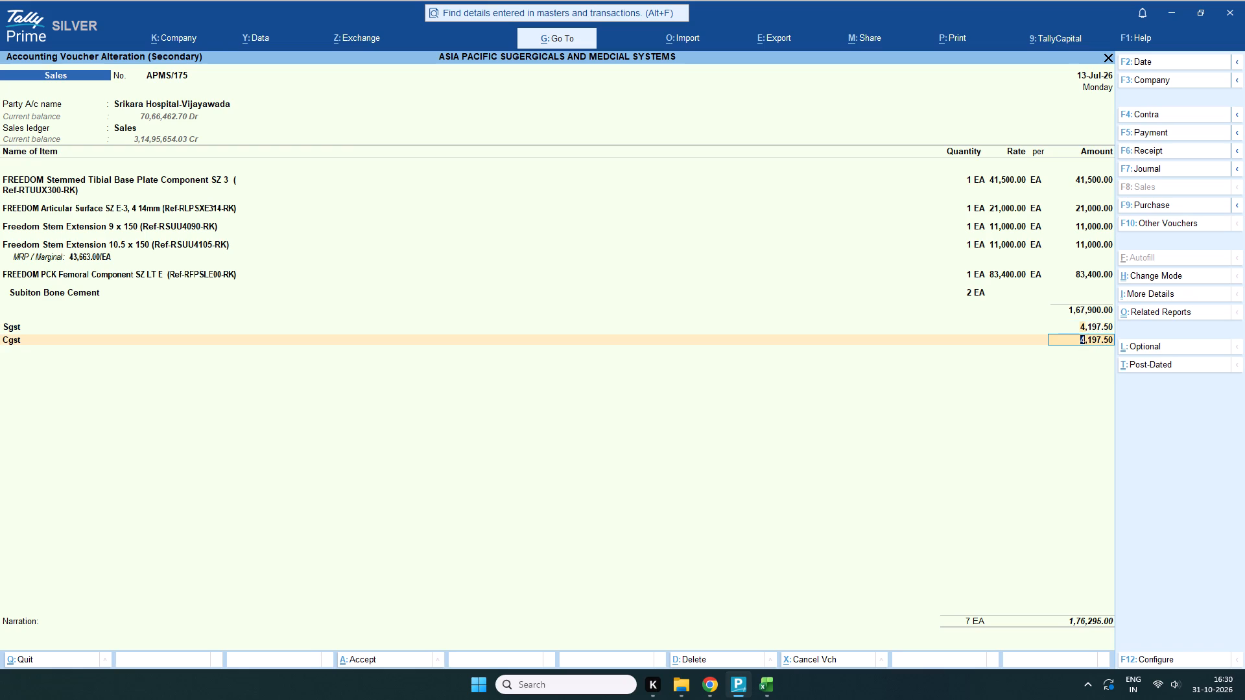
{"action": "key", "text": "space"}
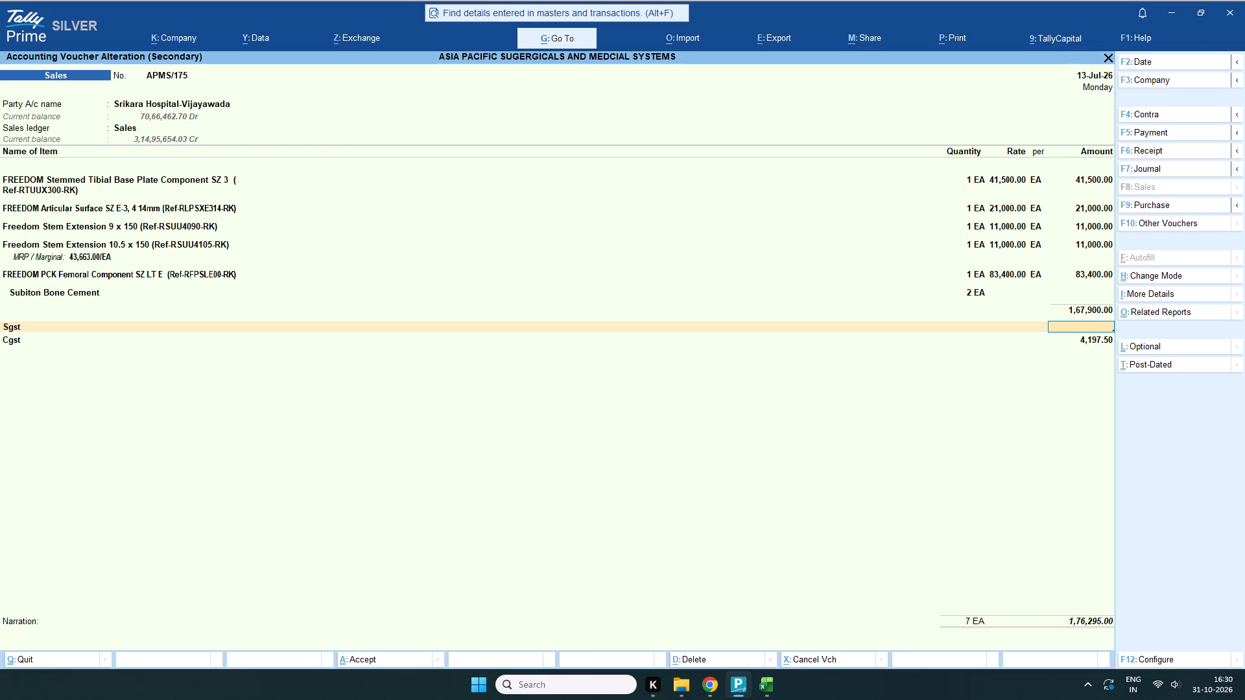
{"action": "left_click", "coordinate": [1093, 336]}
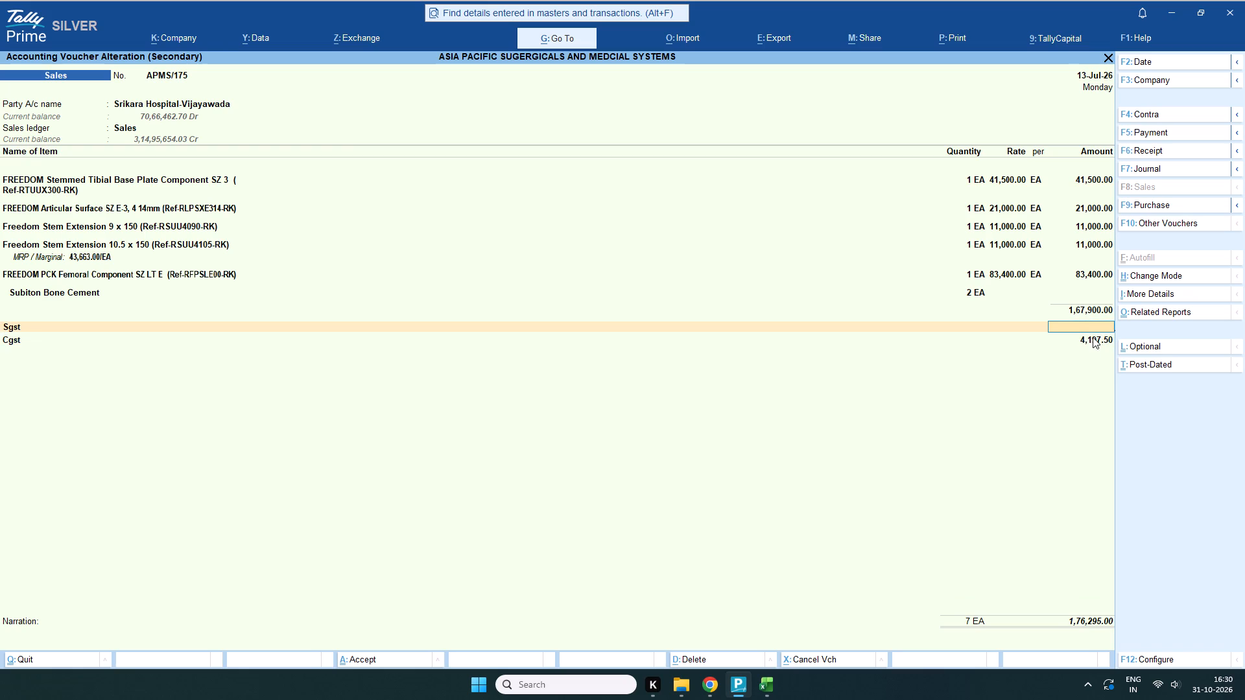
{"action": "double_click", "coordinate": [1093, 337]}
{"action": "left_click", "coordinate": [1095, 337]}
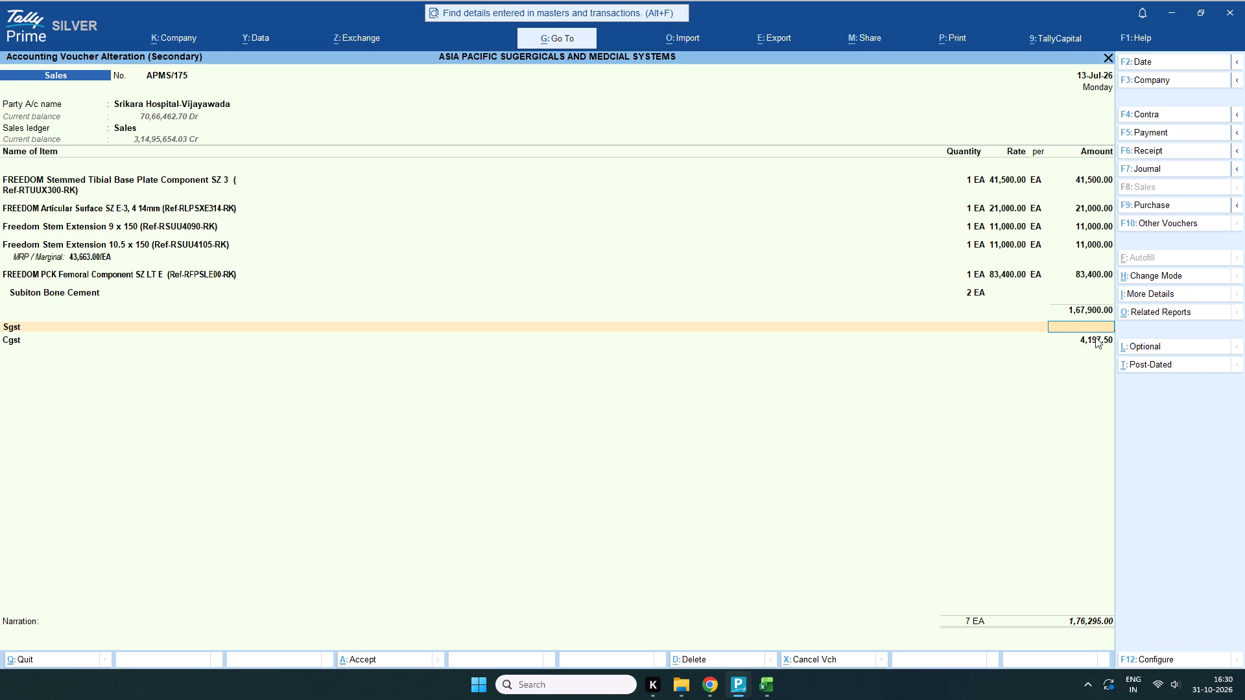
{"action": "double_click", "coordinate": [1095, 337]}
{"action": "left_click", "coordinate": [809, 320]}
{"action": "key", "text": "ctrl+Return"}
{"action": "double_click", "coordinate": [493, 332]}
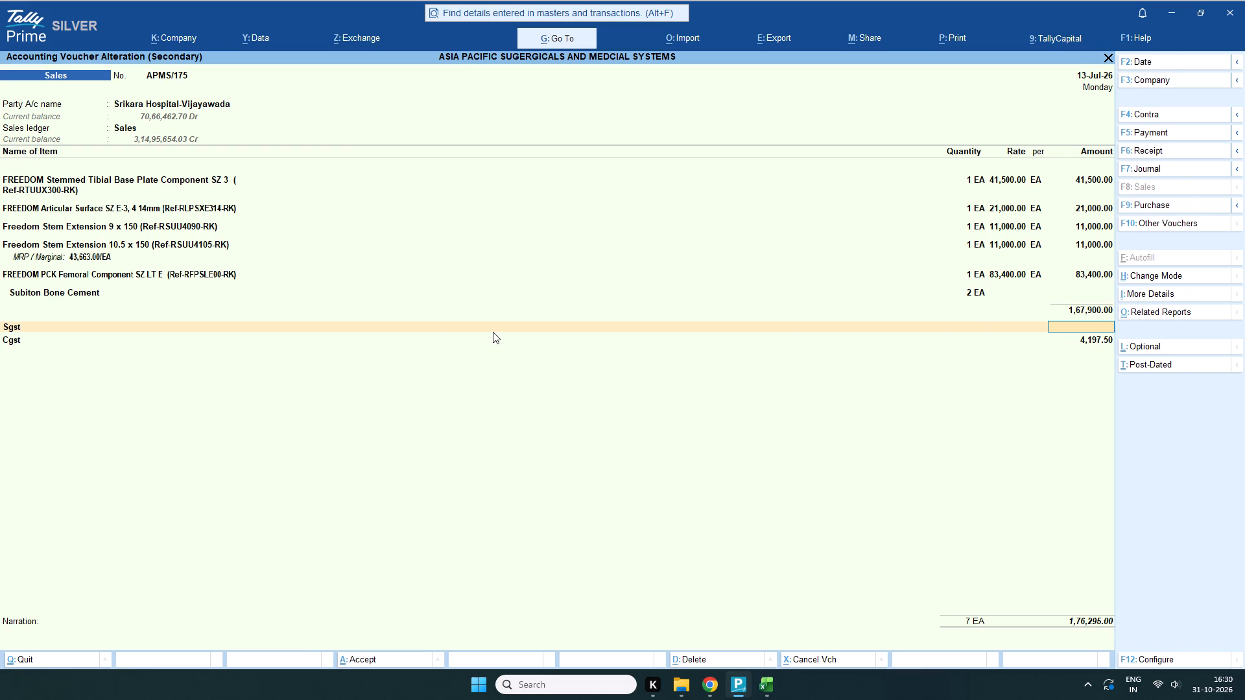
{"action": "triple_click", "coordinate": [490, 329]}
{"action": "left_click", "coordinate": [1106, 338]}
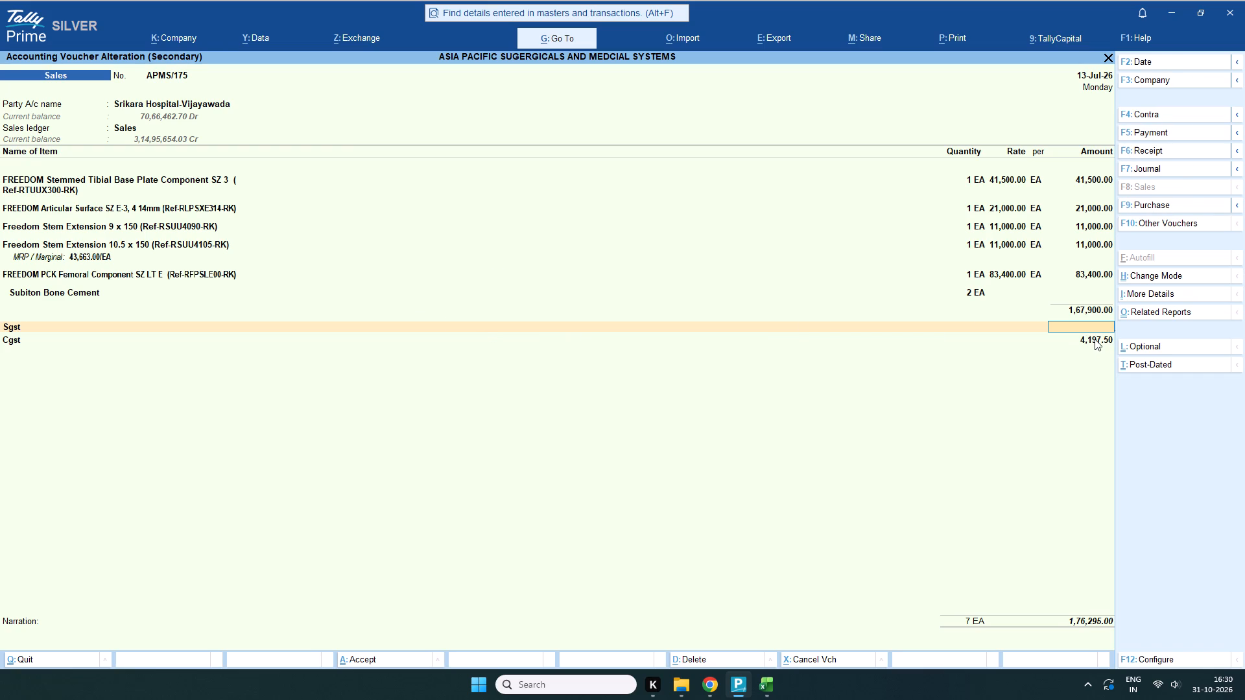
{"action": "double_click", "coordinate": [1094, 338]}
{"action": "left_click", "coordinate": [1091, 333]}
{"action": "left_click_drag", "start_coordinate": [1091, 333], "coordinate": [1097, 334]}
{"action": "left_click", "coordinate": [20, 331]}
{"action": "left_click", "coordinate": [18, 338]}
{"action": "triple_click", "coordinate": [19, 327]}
Replace the Sgst tax ledger on voucher APMS/175 with Igst.
{"action": "scroll", "coordinate": [978, 125], "scroll_direction": "up", "scroll_amount": 1}
{"action": "scroll", "coordinate": [977, 125], "scroll_direction": "down", "scroll_amount": 2}
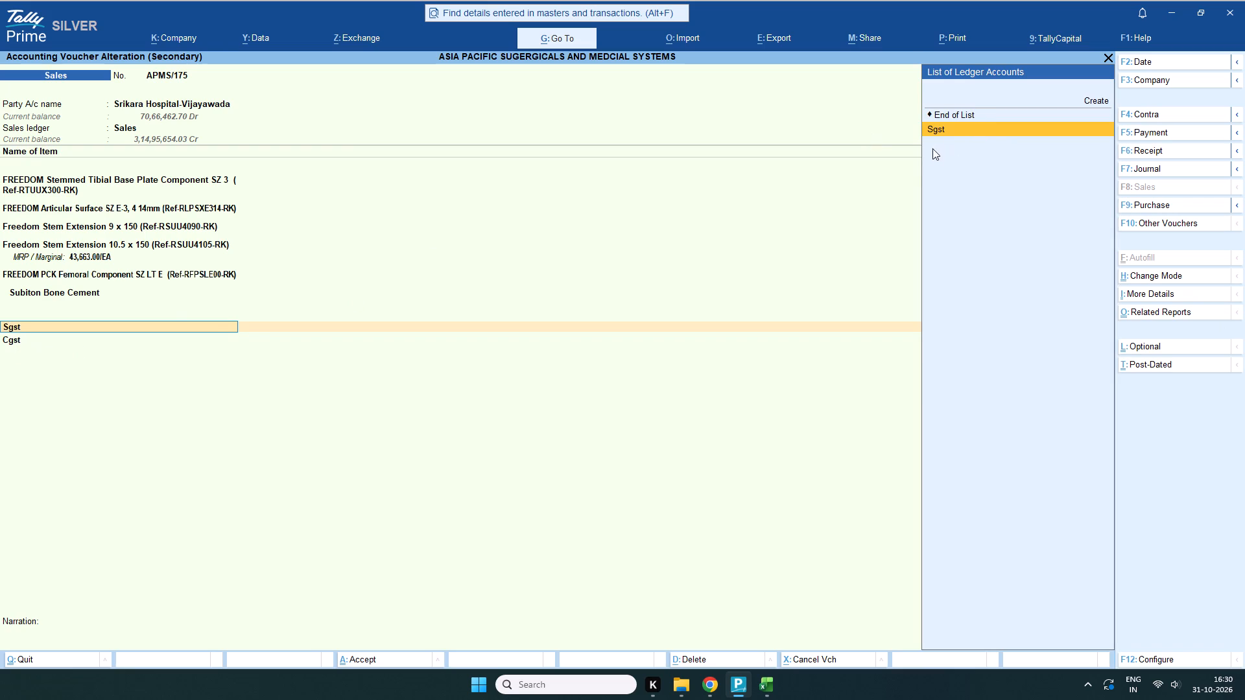
{"action": "left_click", "coordinate": [210, 325]}
{"action": "key", "text": "BackSpace"}
{"action": "key", "text": "BackSpace"}
{"action": "key", "text": "BackSpace"}
{"action": "key", "text": "BackSpace"}
{"action": "scroll", "coordinate": [217, 337], "scroll_direction": "down", "scroll_amount": 2}
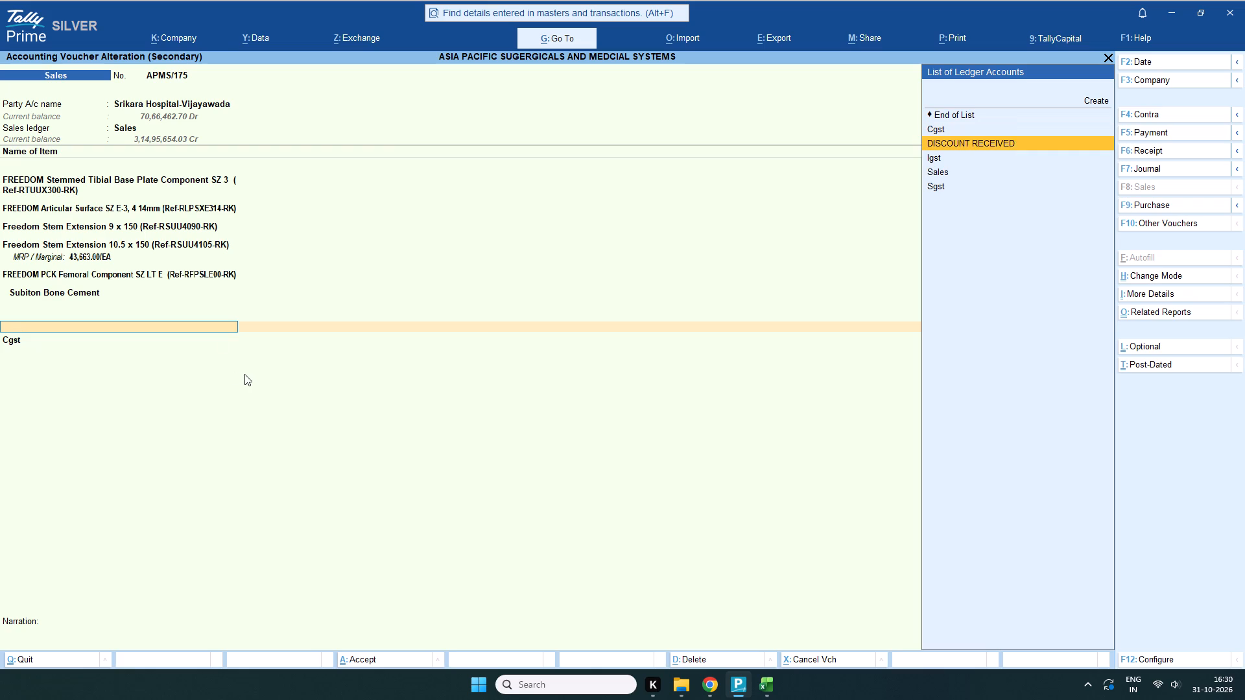
{"action": "scroll", "coordinate": [244, 374], "scroll_direction": "down", "scroll_amount": 1}
{"action": "double_click", "coordinate": [929, 157]}
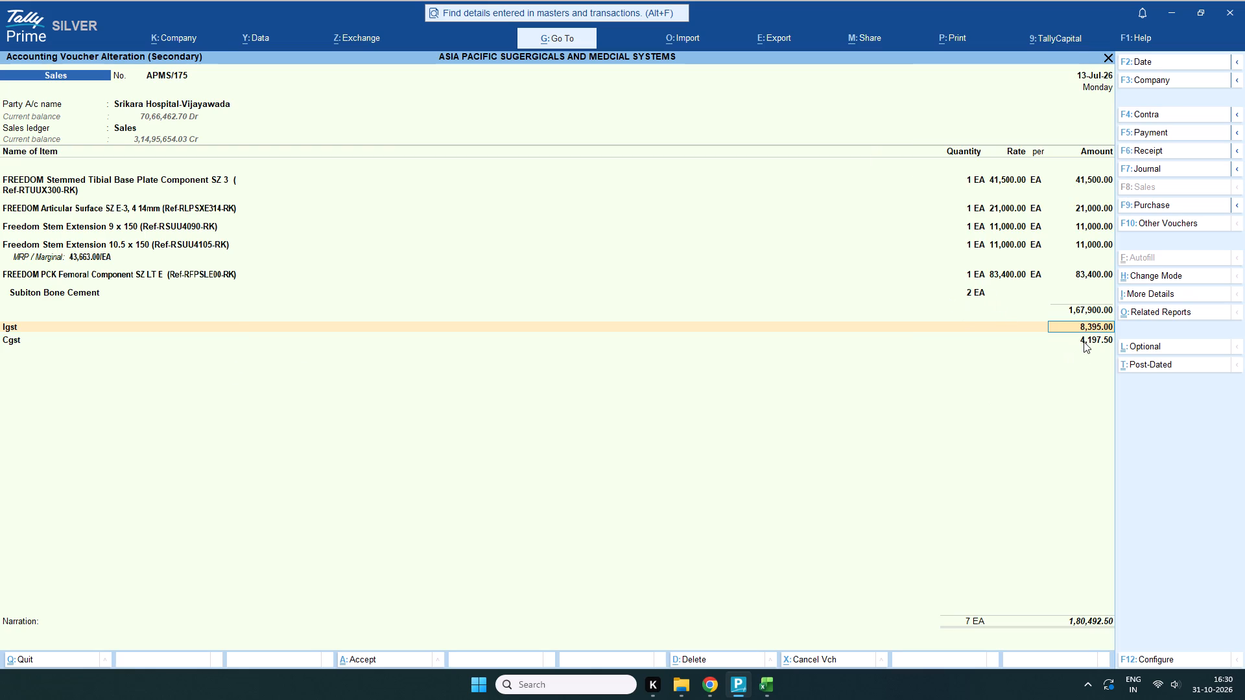
Remove the Cgst ledger line from voucher APMS/175 by ending the ledger list there, and save the voucher.
{"action": "left_click", "coordinate": [1084, 342]}
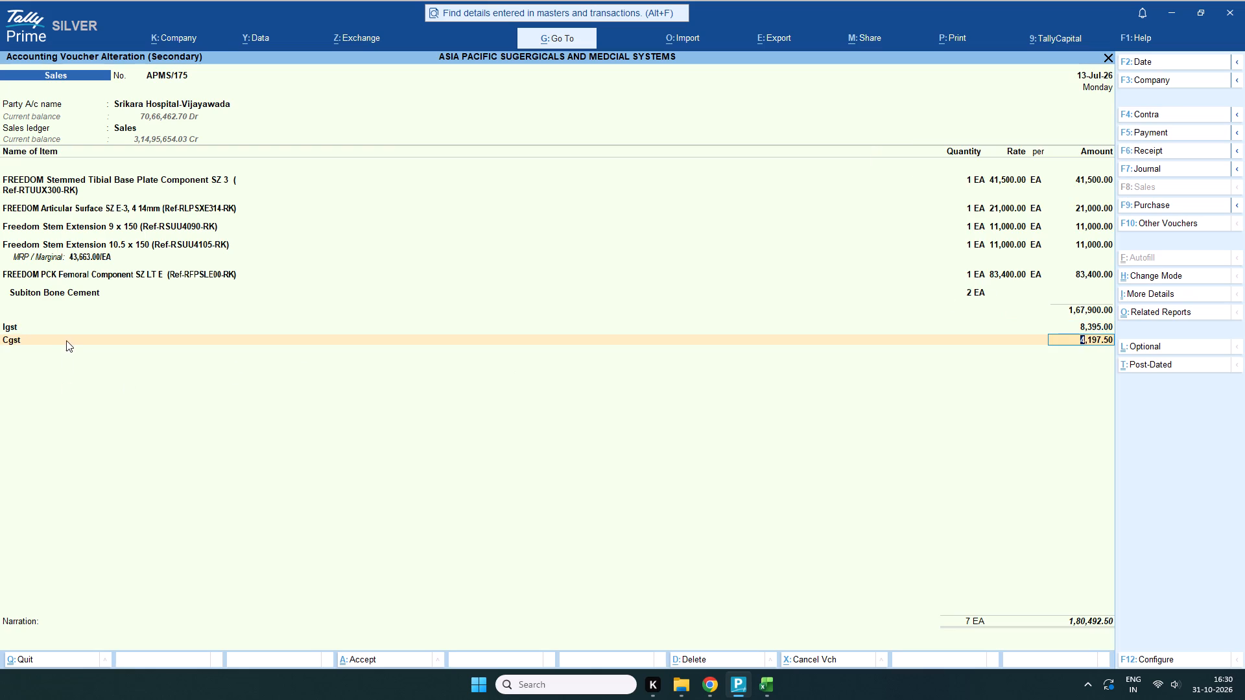
{"action": "left_click", "coordinate": [64, 340]}
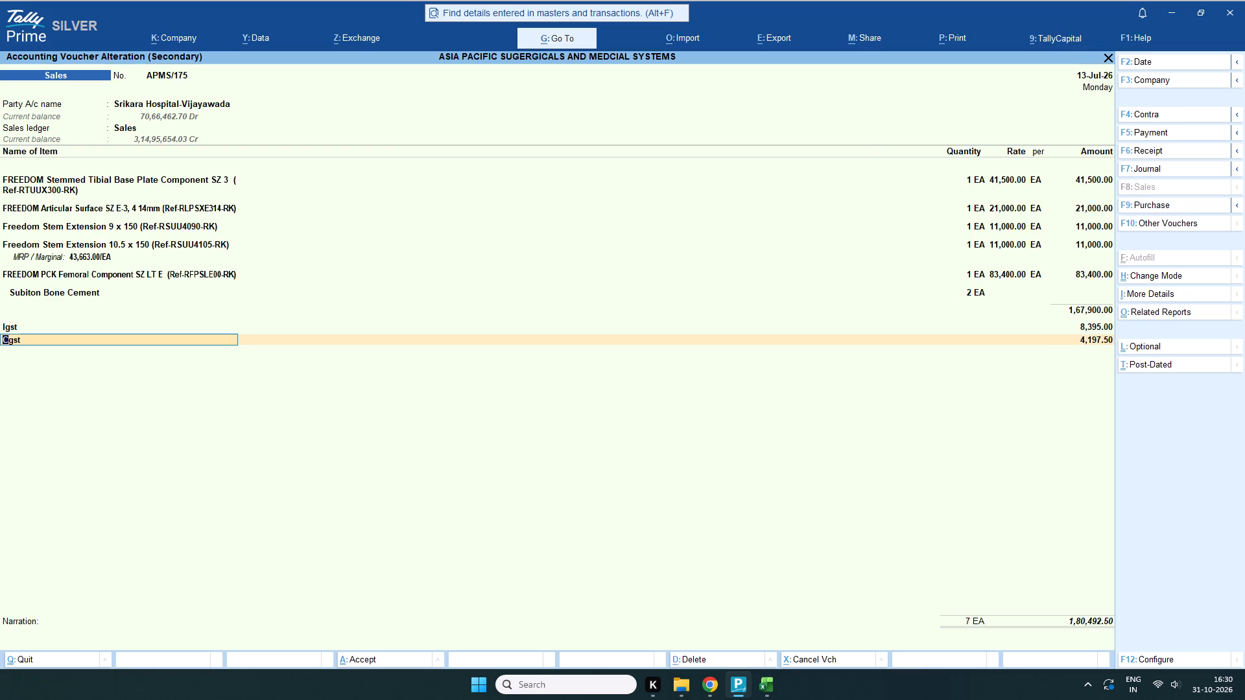
{"action": "key", "text": "BackSpace"}
{"action": "key", "text": "BackSpace"}
{"action": "left_click", "coordinate": [63, 338]}
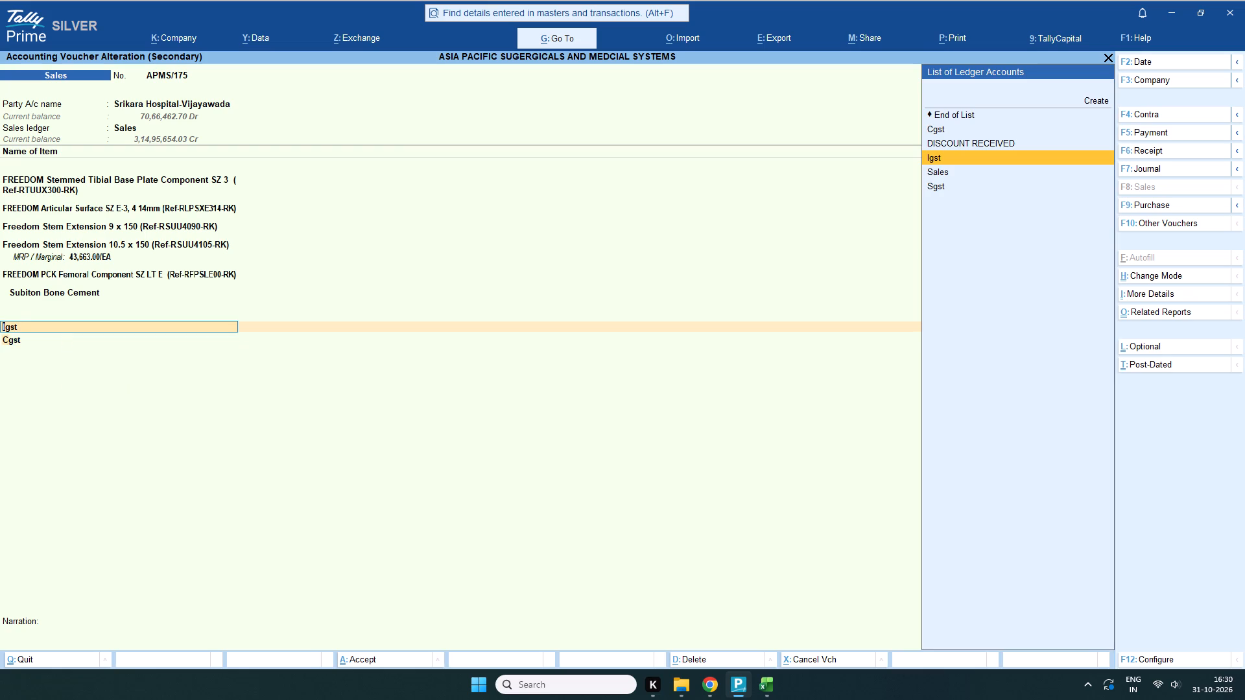
{"action": "key", "text": "BackSpace"}
{"action": "left_click", "coordinate": [63, 338]}
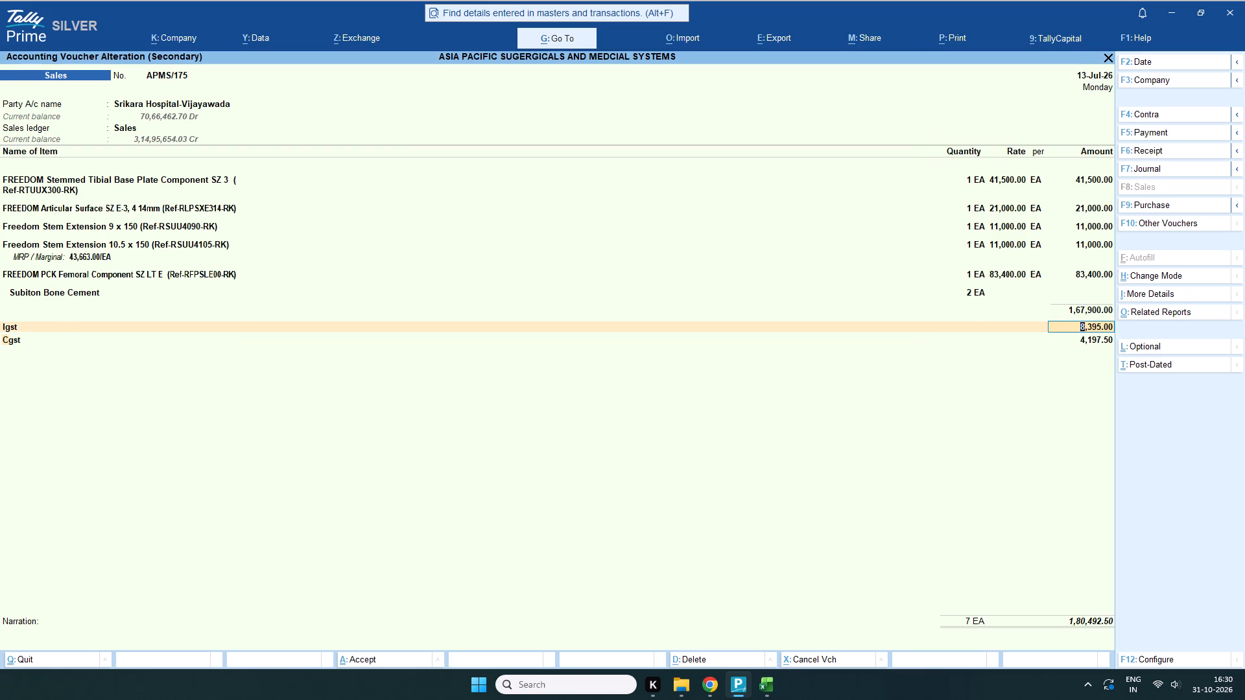
{"action": "left_click", "coordinate": [951, 115]}
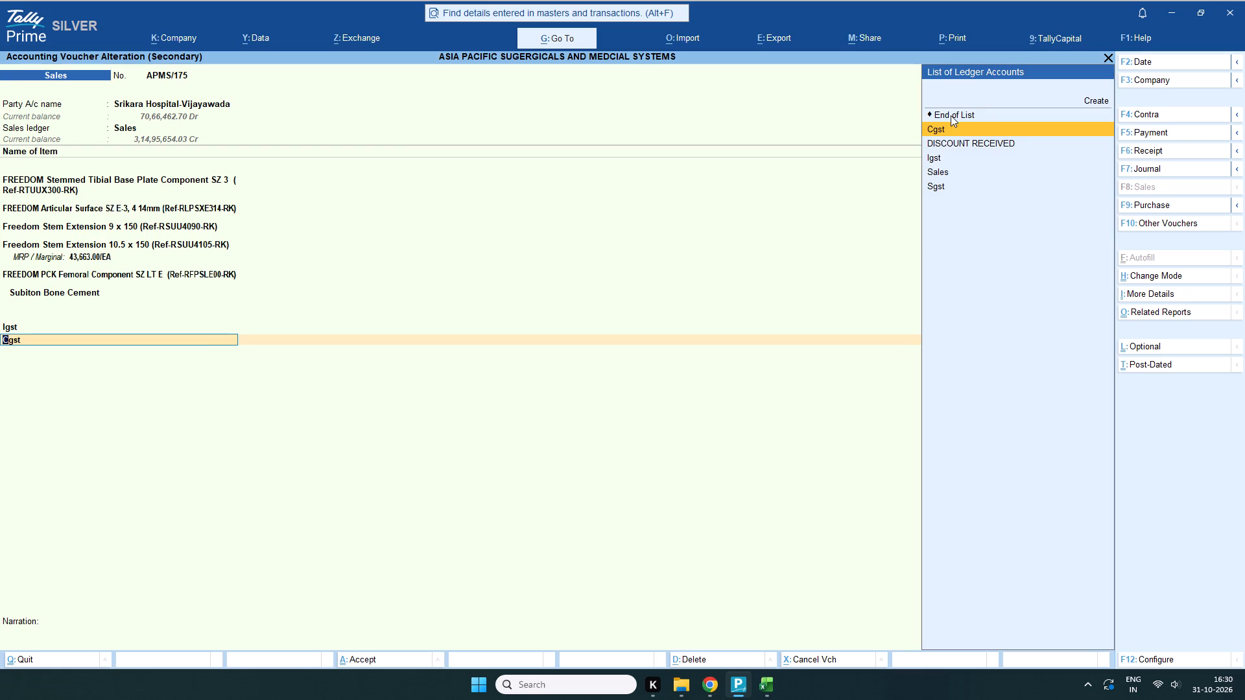
{"action": "left_click", "coordinate": [951, 115]}
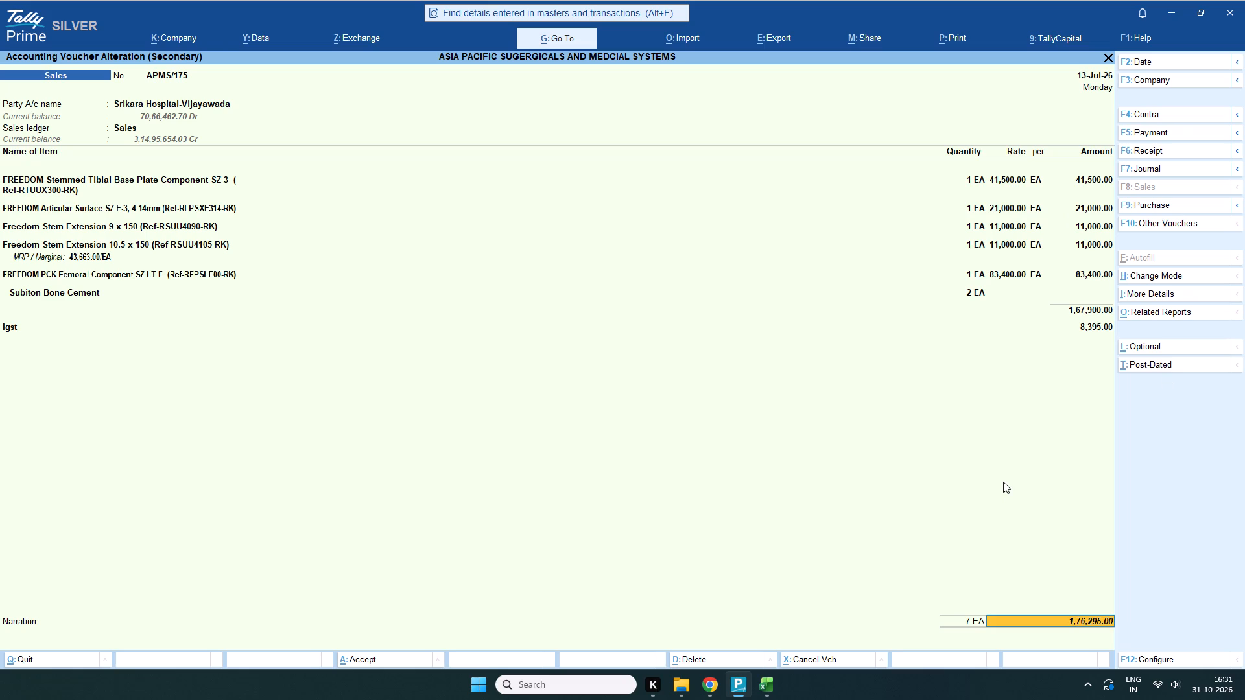
{"action": "key", "text": "ctrl+a"}
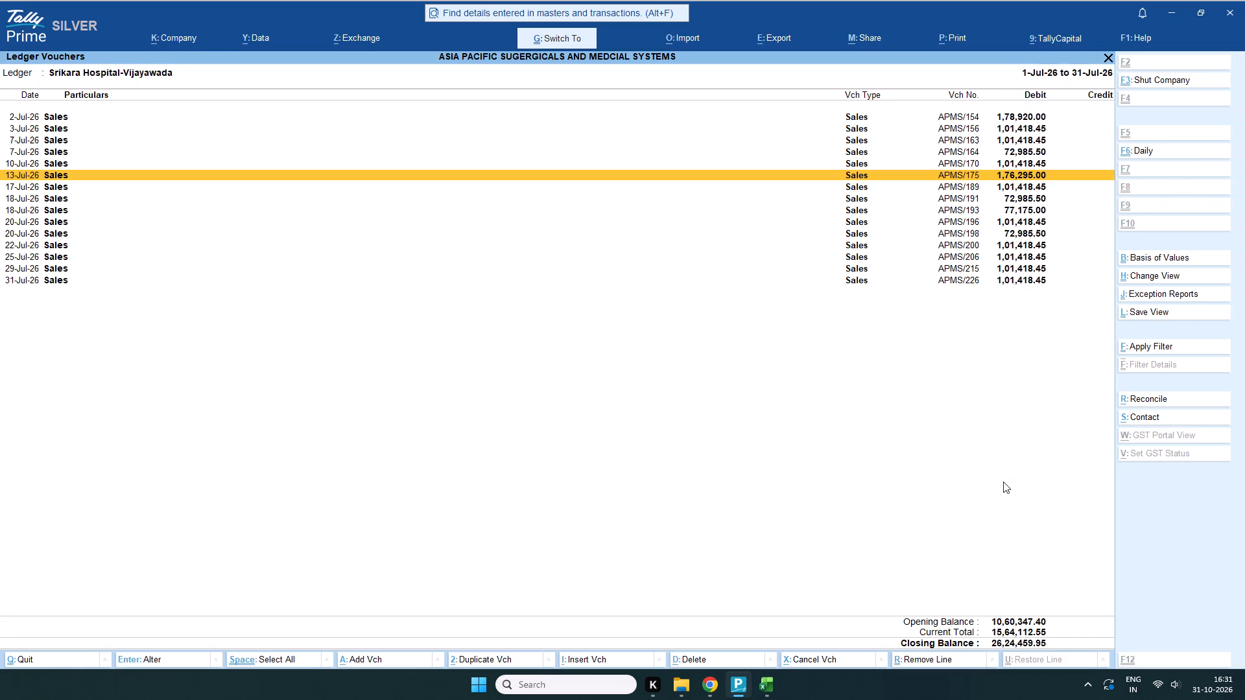
Reopen sales vouchers APMS/175 and APMS/154 in turn to check their tax lines, closing each one.
{"action": "double_click", "coordinate": [975, 172]}
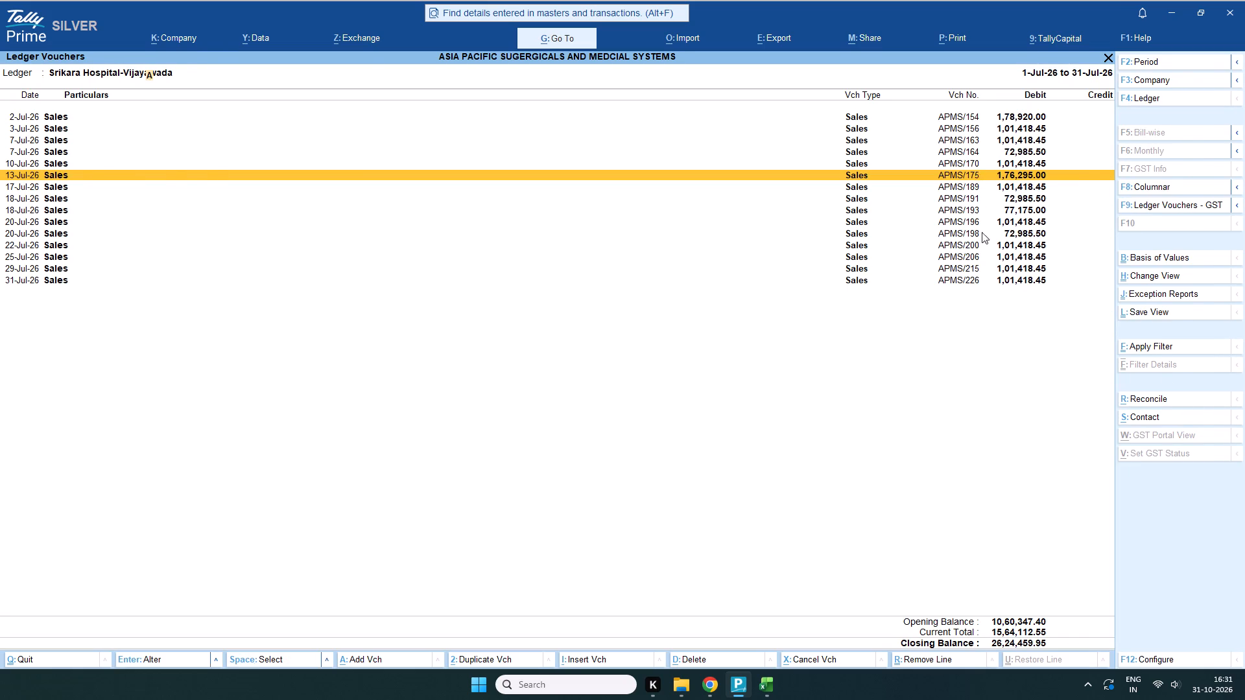
{"action": "left_click", "coordinate": [1108, 54]}
{"action": "left_click", "coordinate": [973, 117]}
{"action": "double_click", "coordinate": [973, 117]}
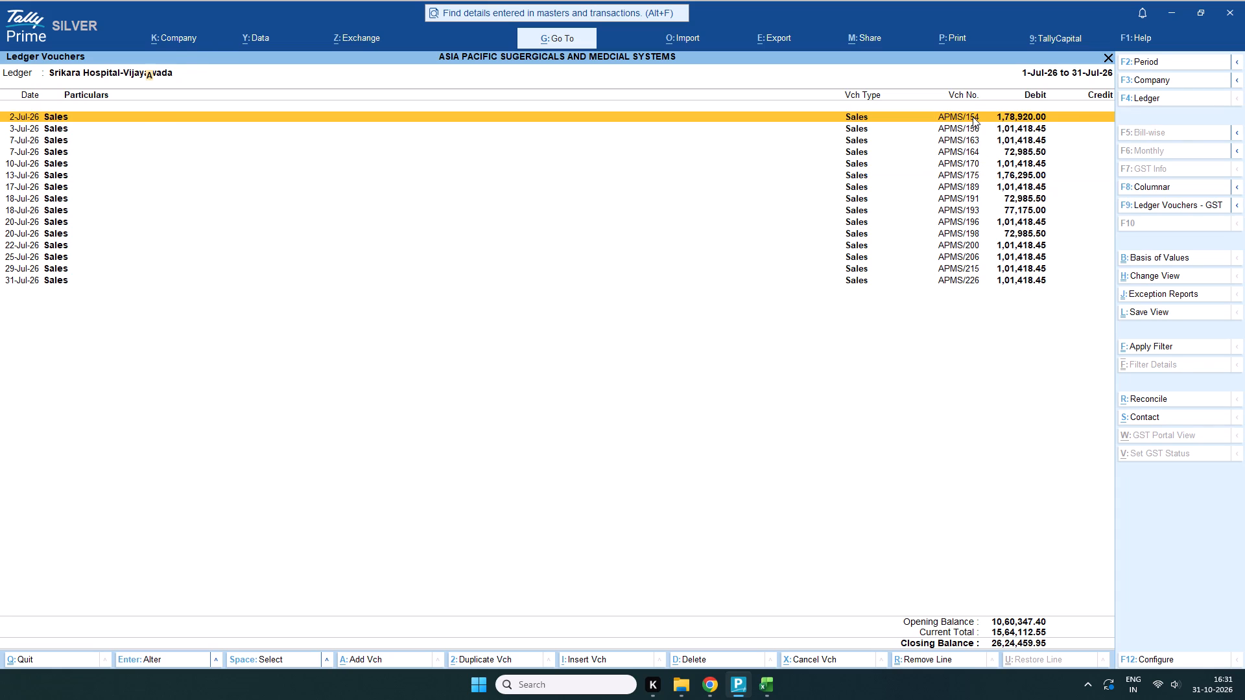
{"action": "left_click", "coordinate": [1107, 57]}
Open July sales vouchers APMS/175, APMS/189 and APMS/191 in turn to check their tax lines, closing each one.
{"action": "scroll", "coordinate": [971, 200], "scroll_direction": "down", "scroll_amount": 5}
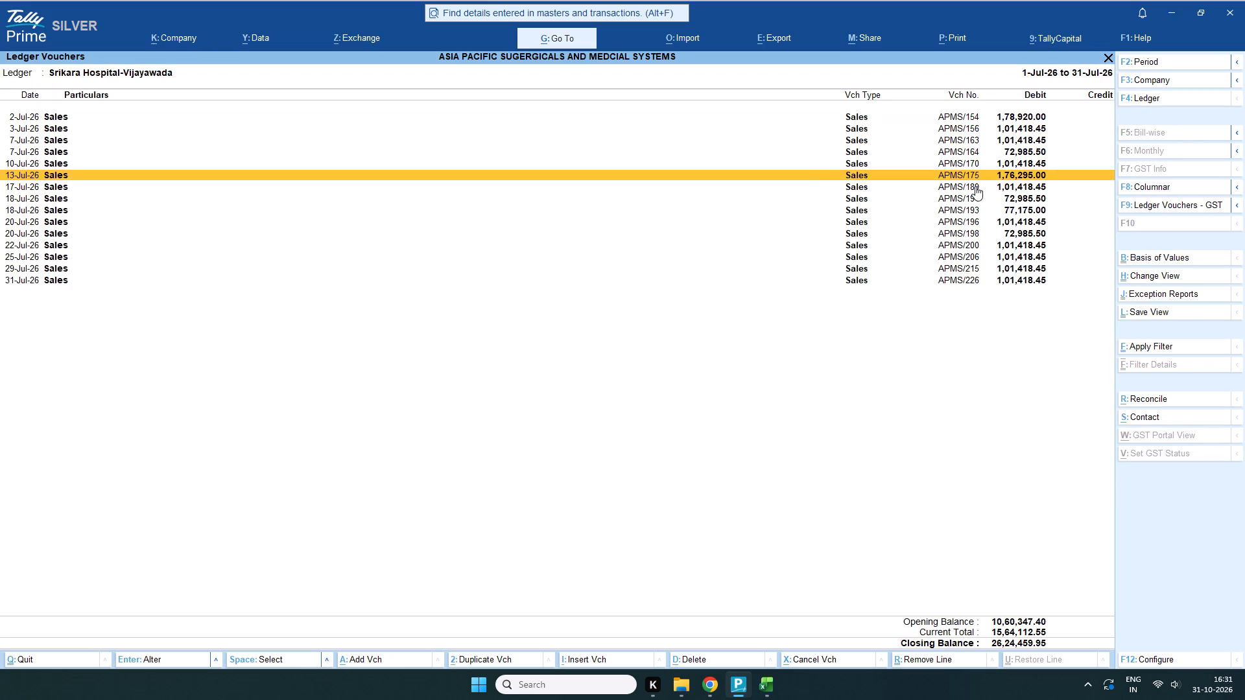
{"action": "scroll", "coordinate": [975, 186], "scroll_direction": "down", "scroll_amount": 1}
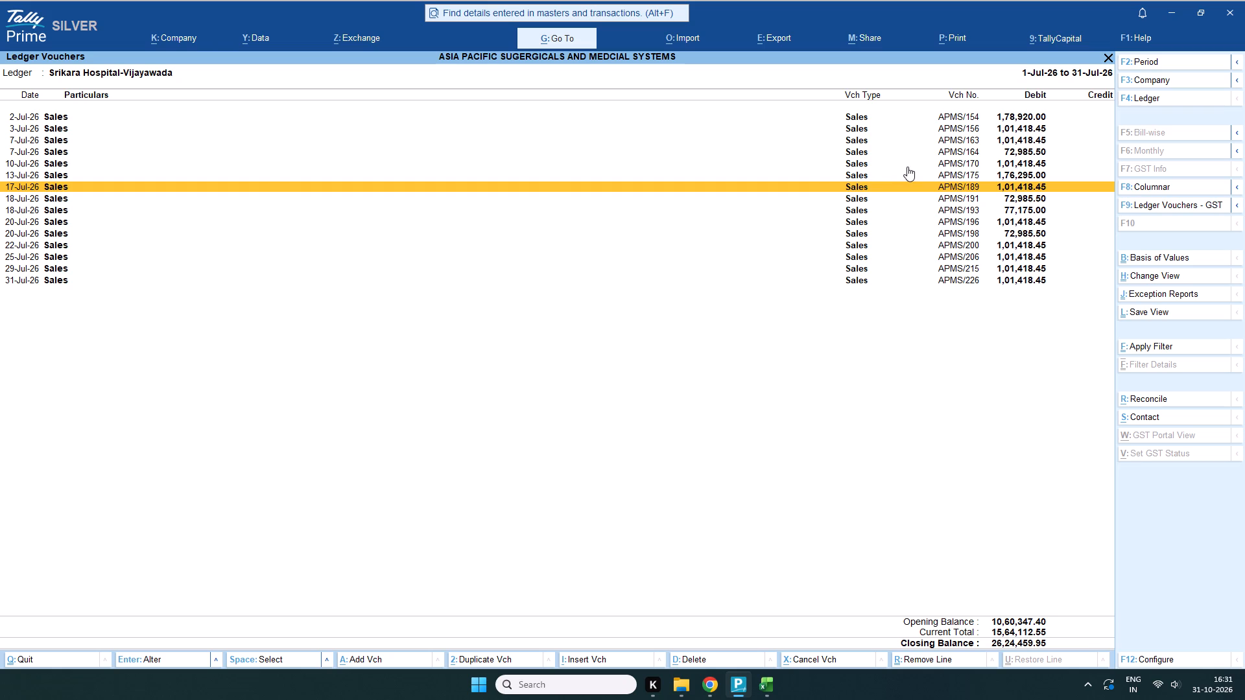
{"action": "scroll", "coordinate": [966, 174], "scroll_direction": "up", "scroll_amount": 1}
{"action": "double_click", "coordinate": [966, 174]}
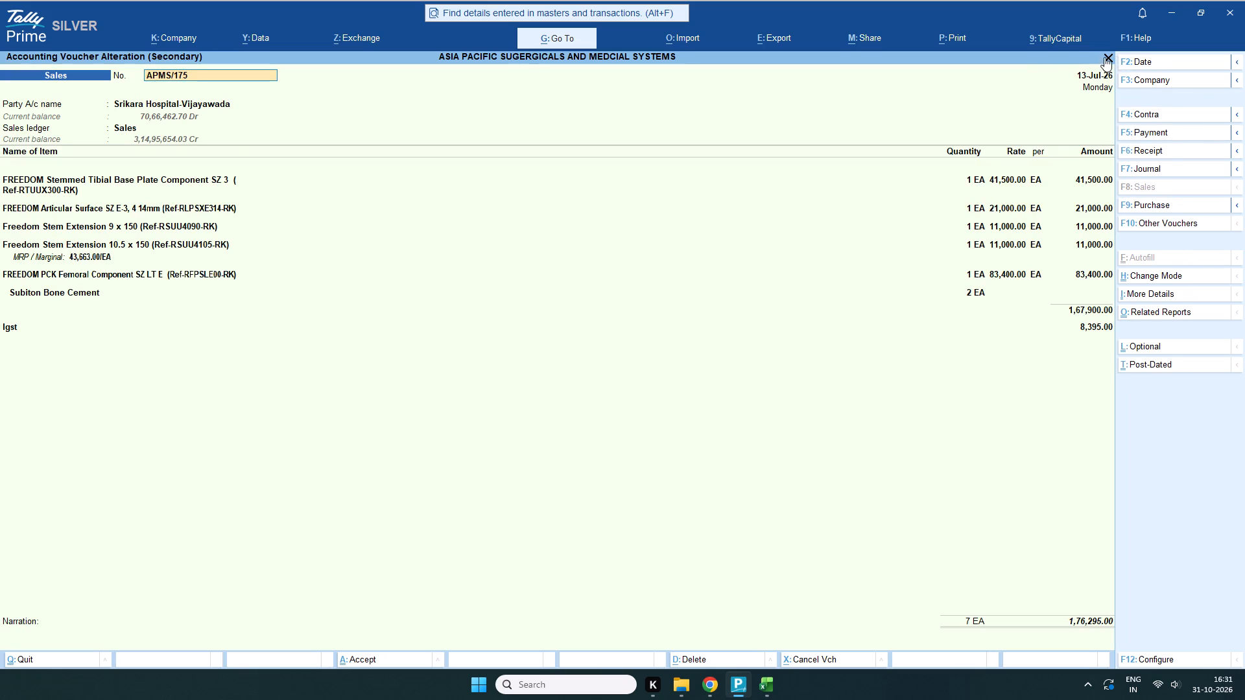
{"action": "left_click", "coordinate": [1109, 54]}
{"action": "scroll", "coordinate": [977, 209], "scroll_direction": "down", "scroll_amount": 1}
{"action": "double_click", "coordinate": [977, 187]}
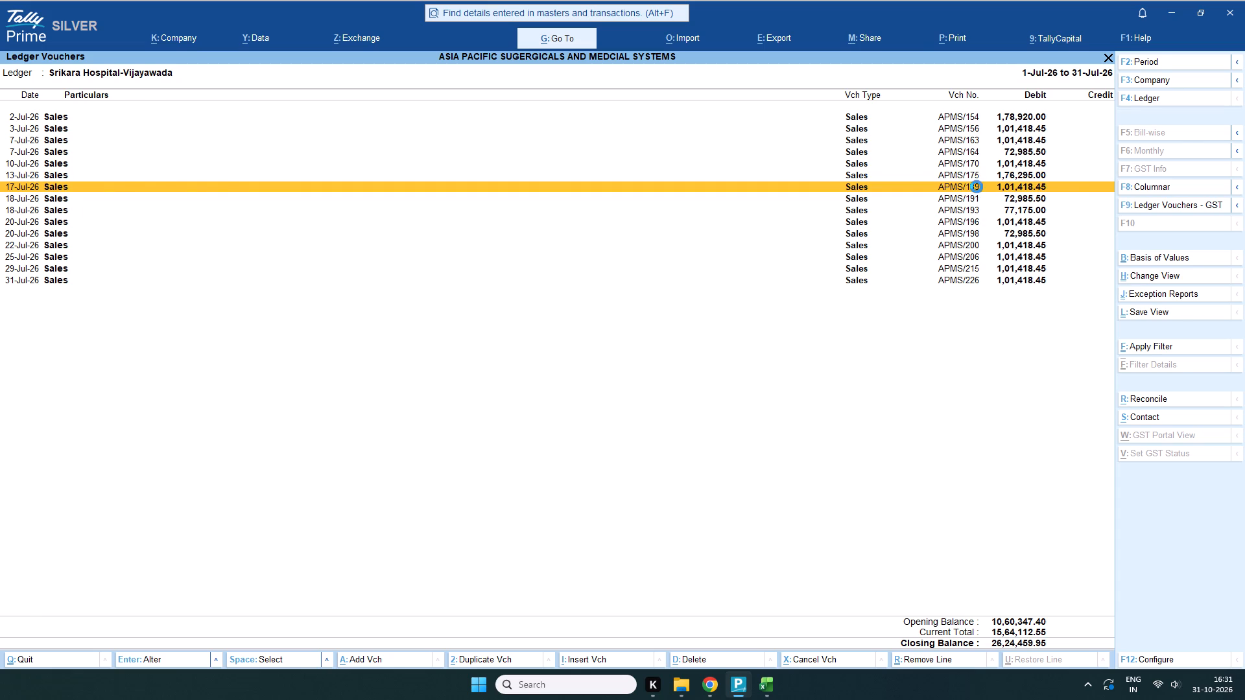
{"action": "left_click", "coordinate": [1111, 54]}
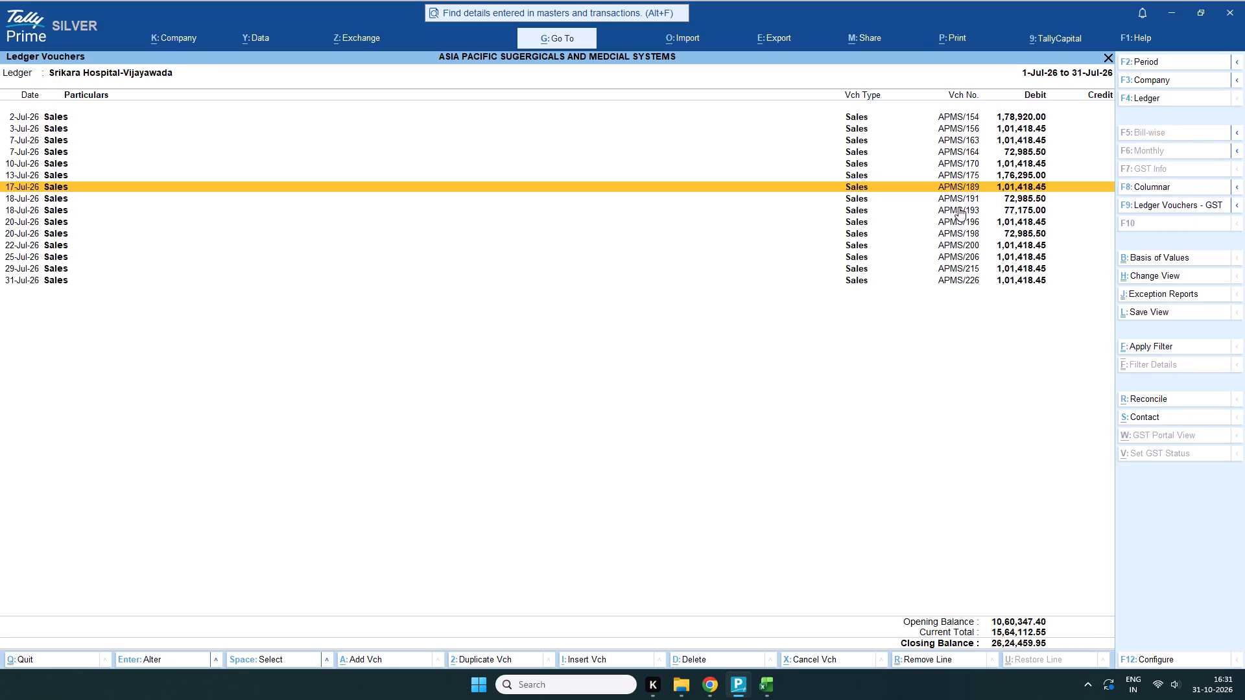
{"action": "scroll", "coordinate": [961, 204], "scroll_direction": "down", "scroll_amount": 1}
{"action": "left_click", "coordinate": [964, 196]}
{"action": "left_click", "coordinate": [964, 196]}
{"action": "double_click", "coordinate": [964, 196]}
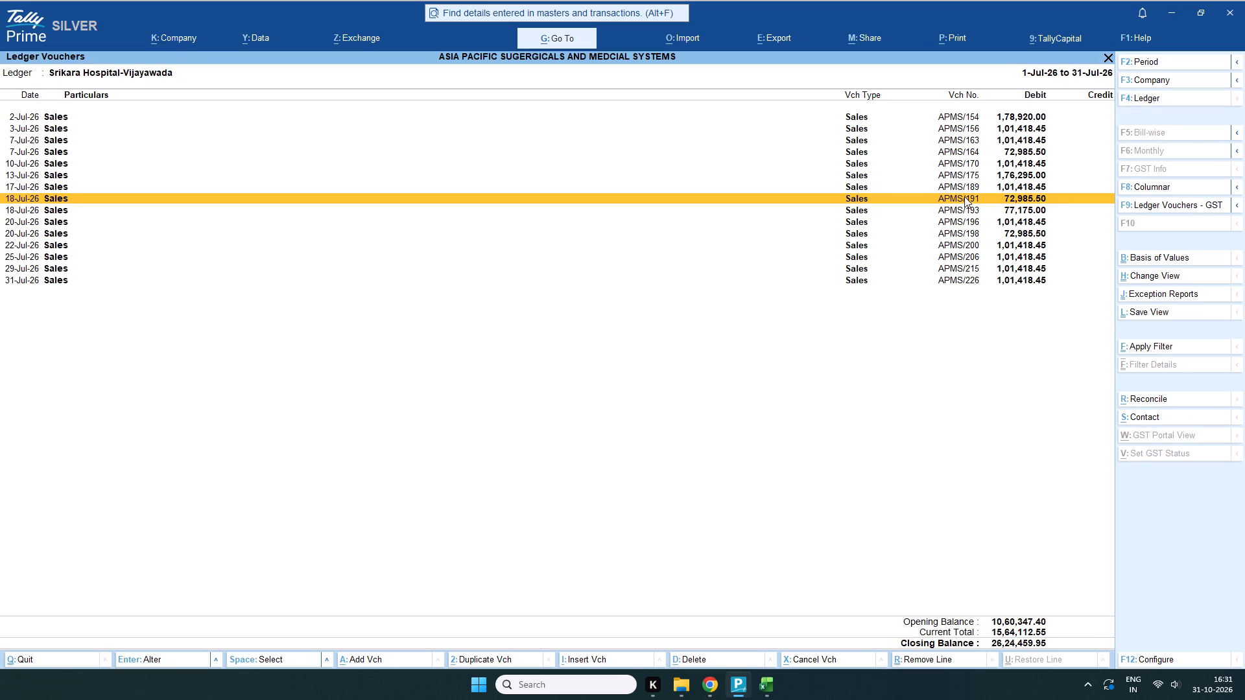
{"action": "left_click", "coordinate": [1111, 59]}
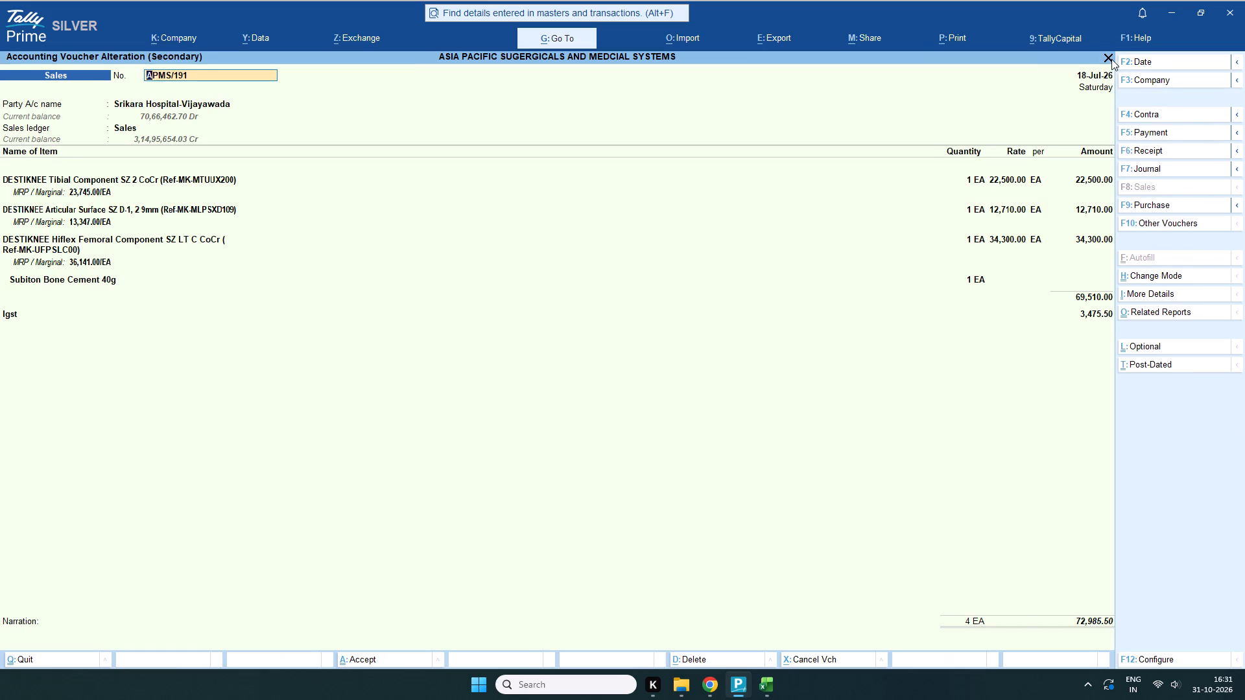
Open sales voucher APMS/193 and clear its Cgst tax amount.
{"action": "scroll", "coordinate": [998, 223], "scroll_direction": "down", "scroll_amount": 1}
{"action": "double_click", "coordinate": [977, 213]}
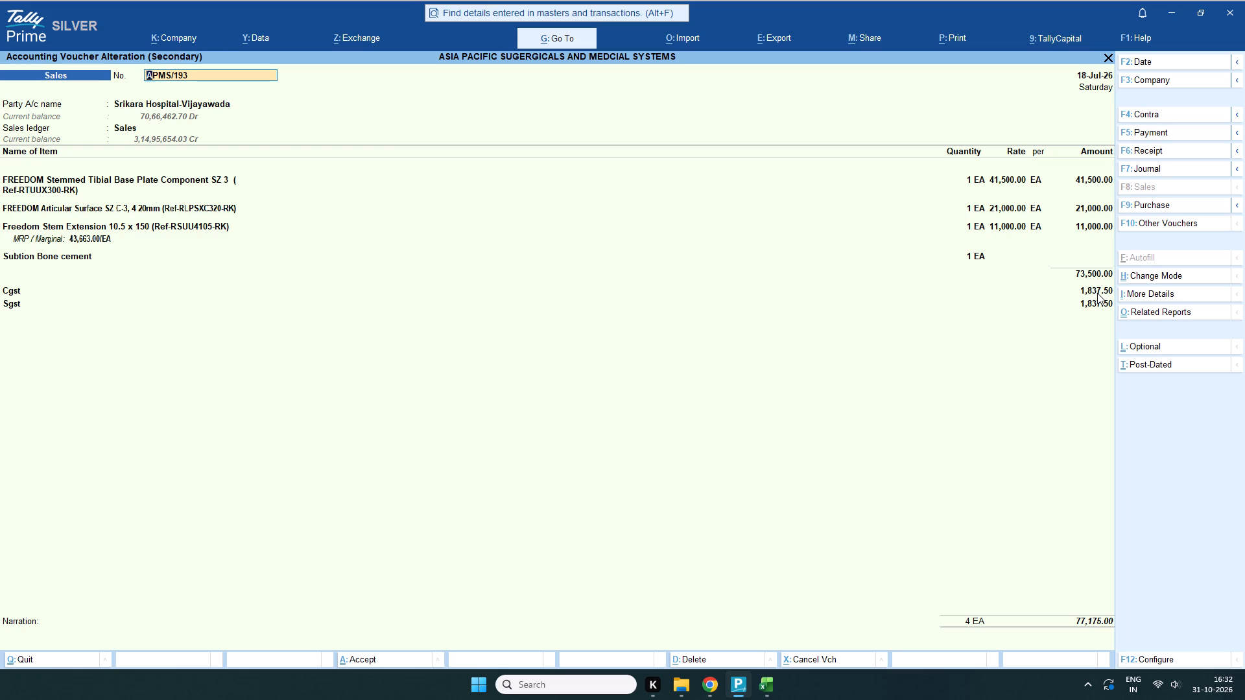
{"action": "left_click", "coordinate": [1097, 286]}
{"action": "key", "text": "space"}
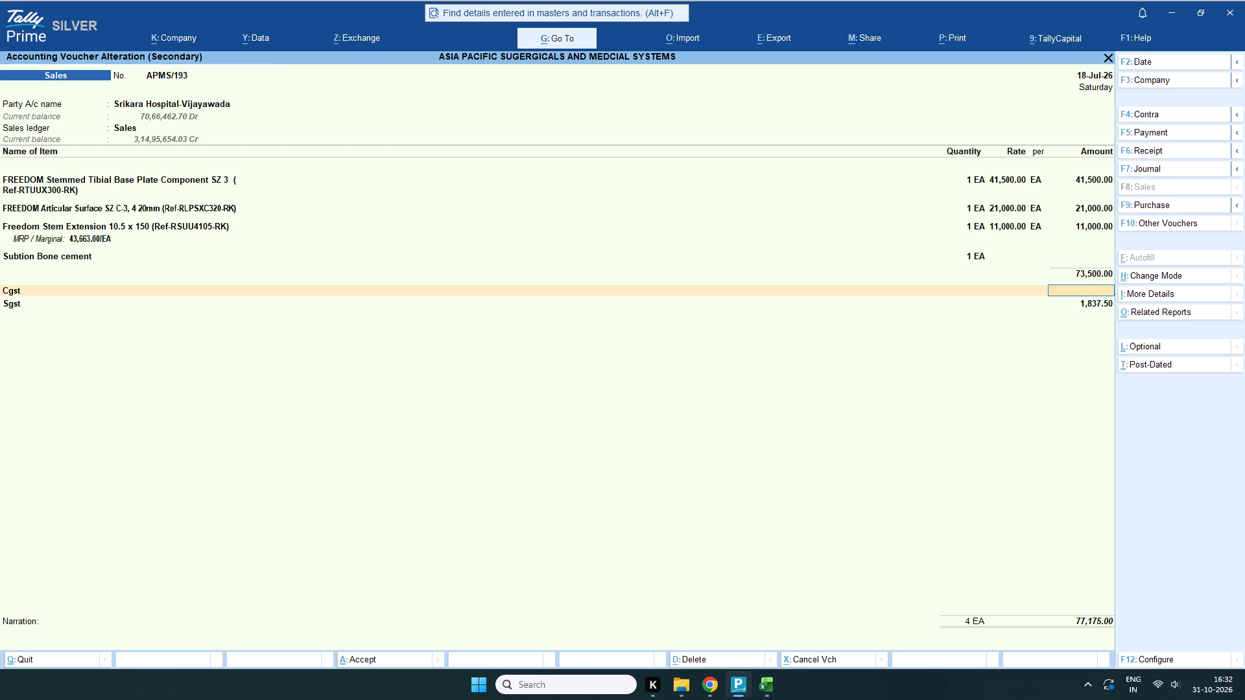
{"action": "key", "text": "space"}
{"action": "key", "text": "Return"}
{"action": "key", "text": "space"}
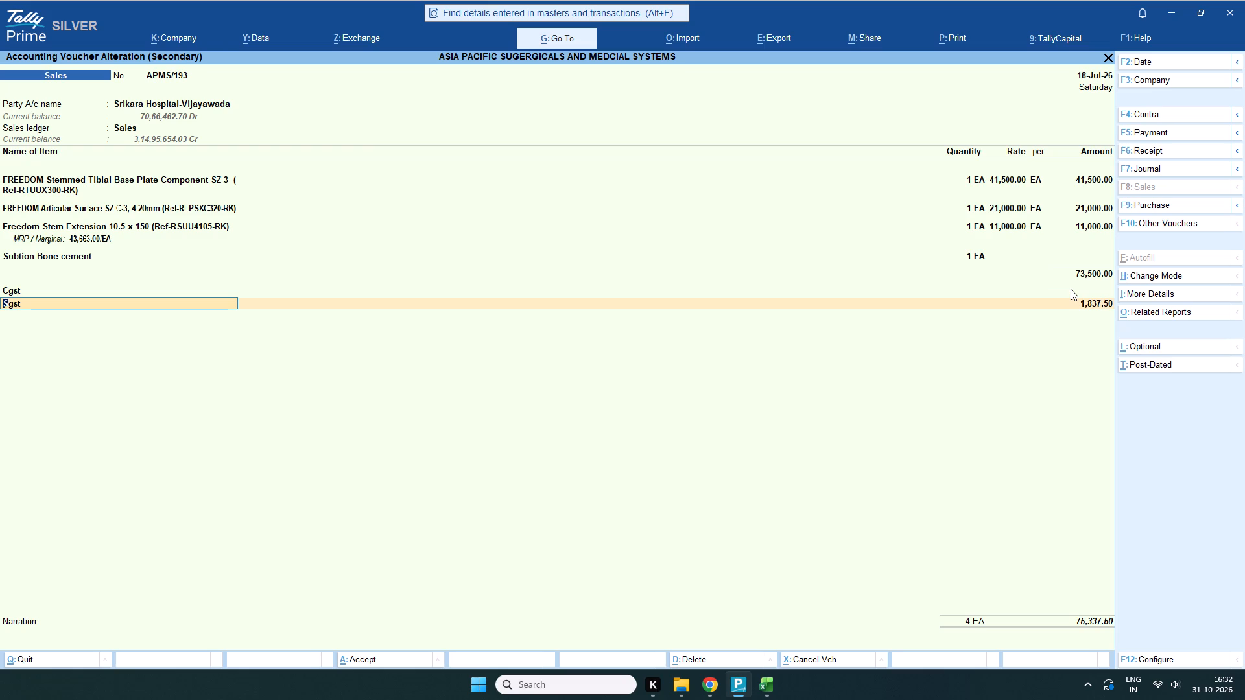
Replace the Cgst tax ledger on voucher APMS/193 with Igst.
{"action": "scroll", "coordinate": [954, 143], "scroll_direction": "up", "scroll_amount": 1}
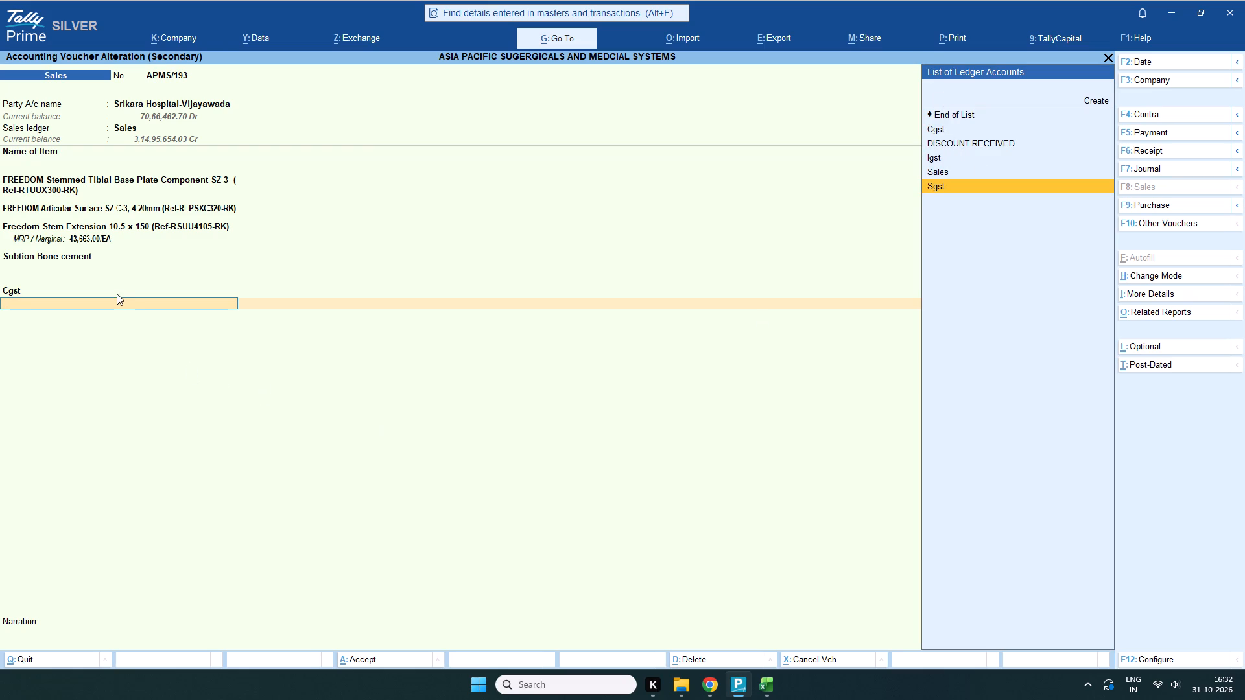
{"action": "left_click", "coordinate": [117, 285]}
{"action": "key", "text": "space"}
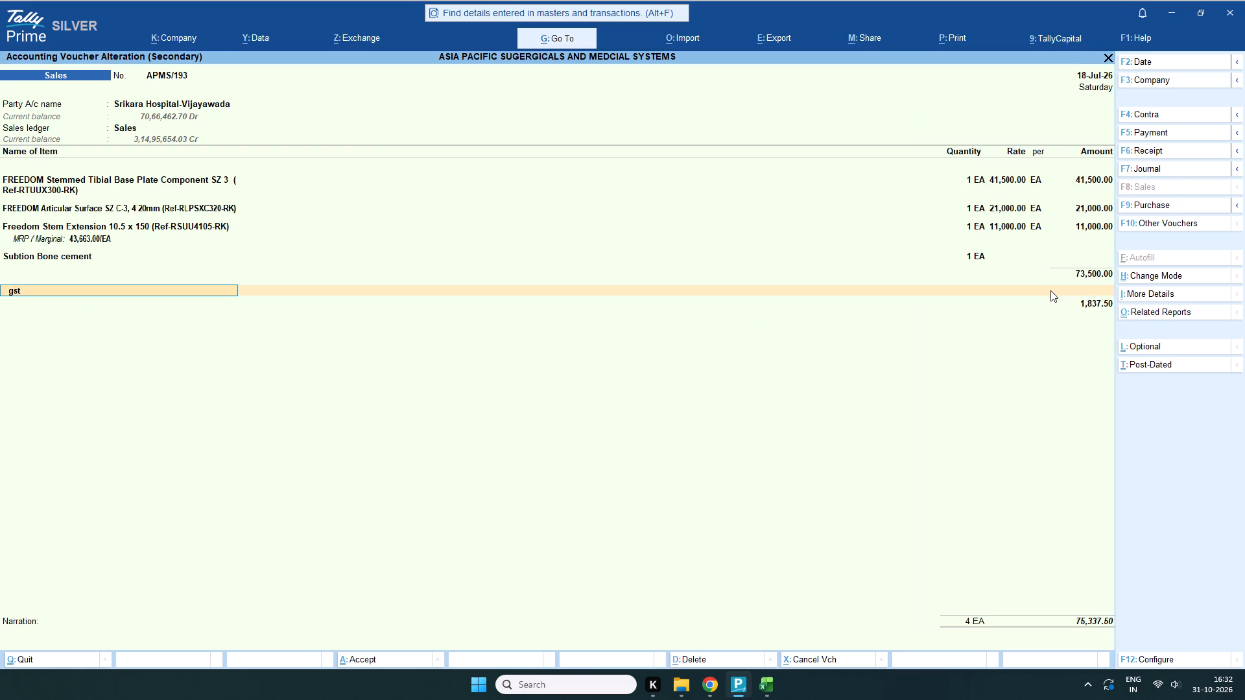
{"action": "scroll", "coordinate": [937, 130], "scroll_direction": "down", "scroll_amount": 7}
{"action": "scroll", "coordinate": [938, 156], "scroll_direction": "up", "scroll_amount": 1}
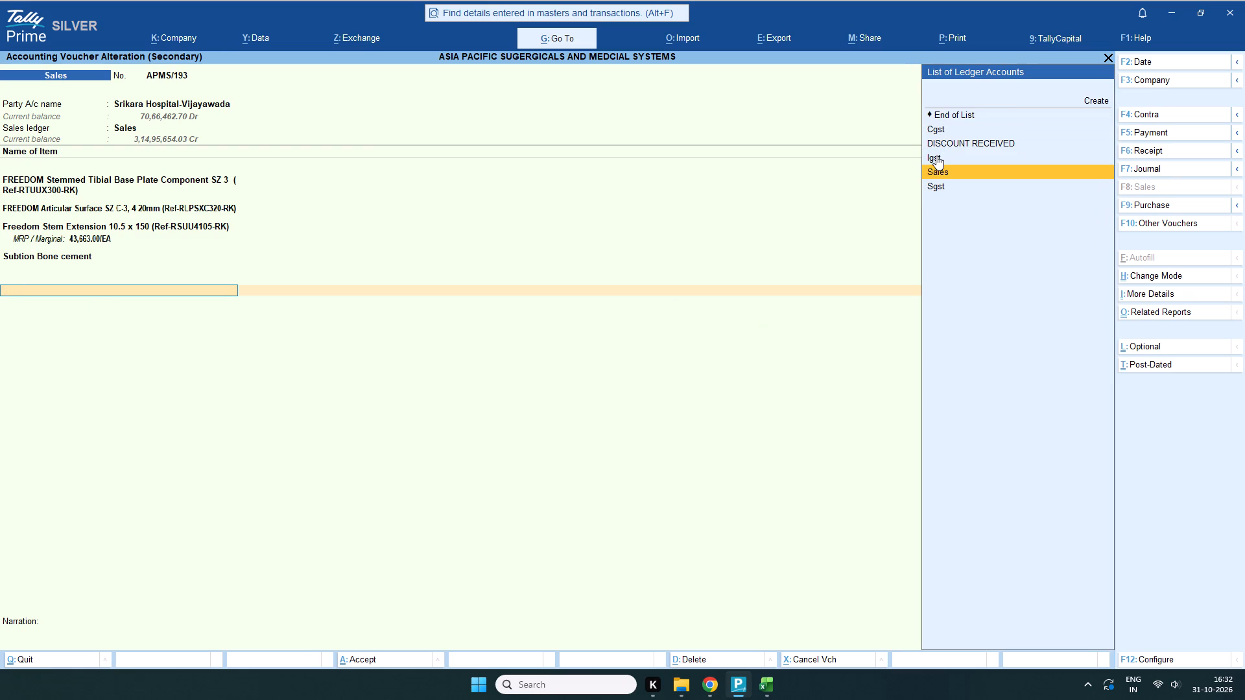
{"action": "scroll", "coordinate": [936, 157], "scroll_direction": "up", "scroll_amount": 1}
{"action": "left_click", "coordinate": [936, 157]}
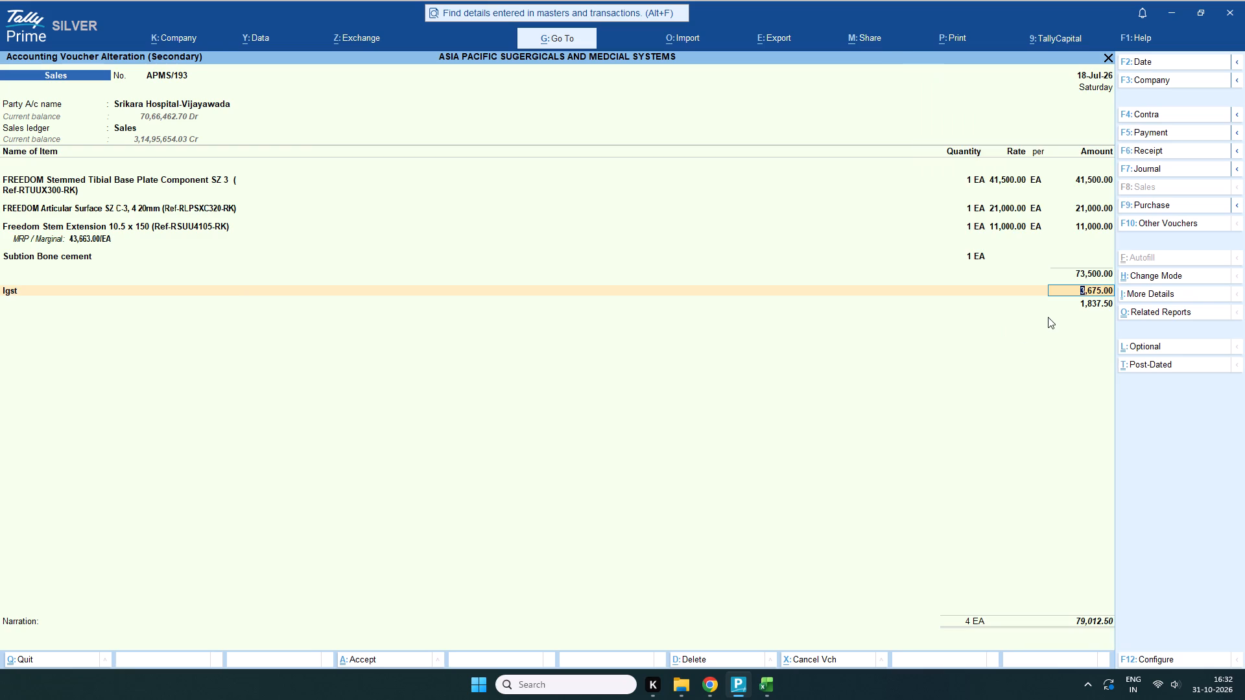
Remove the Sgst ledger line from voucher APMS/193 by clearing its amount and ending the ledger list there, and save the voucher.
{"action": "left_click", "coordinate": [1087, 305]}
{"action": "key", "text": "space"}
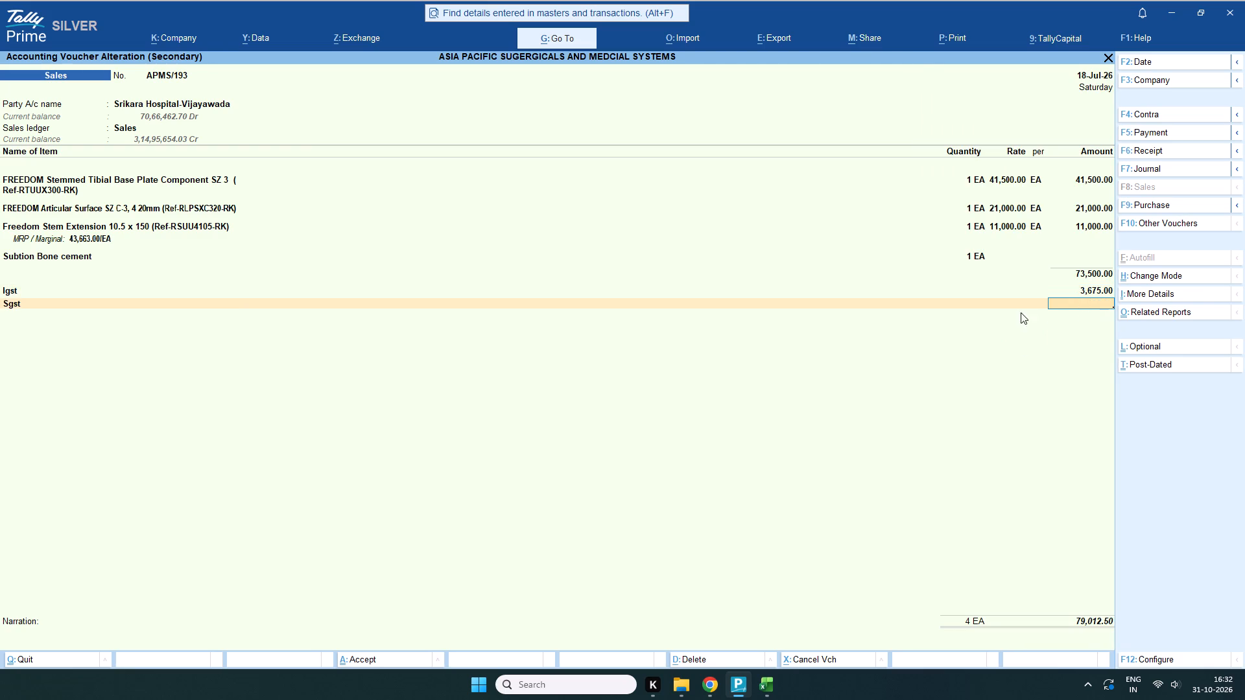
{"action": "left_click", "coordinate": [30, 301]}
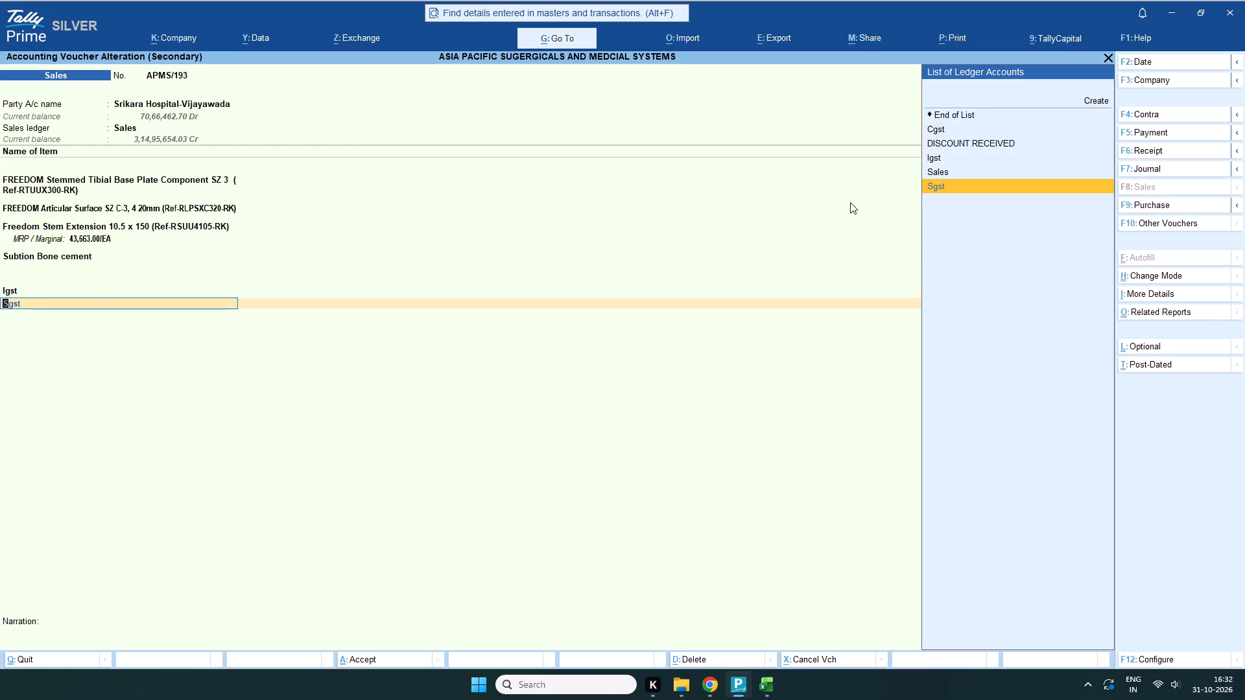
{"action": "scroll", "coordinate": [952, 159], "scroll_direction": "up", "scroll_amount": 5}
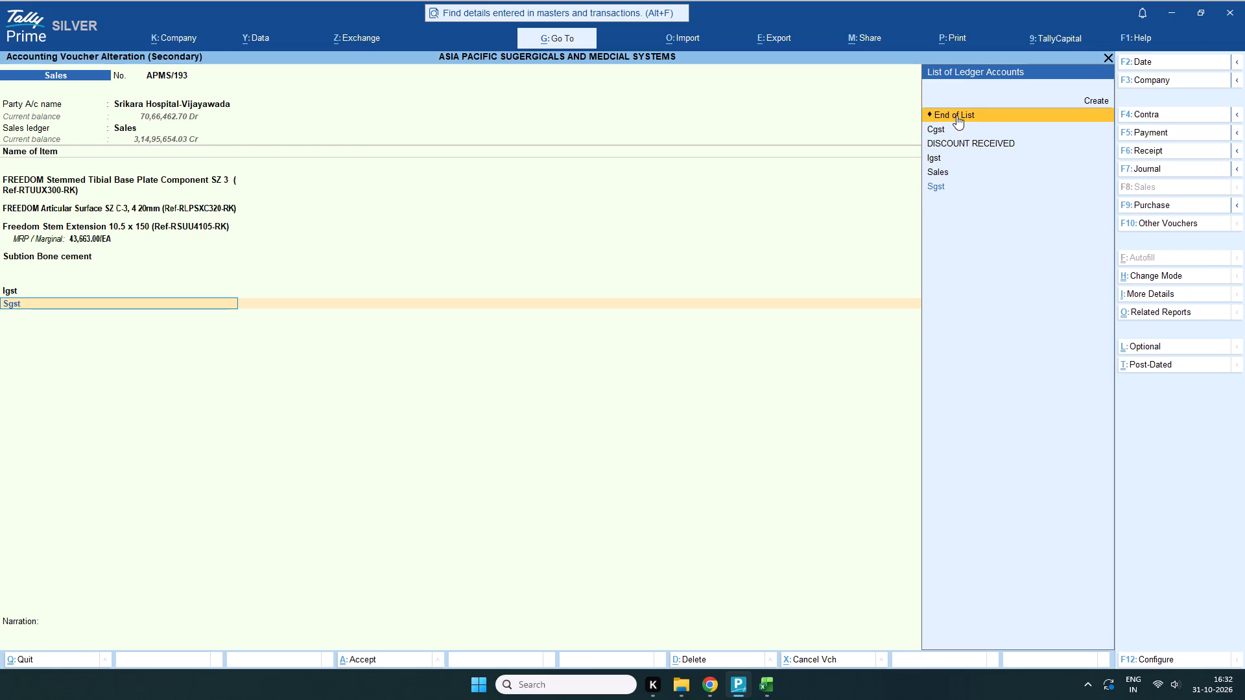
{"action": "left_click", "coordinate": [956, 115]}
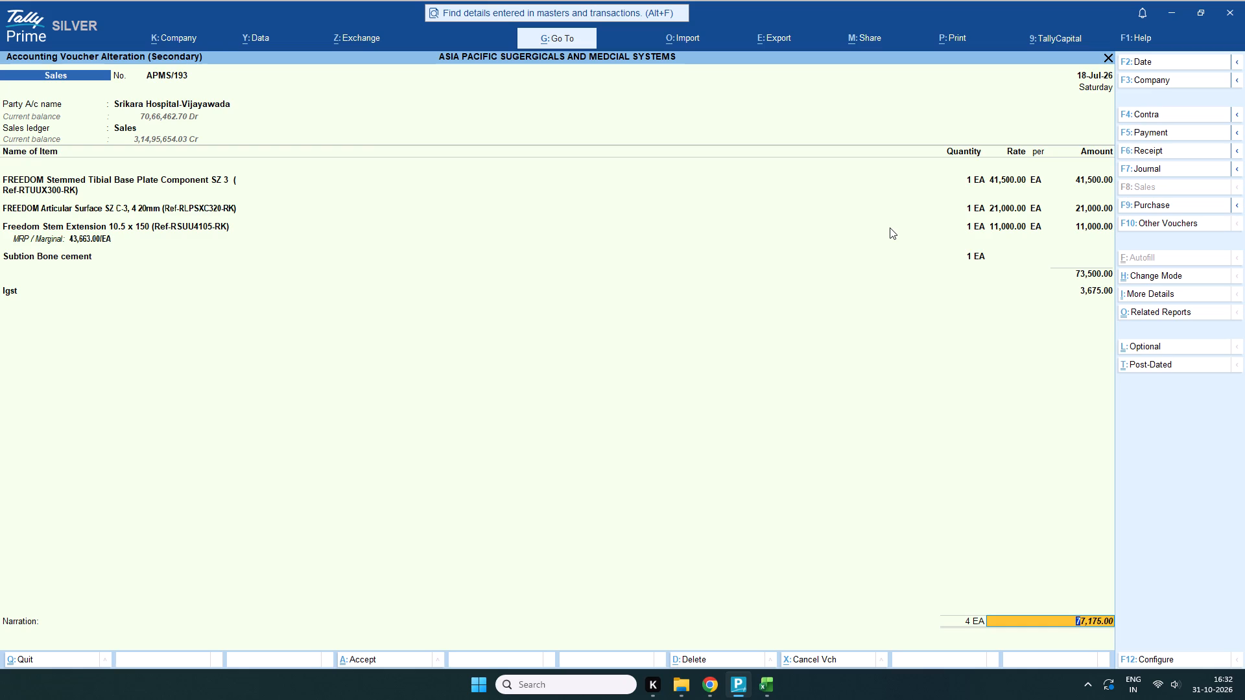
{"action": "key", "text": "ctrl+a"}
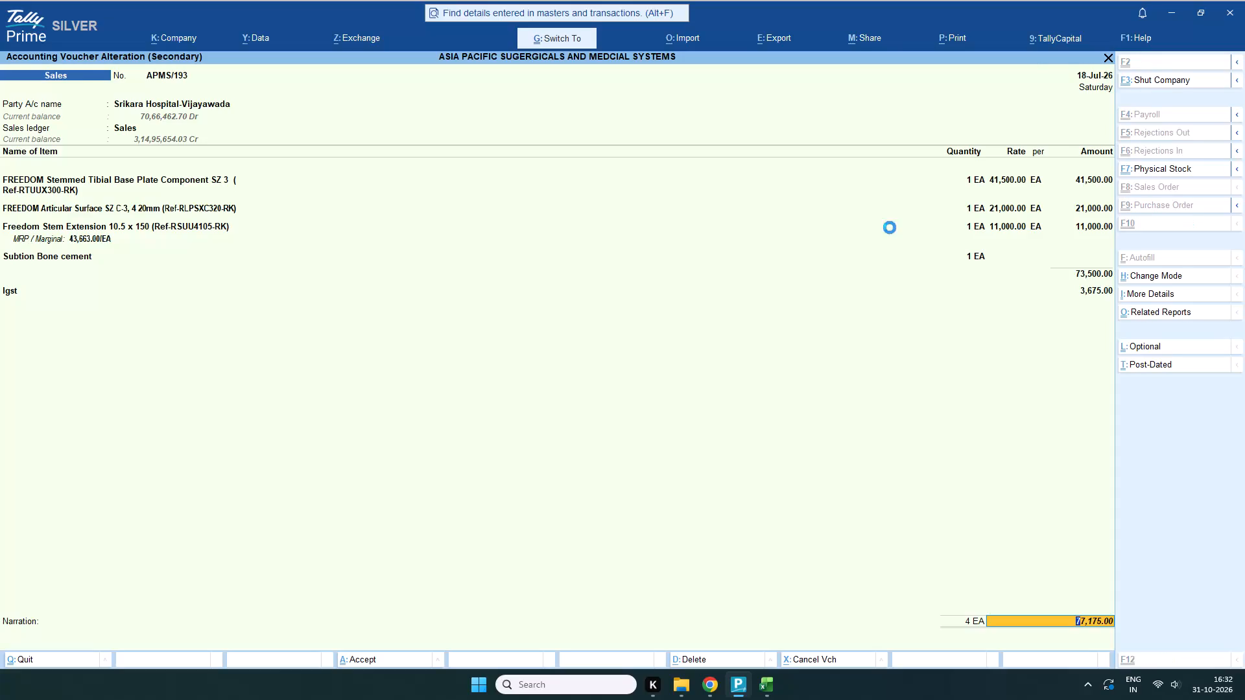
Check the tax lines of sales vouchers APMS/193, APMS/196, APMS/198 and APMS/200 in turn, closing each one.
{"action": "double_click", "coordinate": [943, 211]}
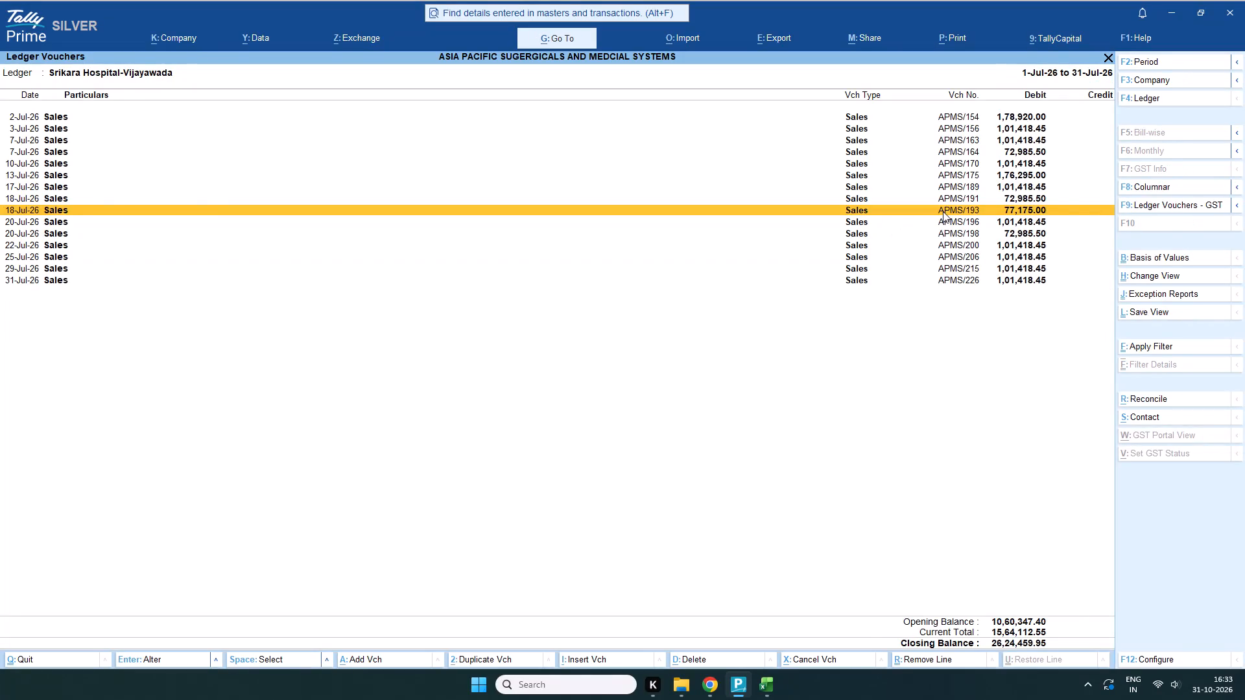
{"action": "left_click", "coordinate": [1106, 55]}
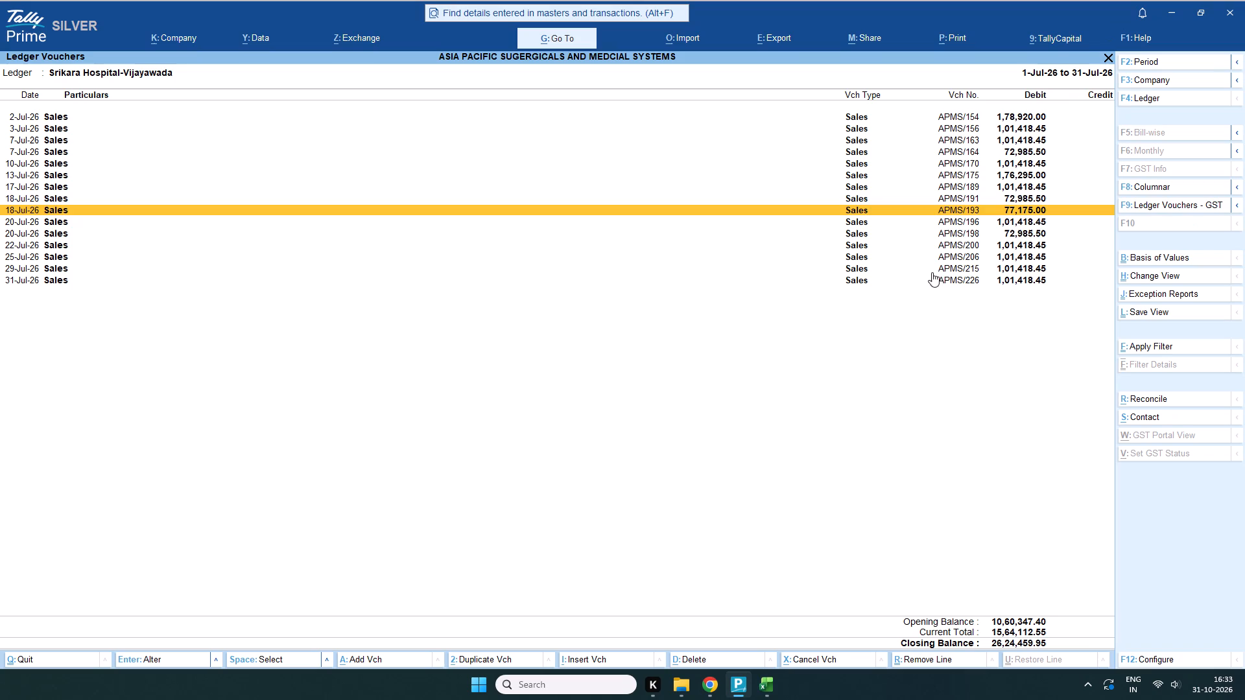
{"action": "scroll", "coordinate": [951, 223], "scroll_direction": "down", "scroll_amount": 1}
{"action": "double_click", "coordinate": [952, 223]}
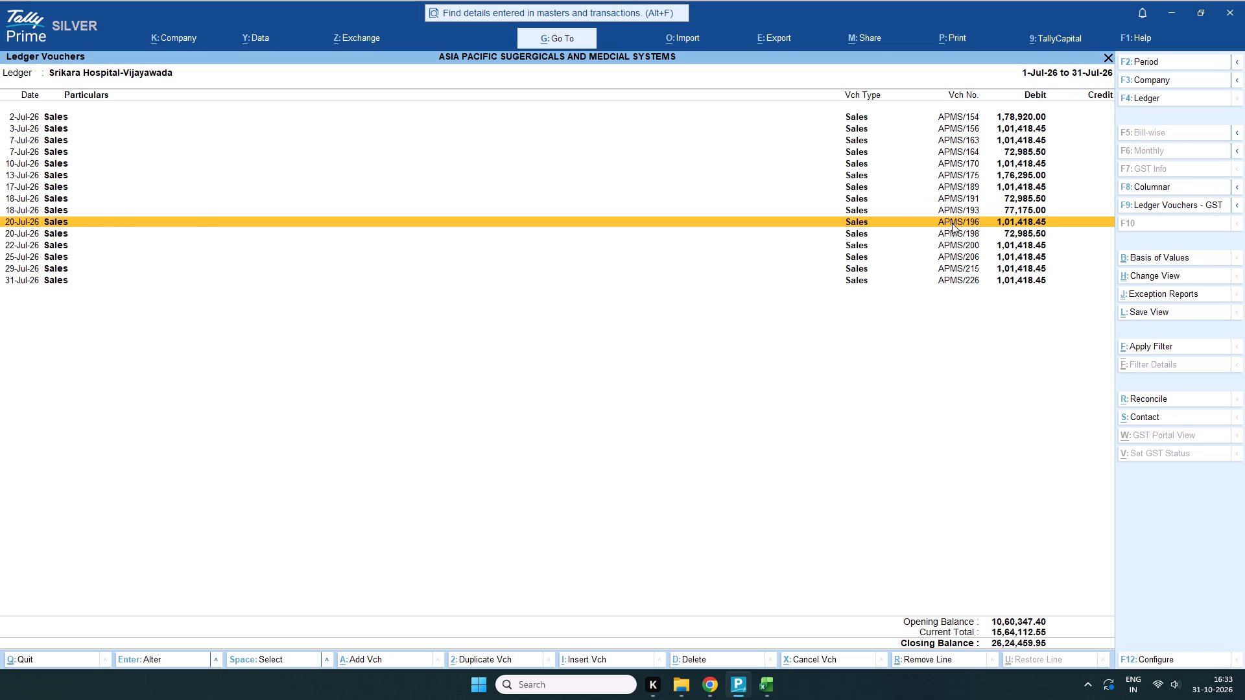
{"action": "double_click", "coordinate": [952, 223]}
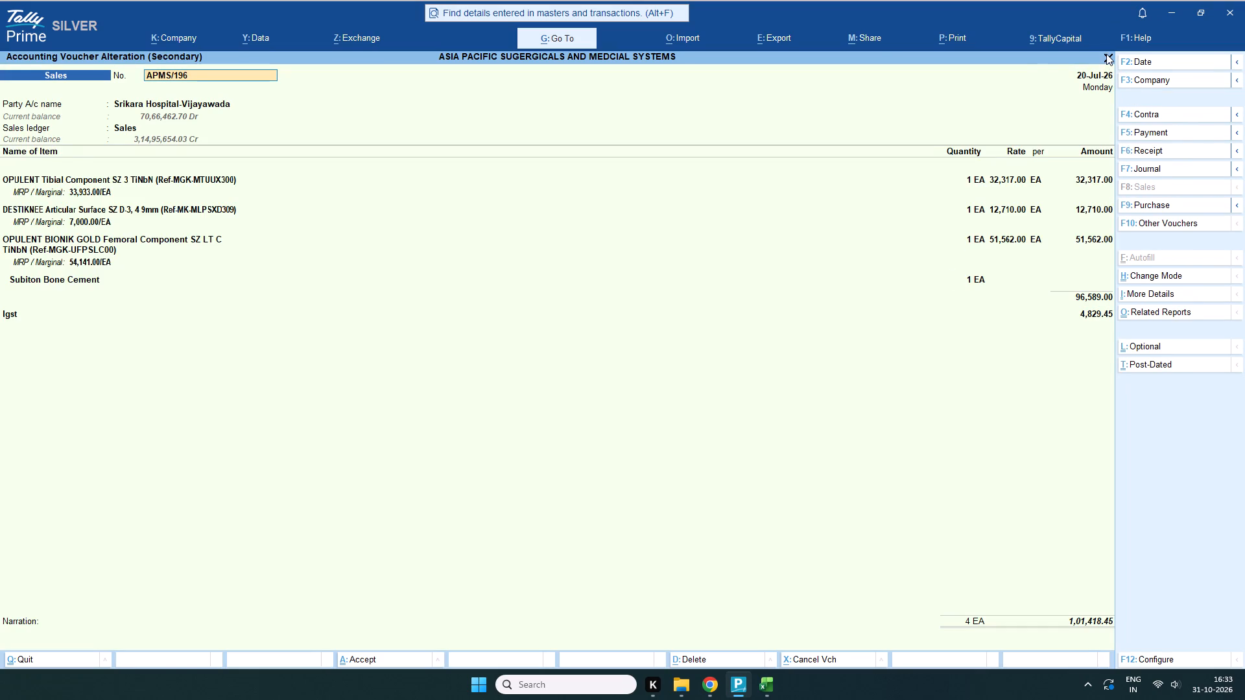
{"action": "left_click", "coordinate": [1106, 54]}
{"action": "scroll", "coordinate": [963, 256], "scroll_direction": "down", "scroll_amount": 1}
{"action": "double_click", "coordinate": [963, 235]}
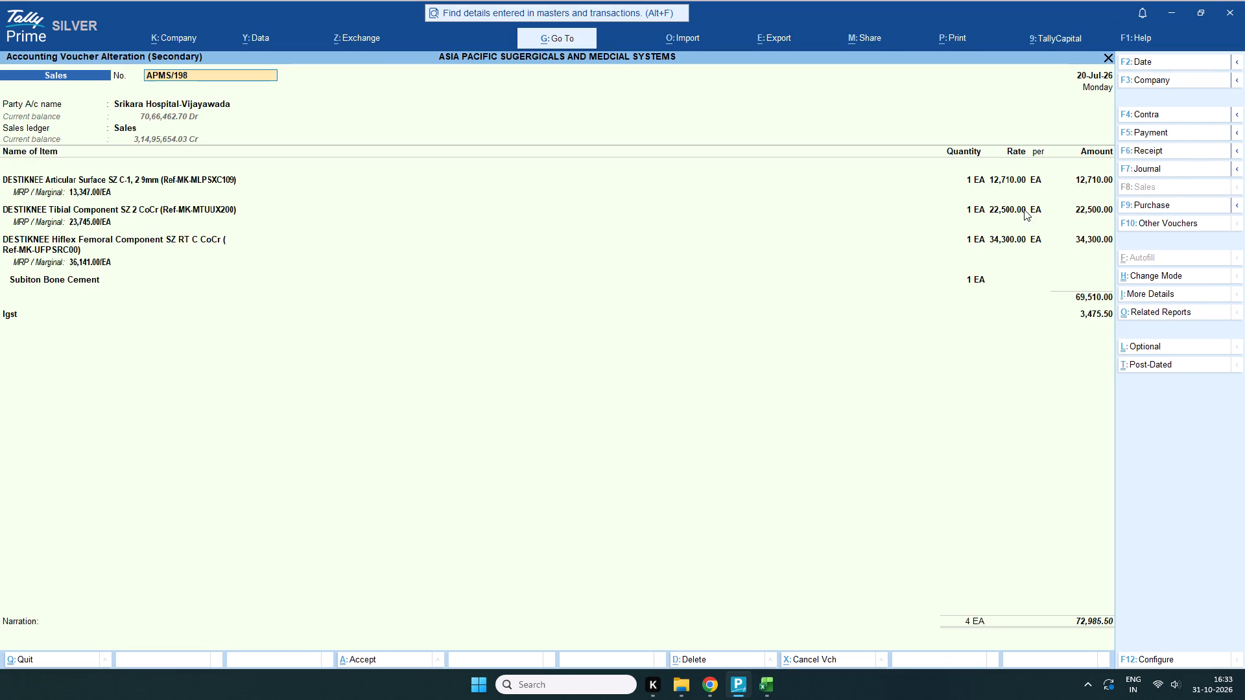
{"action": "left_click", "coordinate": [1106, 55]}
{"action": "scroll", "coordinate": [934, 272], "scroll_direction": "down", "scroll_amount": 1}
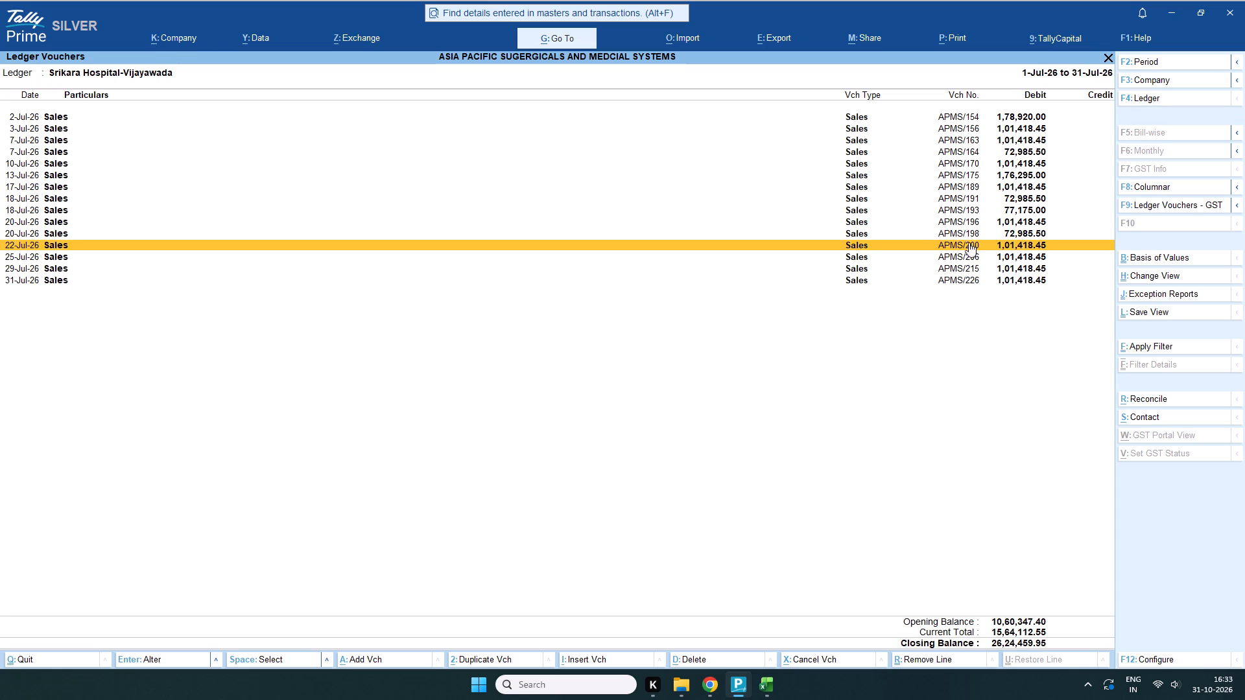
{"action": "double_click", "coordinate": [969, 242]}
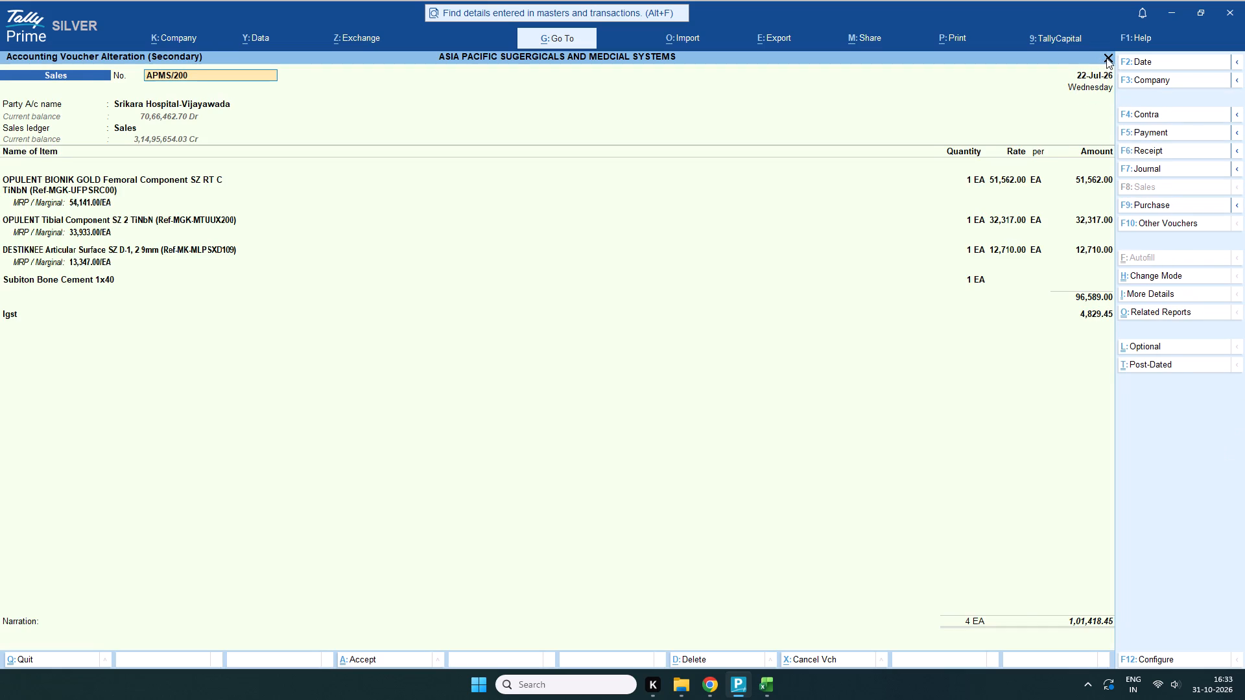
{"action": "left_click", "coordinate": [1106, 58]}
Check the tax lines of July sales vouchers APMS/206, APMS/215 and APMS/226, and return to the ledger's monthly summary.
{"action": "scroll", "coordinate": [949, 232], "scroll_direction": "down", "scroll_amount": 2}
{"action": "scroll", "coordinate": [949, 229], "scroll_direction": "up", "scroll_amount": 1}
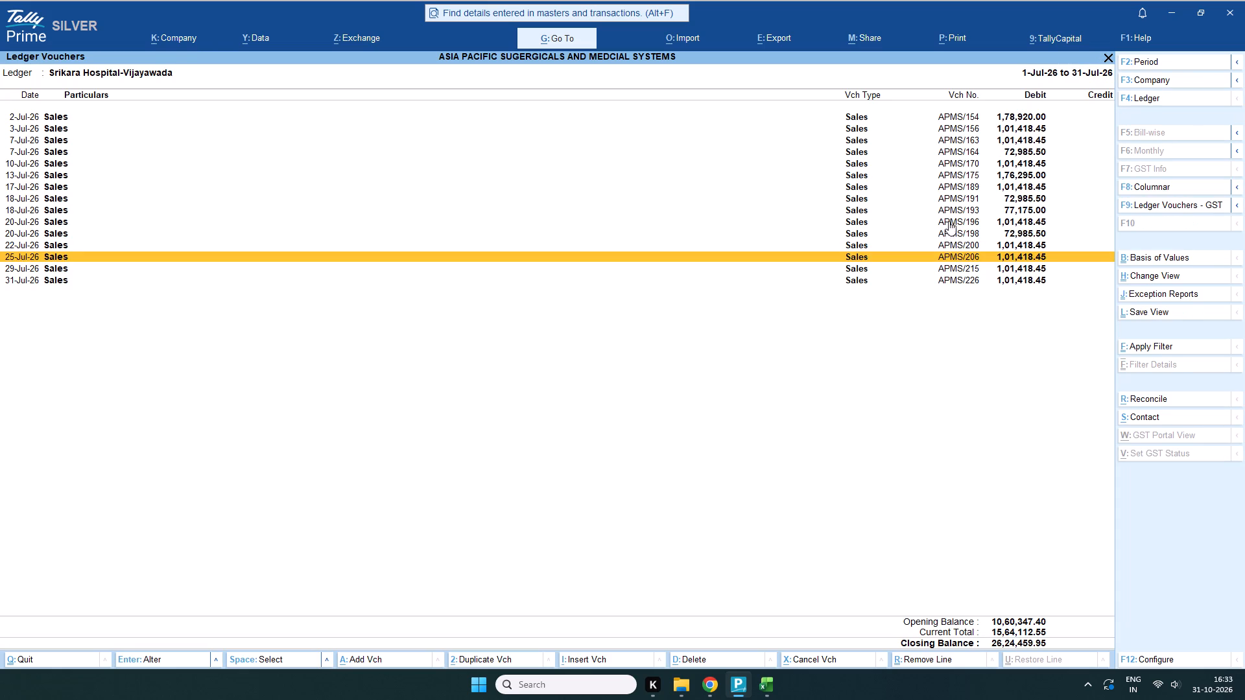
{"action": "double_click", "coordinate": [953, 253]}
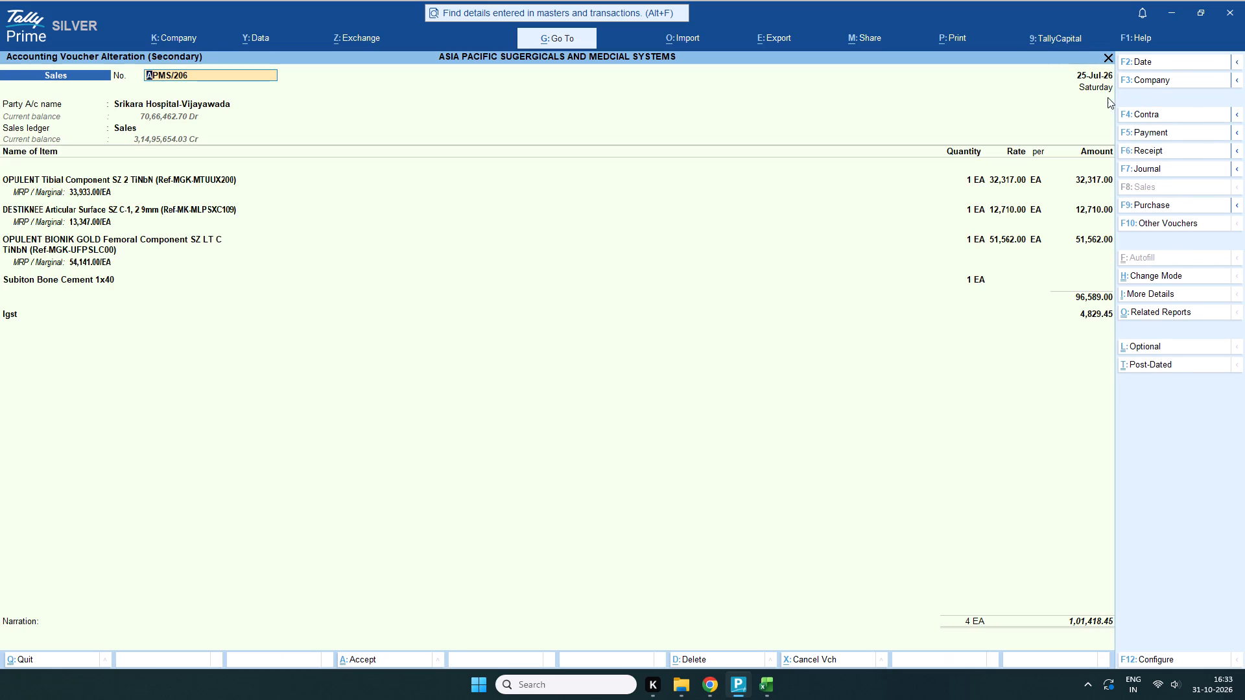
{"action": "left_click", "coordinate": [1107, 54]}
{"action": "scroll", "coordinate": [953, 259], "scroll_direction": "down", "scroll_amount": 1}
{"action": "double_click", "coordinate": [957, 263]}
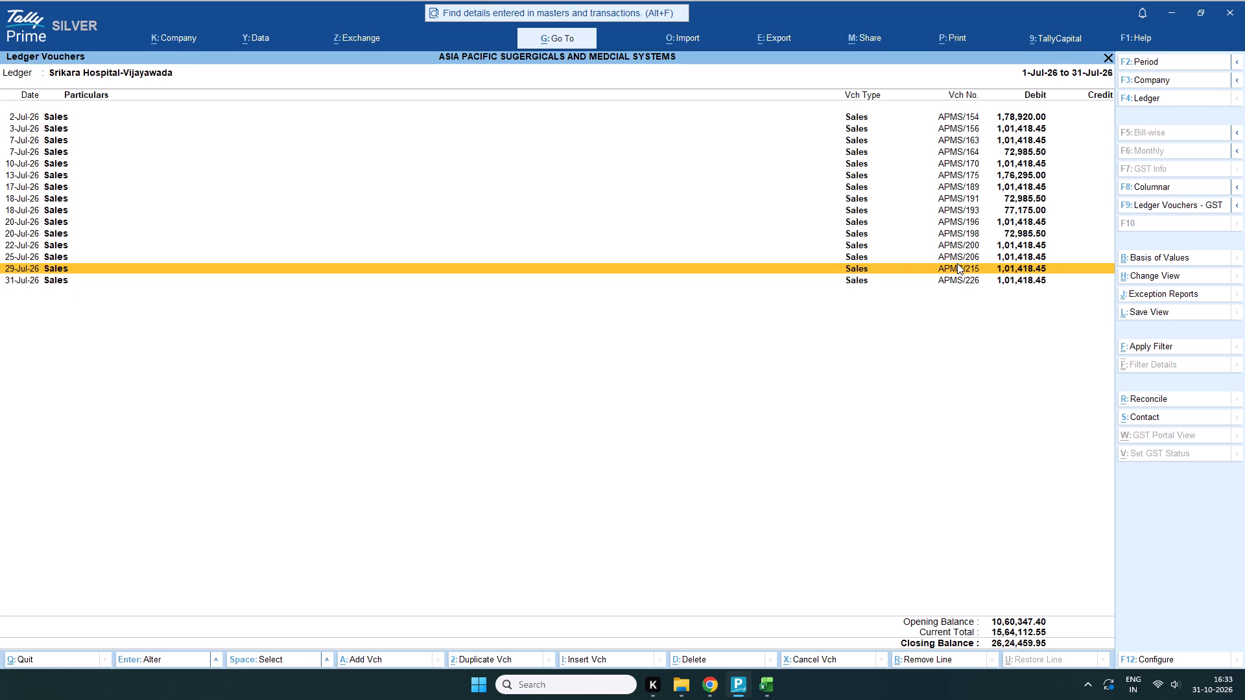
{"action": "left_click", "coordinate": [1111, 57]}
{"action": "scroll", "coordinate": [1012, 267], "scroll_direction": "down", "scroll_amount": 1}
{"action": "double_click", "coordinate": [988, 283]}
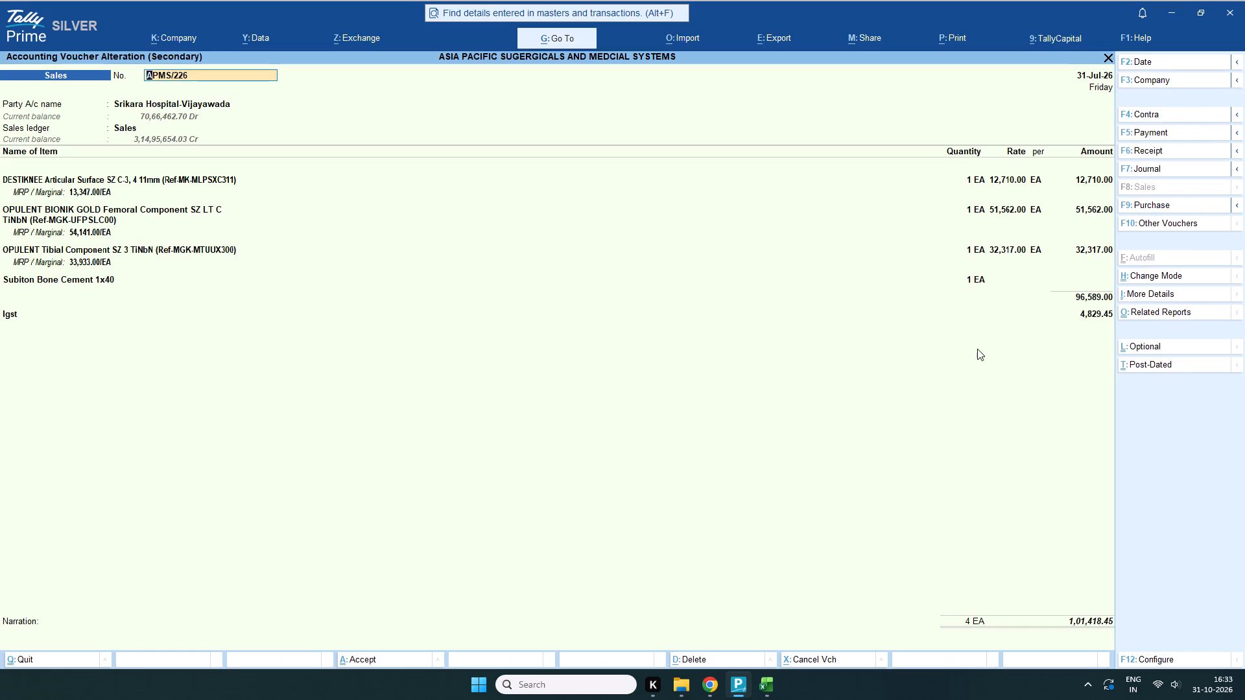
{"action": "left_click", "coordinate": [1102, 60]}
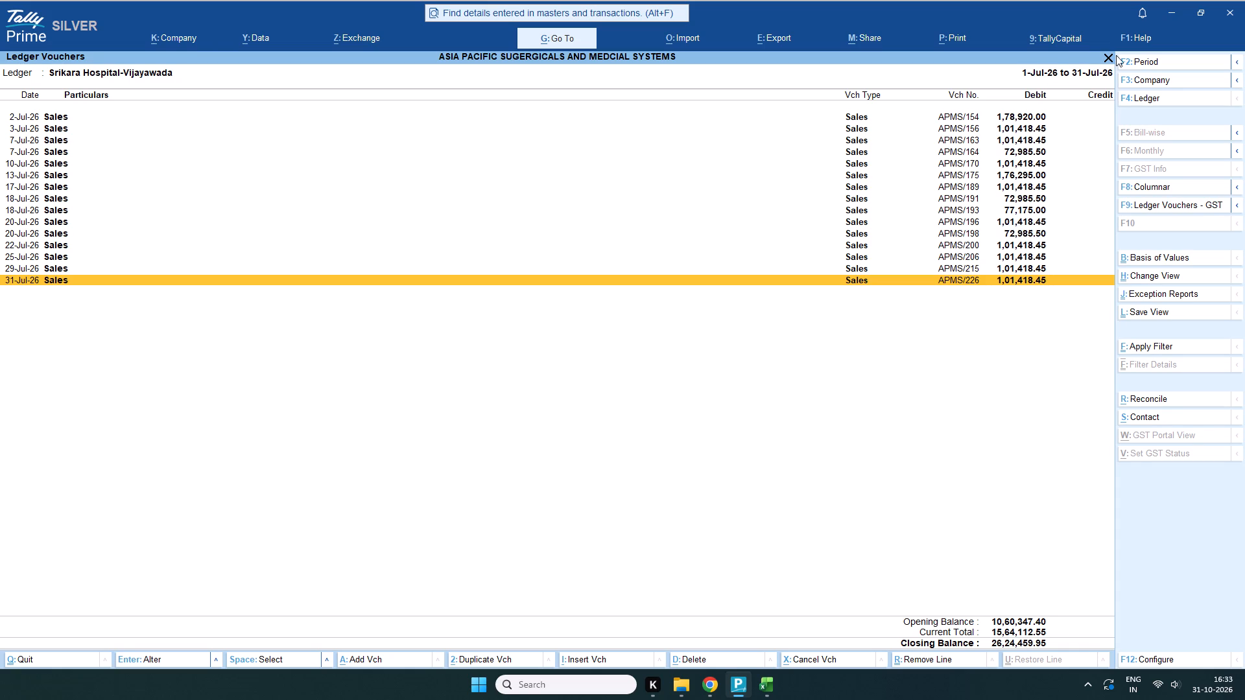
{"action": "left_click", "coordinate": [1109, 56]}
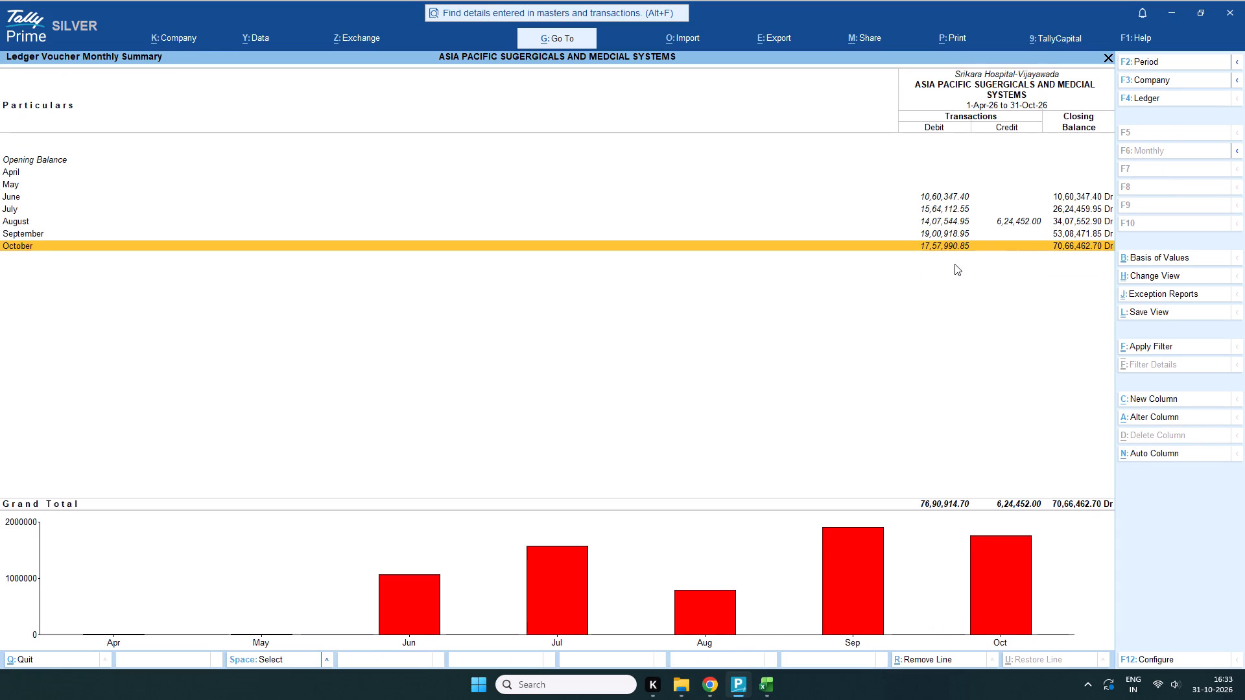
Open the August voucher list of Srikara Hospital-Vijayawada from the monthly summary.
{"action": "scroll", "coordinate": [945, 259], "scroll_direction": "up", "scroll_amount": 3}
{"action": "scroll", "coordinate": [945, 257], "scroll_direction": "down", "scroll_amount": 2}
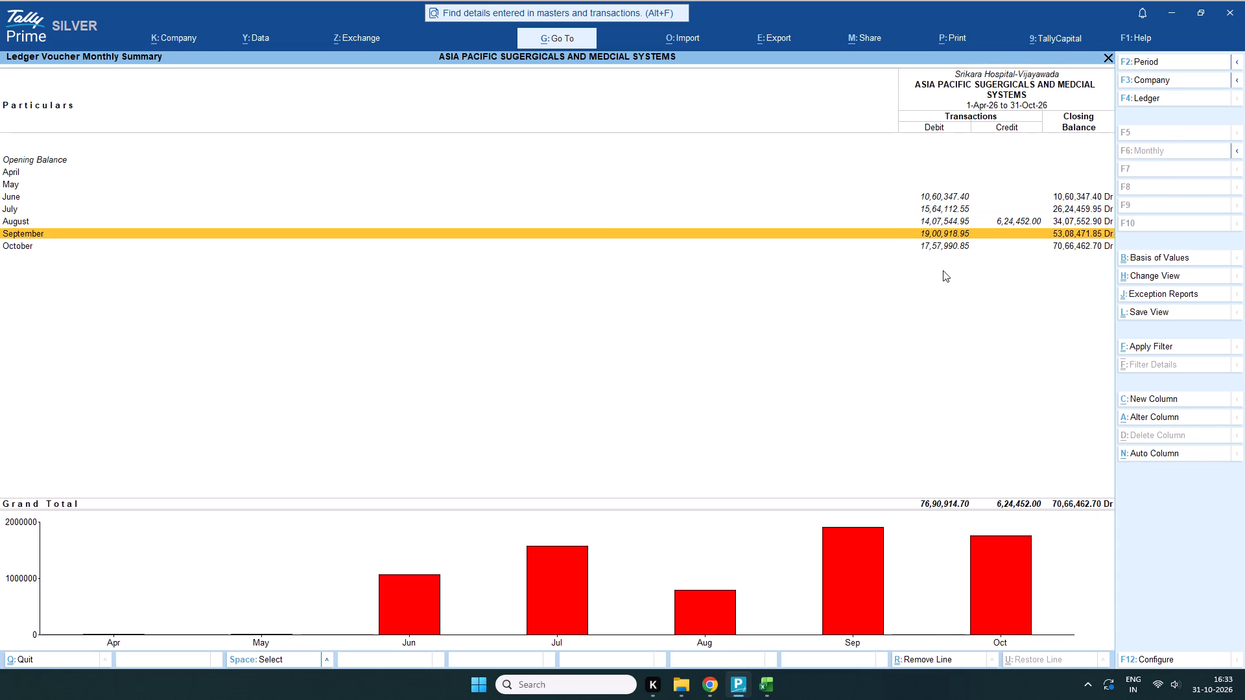
{"action": "scroll", "coordinate": [942, 270], "scroll_direction": "up", "scroll_amount": 1}
{"action": "scroll", "coordinate": [940, 250], "scroll_direction": "down", "scroll_amount": 1}
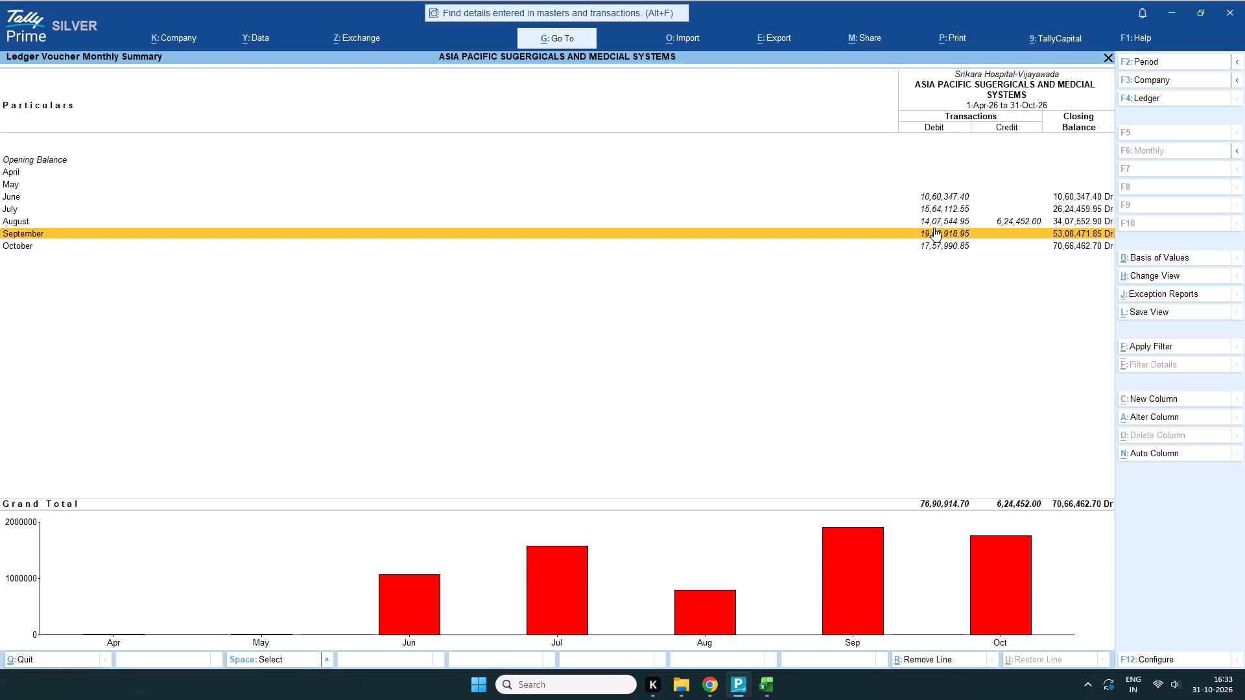
{"action": "scroll", "coordinate": [934, 227], "scroll_direction": "up", "scroll_amount": 1}
{"action": "left_click", "coordinate": [934, 224]}
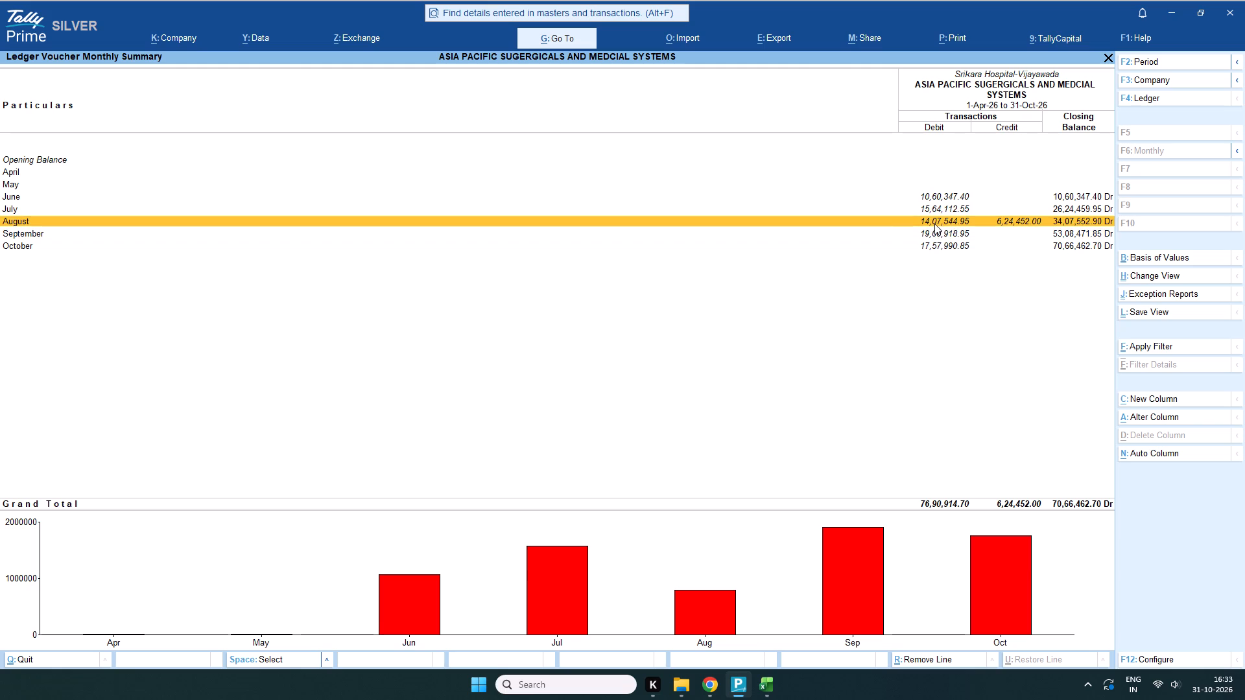
{"action": "left_click", "coordinate": [934, 224]}
{"action": "double_click", "coordinate": [934, 224]}
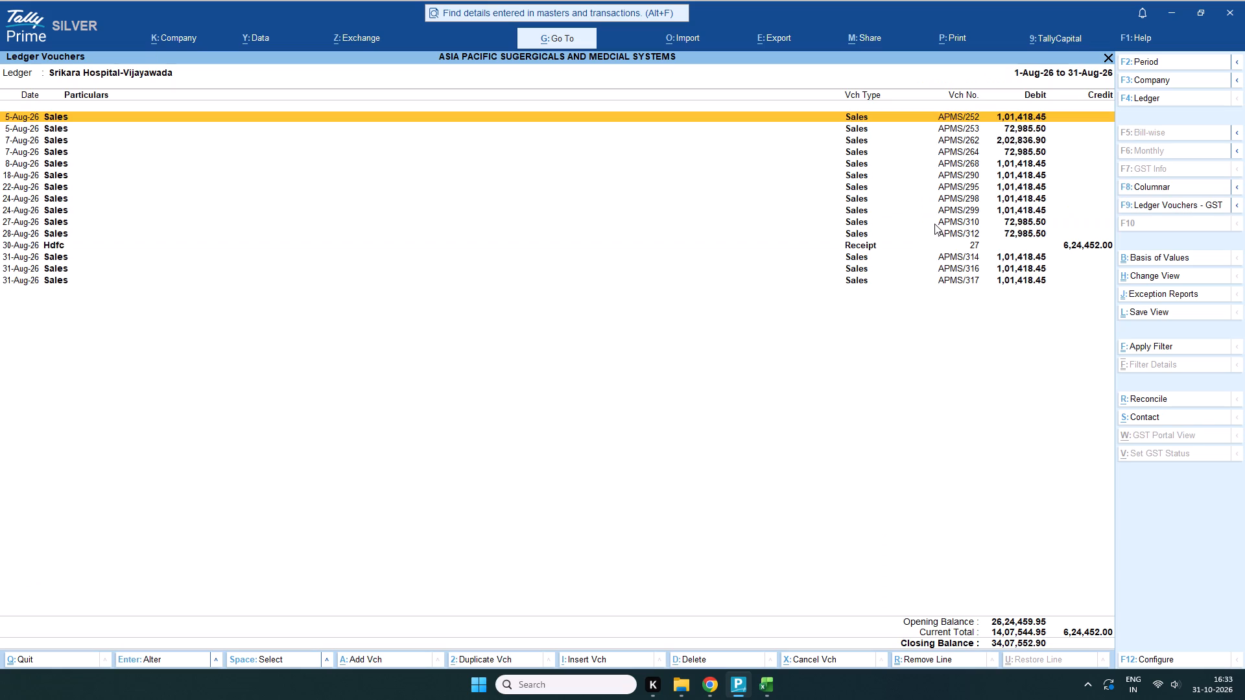
Check the tax lines of August sales vouchers APMS/252, APMS/253, APMS/262, APMS/264 and APMS/268 in turn, closing each one.
{"action": "double_click", "coordinate": [976, 115]}
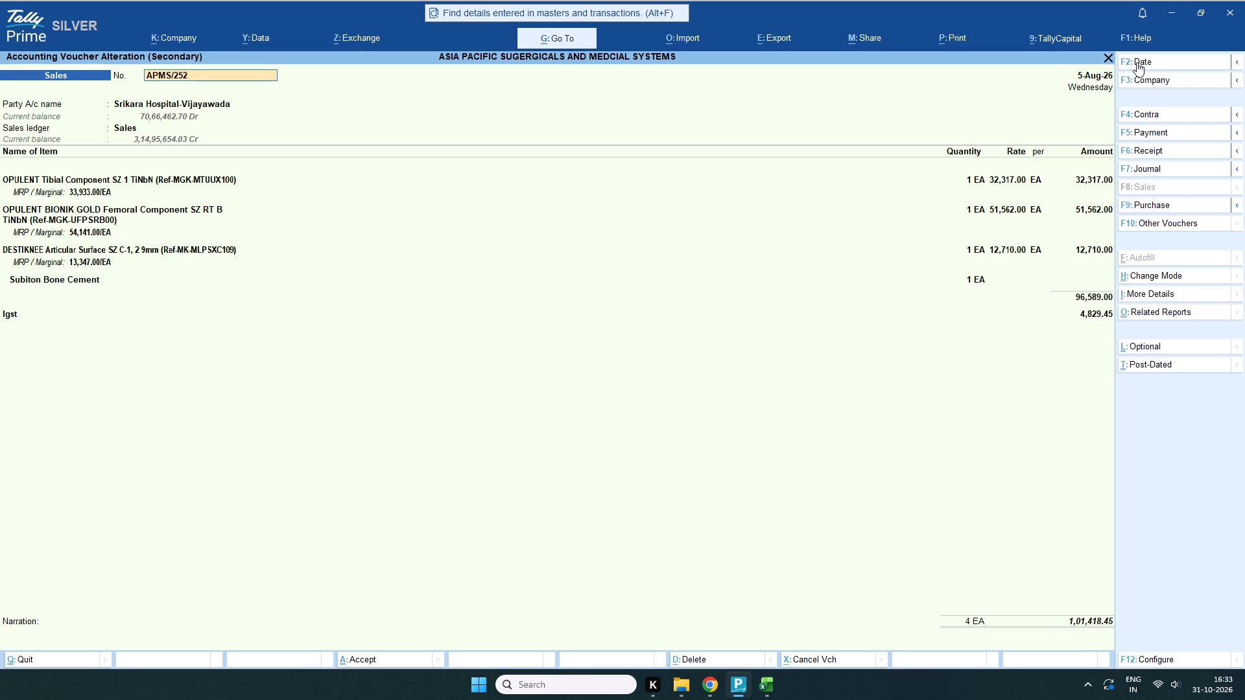
{"action": "left_click", "coordinate": [1105, 56]}
{"action": "scroll", "coordinate": [1003, 128], "scroll_direction": "down", "scroll_amount": 1}
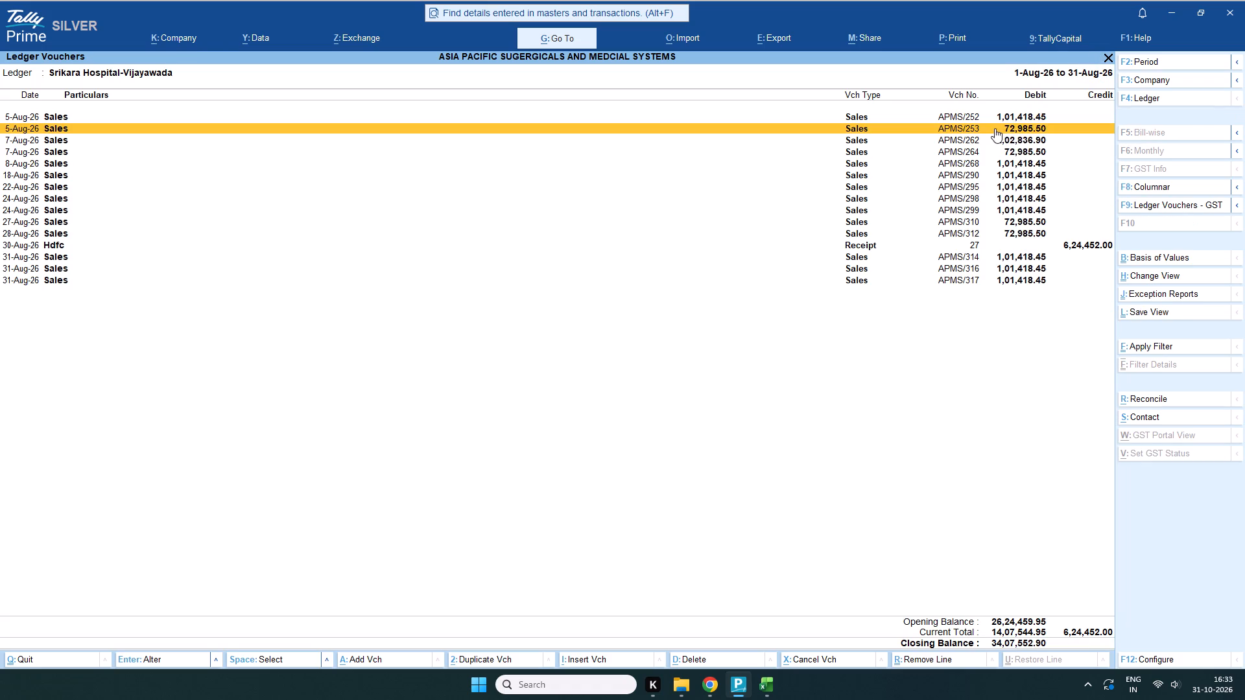
{"action": "double_click", "coordinate": [995, 128]}
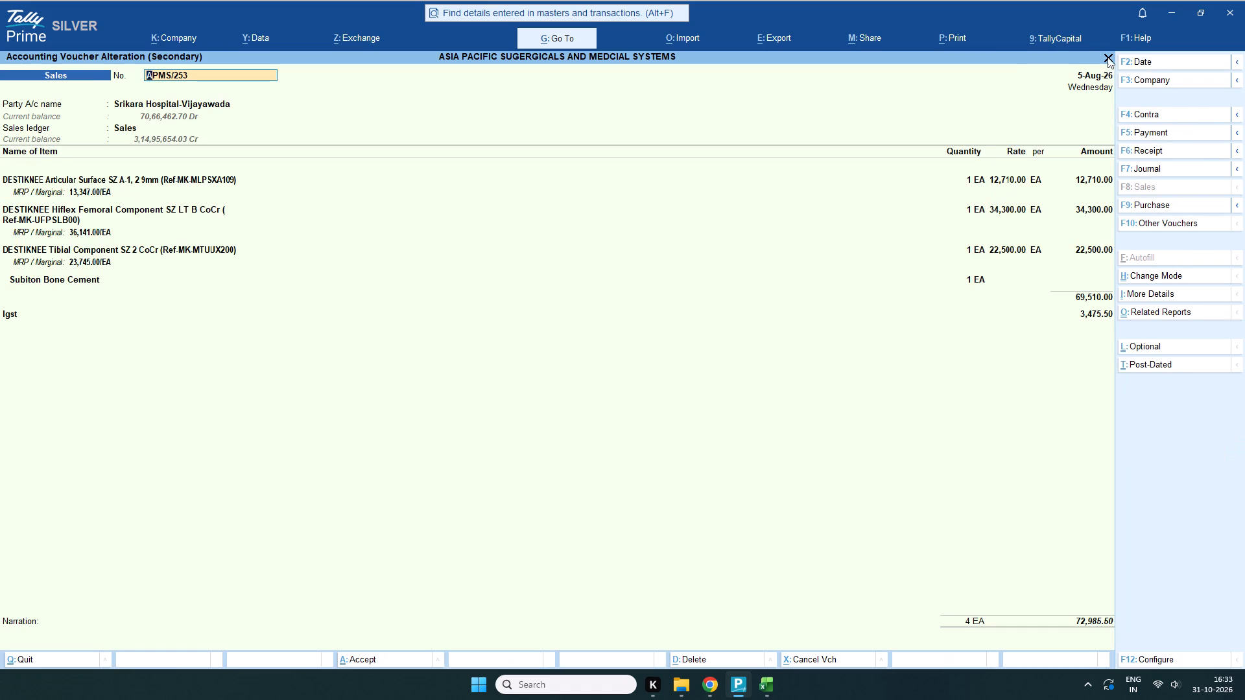
{"action": "left_click", "coordinate": [1108, 57]}
{"action": "scroll", "coordinate": [969, 143], "scroll_direction": "down", "scroll_amount": 1}
{"action": "double_click", "coordinate": [970, 142]}
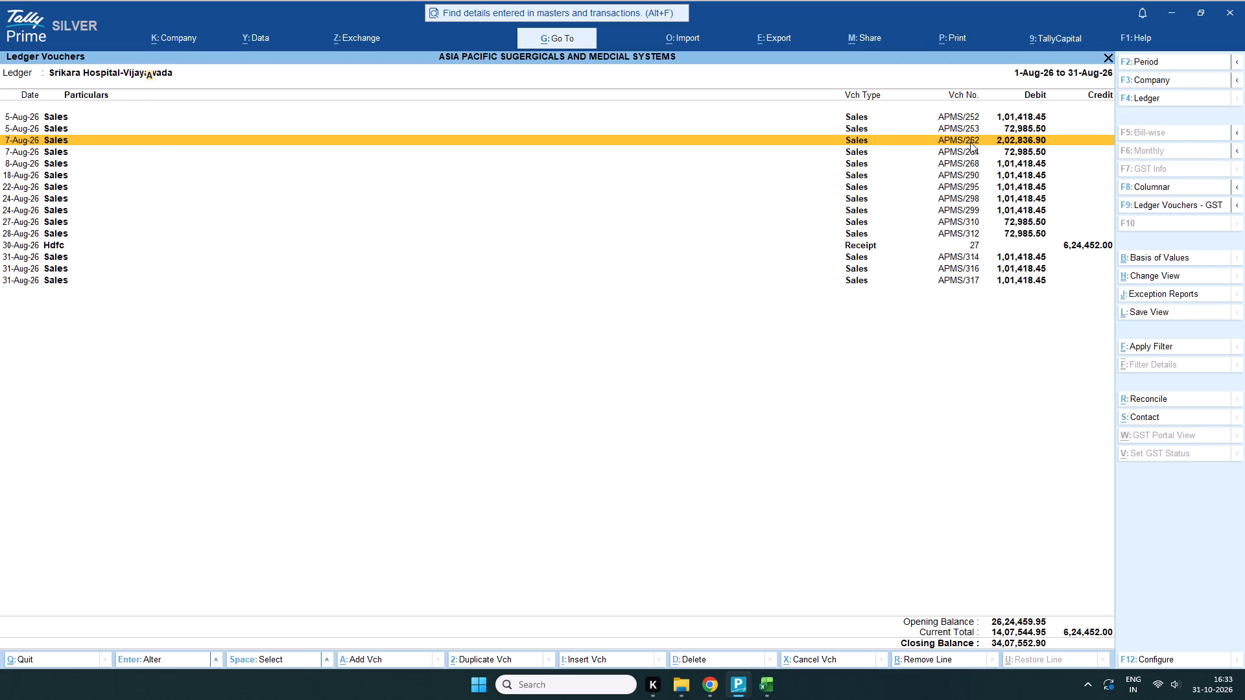
{"action": "left_click", "coordinate": [1108, 55]}
{"action": "scroll", "coordinate": [1012, 141], "scroll_direction": "down", "scroll_amount": 1}
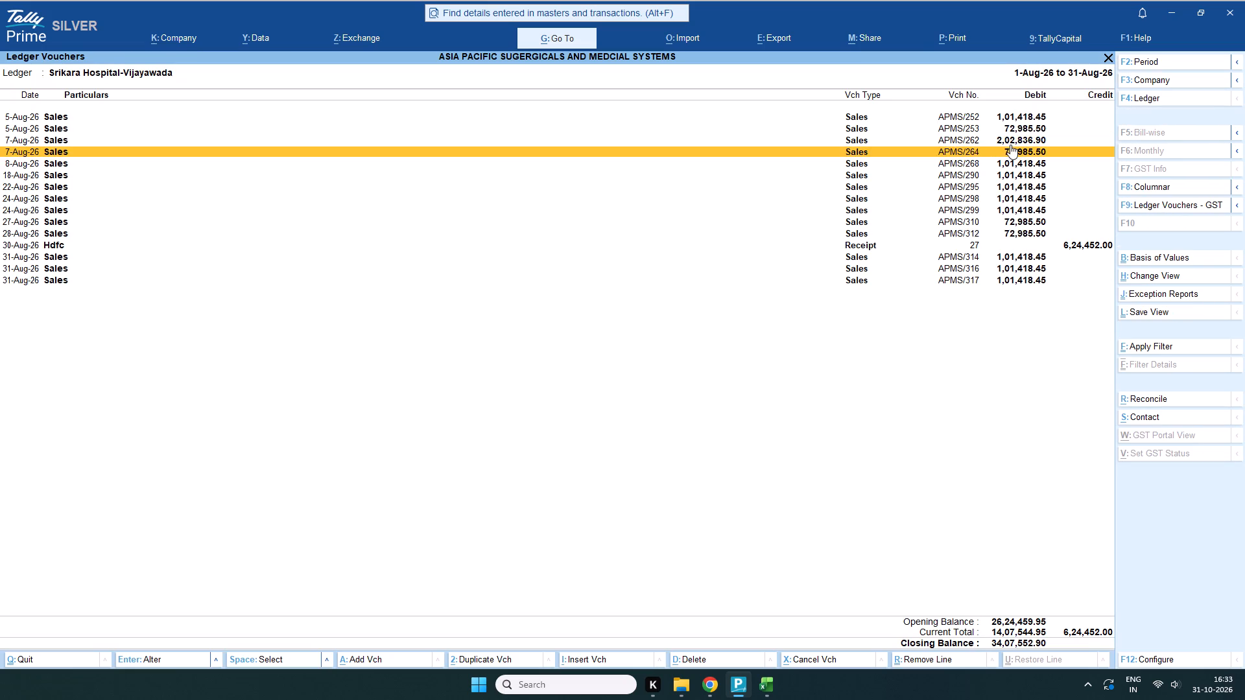
{"action": "double_click", "coordinate": [986, 152]}
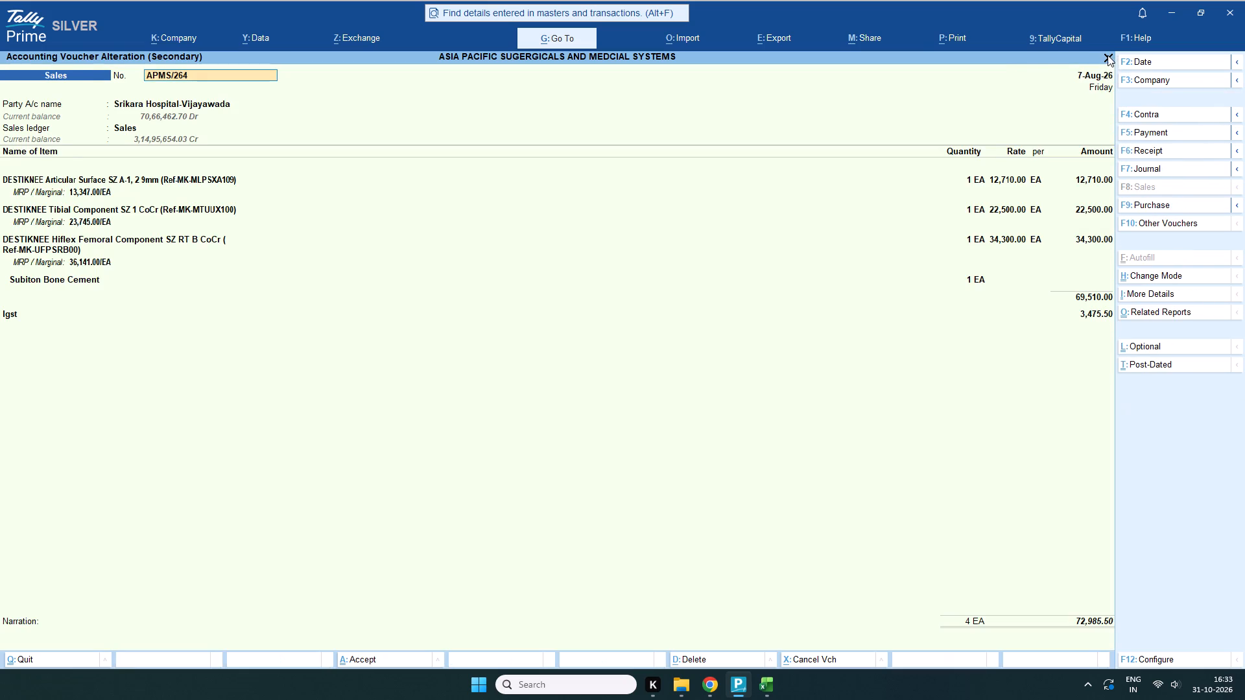
{"action": "left_click", "coordinate": [1108, 55]}
{"action": "scroll", "coordinate": [1000, 176], "scroll_direction": "down", "scroll_amount": 1}
{"action": "double_click", "coordinate": [990, 165]}
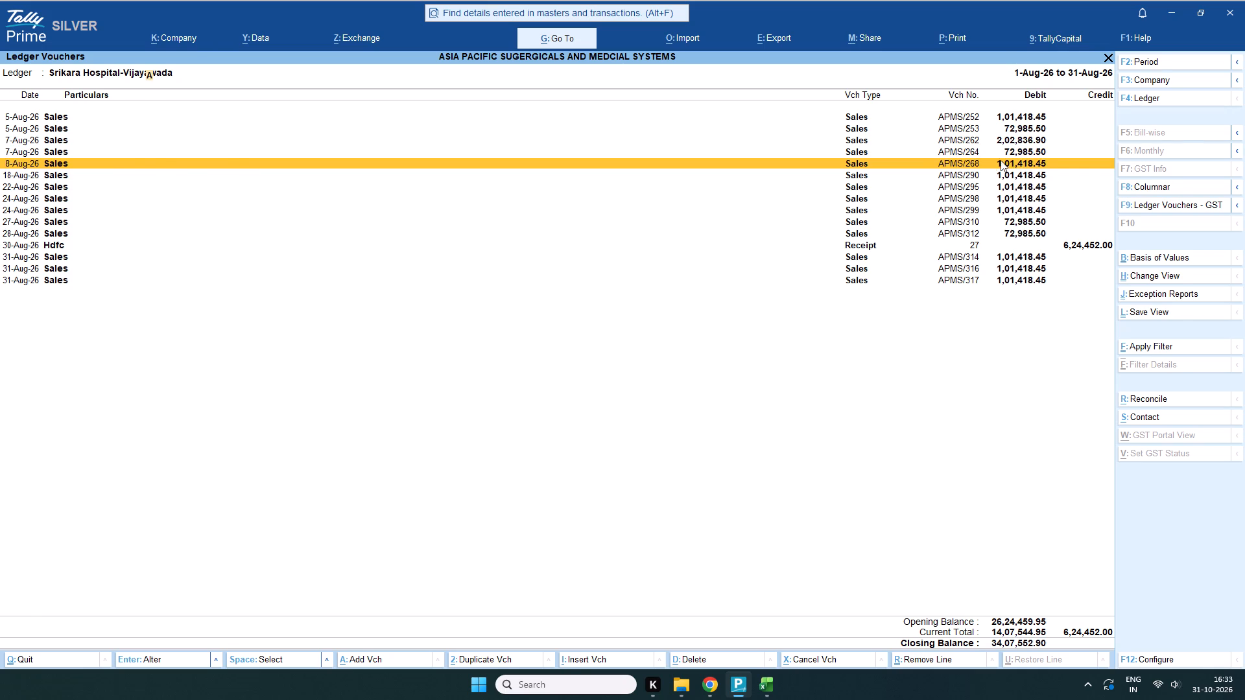
{"action": "left_click", "coordinate": [1110, 58]}
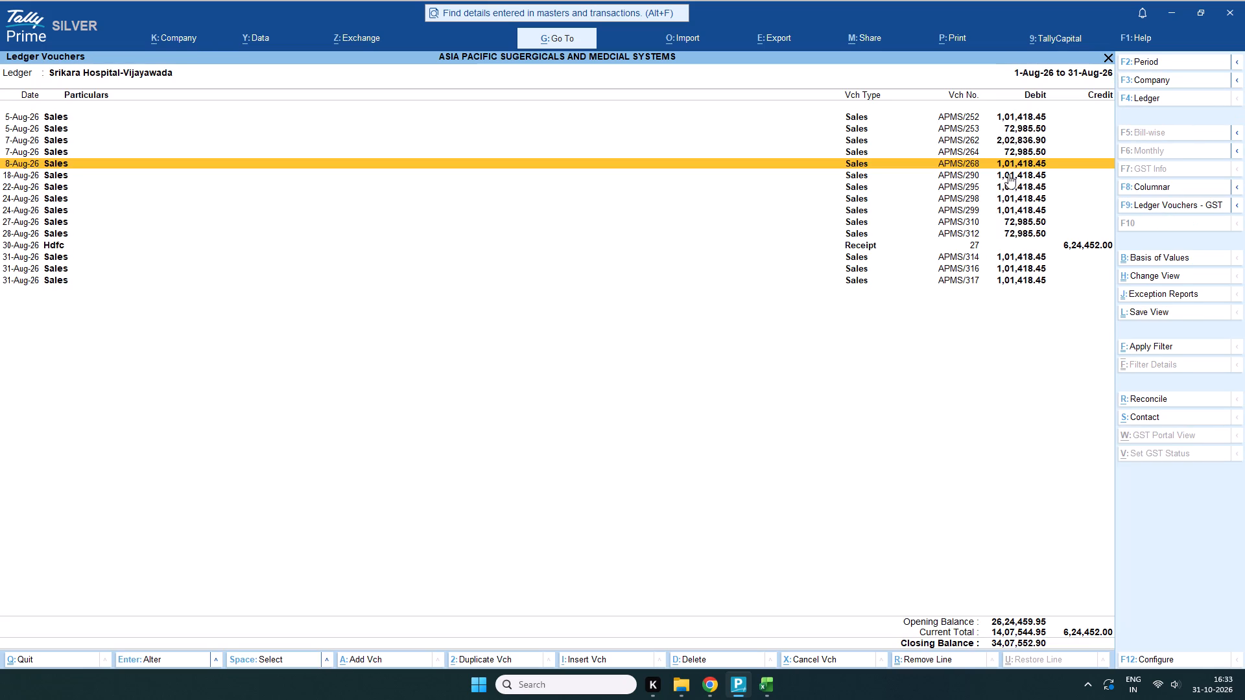
Check the tax lines of August sales vouchers APMS/290, APMS/295, APMS/298 and APMS/299 in turn, closing each one.
{"action": "scroll", "coordinate": [1008, 174], "scroll_direction": "down", "scroll_amount": 1}
{"action": "double_click", "coordinate": [977, 174]}
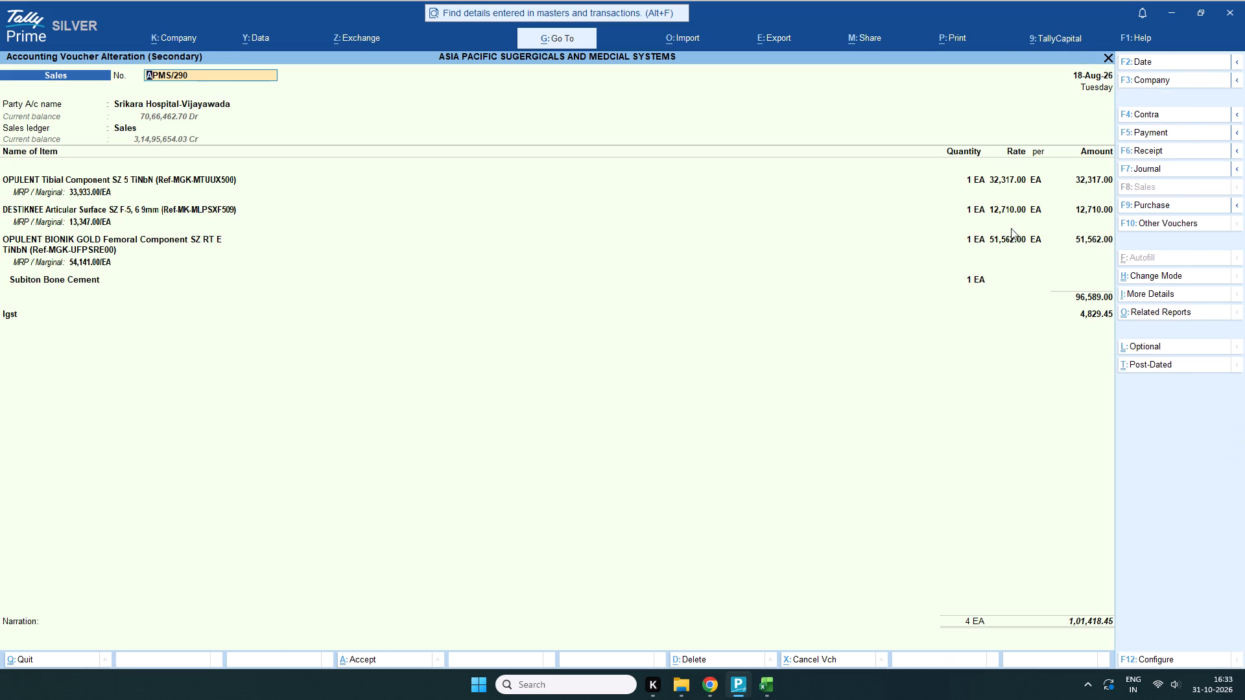
{"action": "left_click", "coordinate": [1103, 57]}
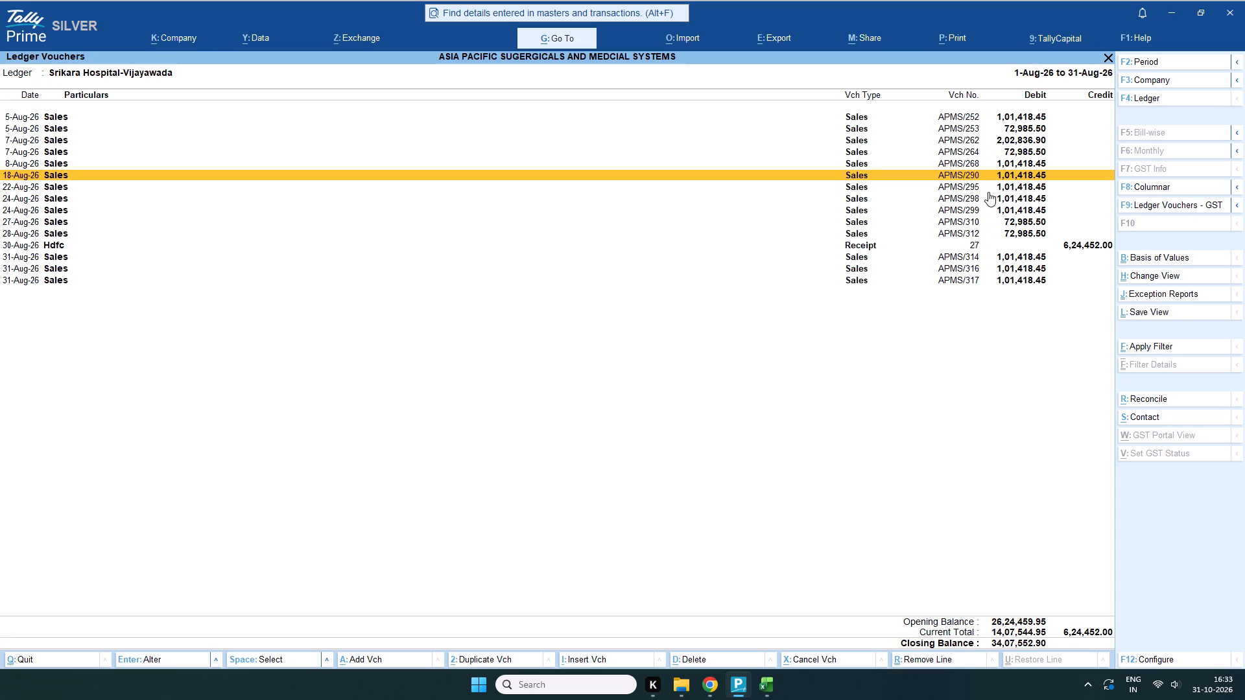
{"action": "scroll", "coordinate": [988, 192], "scroll_direction": "down", "scroll_amount": 1}
{"action": "double_click", "coordinate": [987, 190]}
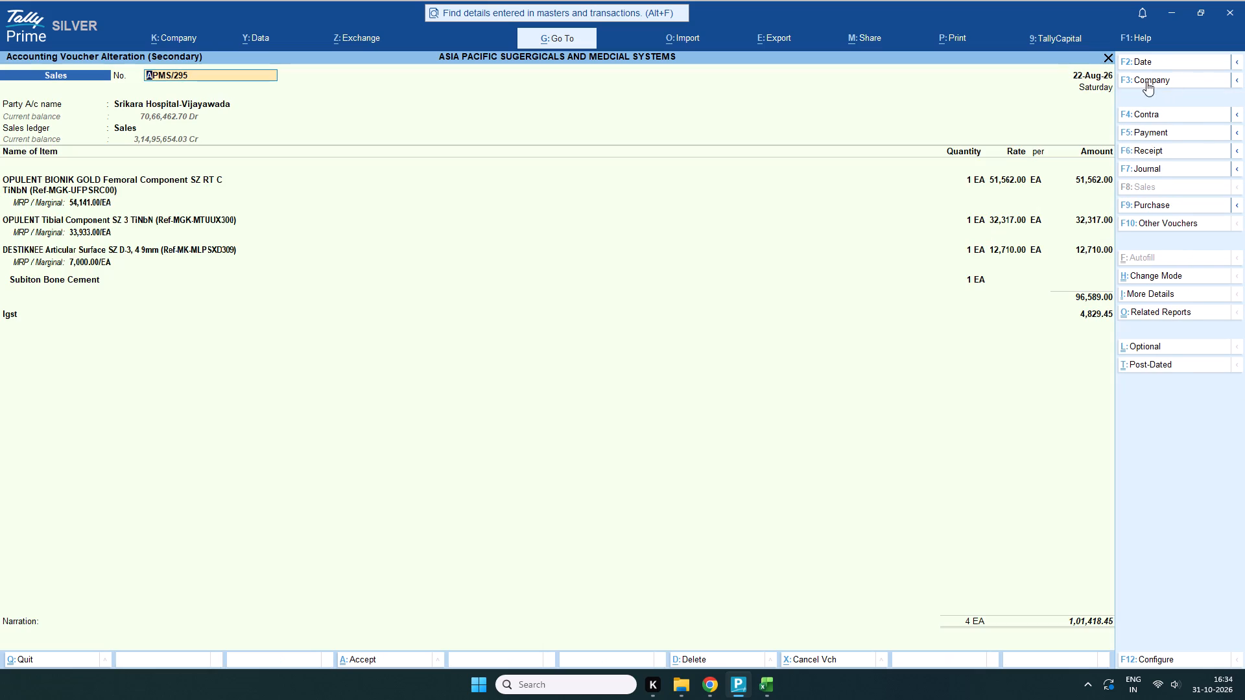
{"action": "left_click", "coordinate": [1107, 55]}
{"action": "scroll", "coordinate": [991, 189], "scroll_direction": "down", "scroll_amount": 1}
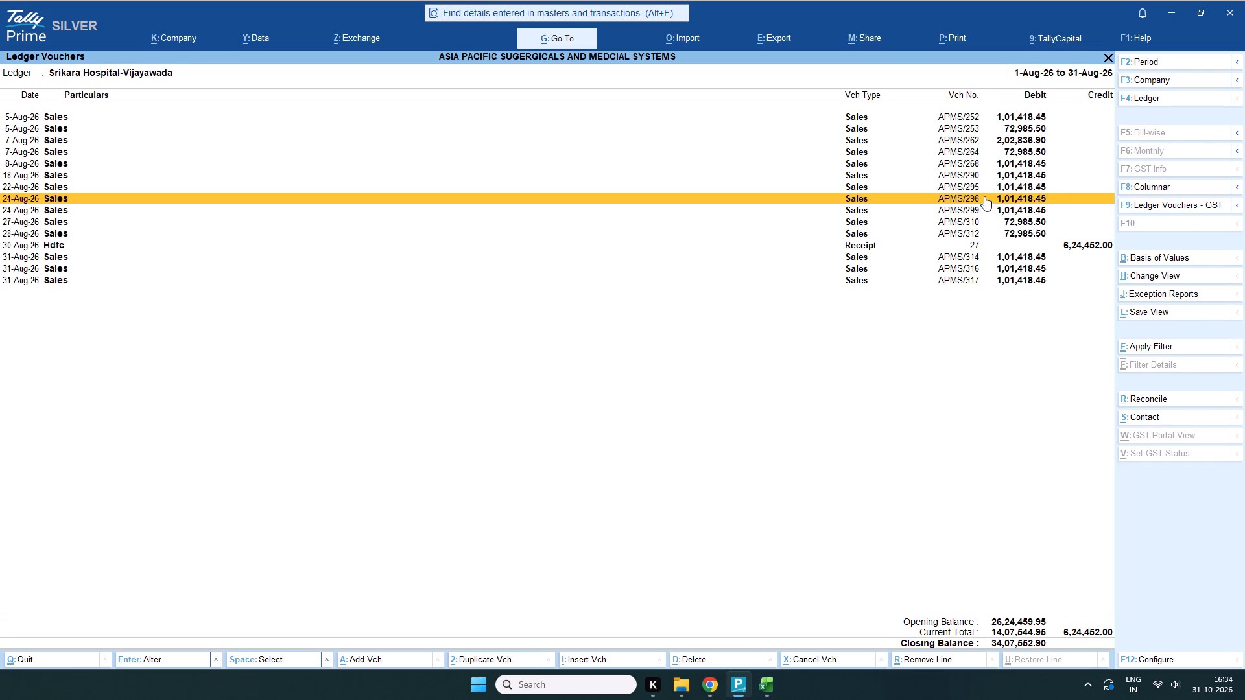
{"action": "double_click", "coordinate": [982, 198]}
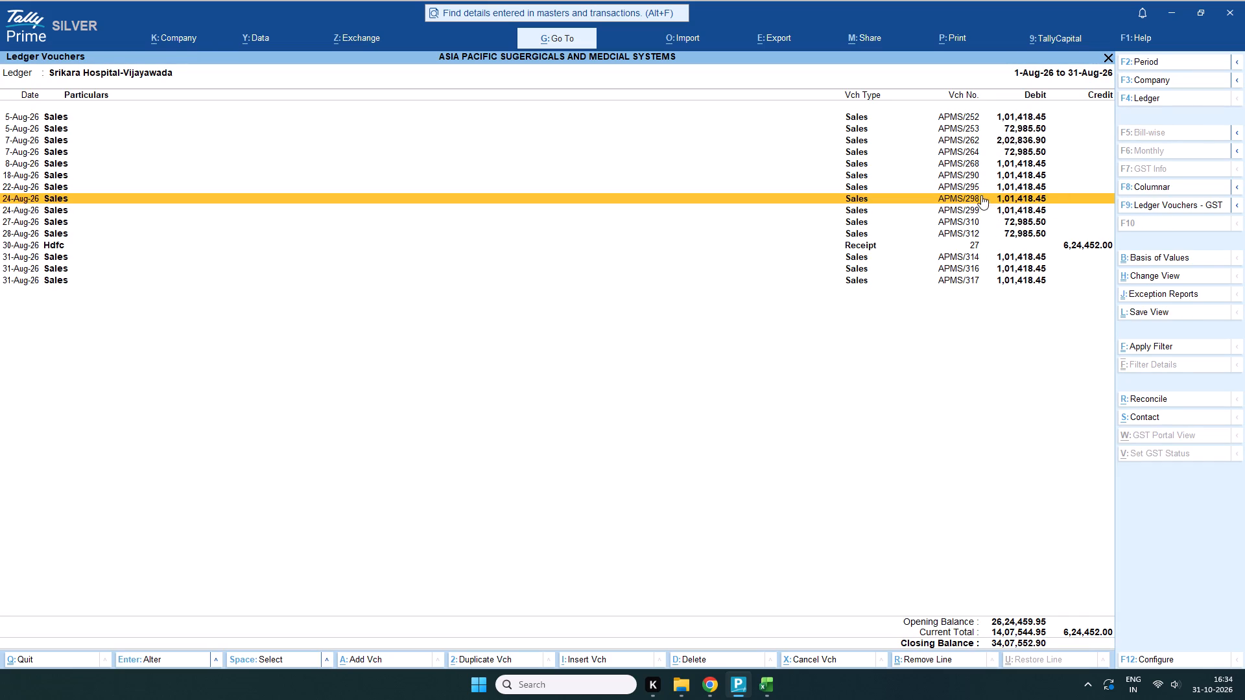
{"action": "left_click", "coordinate": [980, 199]}
{"action": "double_click", "coordinate": [980, 199]}
{"action": "double_click", "coordinate": [980, 199]}
{"action": "left_click", "coordinate": [1106, 57]}
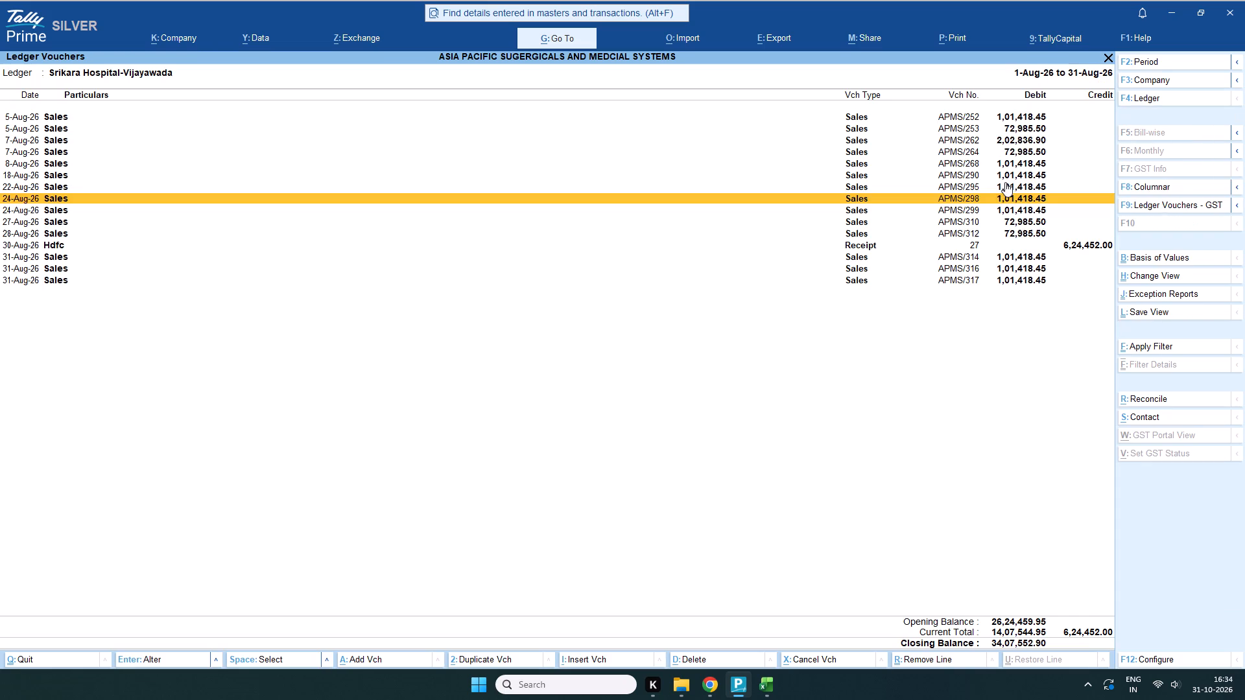
{"action": "scroll", "coordinate": [969, 219], "scroll_direction": "down", "scroll_amount": 1}
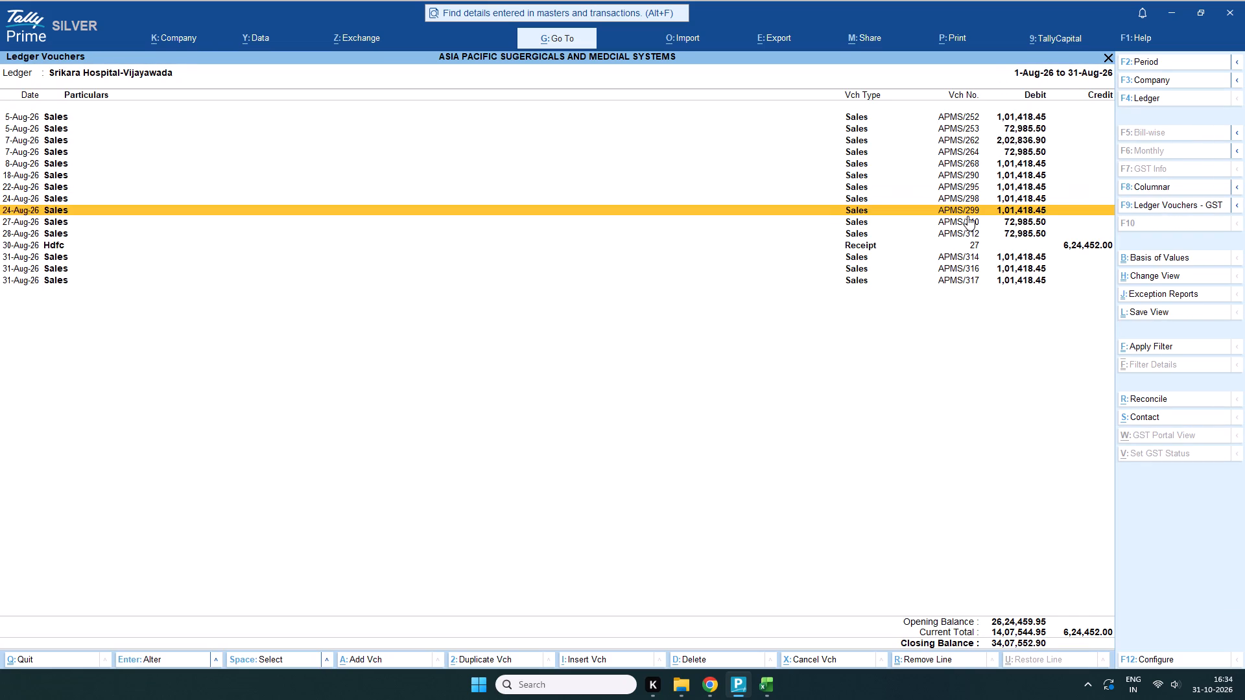
{"action": "left_click", "coordinate": [969, 212]}
{"action": "double_click", "coordinate": [962, 213]}
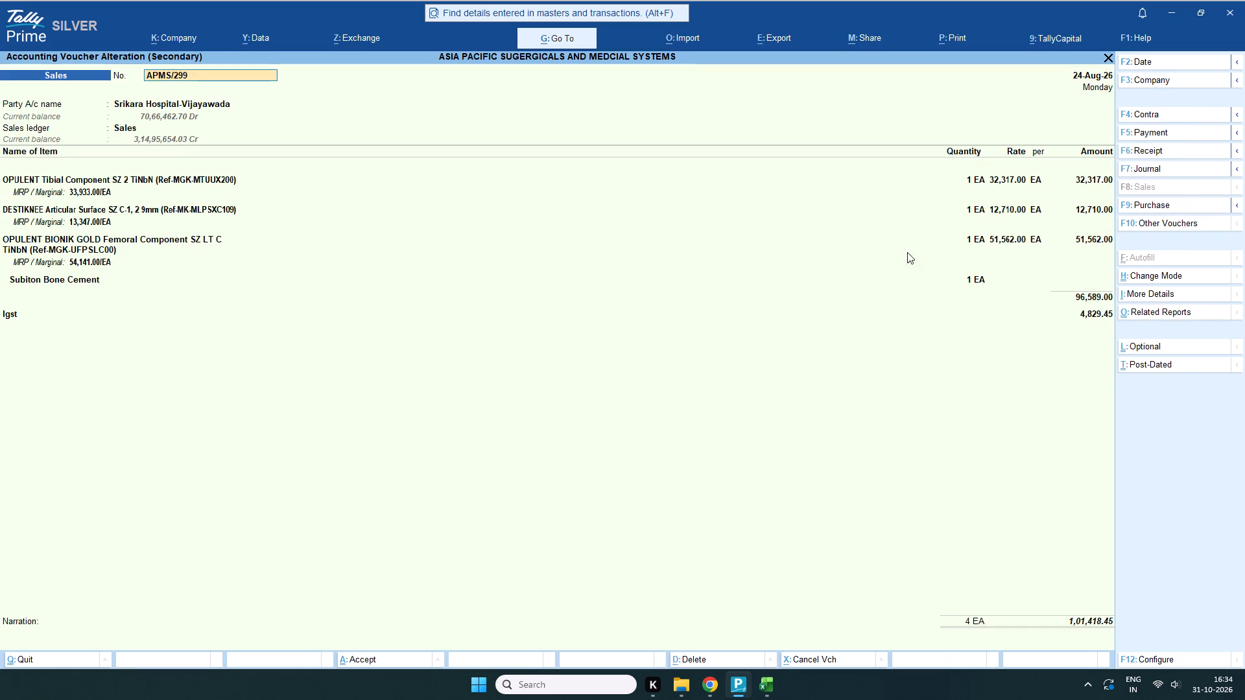
{"action": "left_click", "coordinate": [1104, 62]}
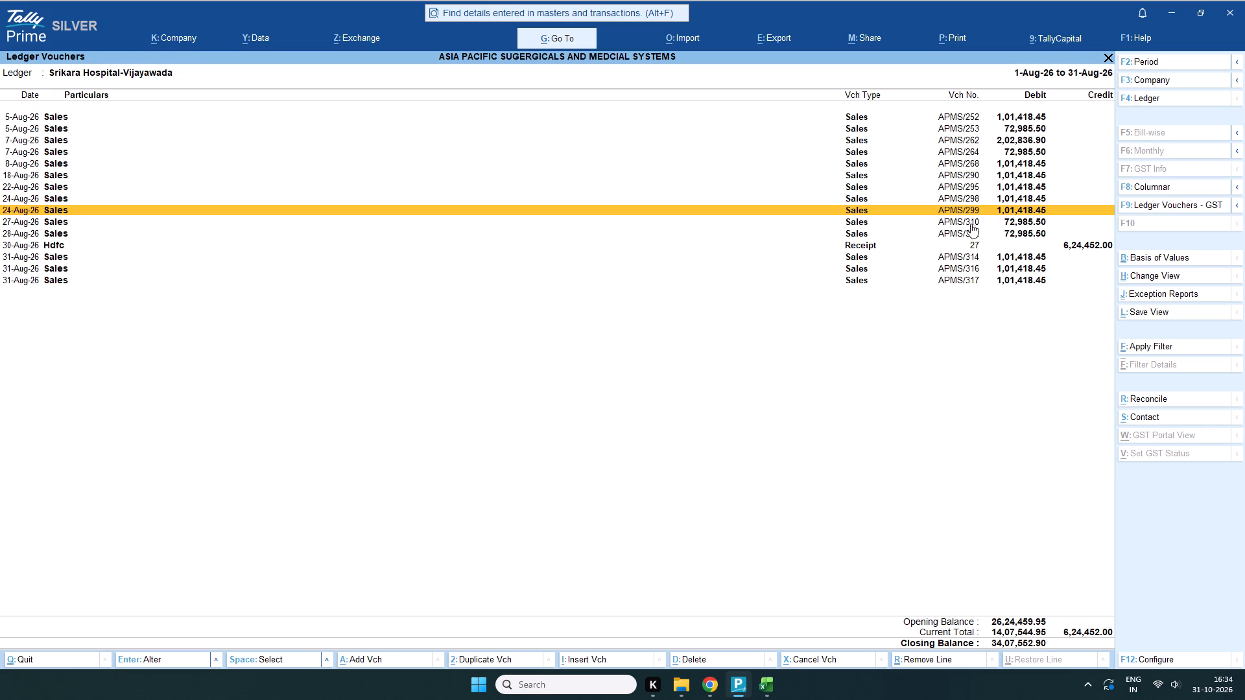
Check sales vouchers APMS/310 and APMS/312 and the Hdfc receipt voucher 27 of 30 August, closing each one.
{"action": "scroll", "coordinate": [967, 222], "scroll_direction": "down", "scroll_amount": 1}
{"action": "double_click", "coordinate": [967, 222]}
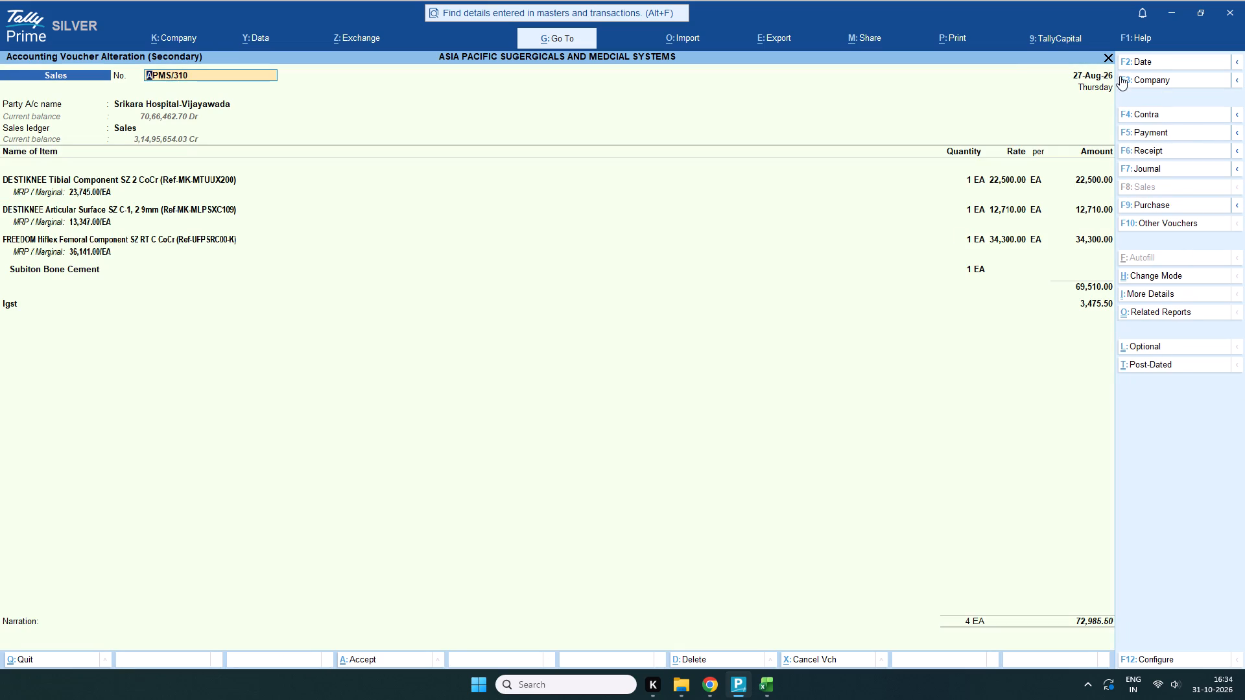
{"action": "left_click", "coordinate": [1108, 57]}
{"action": "scroll", "coordinate": [973, 229], "scroll_direction": "down", "scroll_amount": 1}
{"action": "double_click", "coordinate": [971, 231]}
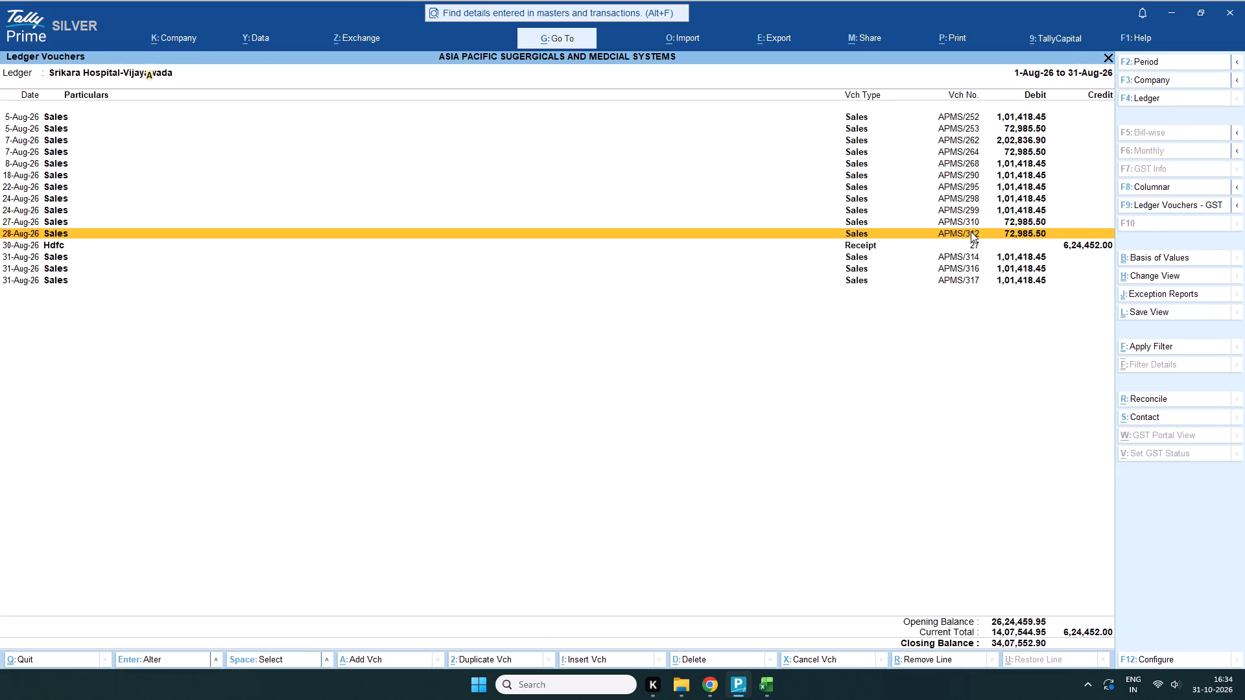
{"action": "left_click", "coordinate": [1111, 54]}
{"action": "scroll", "coordinate": [1012, 218], "scroll_direction": "down", "scroll_amount": 1}
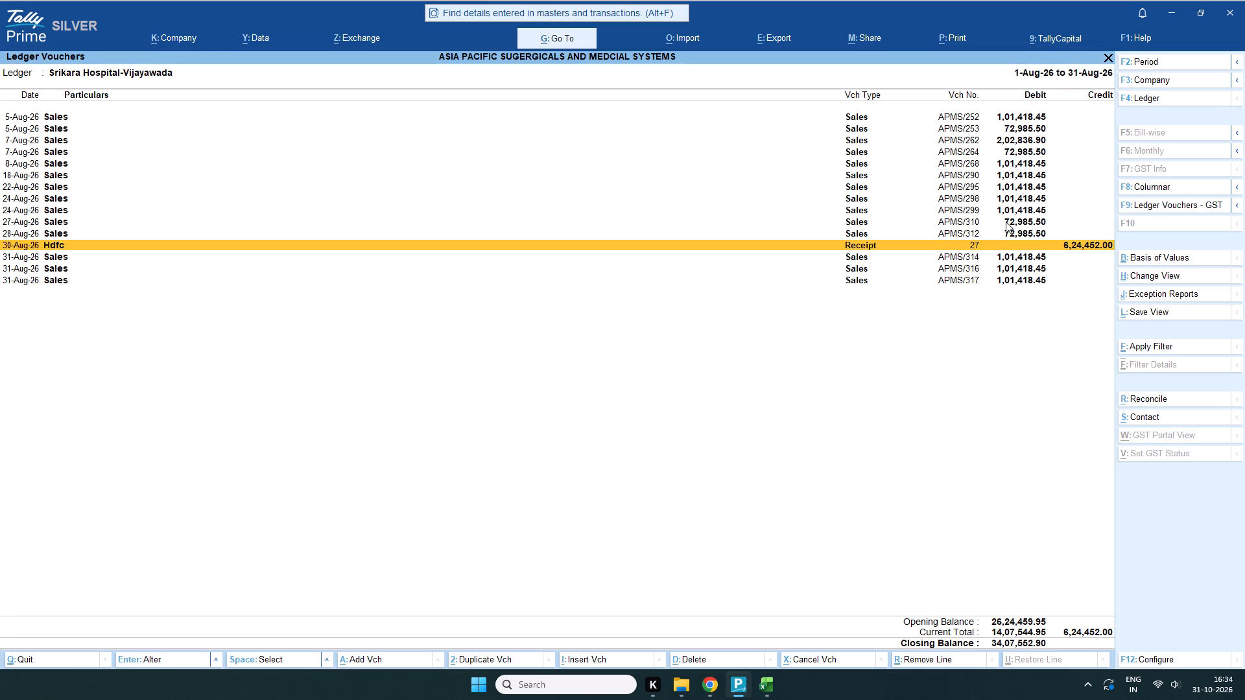
{"action": "double_click", "coordinate": [971, 243]}
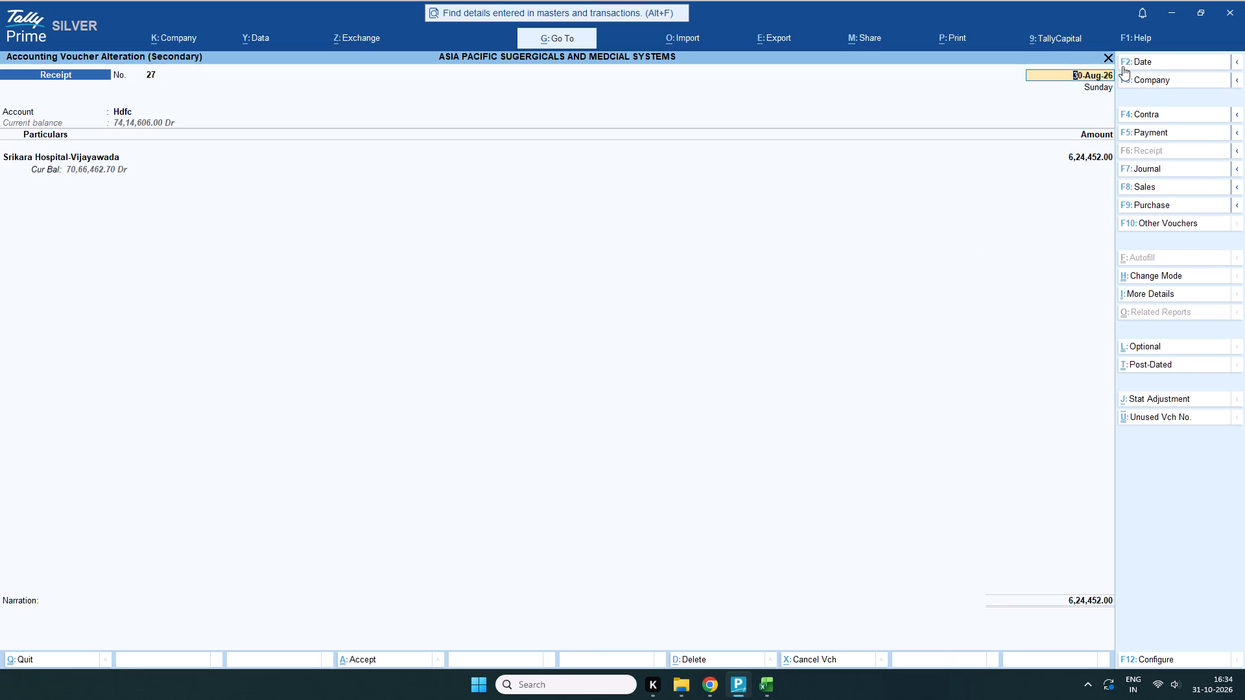
{"action": "left_click", "coordinate": [1109, 56]}
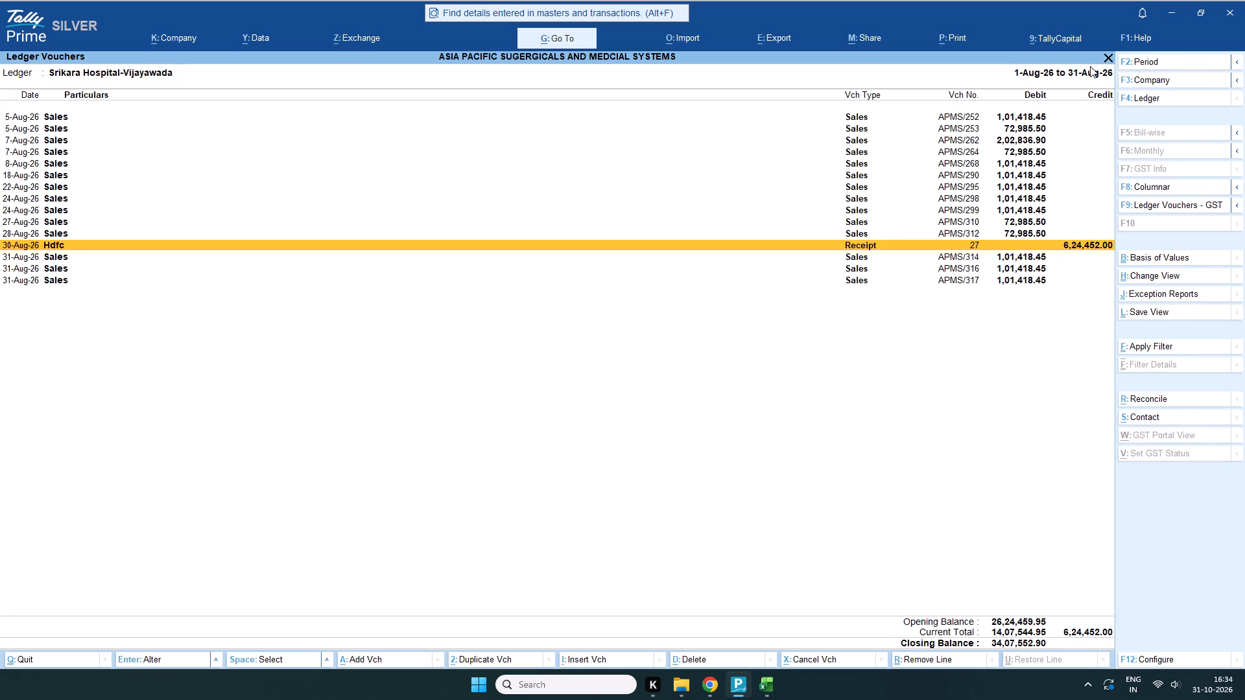
Check the tax lines of 31 August sales vouchers APMS/314, APMS/316 and APMS/317, and return to the ledger's monthly summary.
{"action": "scroll", "coordinate": [978, 272], "scroll_direction": "down", "scroll_amount": 1}
{"action": "double_click", "coordinate": [975, 261]}
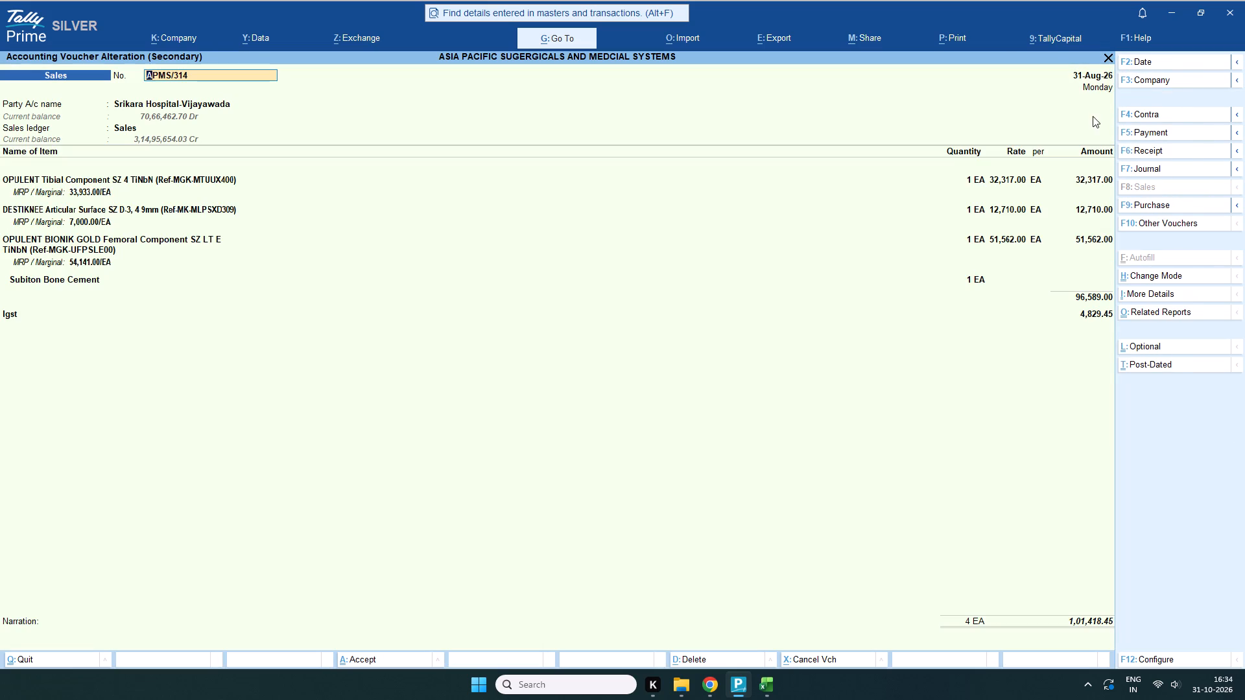
{"action": "left_click", "coordinate": [1109, 54]}
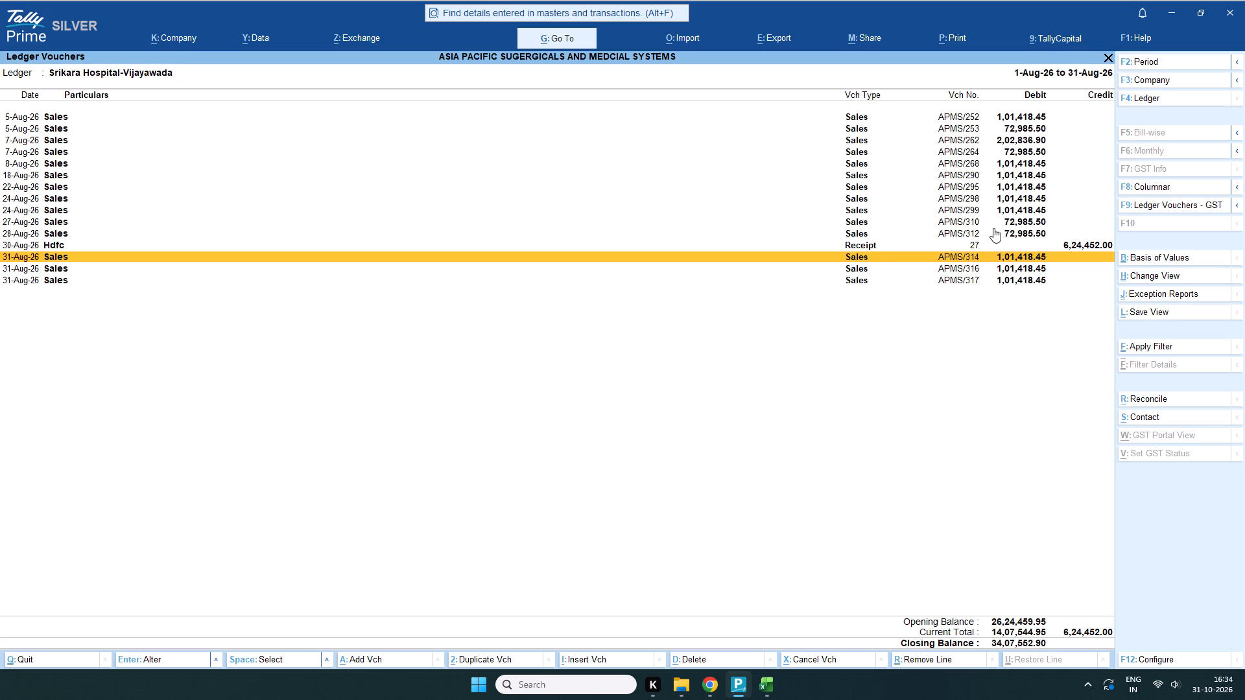
{"action": "scroll", "coordinate": [991, 229], "scroll_direction": "down", "scroll_amount": 1}
{"action": "double_click", "coordinate": [974, 264]}
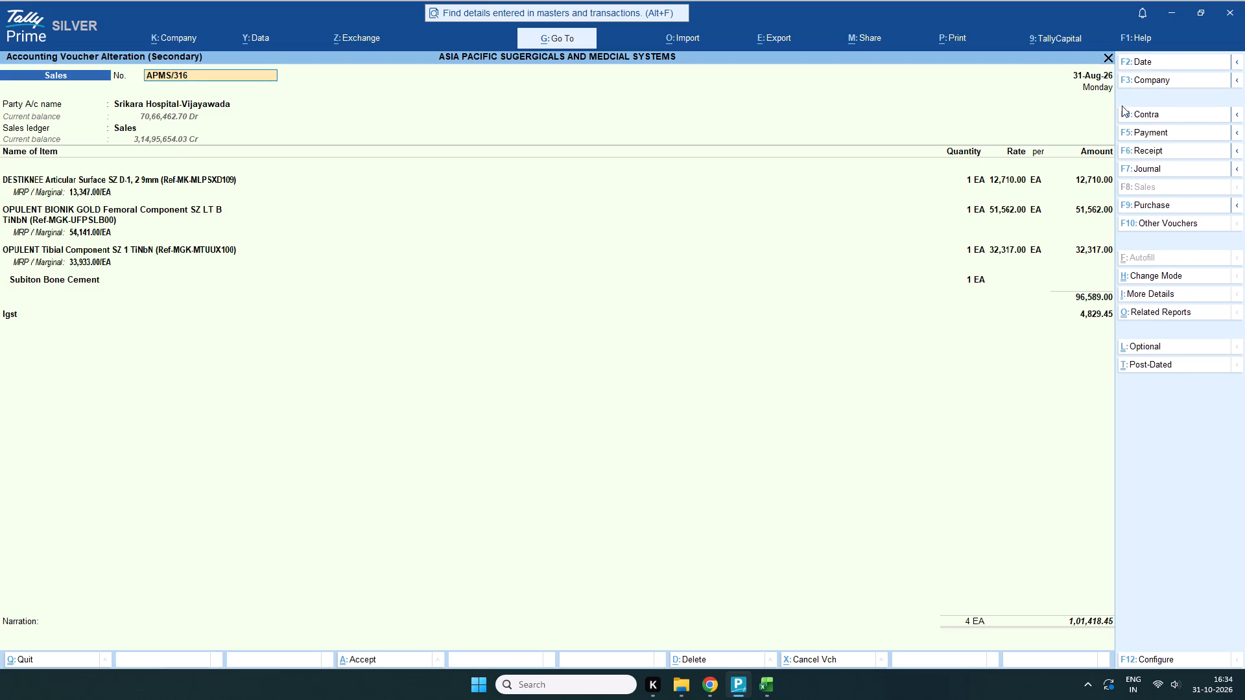
{"action": "left_click", "coordinate": [1111, 51]}
{"action": "scroll", "coordinate": [985, 297], "scroll_direction": "down", "scroll_amount": 1}
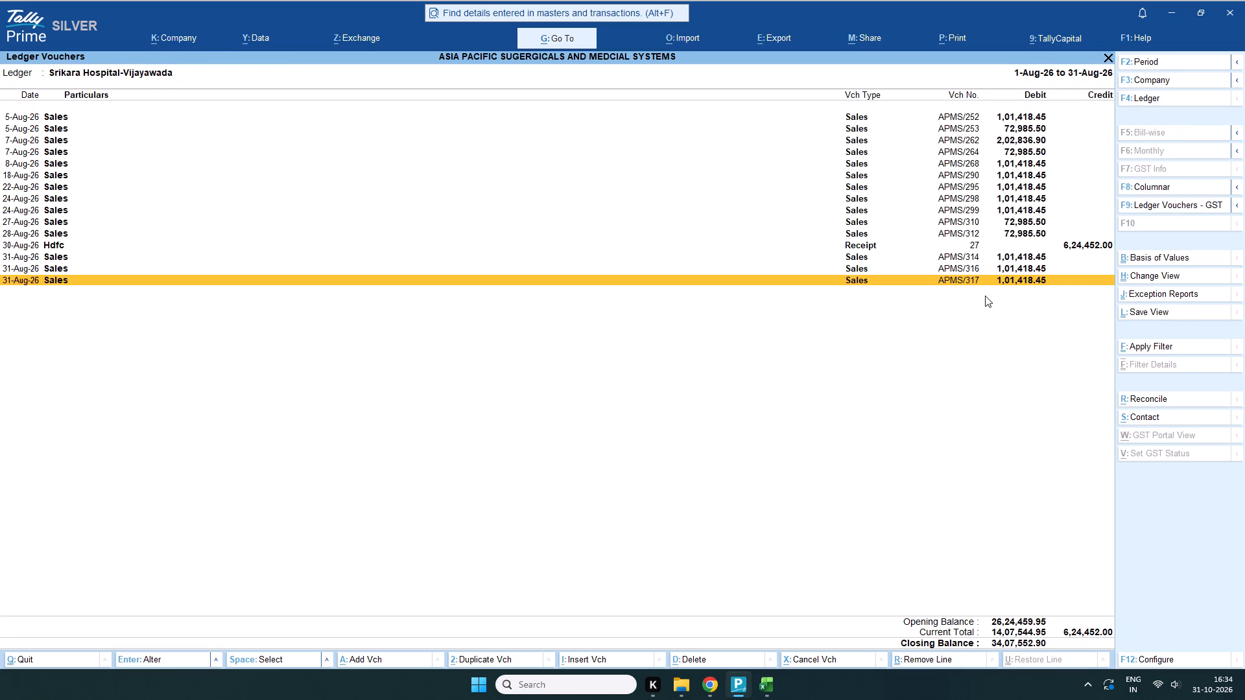
{"action": "double_click", "coordinate": [978, 283]}
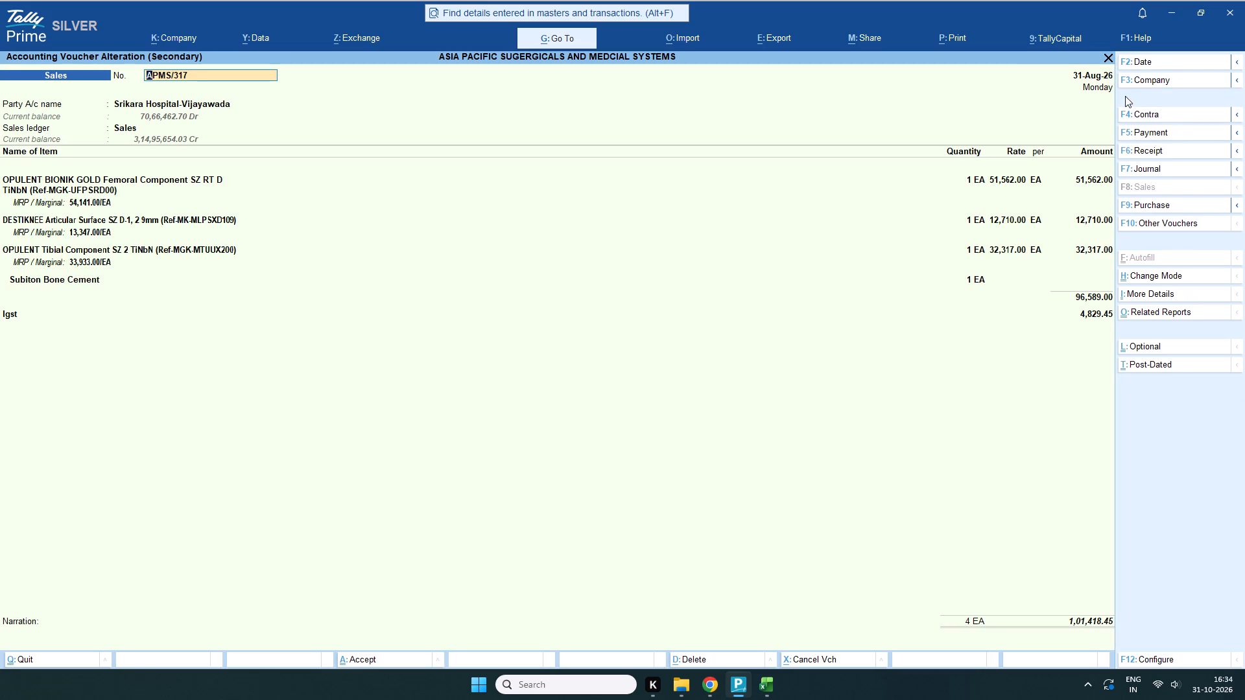
{"action": "left_click", "coordinate": [1106, 61]}
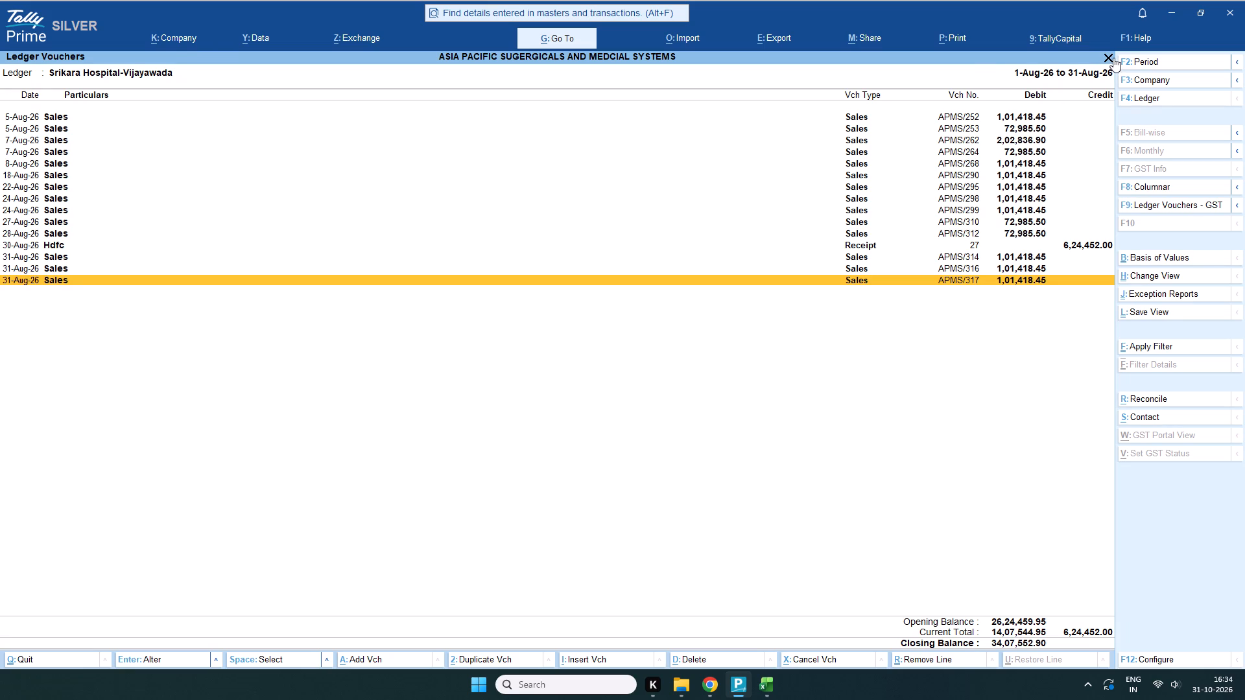
{"action": "left_click", "coordinate": [1102, 58]}
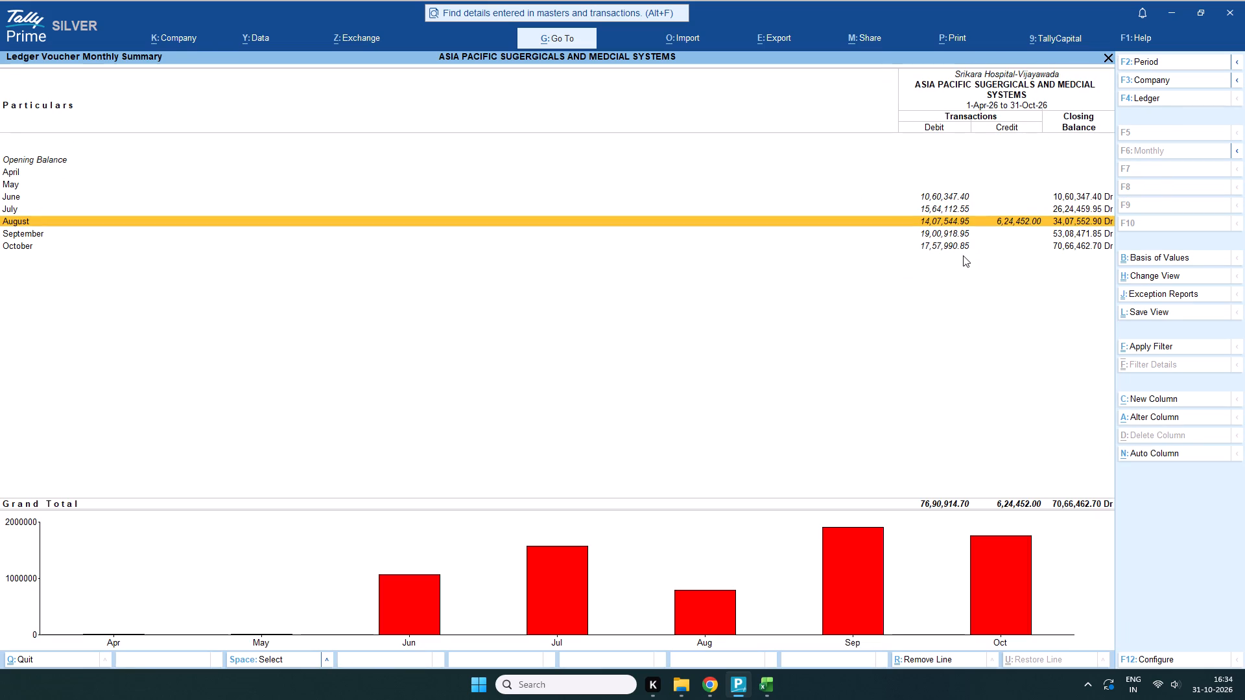
Open the September voucher list of Srikara Hospital-Vijayawada from the monthly summary.
{"action": "scroll", "coordinate": [963, 255], "scroll_direction": "down", "scroll_amount": 1}
{"action": "double_click", "coordinate": [953, 236]}
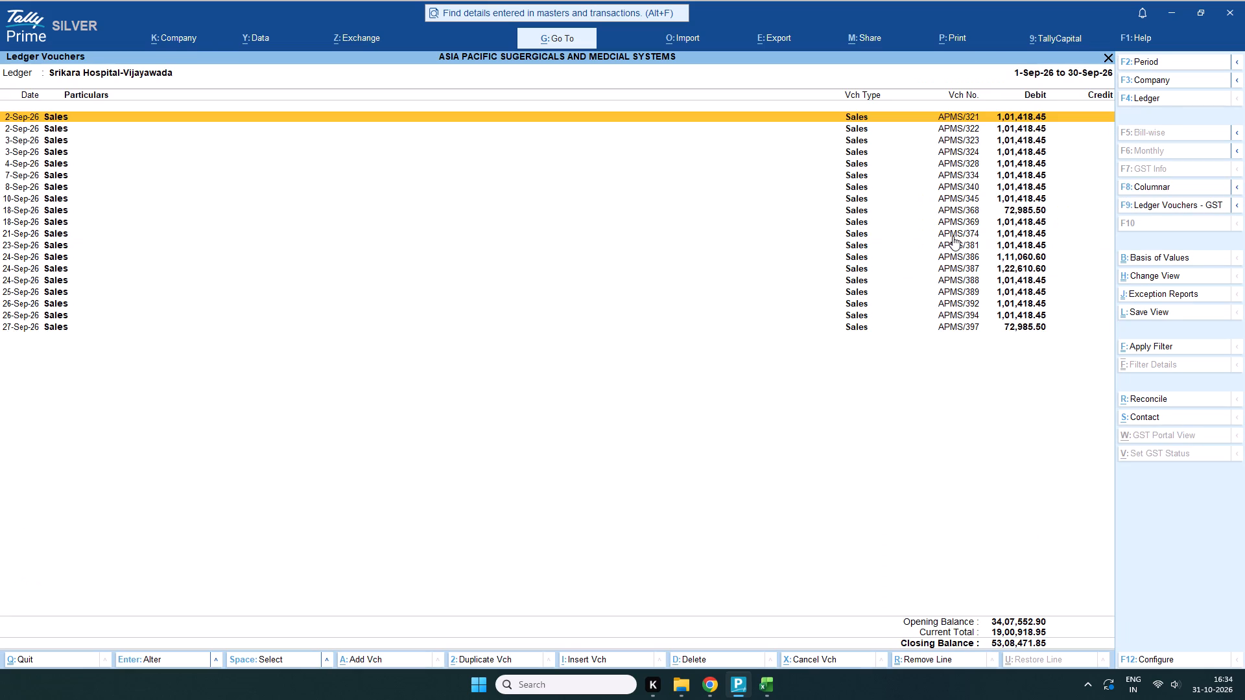
Check the tax lines of September sales vouchers APMS/321, APMS/322, APMS/323 and APMS/324 in turn, closing each one.
{"action": "double_click", "coordinate": [991, 121]}
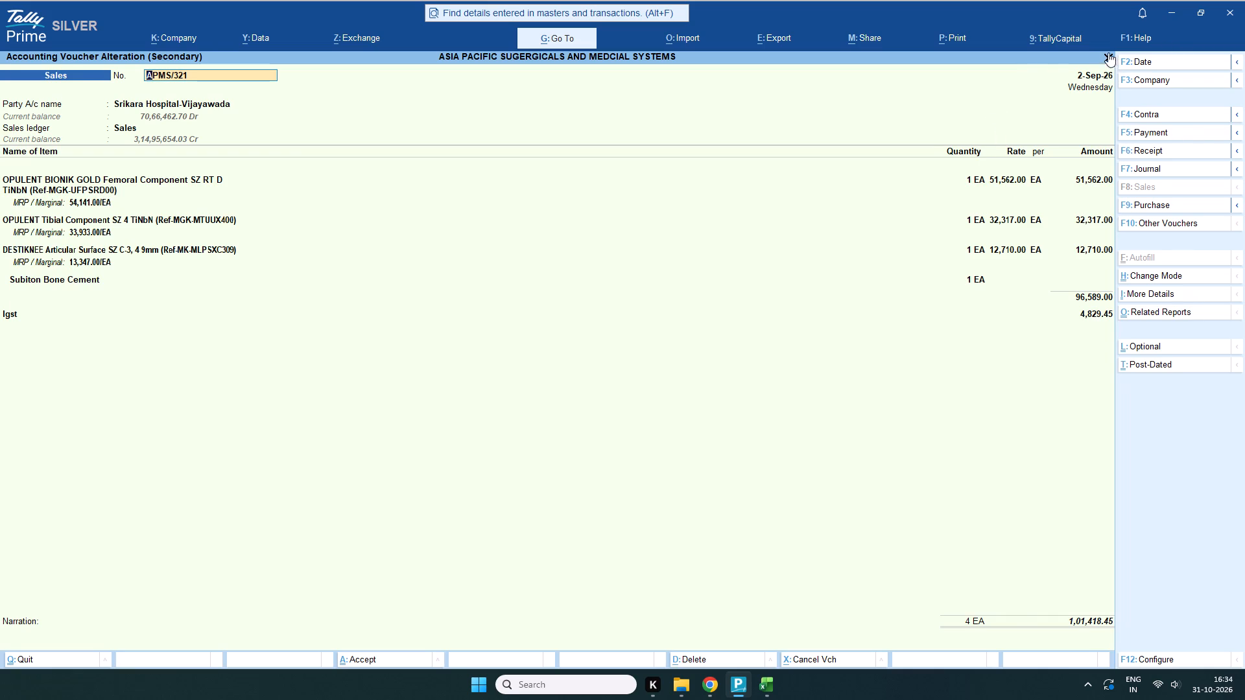
{"action": "left_click", "coordinate": [1108, 52]}
{"action": "scroll", "coordinate": [1012, 167], "scroll_direction": "down", "scroll_amount": 1}
{"action": "double_click", "coordinate": [1001, 126]}
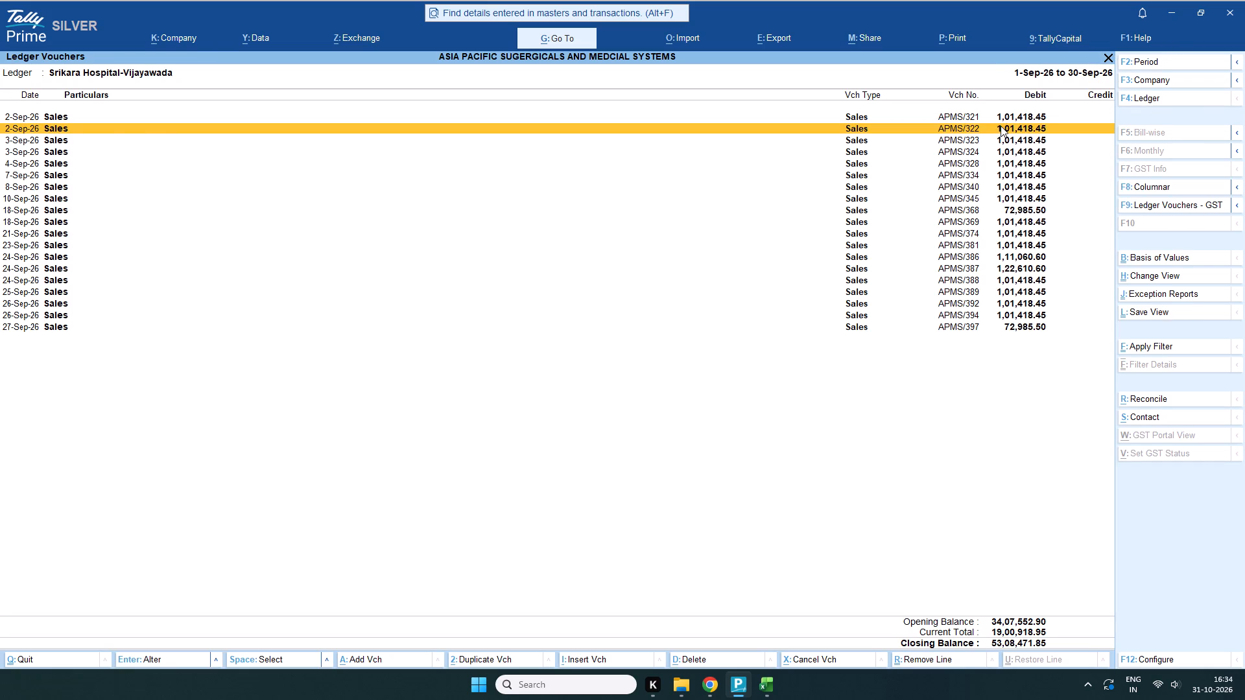
{"action": "left_click", "coordinate": [1106, 56]}
{"action": "scroll", "coordinate": [980, 139], "scroll_direction": "down", "scroll_amount": 1}
{"action": "double_click", "coordinate": [977, 141]}
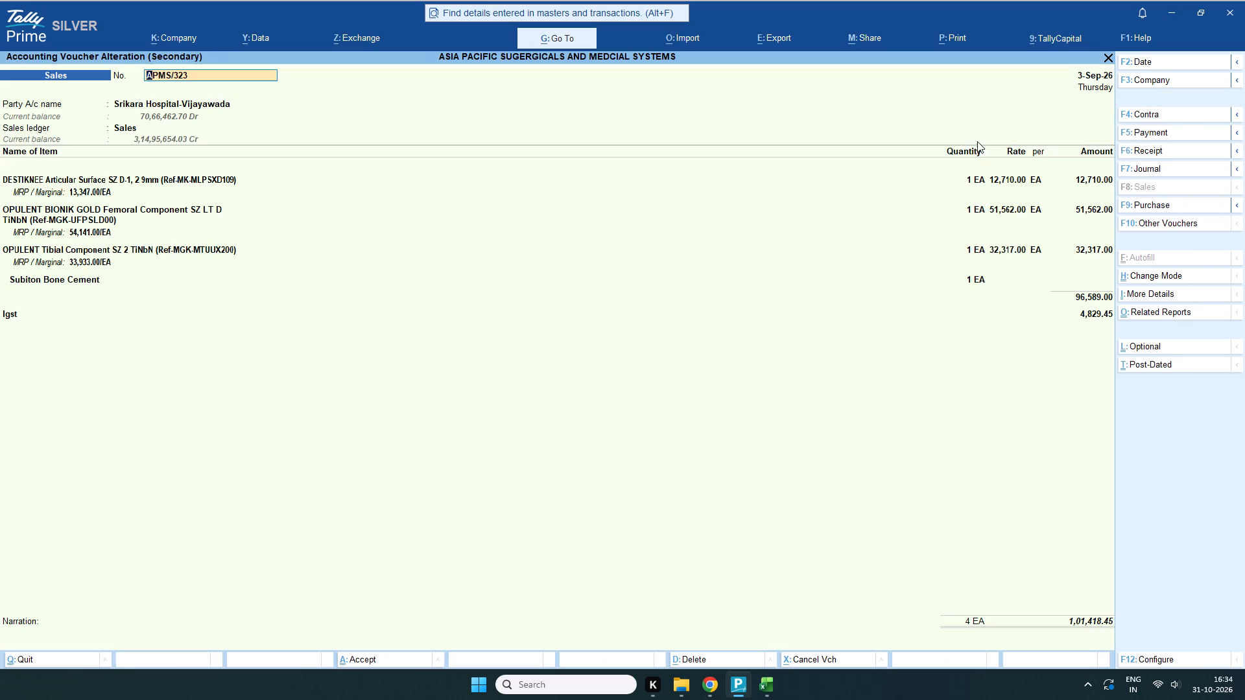
{"action": "left_click", "coordinate": [1106, 55]}
{"action": "scroll", "coordinate": [979, 160], "scroll_direction": "down", "scroll_amount": 1}
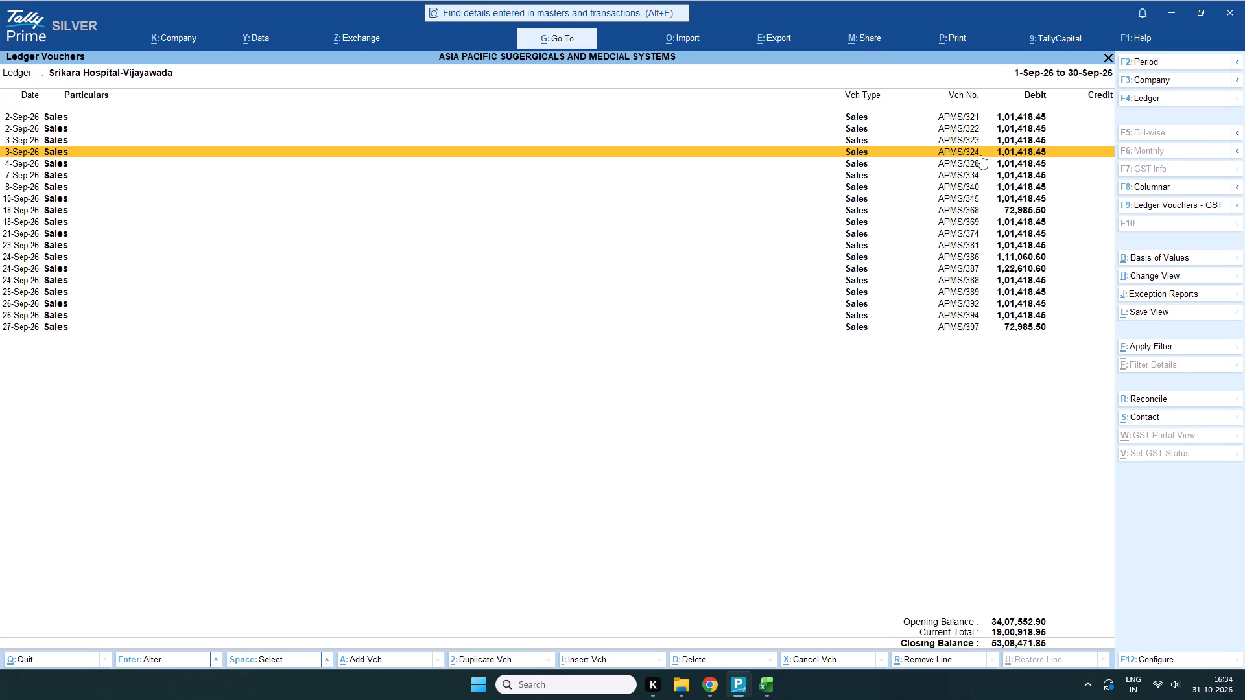
{"action": "double_click", "coordinate": [980, 155]}
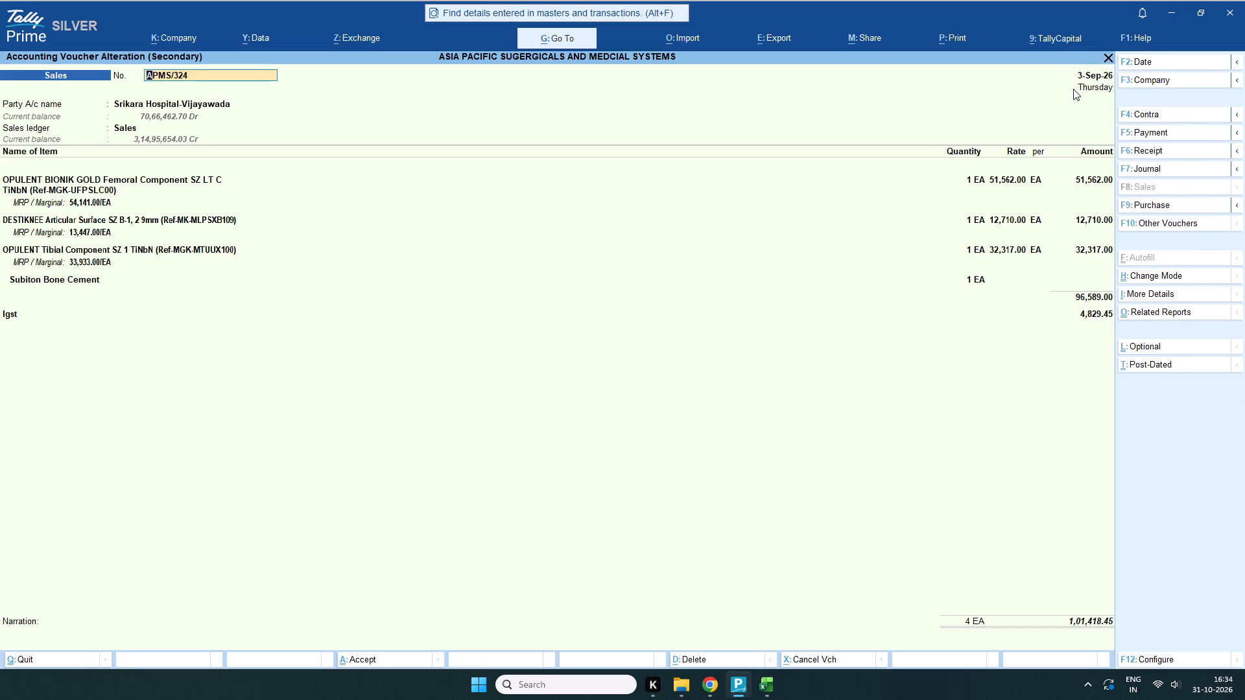
{"action": "left_click", "coordinate": [1110, 58]}
Check the tax lines of September sales vouchers APMS/328, APMS/334, APMS/340 and APMS/345 in turn, closing each one.
{"action": "scroll", "coordinate": [979, 181], "scroll_direction": "down", "scroll_amount": 1}
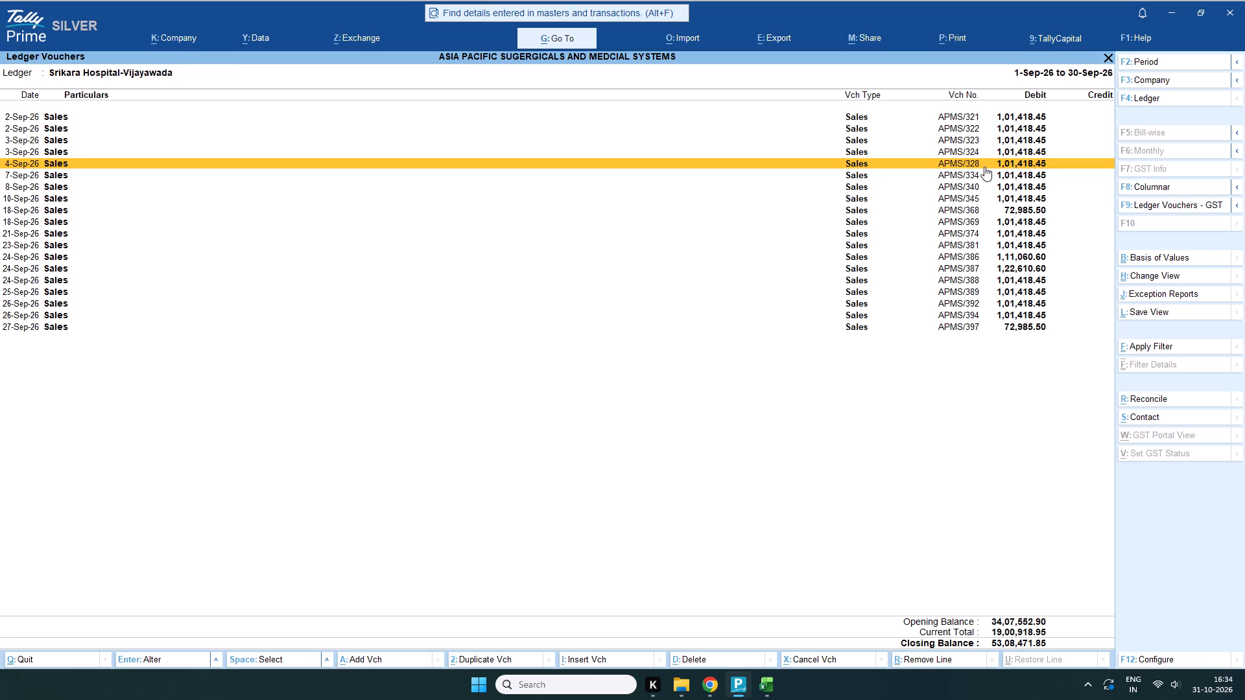
{"action": "double_click", "coordinate": [984, 167]}
{"action": "left_click", "coordinate": [984, 167]}
{"action": "double_click", "coordinate": [984, 167]}
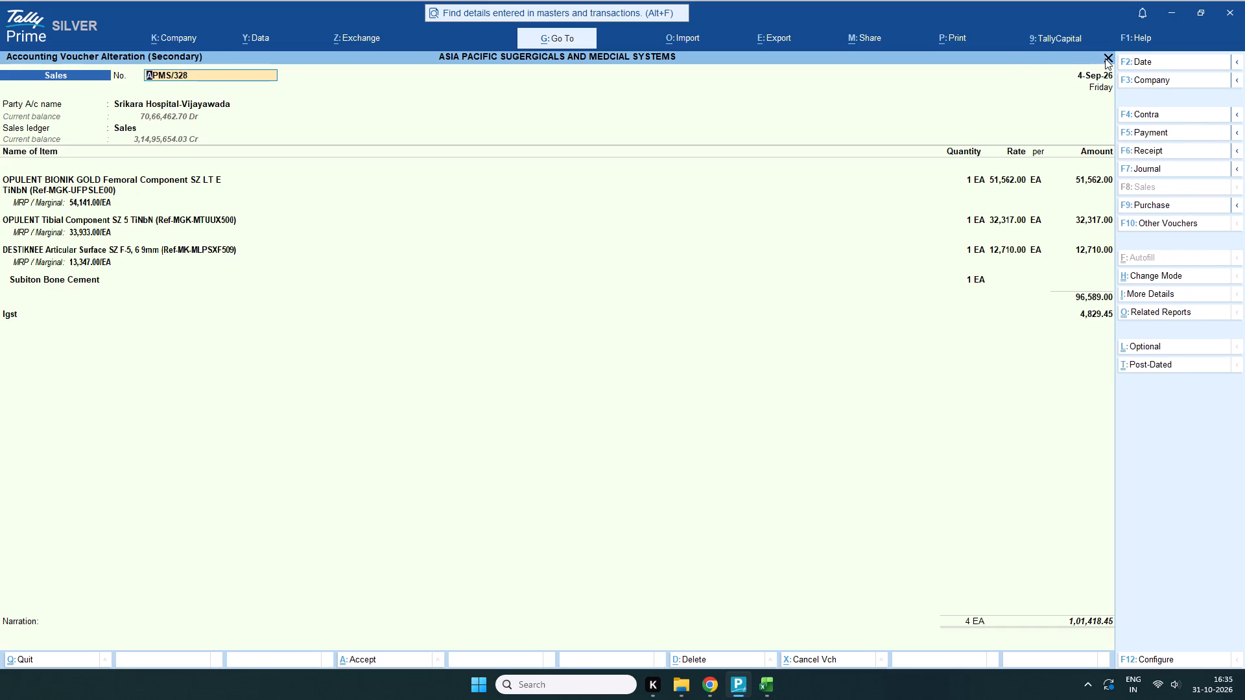
{"action": "left_click", "coordinate": [1105, 58]}
{"action": "scroll", "coordinate": [998, 177], "scroll_direction": "down", "scroll_amount": 1}
{"action": "double_click", "coordinate": [982, 173]}
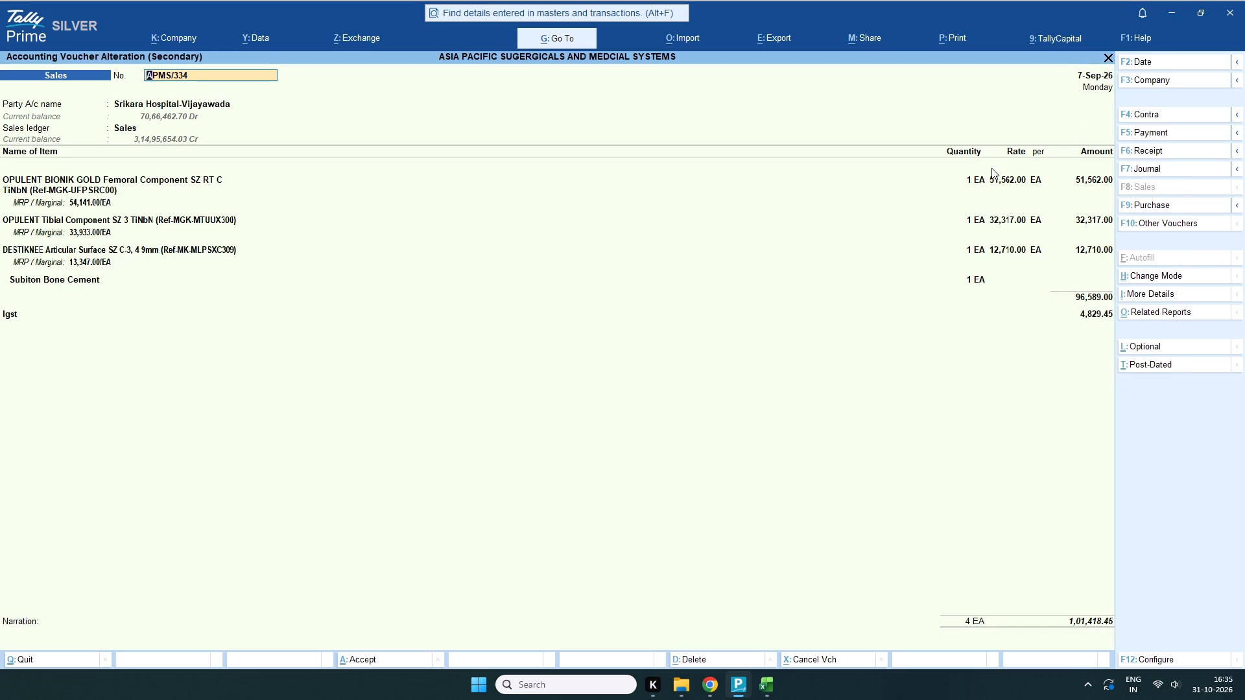
{"action": "left_click", "coordinate": [1109, 58]}
{"action": "scroll", "coordinate": [984, 185], "scroll_direction": "down", "scroll_amount": 1}
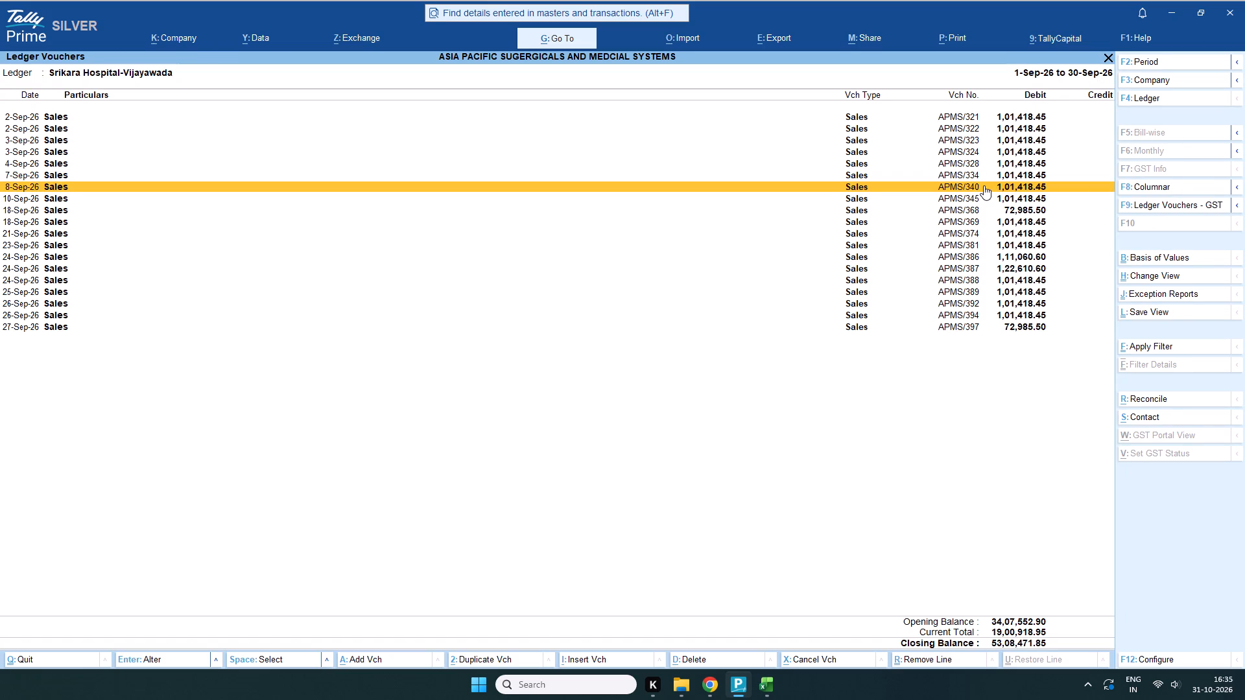
{"action": "double_click", "coordinate": [984, 185]}
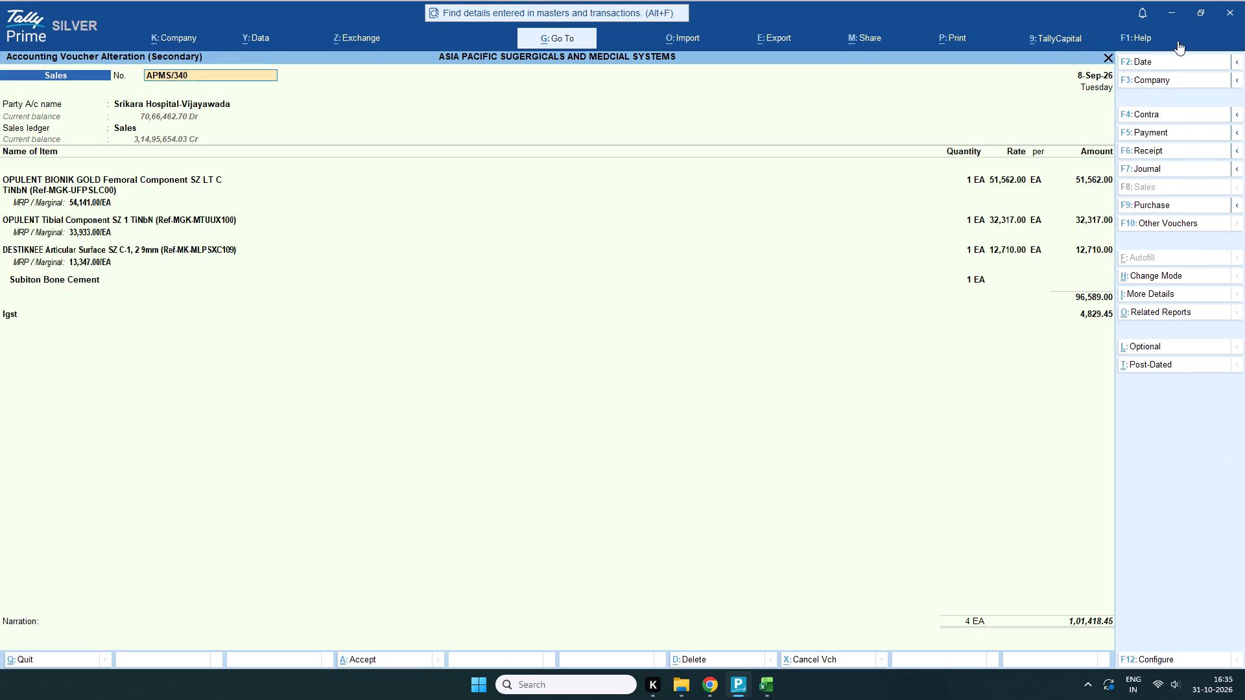
{"action": "left_click", "coordinate": [1110, 55]}
{"action": "scroll", "coordinate": [1019, 185], "scroll_direction": "down", "scroll_amount": 1}
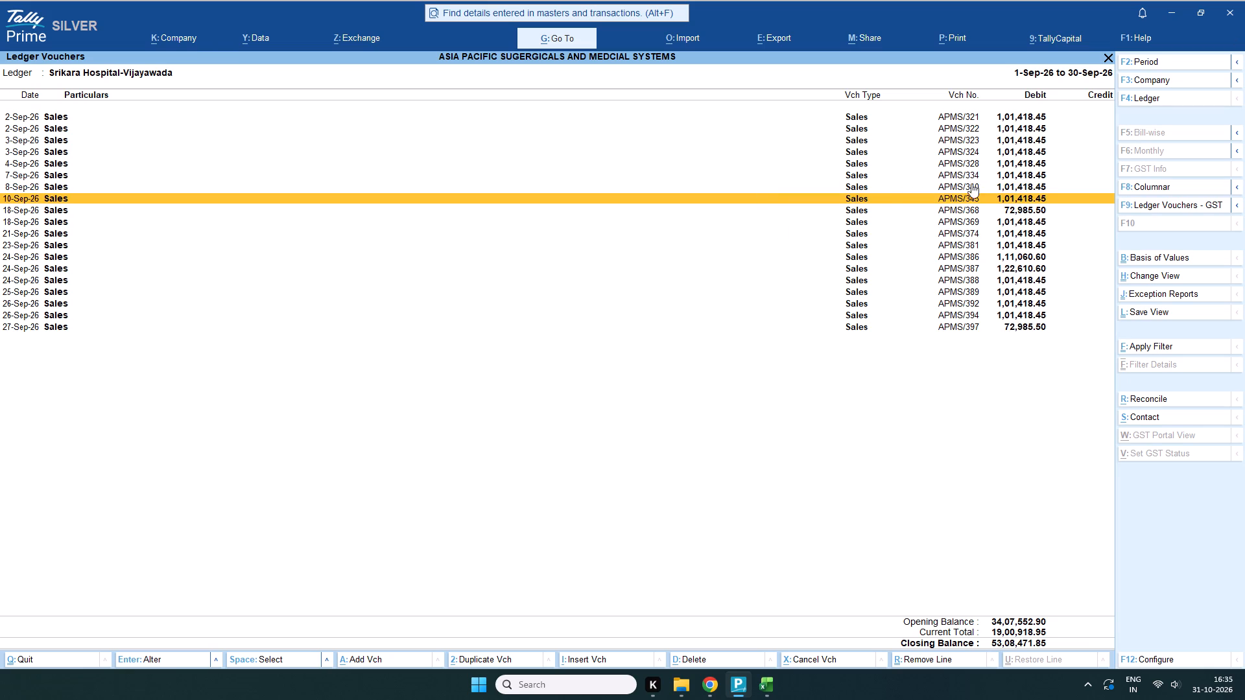
{"action": "double_click", "coordinate": [979, 197]}
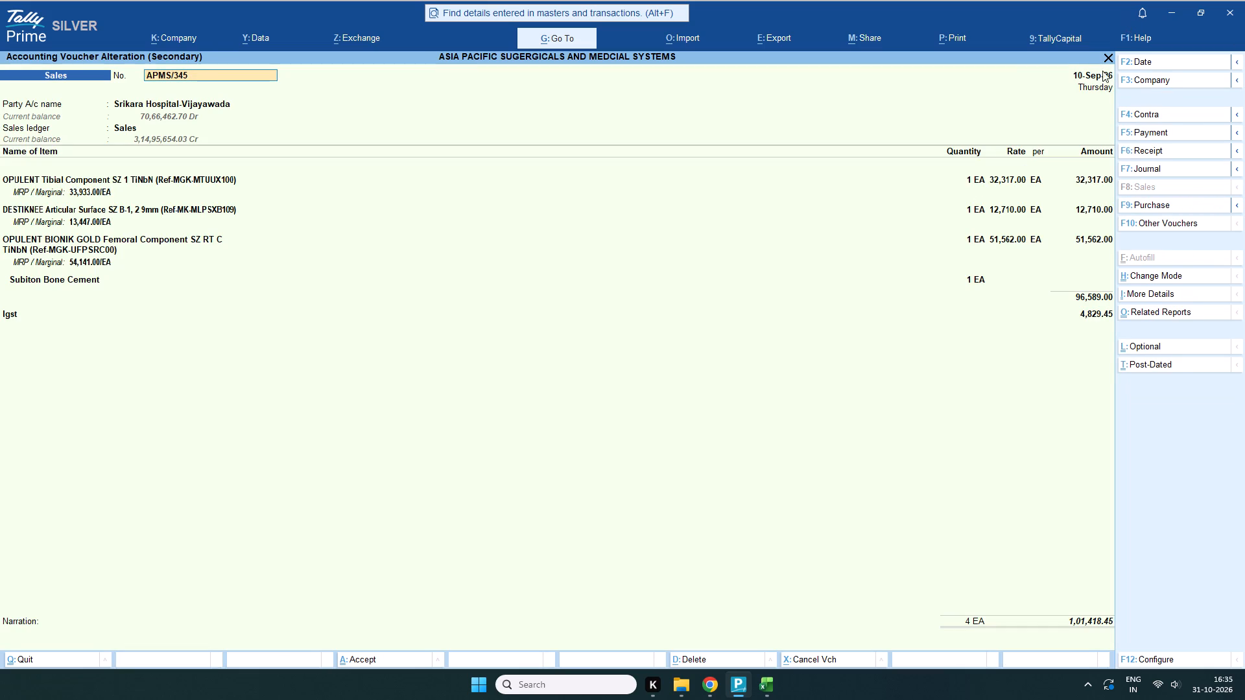
{"action": "left_click", "coordinate": [1107, 52]}
Check the tax lines of September sales vouchers APMS/368, APMS/369, APMS/374 and APMS/381 in turn, closing each one.
{"action": "scroll", "coordinate": [986, 202], "scroll_direction": "down", "scroll_amount": 1}
{"action": "double_click", "coordinate": [973, 208]}
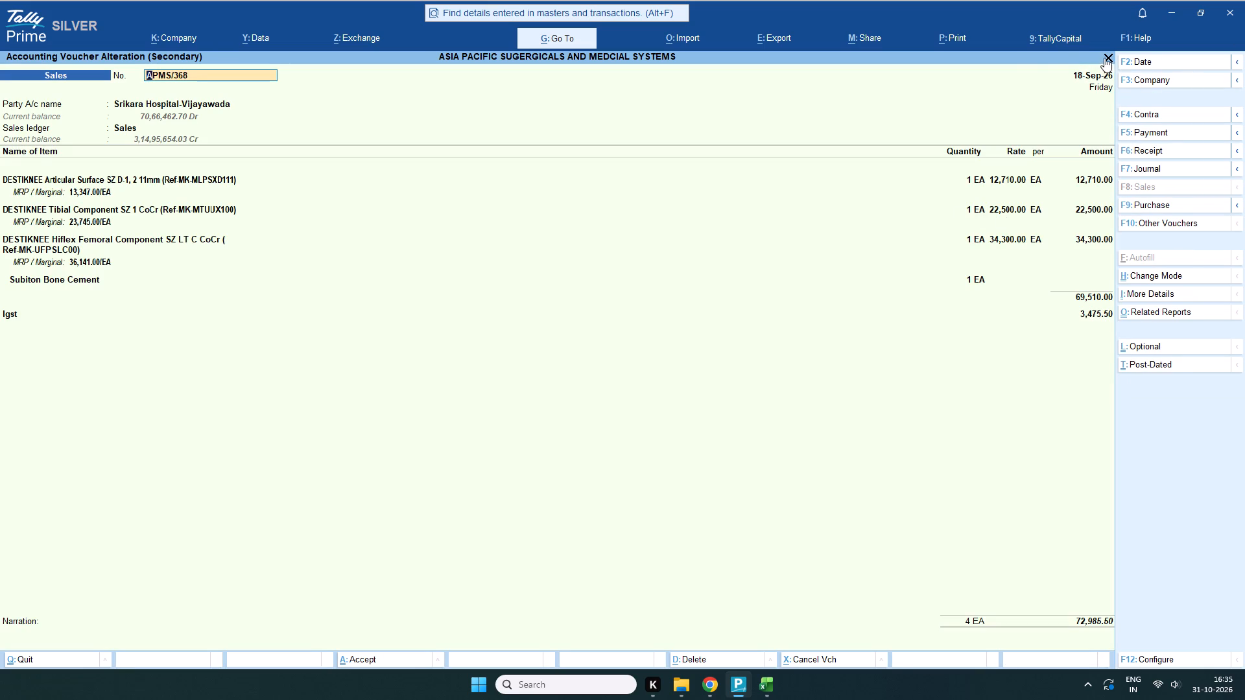
{"action": "left_click", "coordinate": [1108, 55]}
{"action": "scroll", "coordinate": [990, 224], "scroll_direction": "down", "scroll_amount": 1}
{"action": "double_click", "coordinate": [986, 216]}
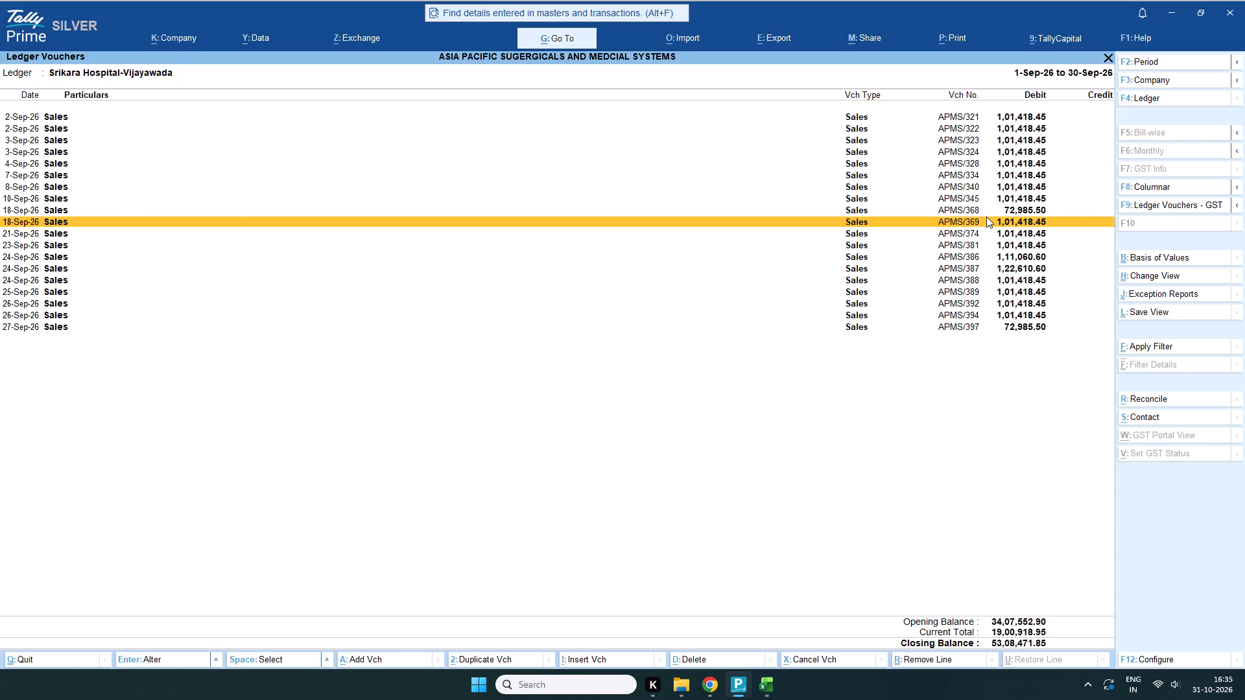
{"action": "left_click", "coordinate": [1104, 56]}
{"action": "scroll", "coordinate": [937, 238], "scroll_direction": "down", "scroll_amount": 1}
{"action": "double_click", "coordinate": [949, 235]}
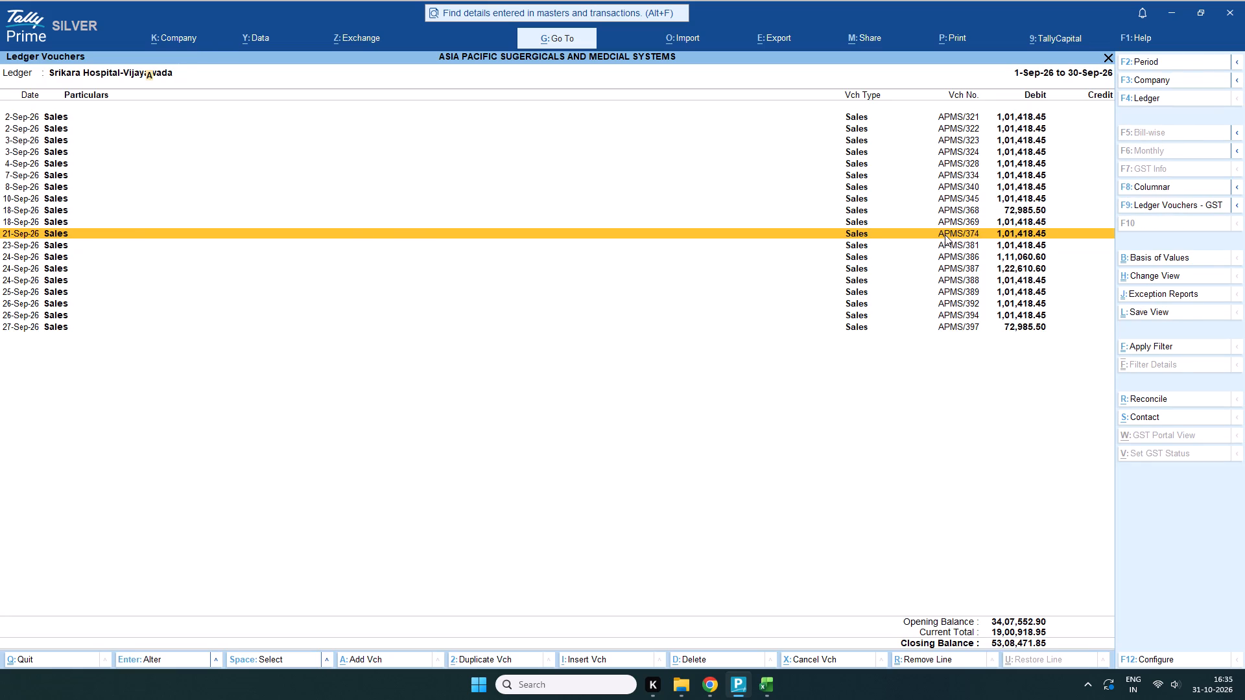
{"action": "left_click", "coordinate": [1111, 54]}
{"action": "scroll", "coordinate": [964, 257], "scroll_direction": "down", "scroll_amount": 1}
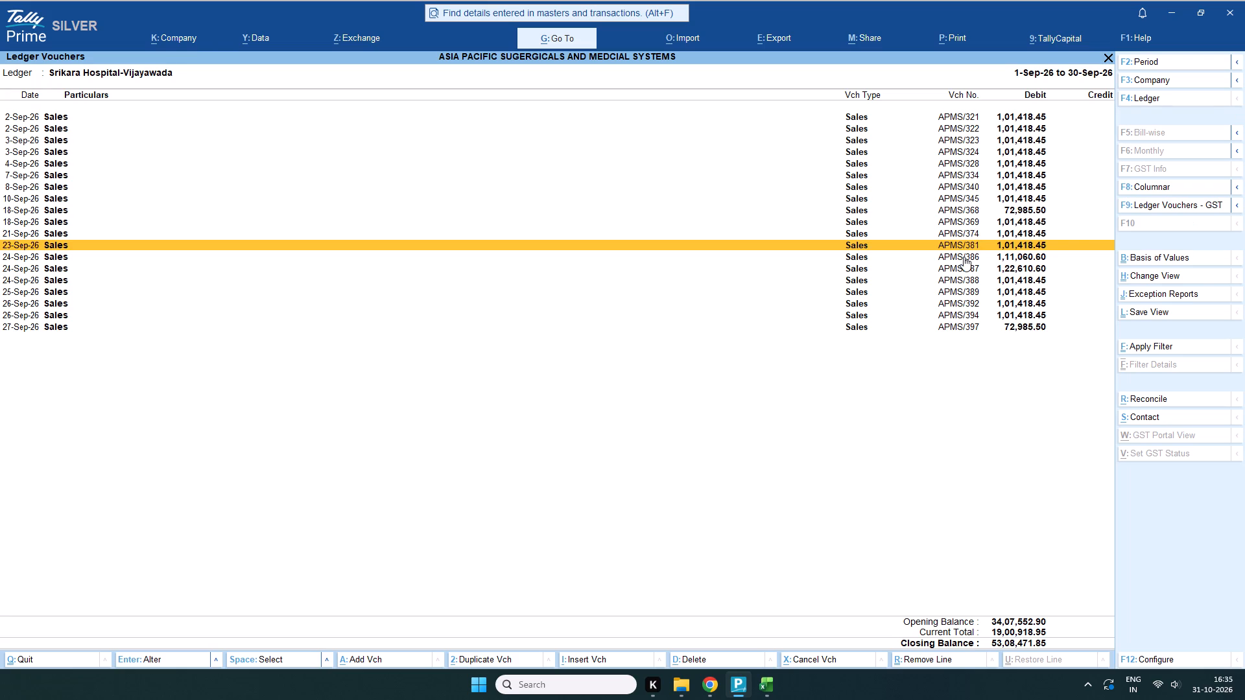
{"action": "double_click", "coordinate": [971, 248]}
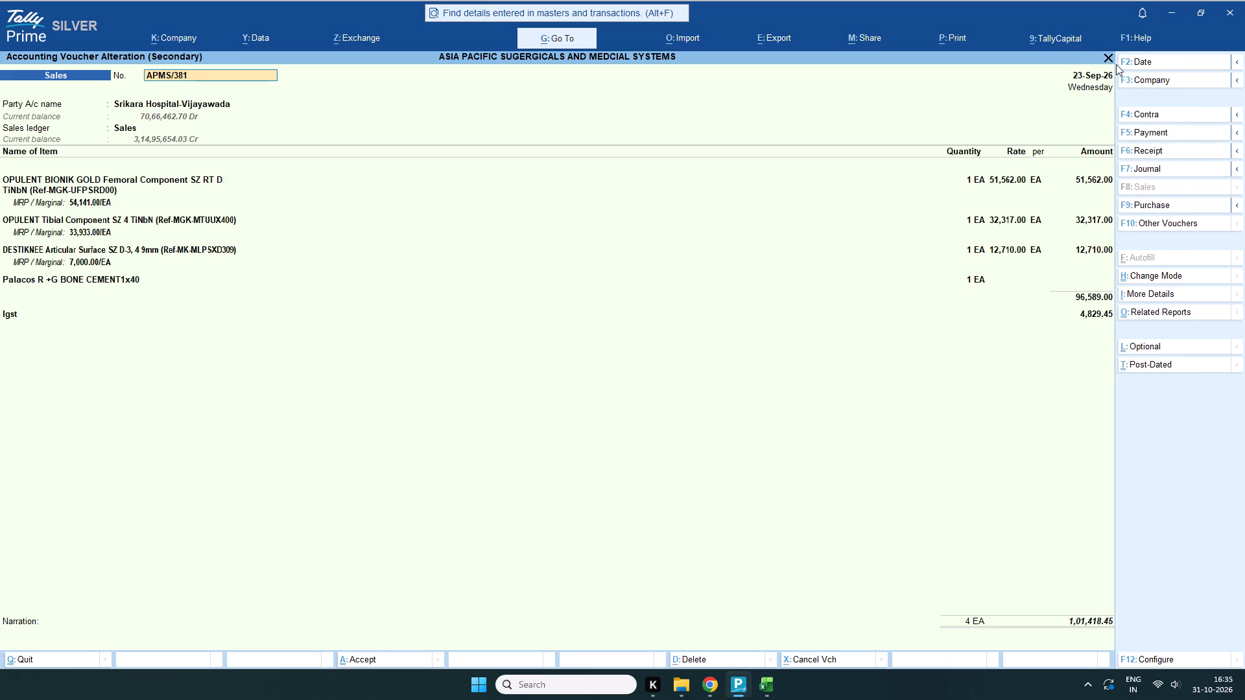
{"action": "left_click", "coordinate": [1109, 60]}
Check the tax lines of 24 September sales vouchers APMS/386, APMS/387 and APMS/388 in turn, closing each one.
{"action": "scroll", "coordinate": [976, 239], "scroll_direction": "down", "scroll_amount": 1}
{"action": "double_click", "coordinate": [973, 257]}
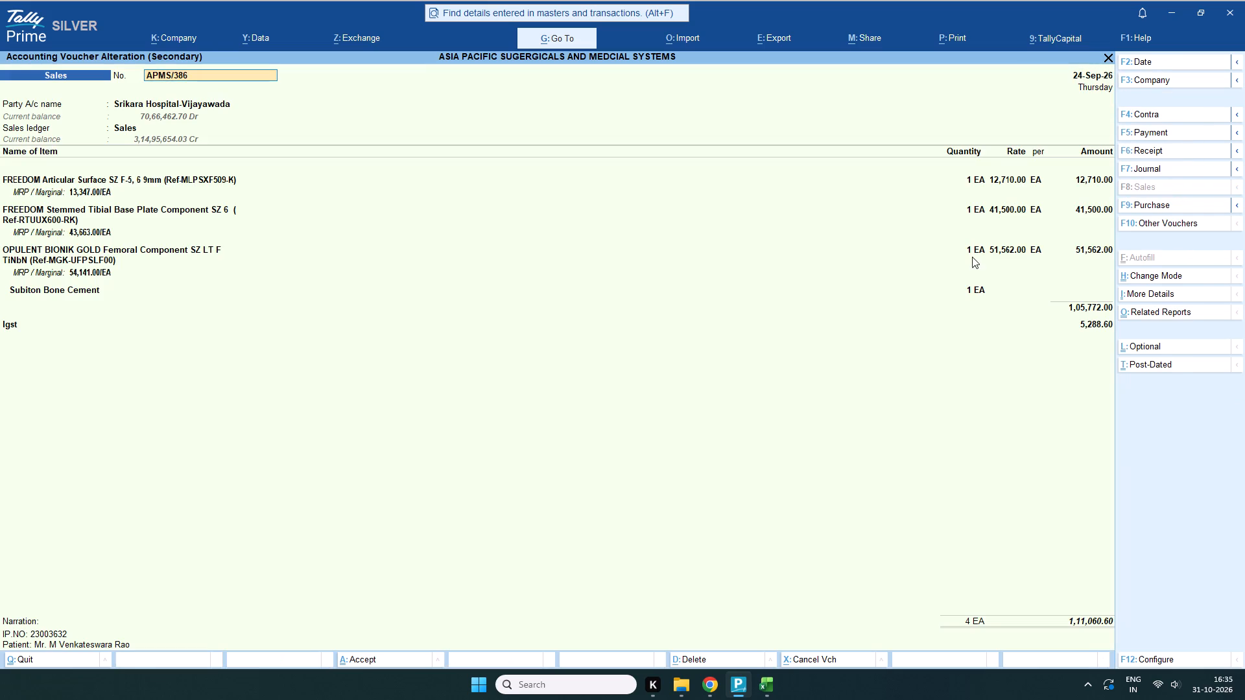
{"action": "left_click", "coordinate": [1106, 56]}
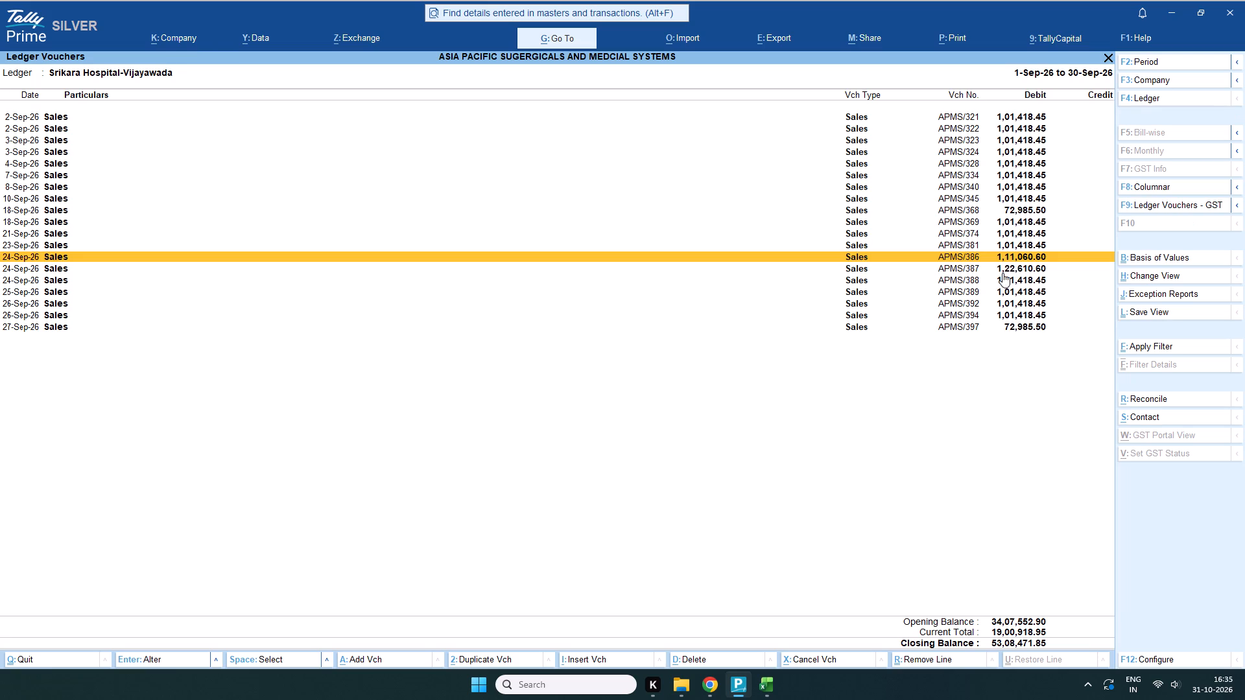
{"action": "scroll", "coordinate": [1002, 273], "scroll_direction": "down", "scroll_amount": 1}
{"action": "left_click", "coordinate": [985, 266]}
{"action": "left_click", "coordinate": [981, 266]}
{"action": "double_click", "coordinate": [971, 268]}
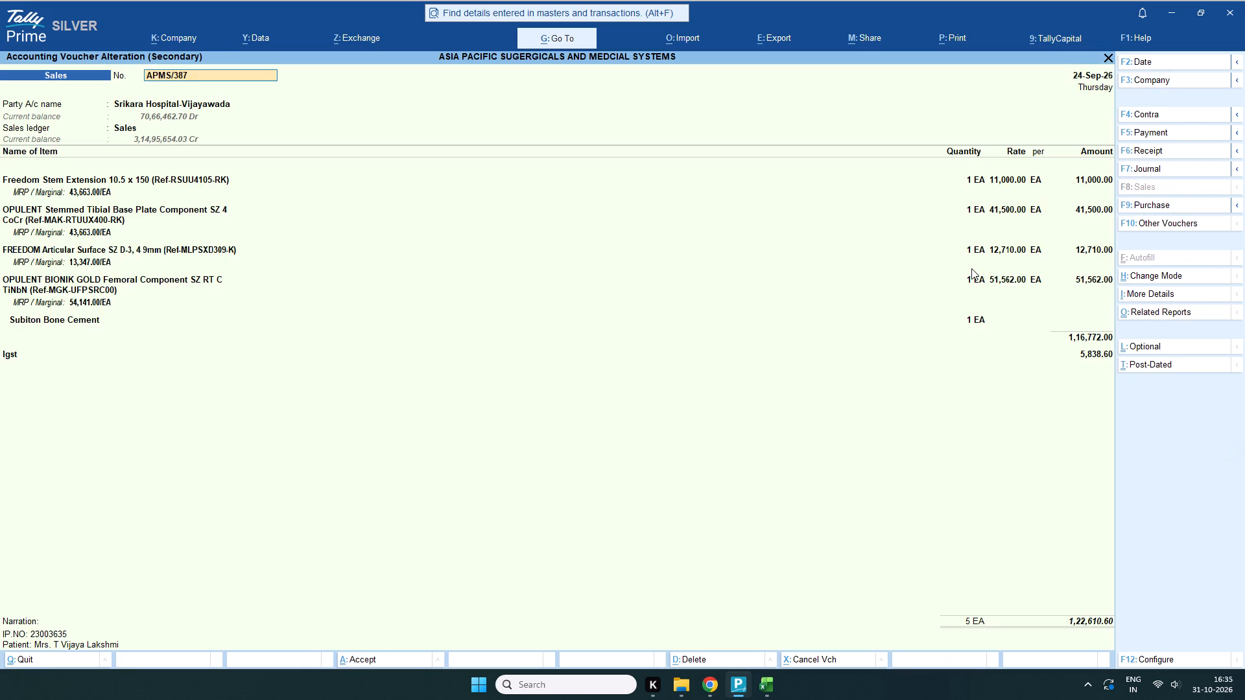
{"action": "left_click", "coordinate": [1107, 56]}
{"action": "scroll", "coordinate": [961, 263], "scroll_direction": "down", "scroll_amount": 1}
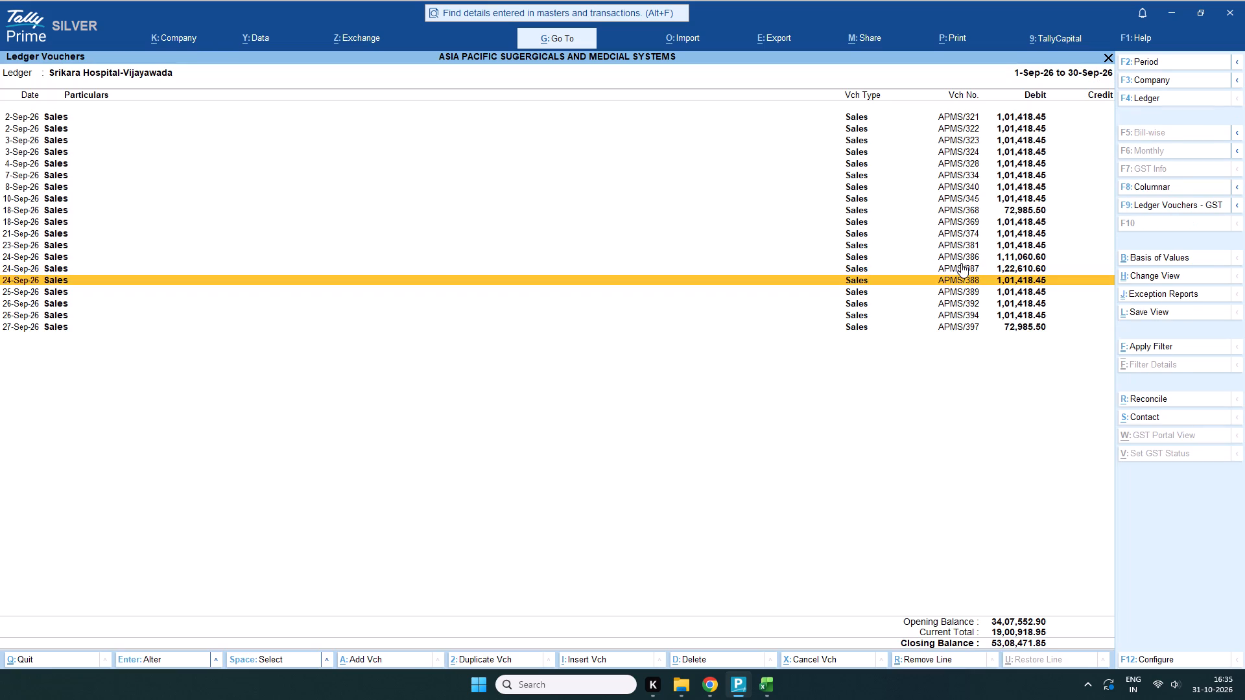
{"action": "double_click", "coordinate": [973, 277]}
{"action": "left_click", "coordinate": [1102, 57]}
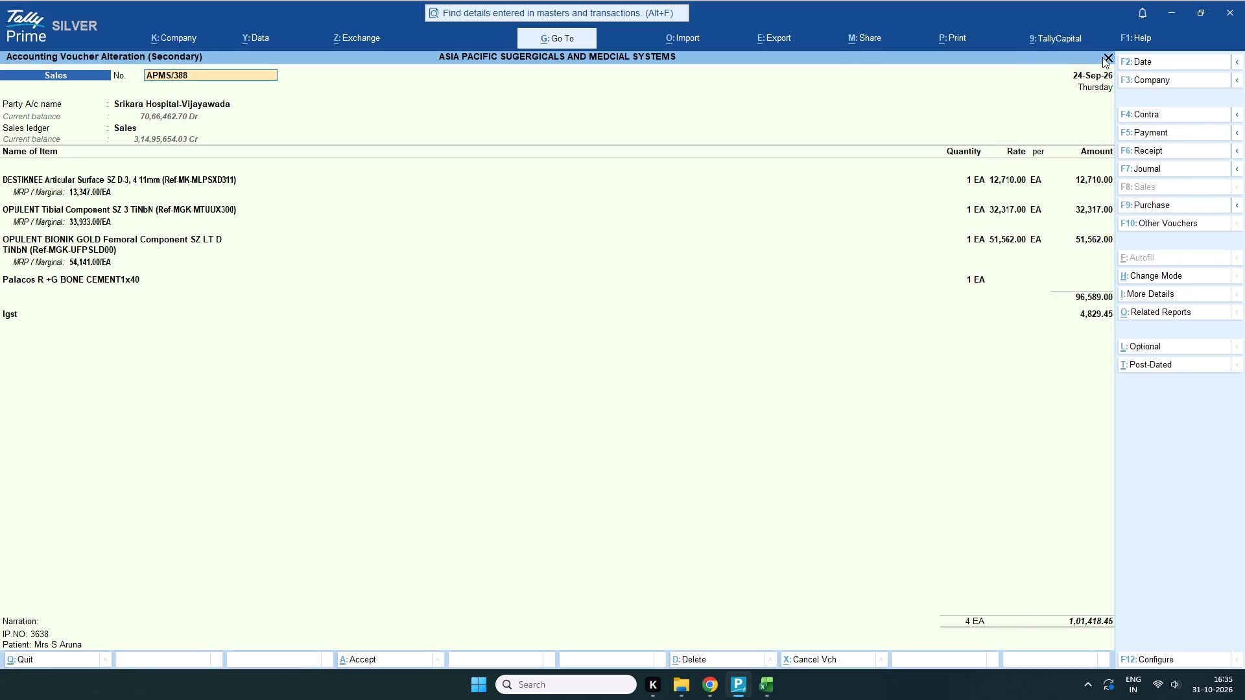
Check the tax lines of September sales vouchers APMS/392, APMS/394 and APMS/397, and return to the ledger's monthly summary.
{"action": "scroll", "coordinate": [986, 237], "scroll_direction": "down", "scroll_amount": 2}
{"action": "double_click", "coordinate": [968, 300]}
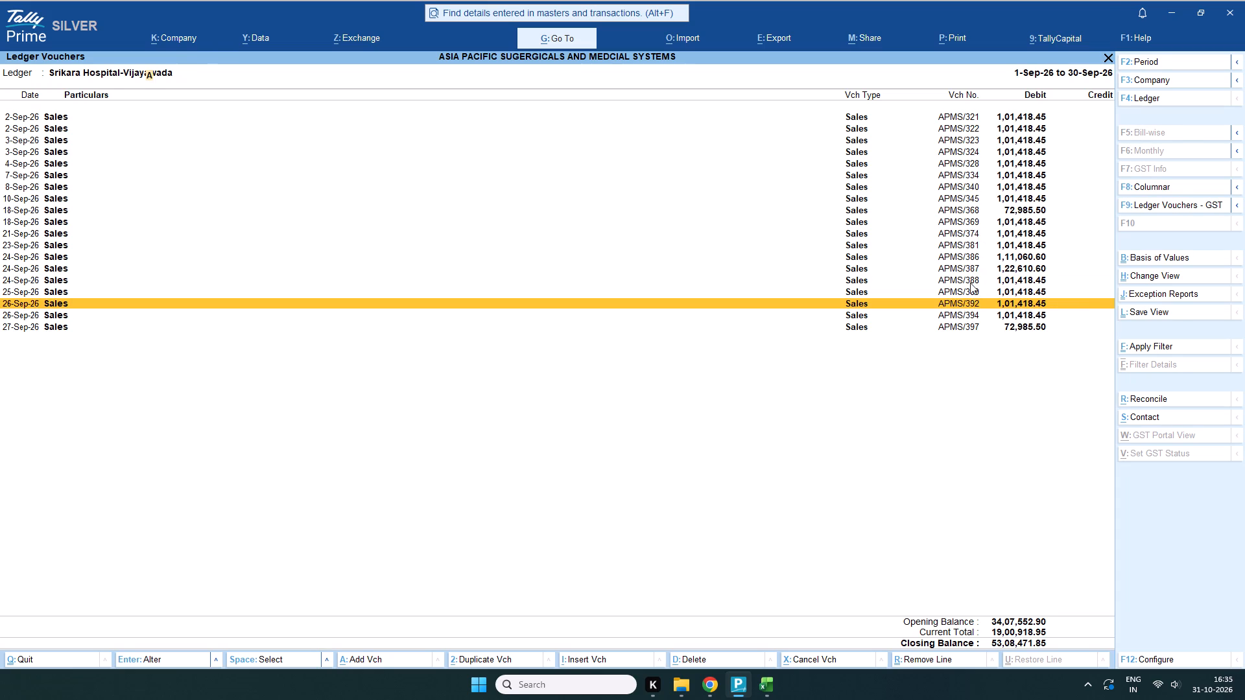
{"action": "left_click", "coordinate": [1107, 55]}
{"action": "scroll", "coordinate": [971, 325], "scroll_direction": "down", "scroll_amount": 1}
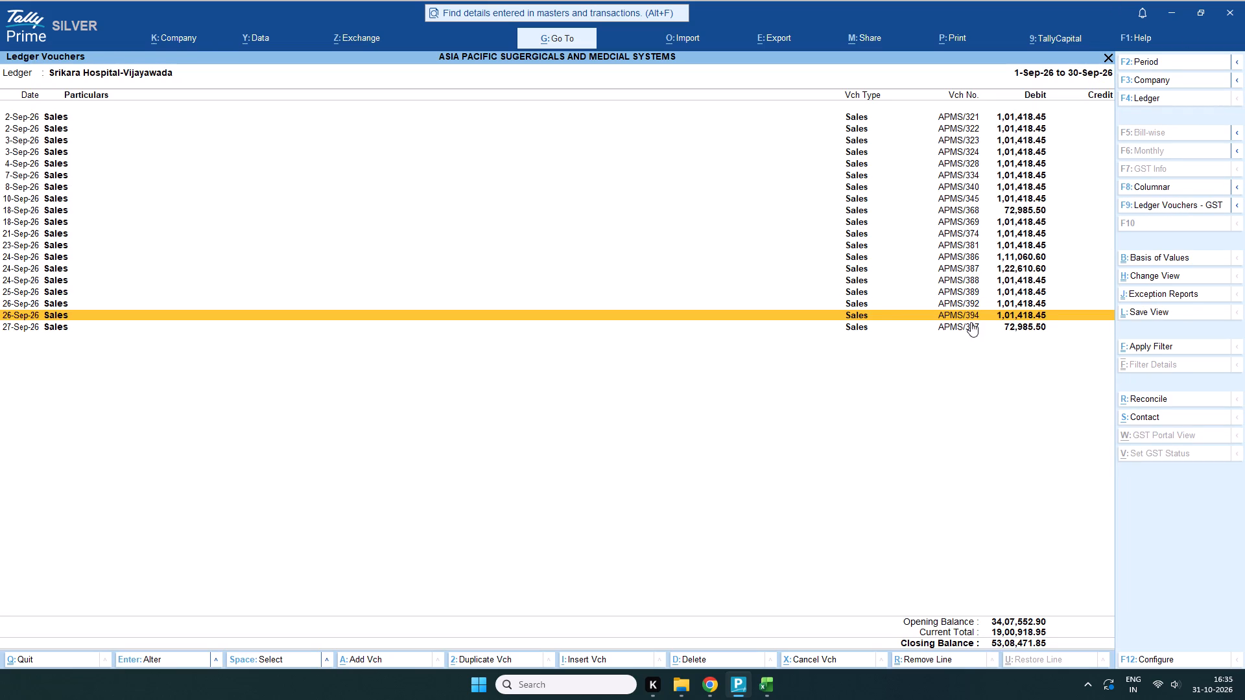
{"action": "double_click", "coordinate": [967, 315]}
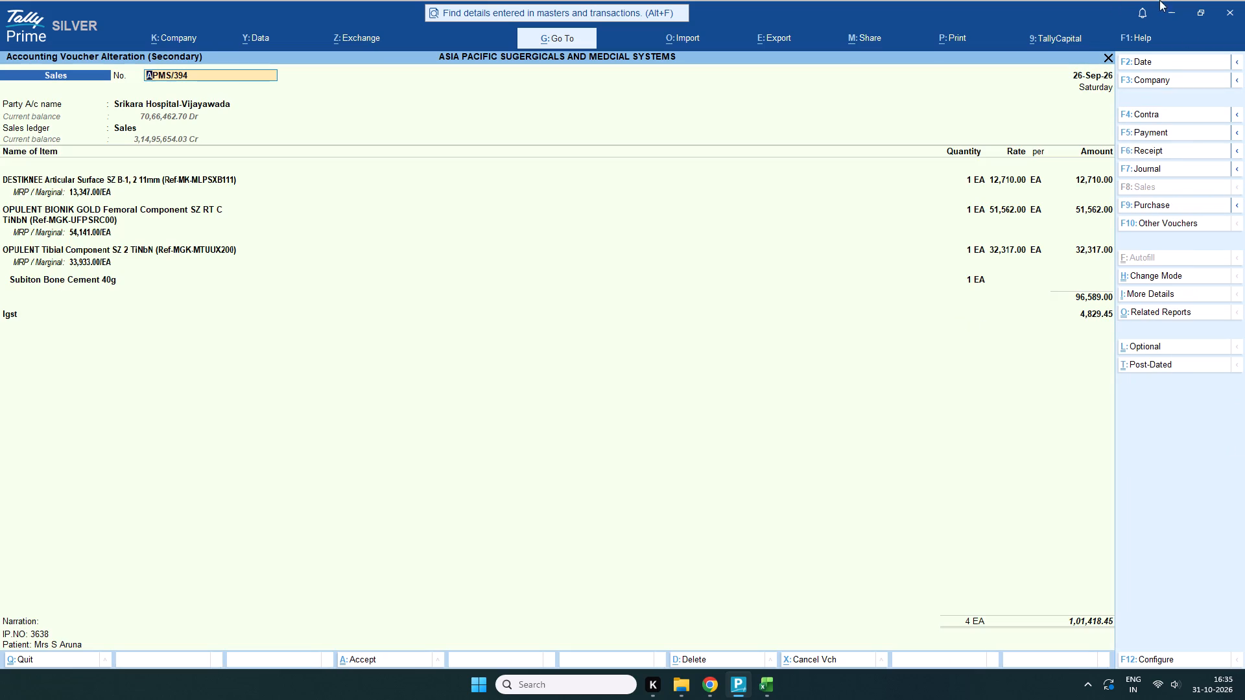
{"action": "left_click", "coordinate": [1107, 60]}
{"action": "scroll", "coordinate": [1017, 291], "scroll_direction": "down", "scroll_amount": 1}
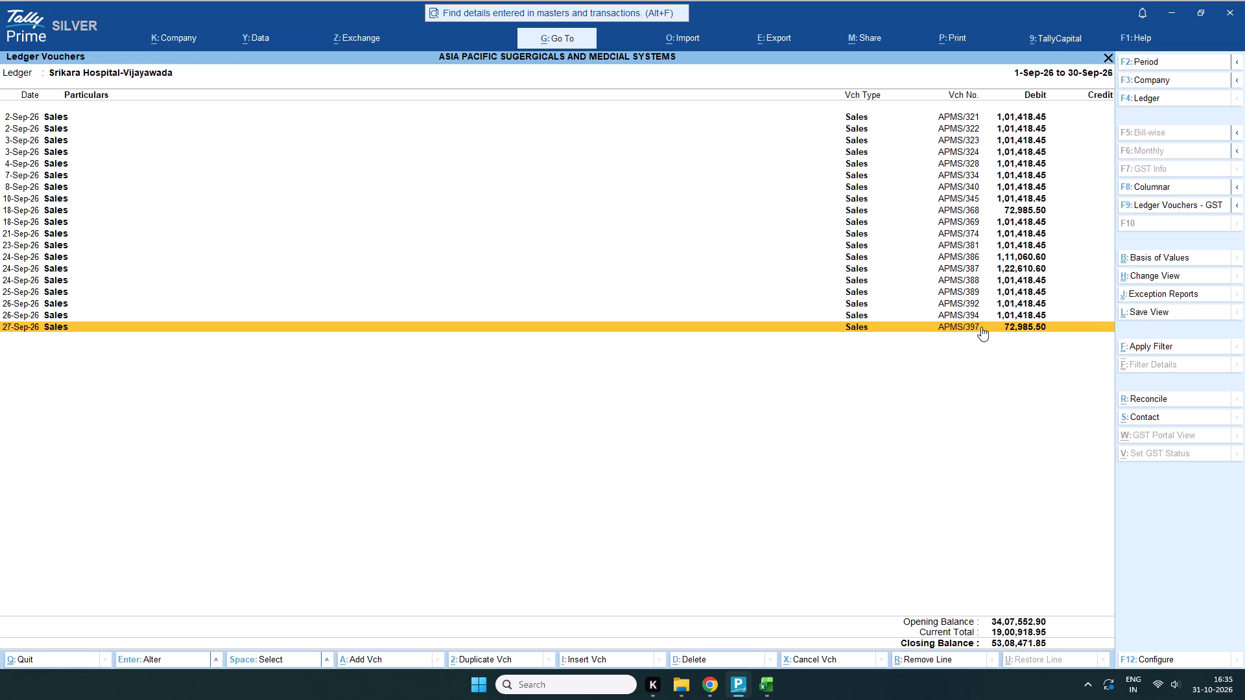
{"action": "double_click", "coordinate": [981, 327]}
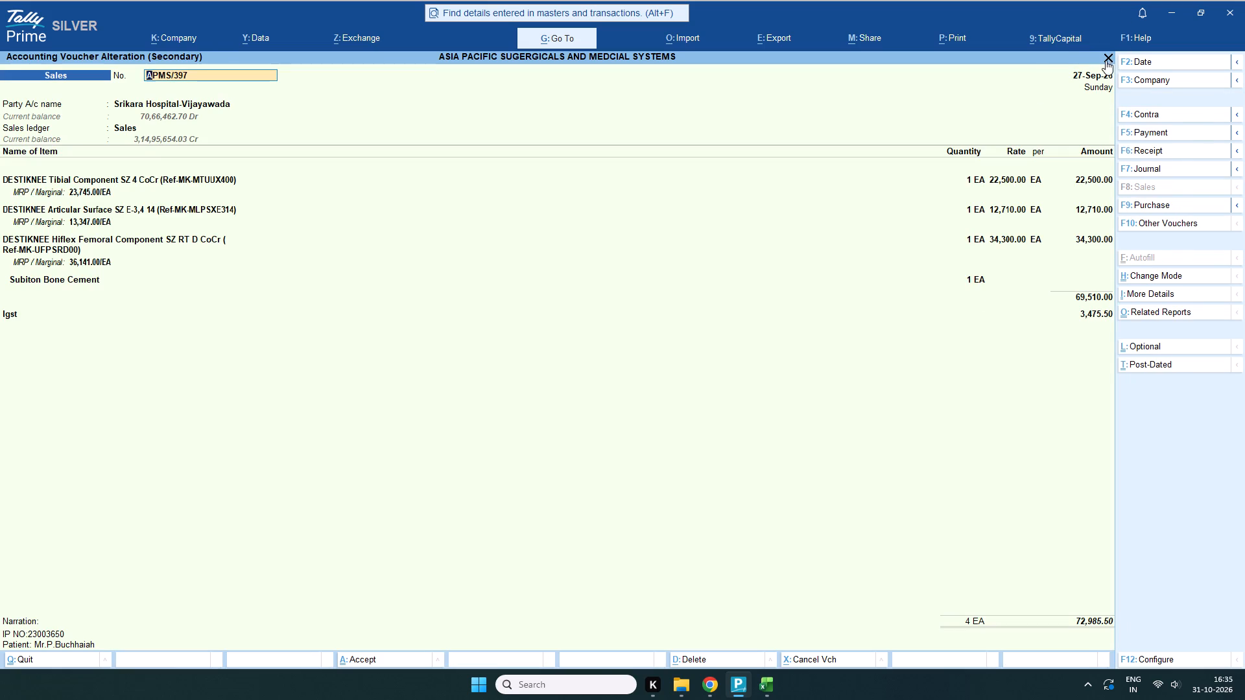
{"action": "left_click", "coordinate": [1104, 54]}
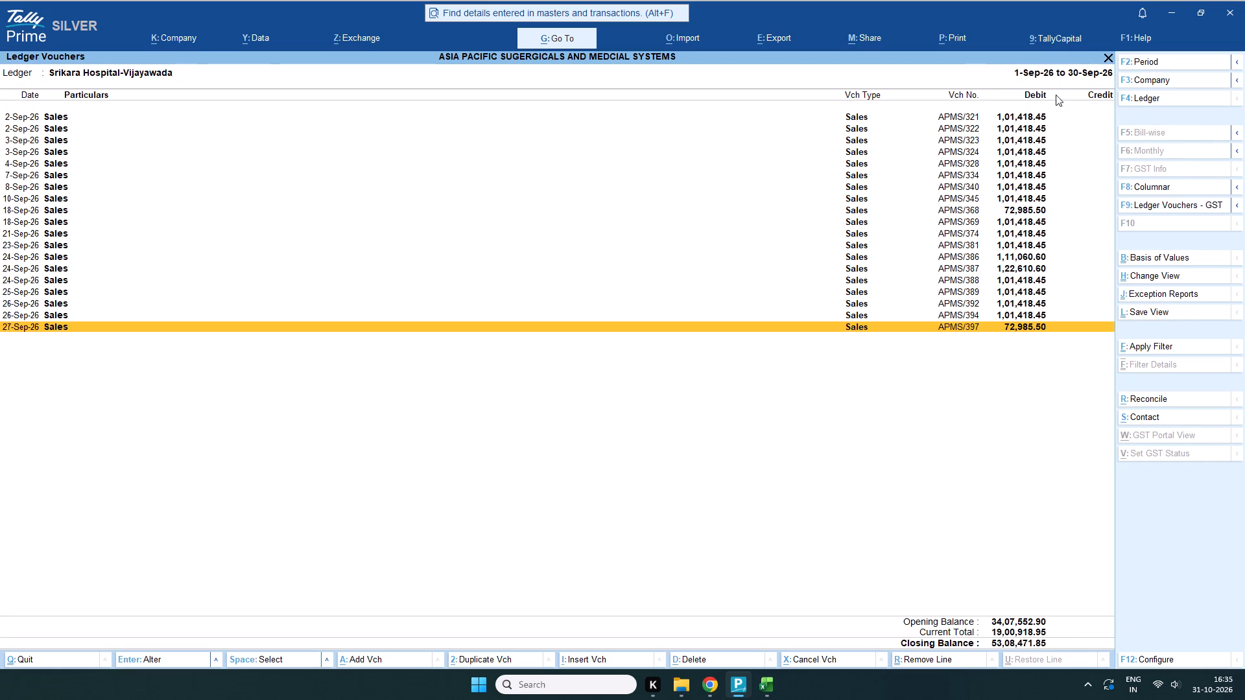
{"action": "left_click", "coordinate": [1107, 52]}
Open the October voucher list of Srikara Hospital-Vijayawada from the monthly summary.
{"action": "scroll", "coordinate": [963, 255], "scroll_direction": "down", "scroll_amount": 1}
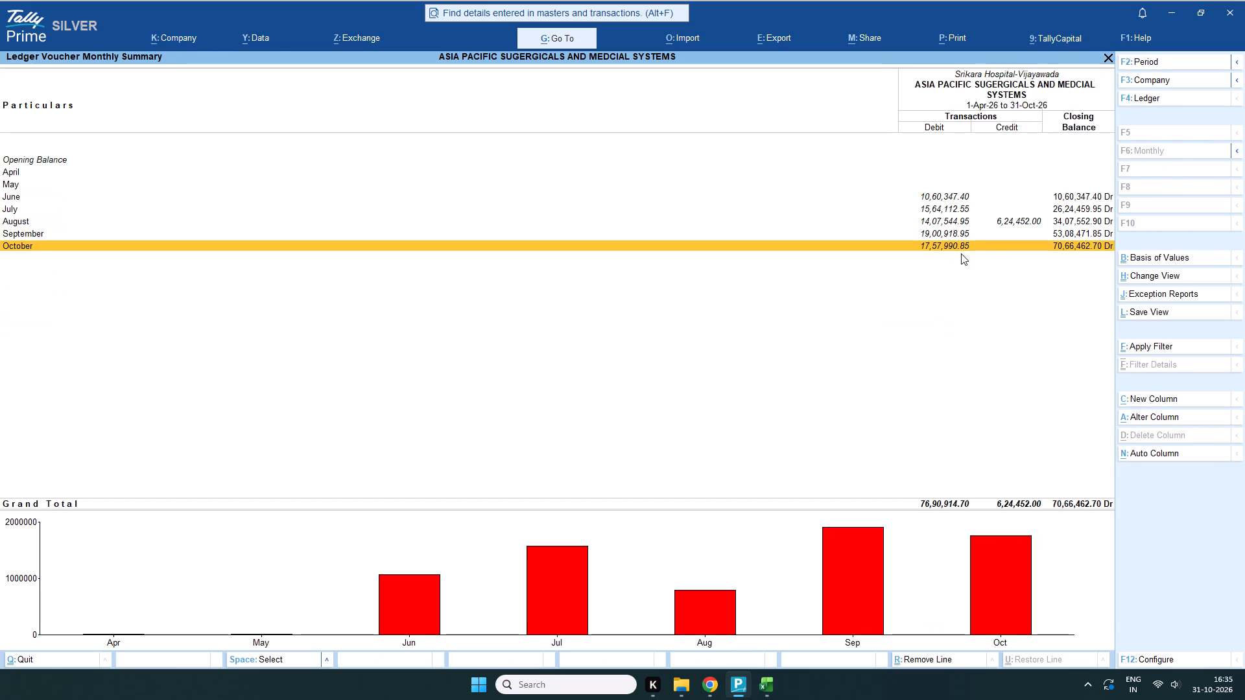
{"action": "double_click", "coordinate": [954, 246]}
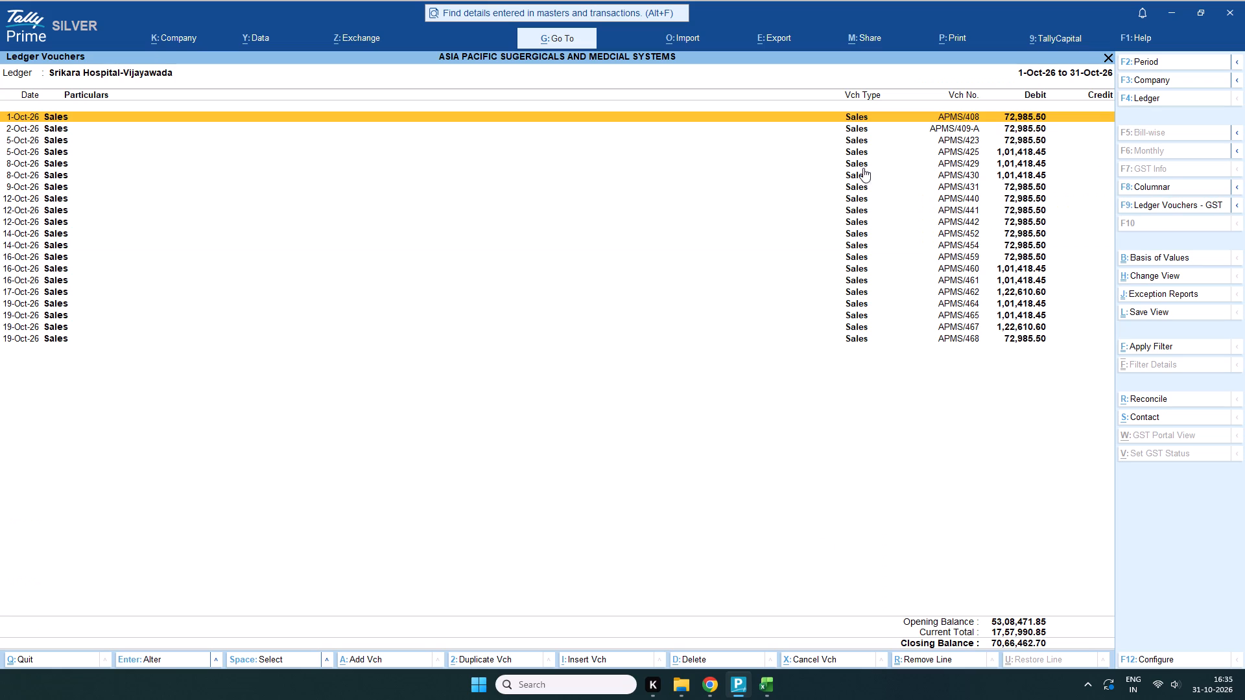
Check the tax lines of October sales vouchers APMS/408, APMS/409-A, APMS/423 and APMS/425 in turn, closing each one.
{"action": "double_click", "coordinate": [951, 112]}
{"action": "double_click", "coordinate": [951, 115]}
{"action": "left_click", "coordinate": [1104, 54]}
{"action": "scroll", "coordinate": [1000, 129], "scroll_direction": "down", "scroll_amount": 1}
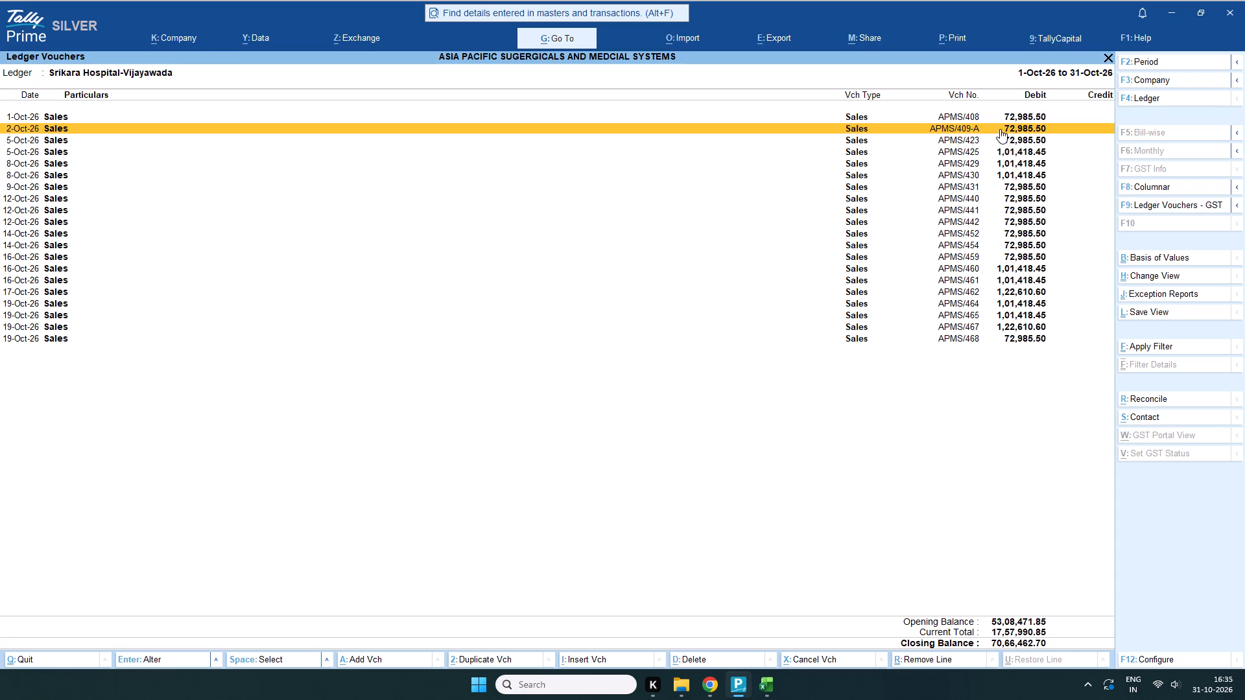
{"action": "double_click", "coordinate": [978, 130]}
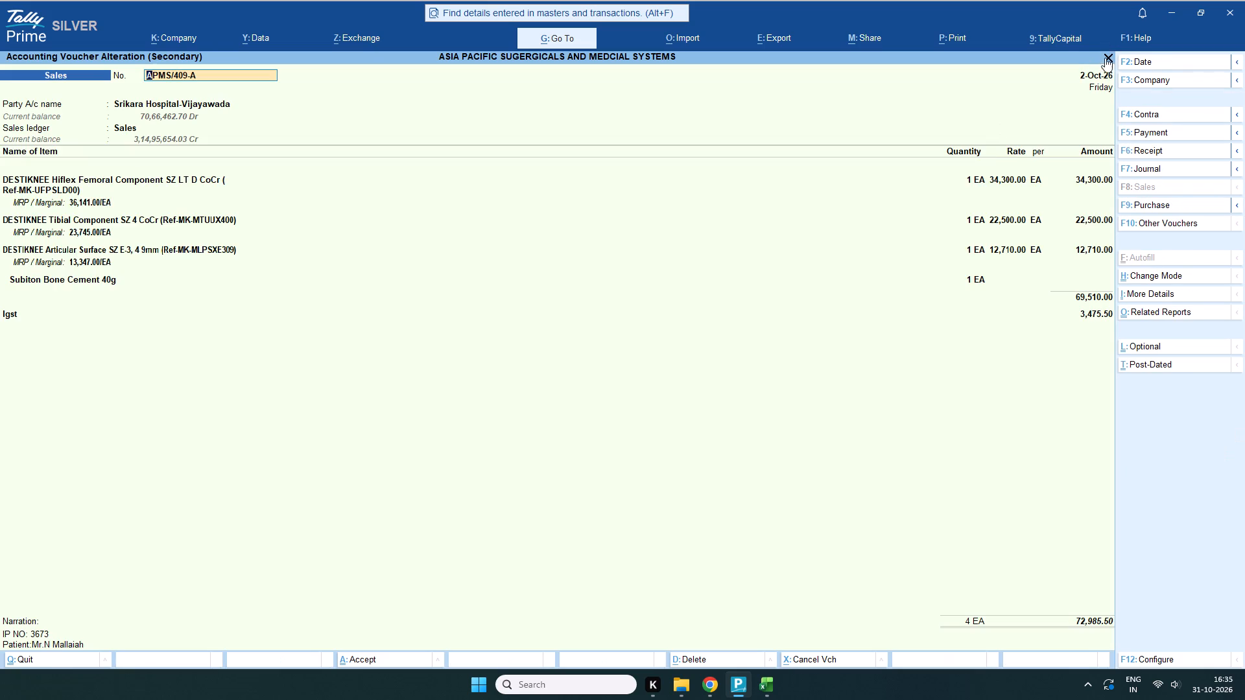
{"action": "left_click", "coordinate": [1108, 54]}
{"action": "scroll", "coordinate": [995, 159], "scroll_direction": "down", "scroll_amount": 1}
{"action": "double_click", "coordinate": [976, 143]}
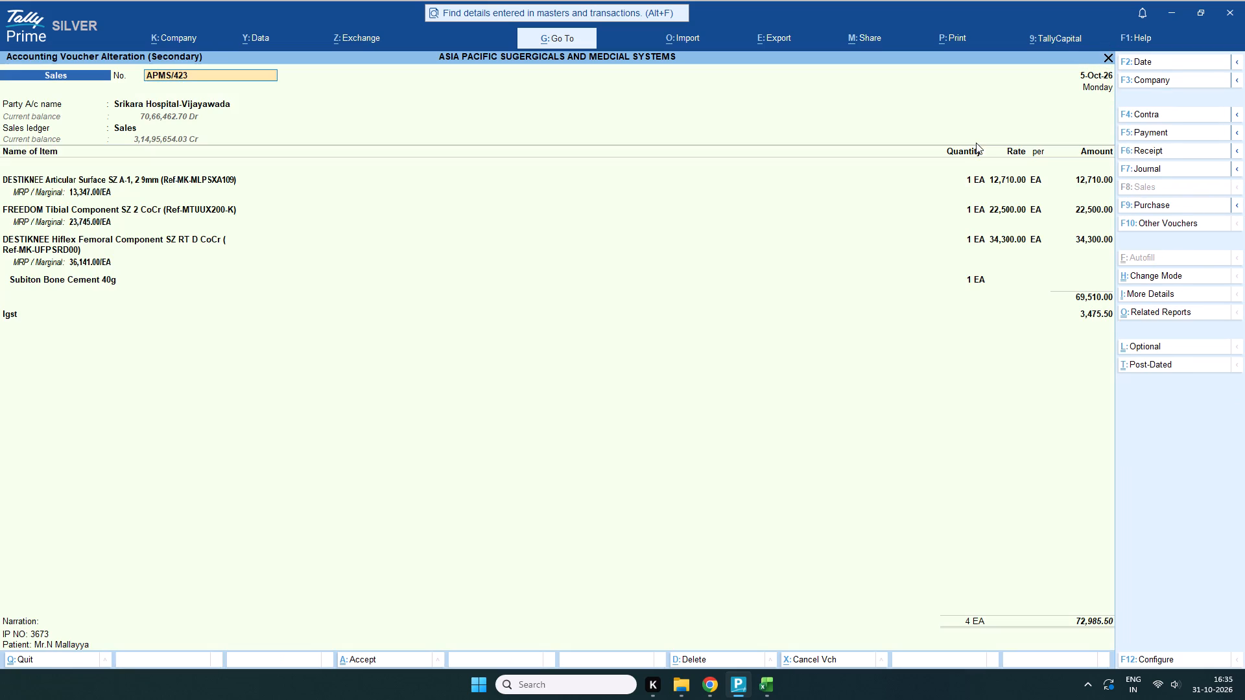
{"action": "left_click", "coordinate": [1109, 62]}
{"action": "scroll", "coordinate": [1004, 161], "scroll_direction": "down", "scroll_amount": 1}
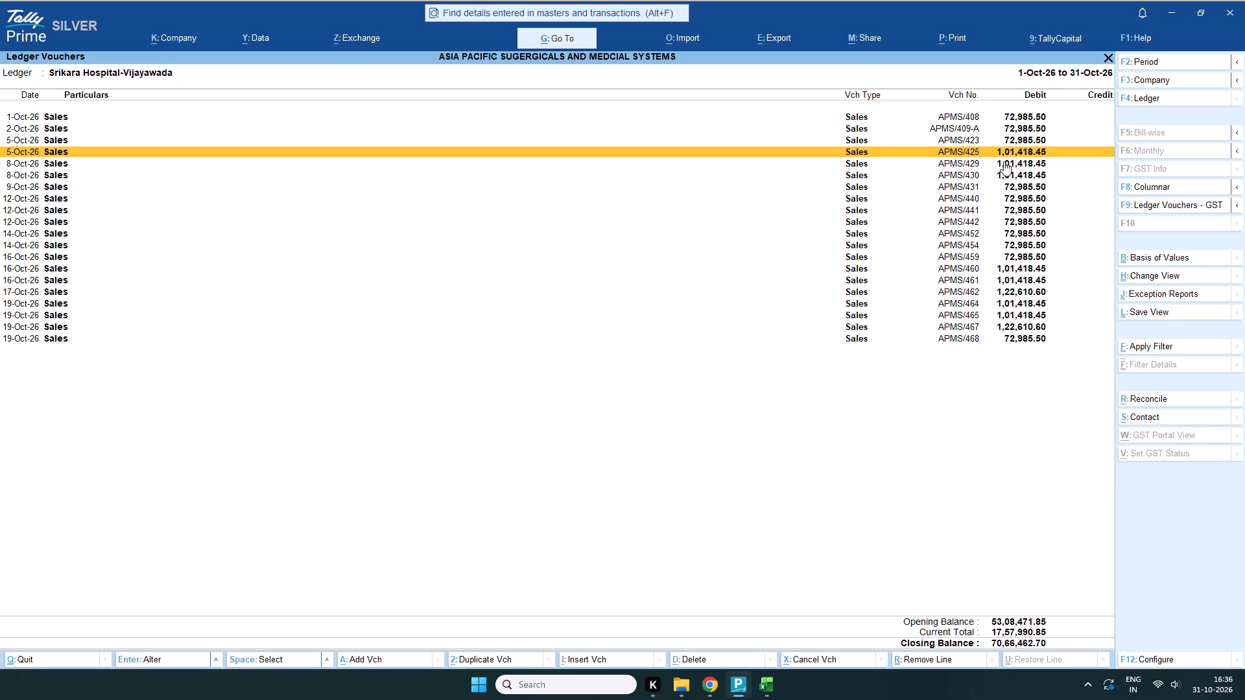
{"action": "double_click", "coordinate": [984, 148]}
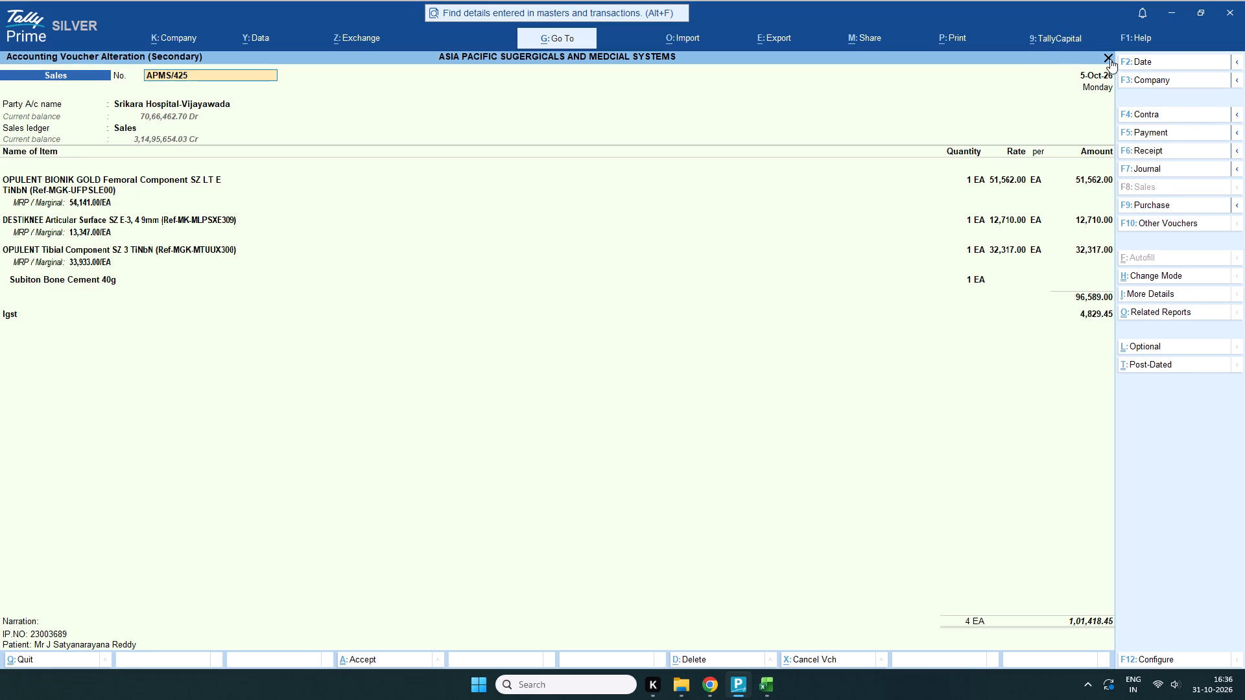
{"action": "left_click", "coordinate": [1110, 56]}
Check the tax lines of October sales vouchers APMS/429, APMS/430 and APMS/431 in turn, closing each one.
{"action": "scroll", "coordinate": [1006, 176], "scroll_direction": "down", "scroll_amount": 1}
{"action": "double_click", "coordinate": [986, 159]}
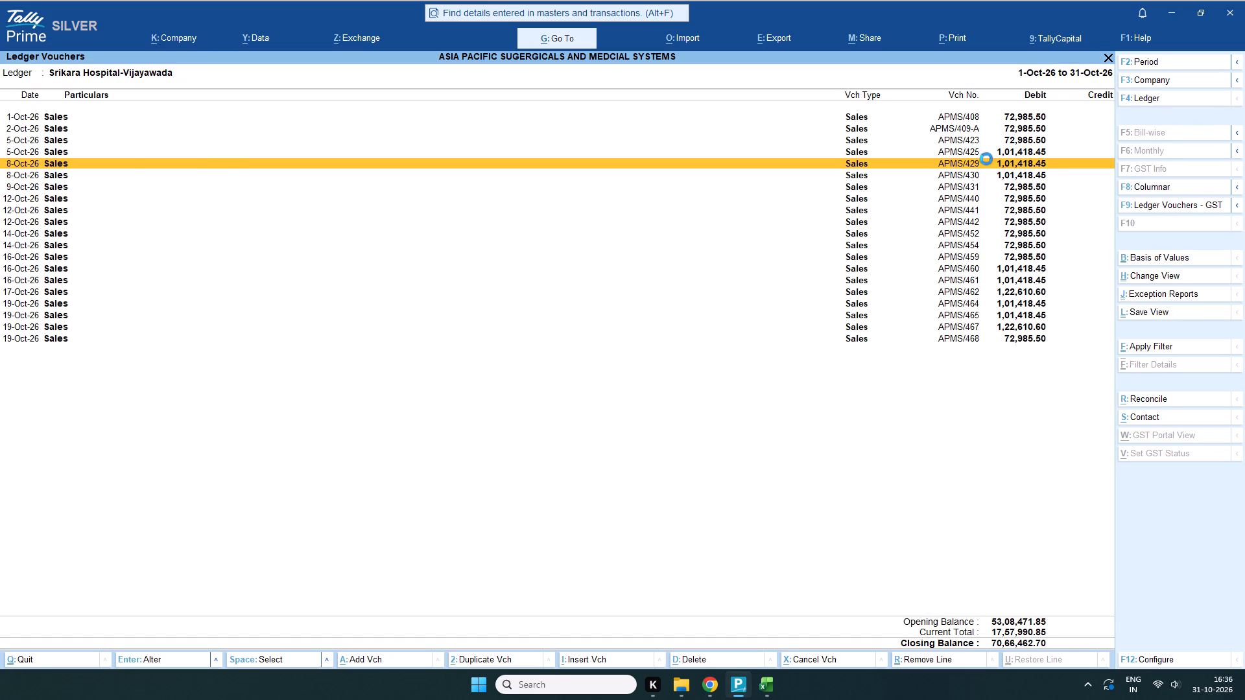
{"action": "left_click", "coordinate": [1111, 53]}
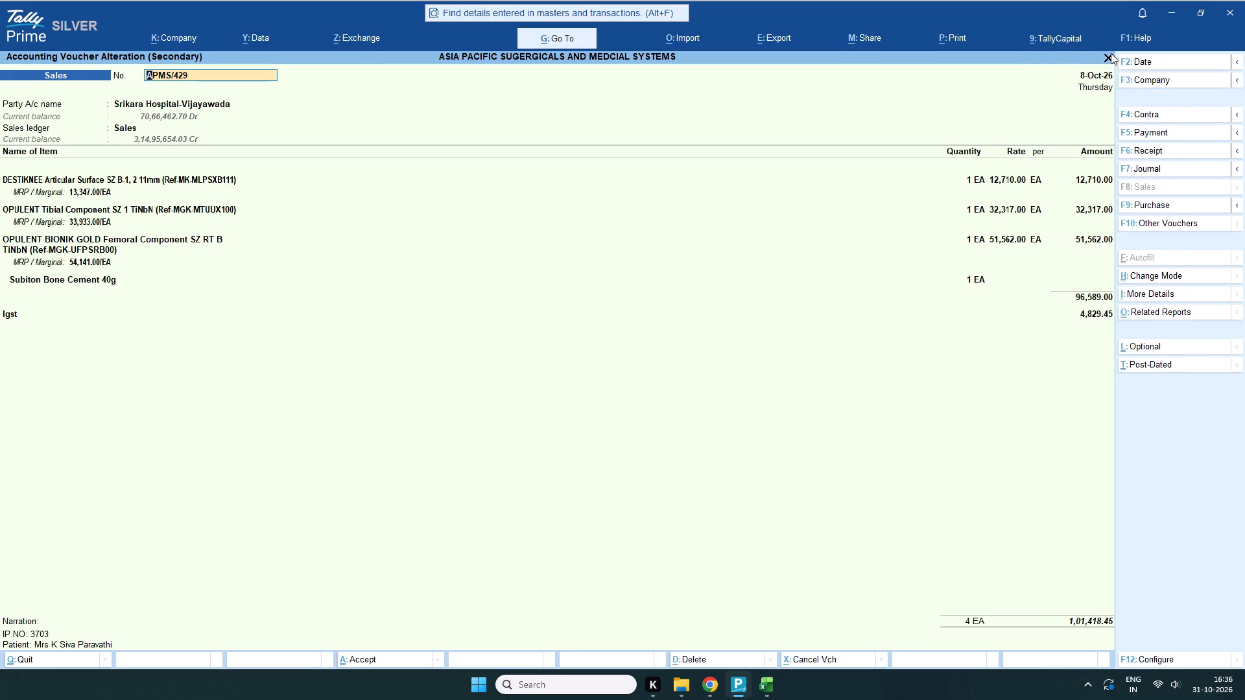
{"action": "scroll", "coordinate": [987, 167], "scroll_direction": "down", "scroll_amount": 1}
{"action": "double_click", "coordinate": [976, 178]}
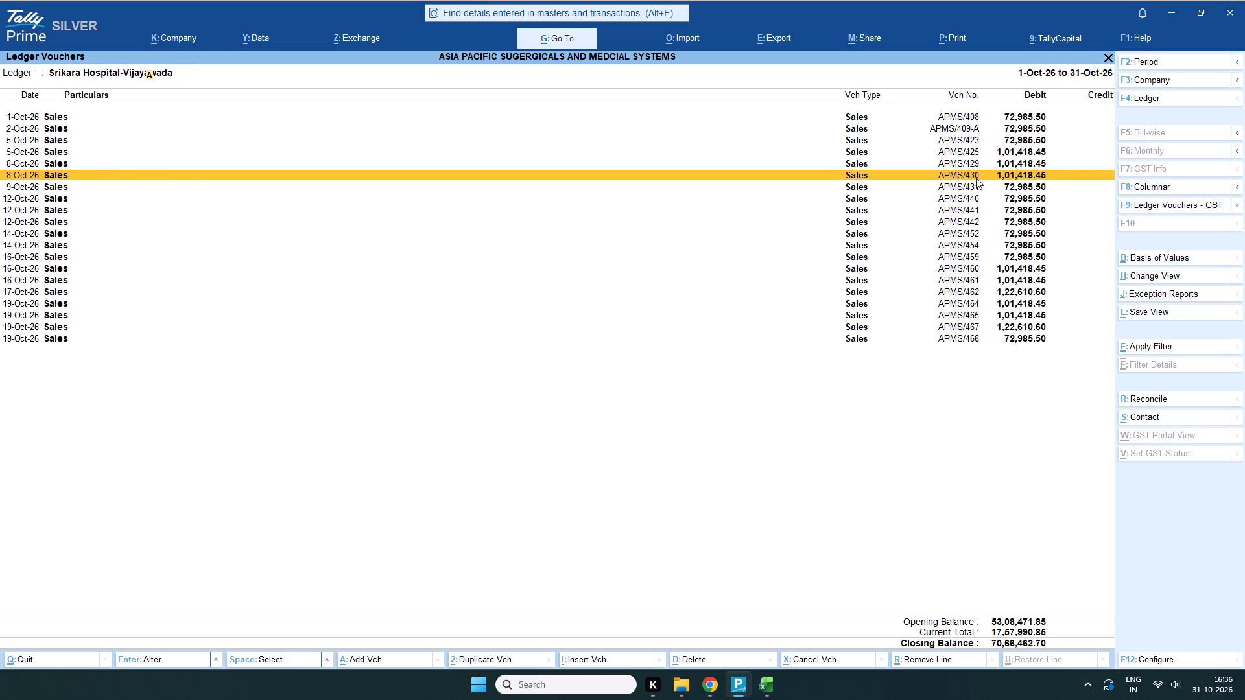
{"action": "left_click", "coordinate": [1105, 55]}
{"action": "scroll", "coordinate": [979, 196], "scroll_direction": "down", "scroll_amount": 1}
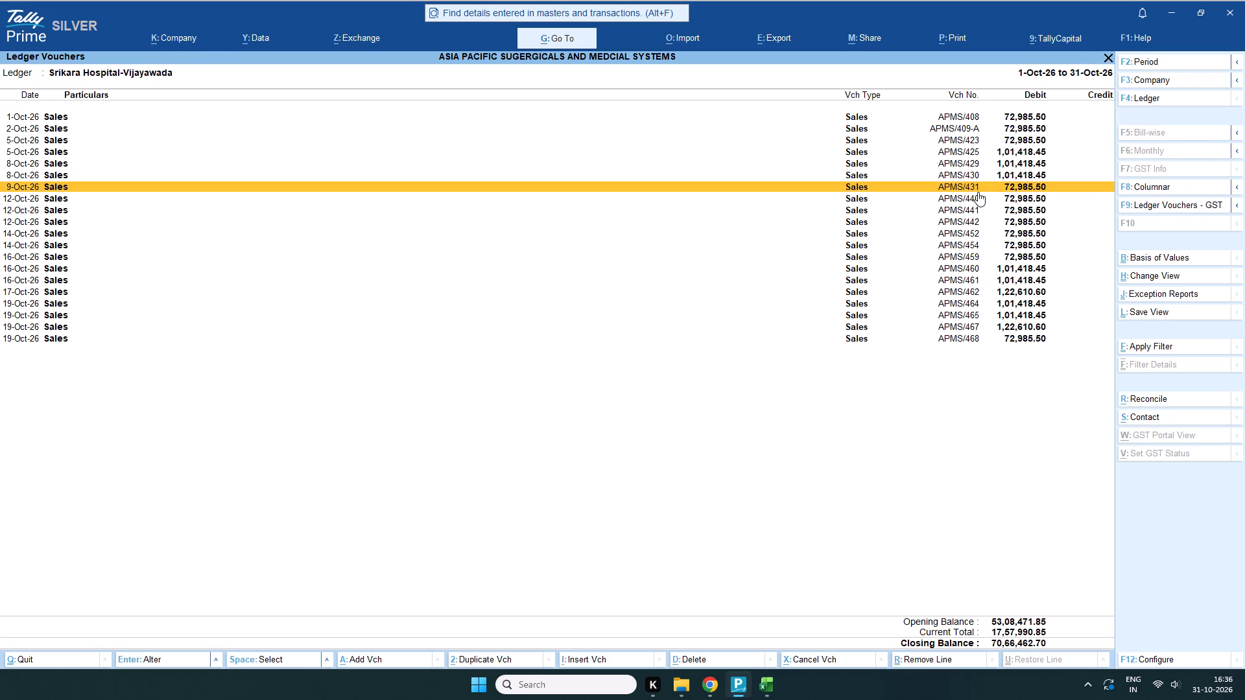
{"action": "double_click", "coordinate": [977, 189]}
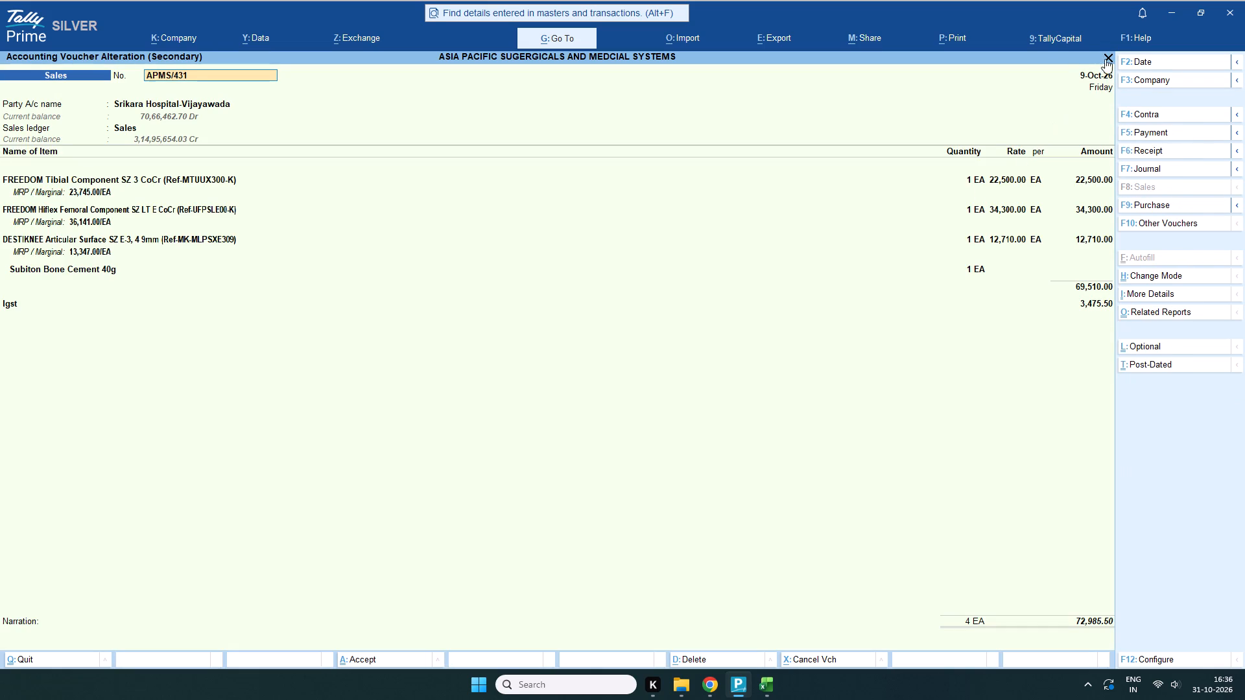
{"action": "left_click", "coordinate": [1106, 59]}
Check the tax lines of 12 October sales vouchers APMS/440, APMS/441 and APMS/442 in turn, closing each one.
{"action": "scroll", "coordinate": [967, 194], "scroll_direction": "down", "scroll_amount": 1}
{"action": "double_click", "coordinate": [966, 200]}
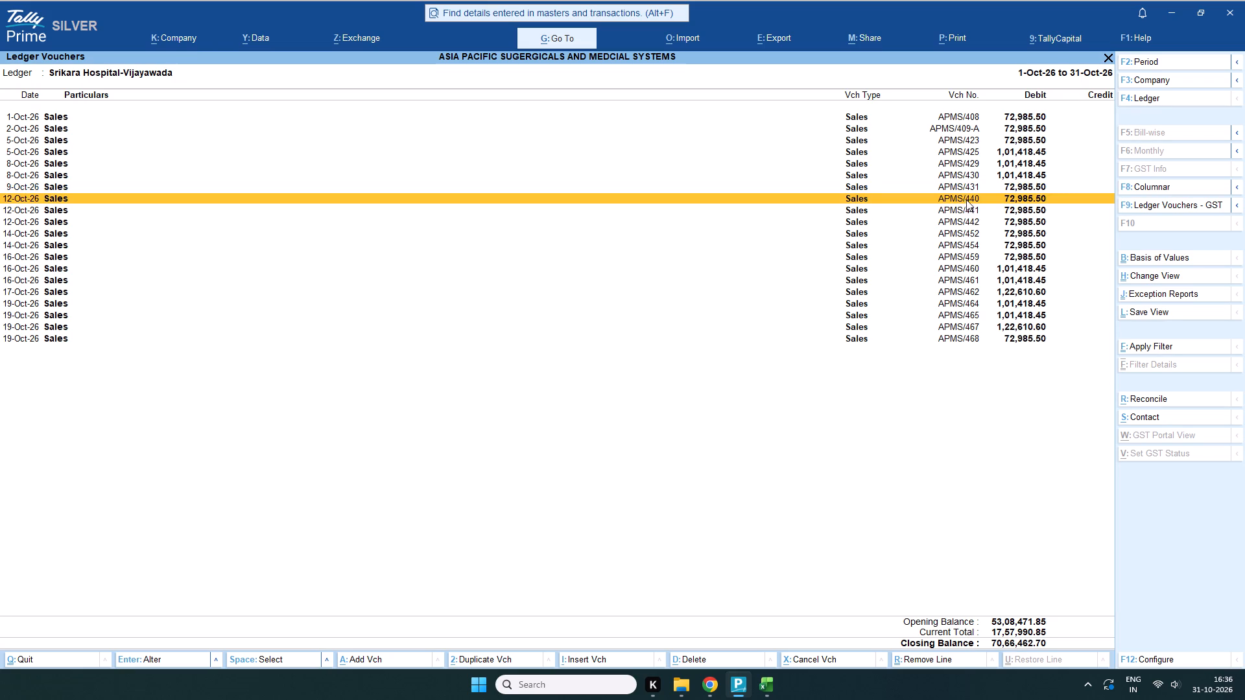
{"action": "double_click", "coordinate": [966, 198]}
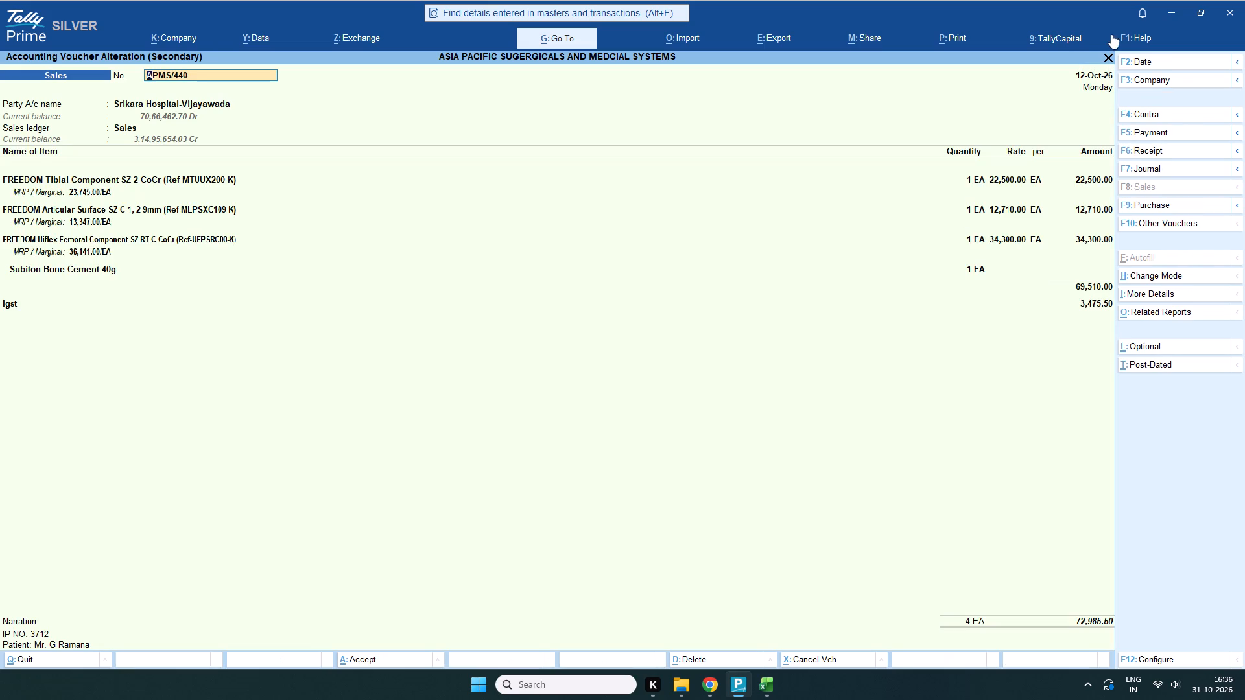
{"action": "left_click", "coordinate": [1106, 53]}
{"action": "scroll", "coordinate": [981, 199], "scroll_direction": "down", "scroll_amount": 1}
{"action": "double_click", "coordinate": [969, 209]}
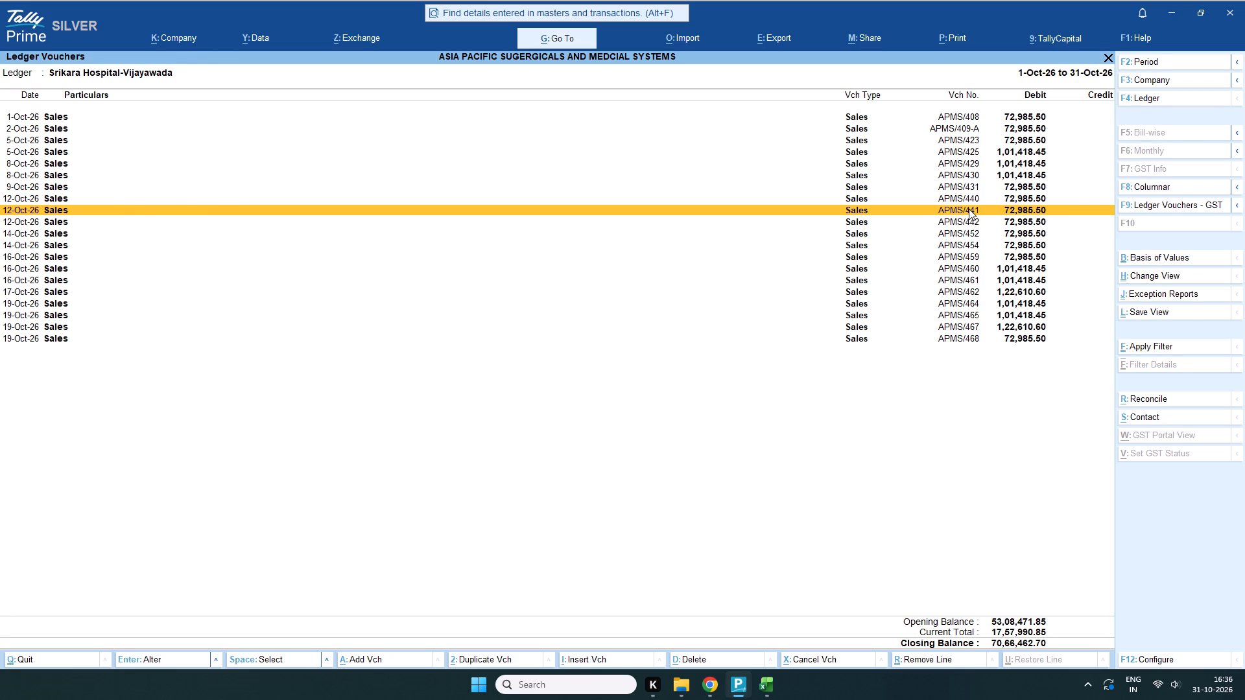
{"action": "left_click", "coordinate": [1105, 60]}
{"action": "scroll", "coordinate": [1006, 208], "scroll_direction": "down", "scroll_amount": 1}
{"action": "double_click", "coordinate": [974, 224]}
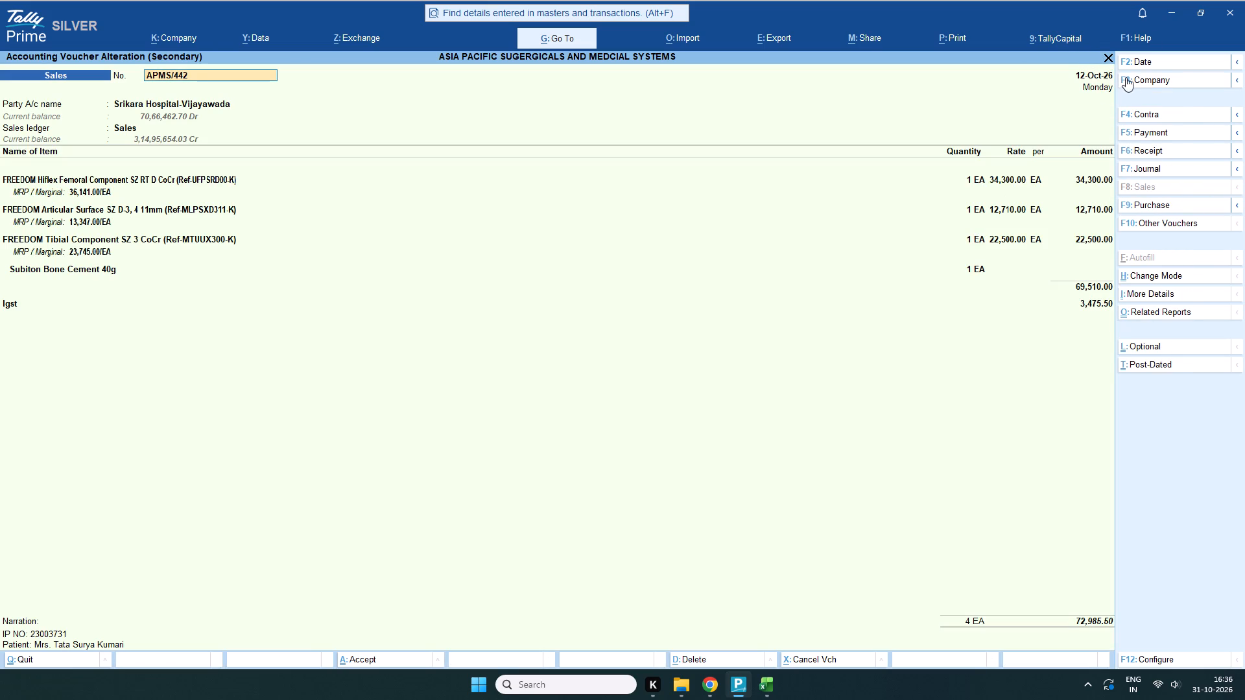
{"action": "left_click", "coordinate": [1105, 53]}
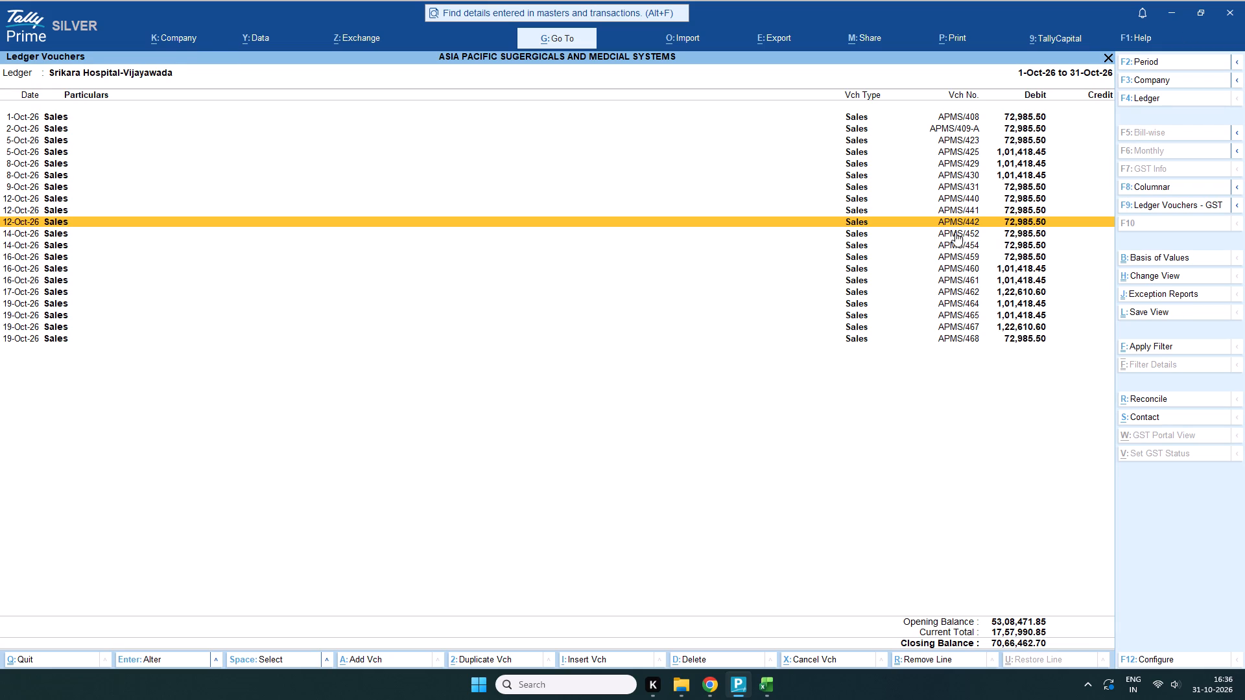
Check the tax lines of October sales vouchers APMS/452, APMS/454 and APMS/459, and return to the ledger's monthly summary.
{"action": "scroll", "coordinate": [964, 230], "scroll_direction": "down", "scroll_amount": 1}
{"action": "double_click", "coordinate": [975, 234]}
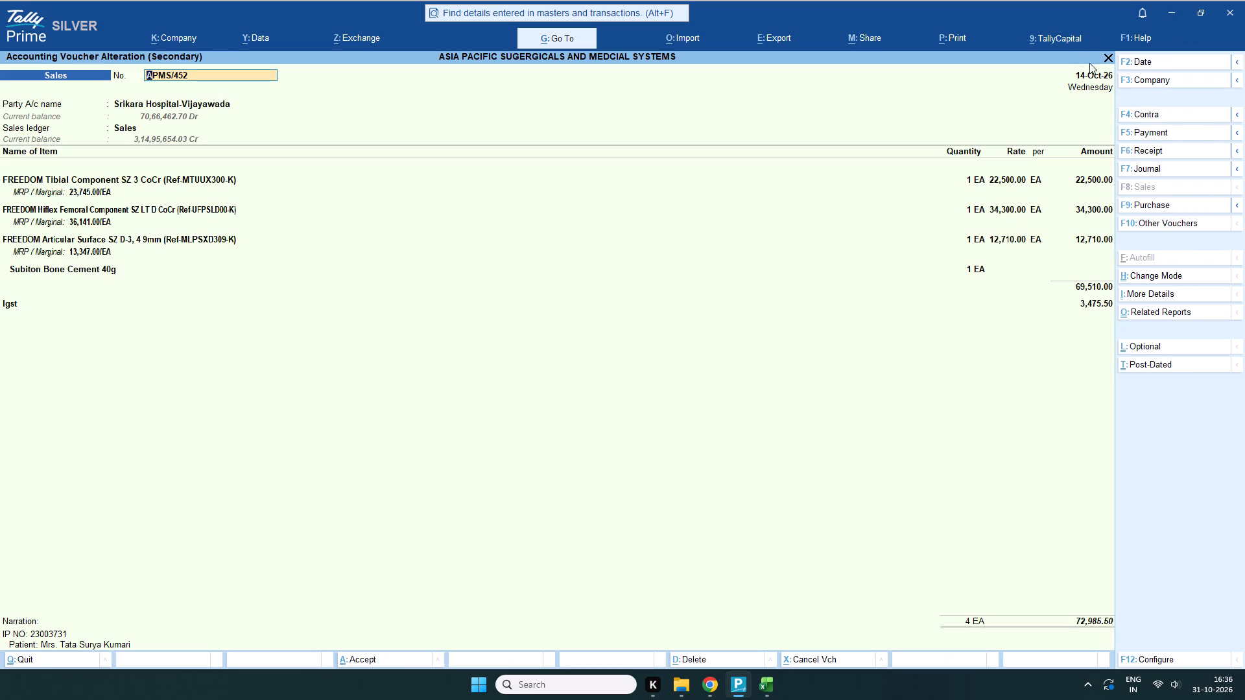
{"action": "left_click", "coordinate": [1103, 58]}
{"action": "scroll", "coordinate": [971, 243], "scroll_direction": "down", "scroll_amount": 1}
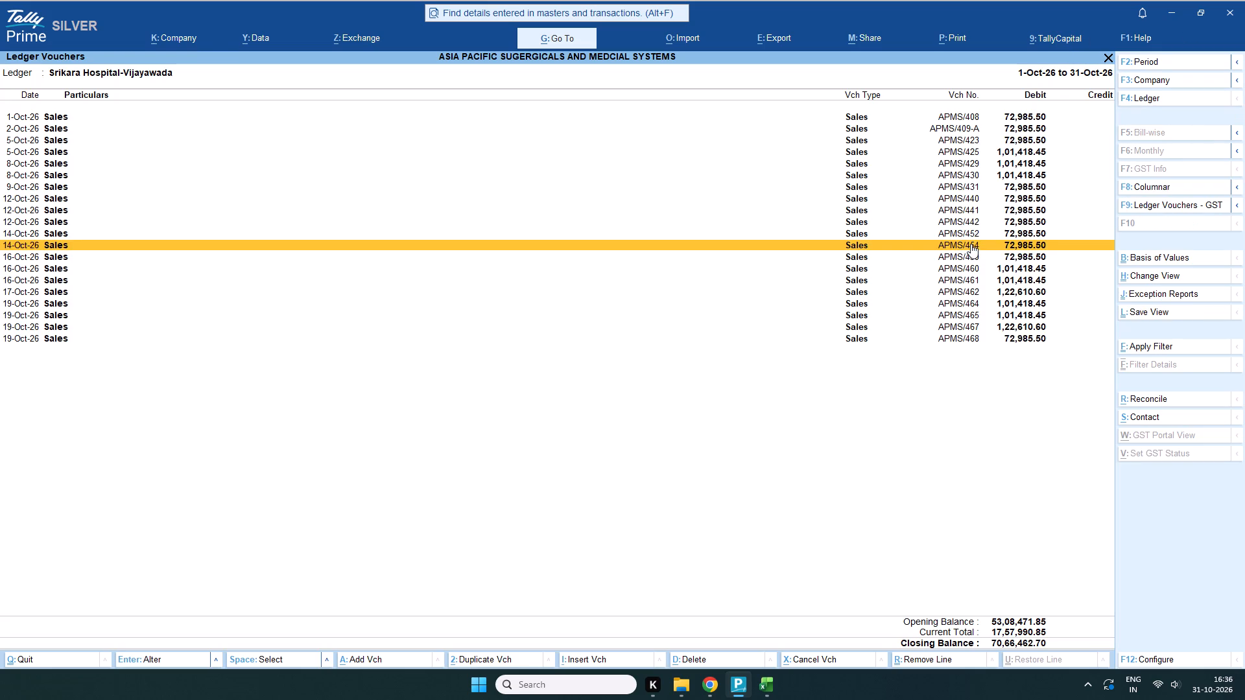
{"action": "double_click", "coordinate": [968, 244]}
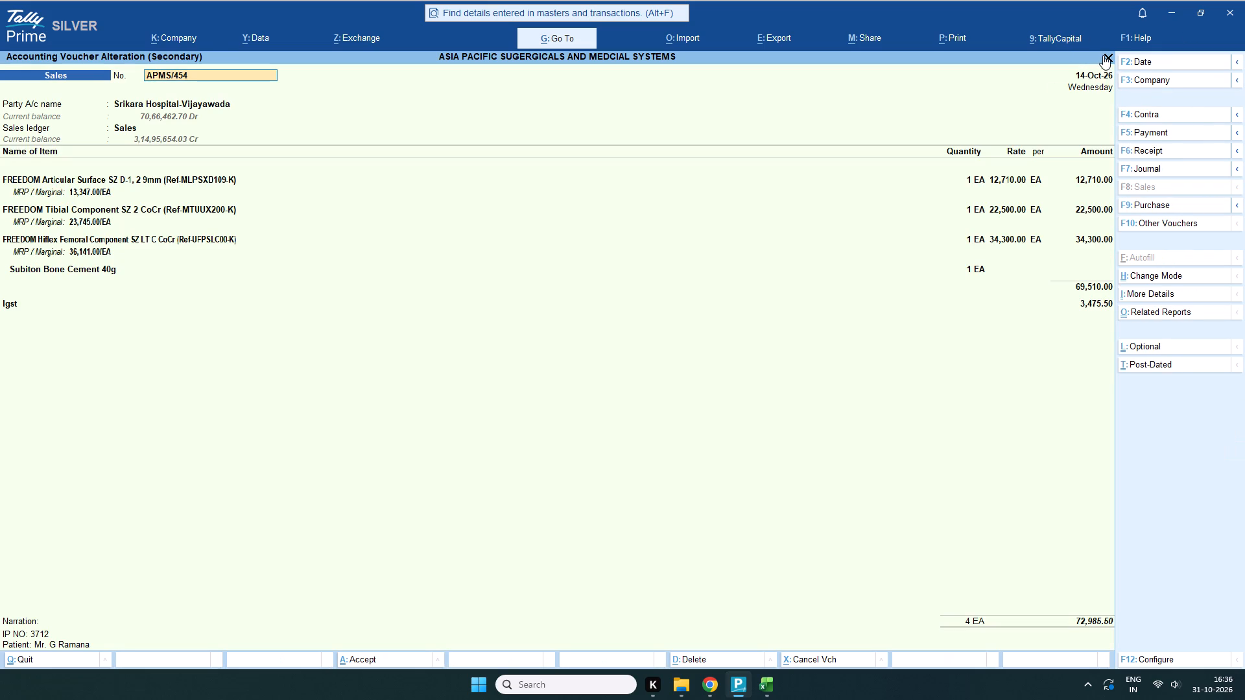
{"action": "left_click", "coordinate": [1104, 55]}
{"action": "scroll", "coordinate": [991, 268], "scroll_direction": "down", "scroll_amount": 1}
{"action": "double_click", "coordinate": [969, 257]}
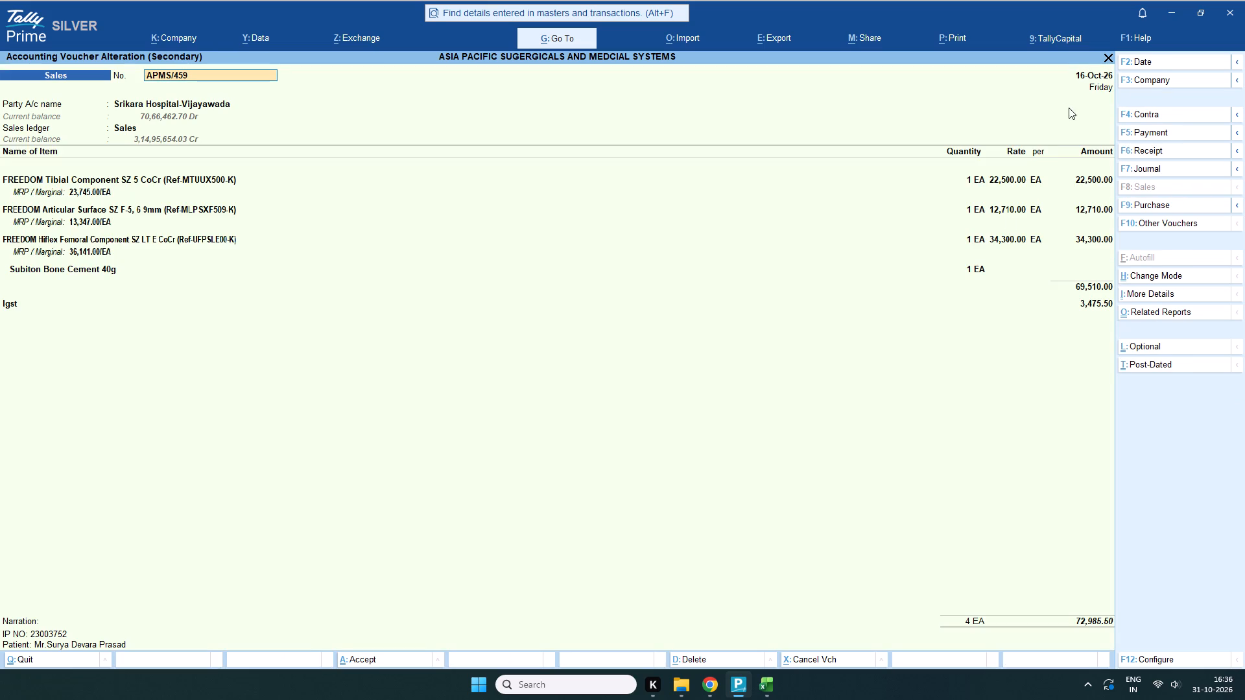
{"action": "left_click", "coordinate": [1114, 54]}
{"action": "left_click", "coordinate": [1107, 55]}
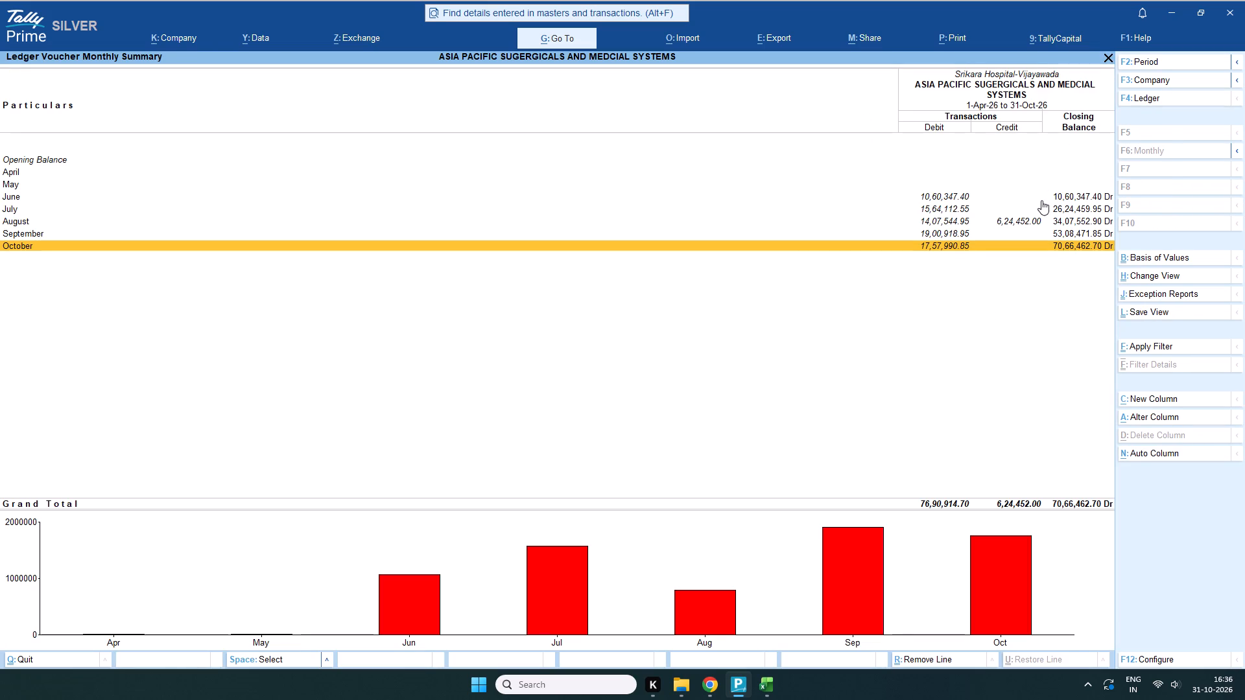
Reopen the October voucher list and check the tax lines of sales vouchers APMS/468, APMS/467 and APMS/465, closing each one.
{"action": "left_click", "coordinate": [993, 242]}
{"action": "double_click", "coordinate": [989, 246]}
{"action": "scroll", "coordinate": [985, 297], "scroll_direction": "down", "scroll_amount": 20}
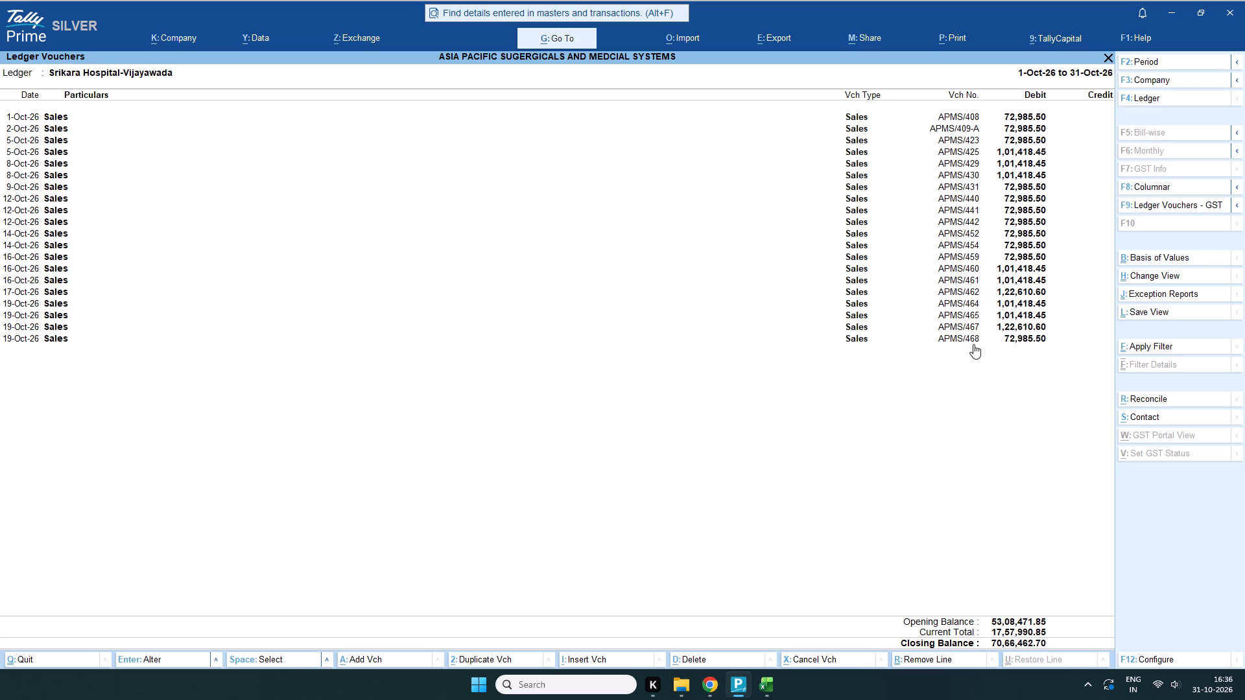
{"action": "double_click", "coordinate": [973, 334]}
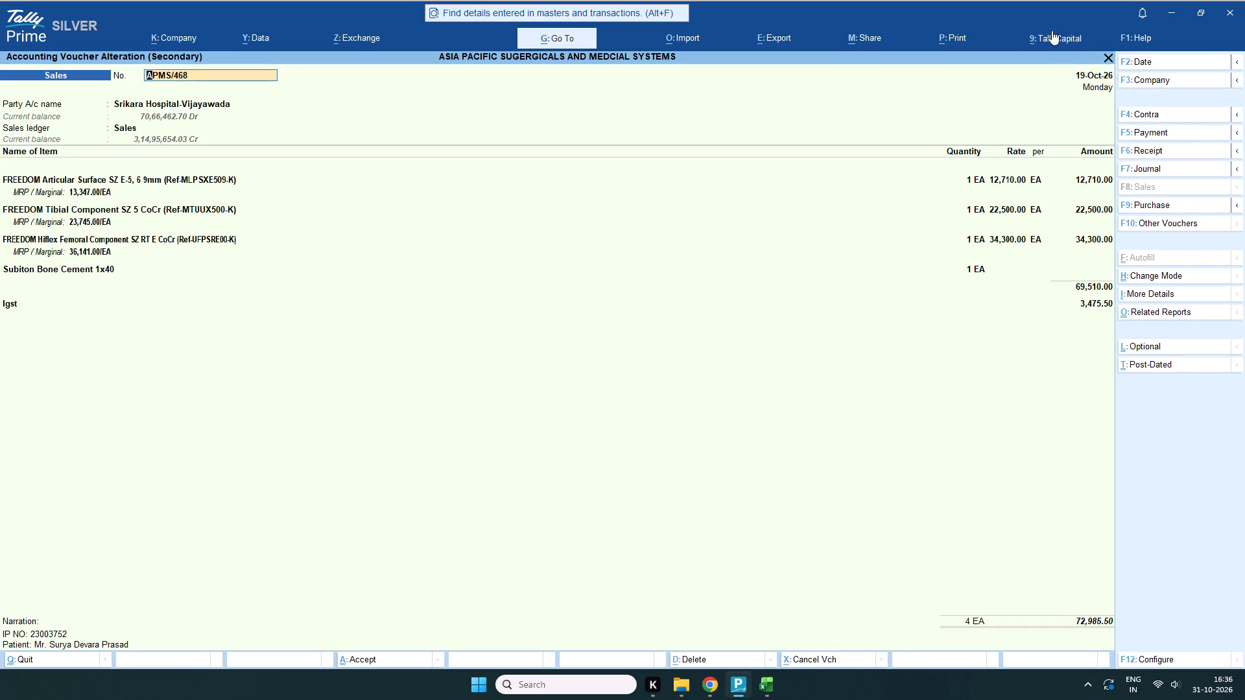
{"action": "left_click", "coordinate": [1106, 61]}
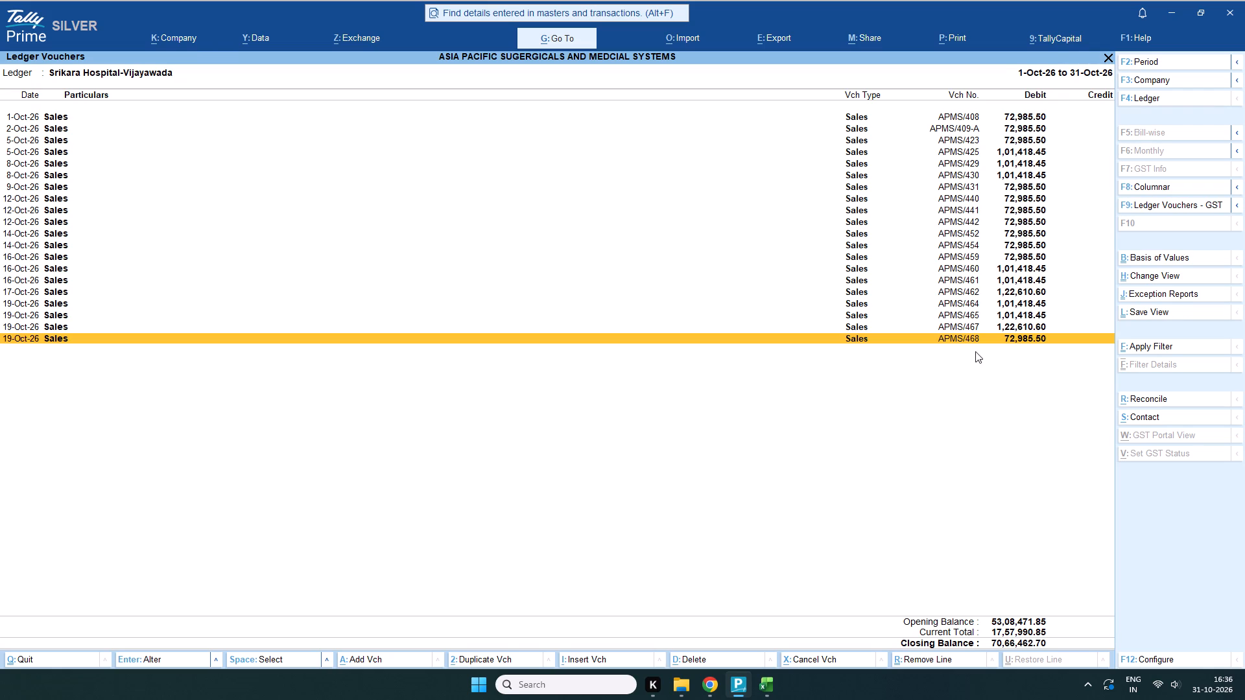
{"action": "scroll", "coordinate": [977, 332], "scroll_direction": "up", "scroll_amount": 1}
{"action": "double_click", "coordinate": [969, 323]}
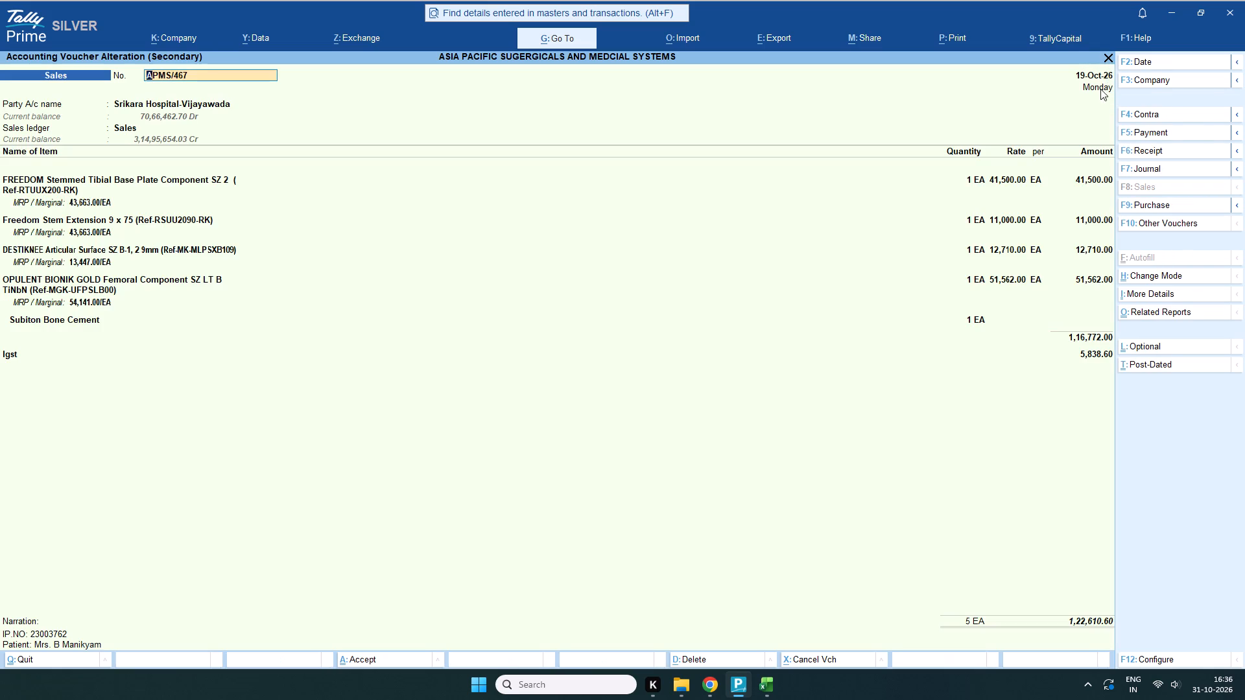
{"action": "left_click", "coordinate": [1110, 58]}
{"action": "scroll", "coordinate": [991, 321], "scroll_direction": "up", "scroll_amount": 1}
{"action": "double_click", "coordinate": [988, 316]}
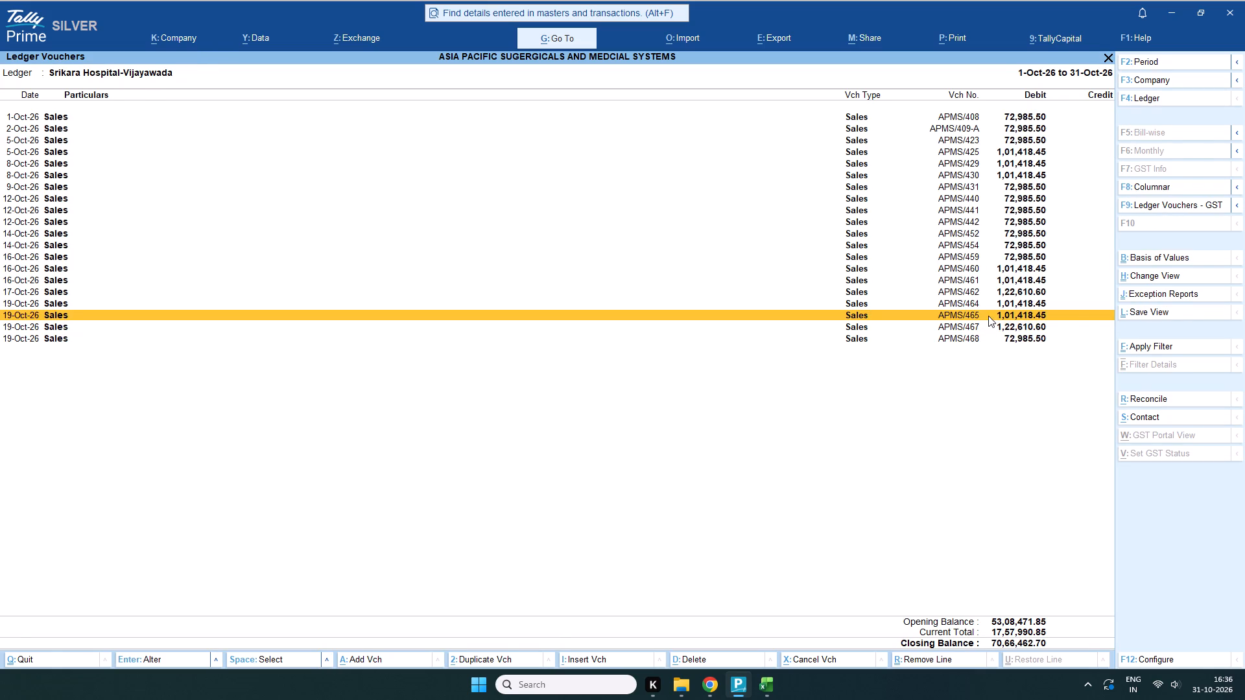
{"action": "left_click", "coordinate": [1109, 57]}
Check the tax lines of October sales vouchers APMS/464, APMS/462 and APMS/461 in turn, closing each one.
{"action": "scroll", "coordinate": [981, 318], "scroll_direction": "up", "scroll_amount": 1}
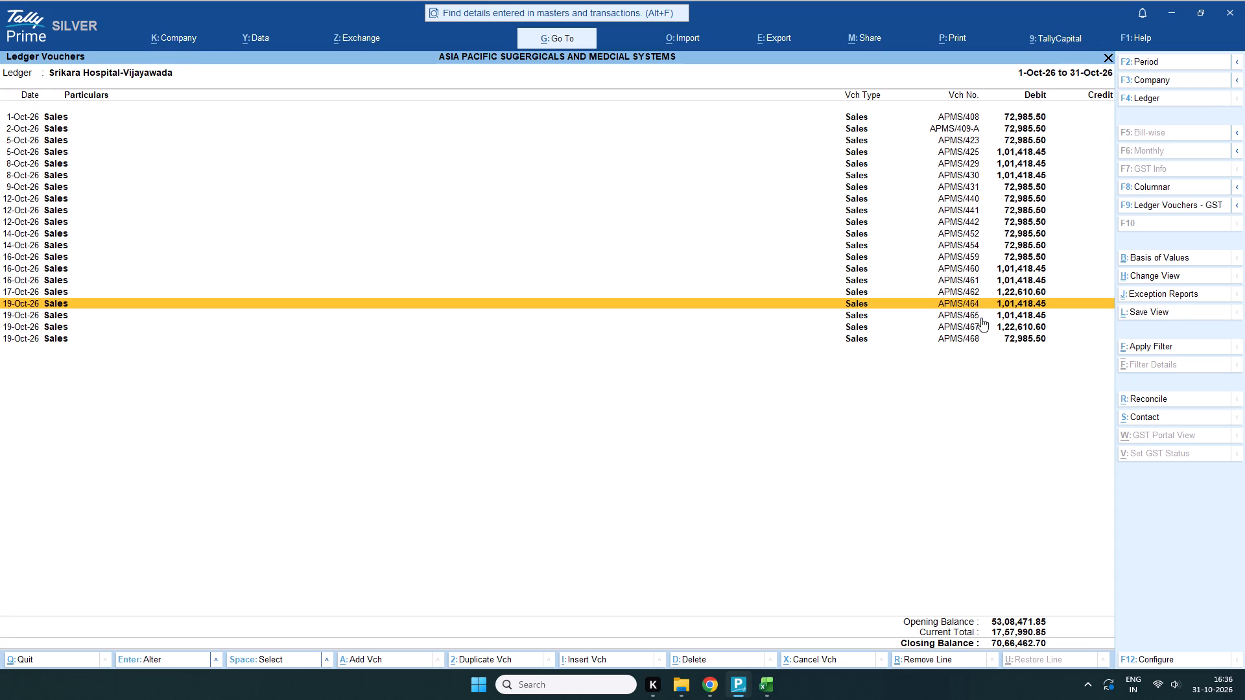
{"action": "double_click", "coordinate": [975, 303]}
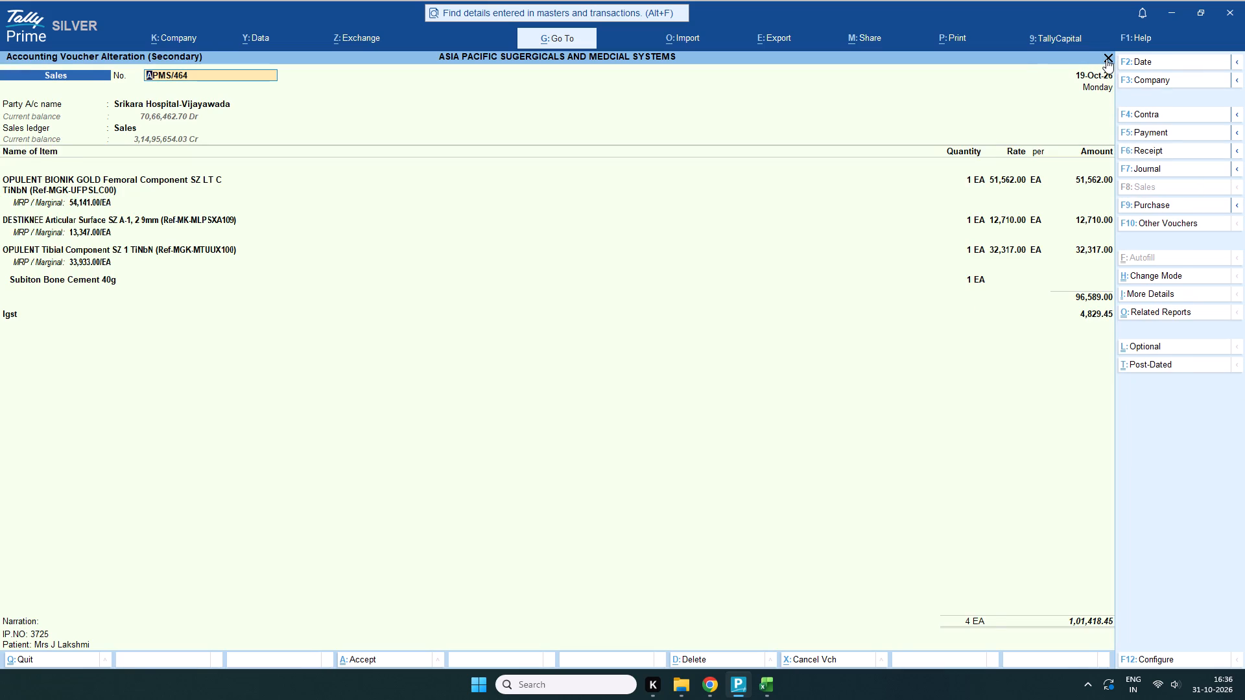
{"action": "left_click", "coordinate": [1106, 59]}
{"action": "scroll", "coordinate": [985, 291], "scroll_direction": "up", "scroll_amount": 1}
{"action": "double_click", "coordinate": [978, 291]}
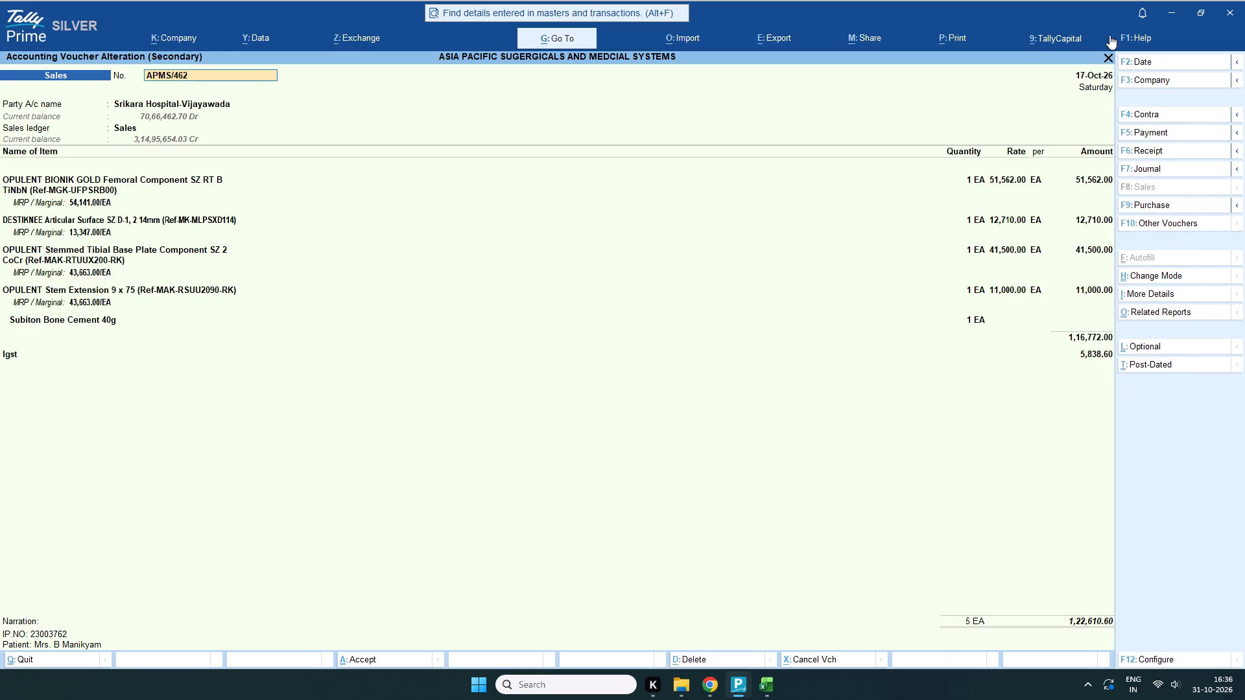
{"action": "left_click", "coordinate": [1109, 53]}
{"action": "scroll", "coordinate": [979, 280], "scroll_direction": "up", "scroll_amount": 1}
{"action": "double_click", "coordinate": [979, 280]}
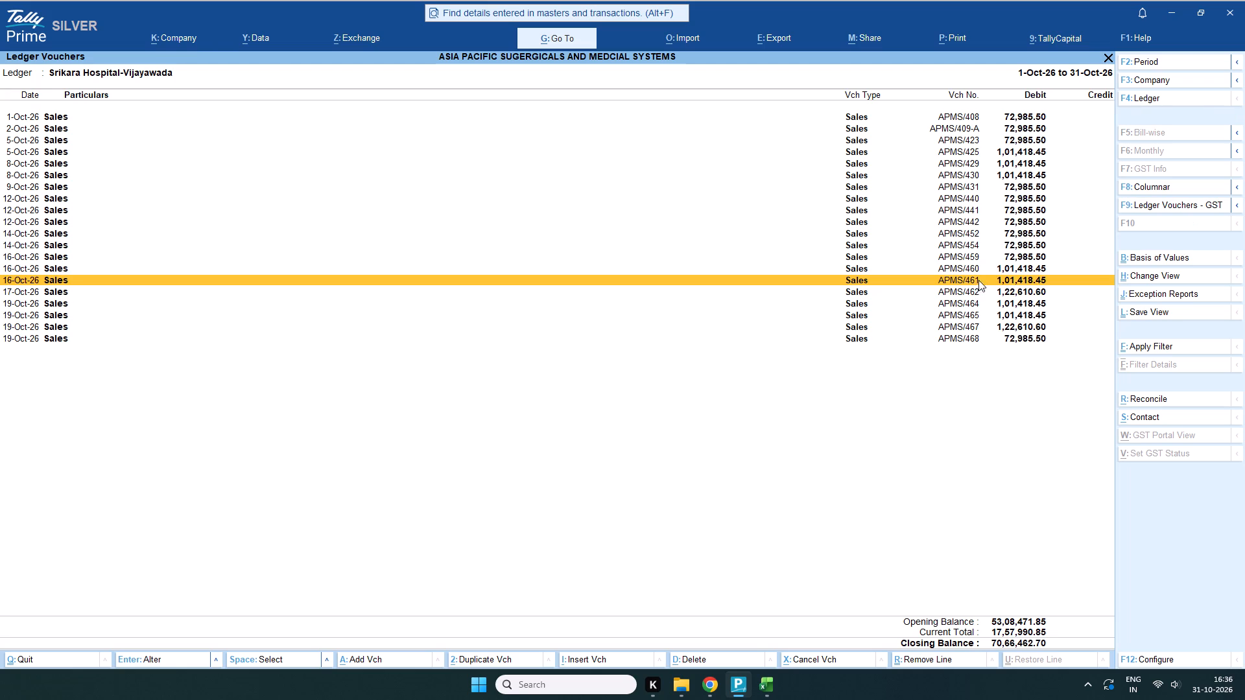
{"action": "double_click", "coordinate": [971, 281]}
{"action": "left_click", "coordinate": [1109, 59]}
Check the tax lines of October sales vouchers APMS/460, APMS/459 and APMS/454 in turn, closing each one.
{"action": "scroll", "coordinate": [991, 262], "scroll_direction": "up", "scroll_amount": 1}
{"action": "double_click", "coordinate": [979, 268]}
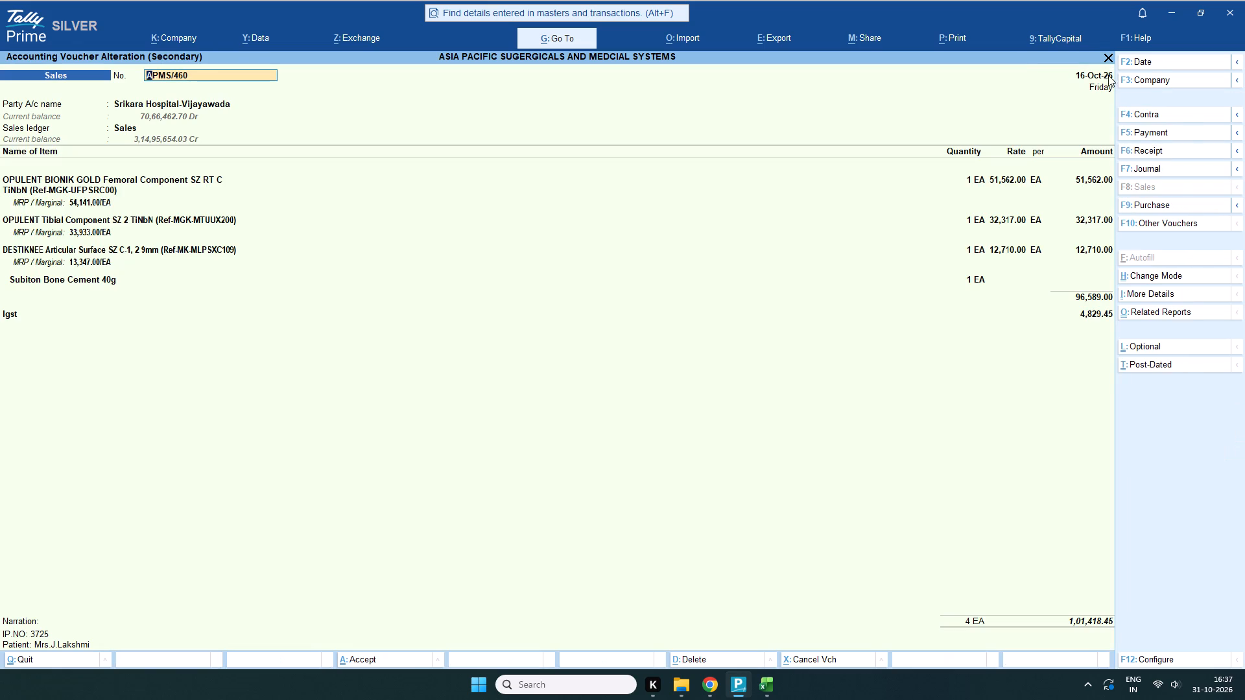
{"action": "left_click", "coordinate": [1109, 54]}
{"action": "scroll", "coordinate": [983, 273], "scroll_direction": "up", "scroll_amount": 1}
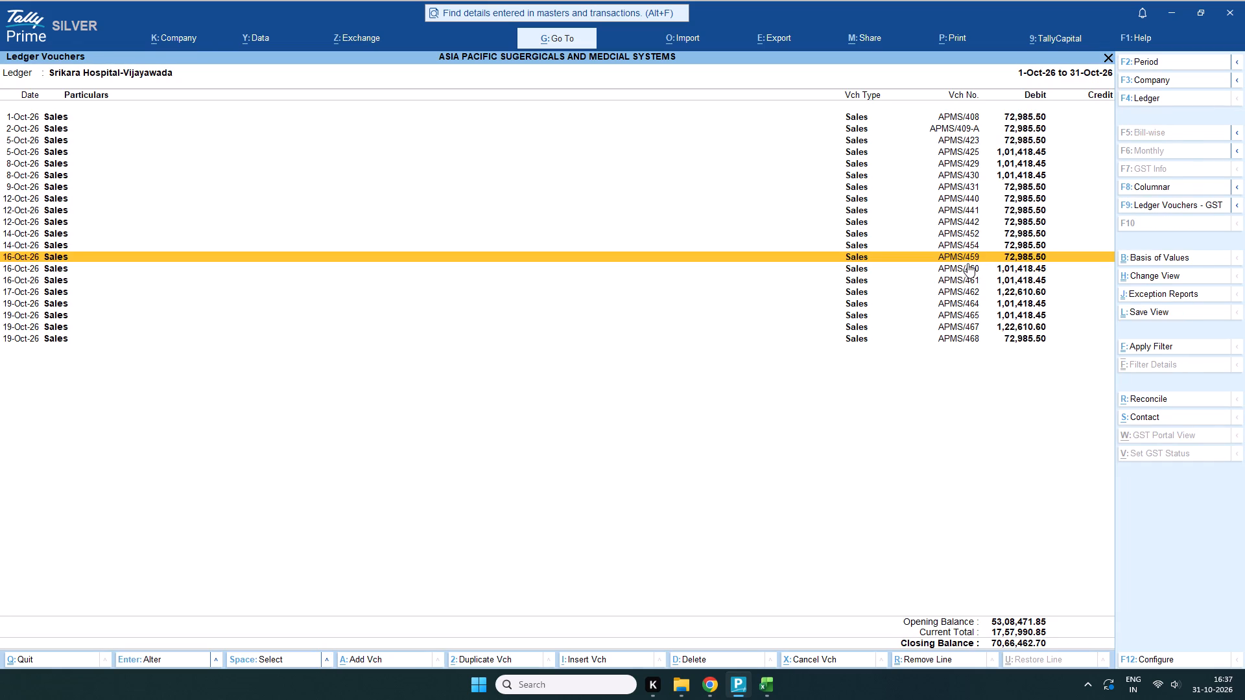
{"action": "double_click", "coordinate": [971, 259]}
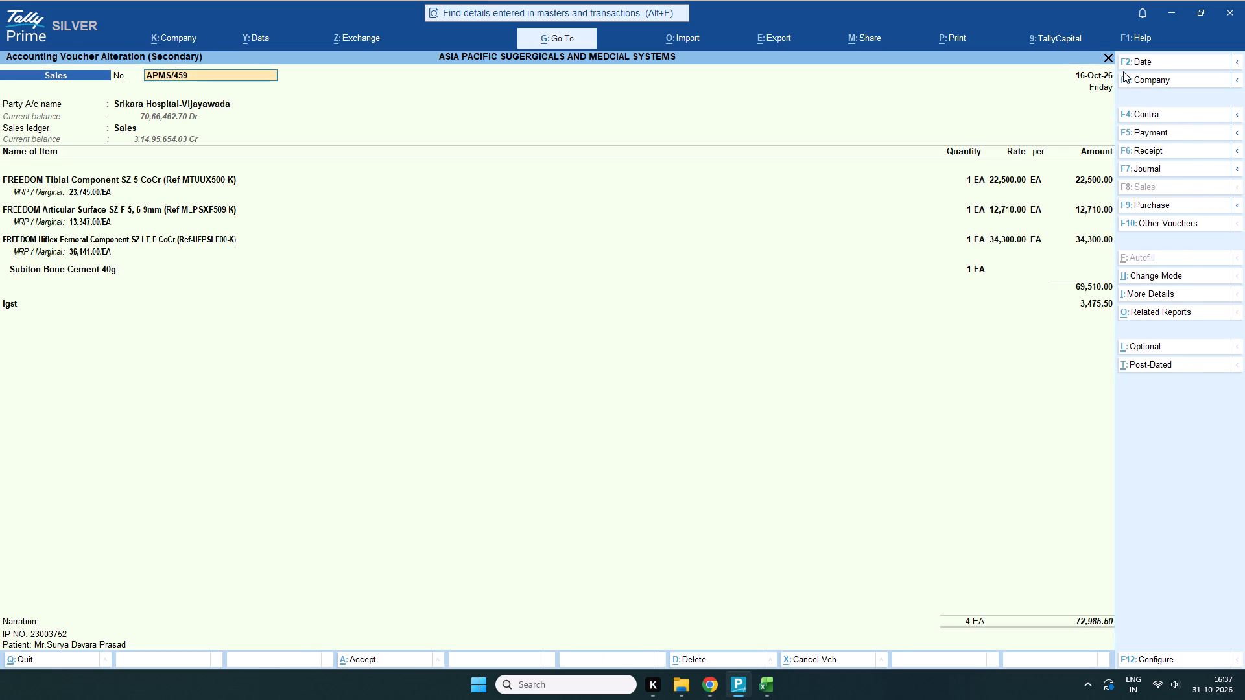
{"action": "left_click", "coordinate": [1107, 60]}
{"action": "scroll", "coordinate": [1028, 257], "scroll_direction": "up", "scroll_amount": 1}
{"action": "double_click", "coordinate": [1023, 244]}
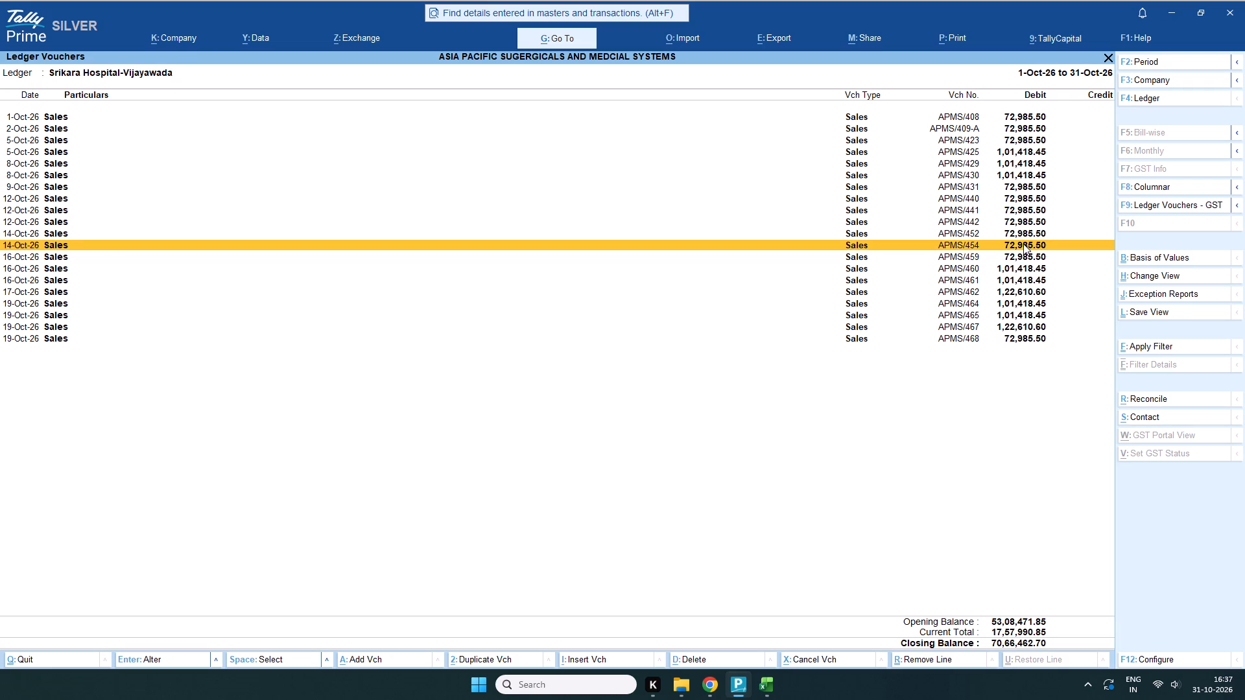
{"action": "left_click", "coordinate": [1108, 58]}
Check the tax lines of October sales vouchers APMS/452, APMS/442 and APMS/441 in turn, closing each one.
{"action": "scroll", "coordinate": [1039, 242], "scroll_direction": "up", "scroll_amount": 1}
{"action": "double_click", "coordinate": [991, 236]}
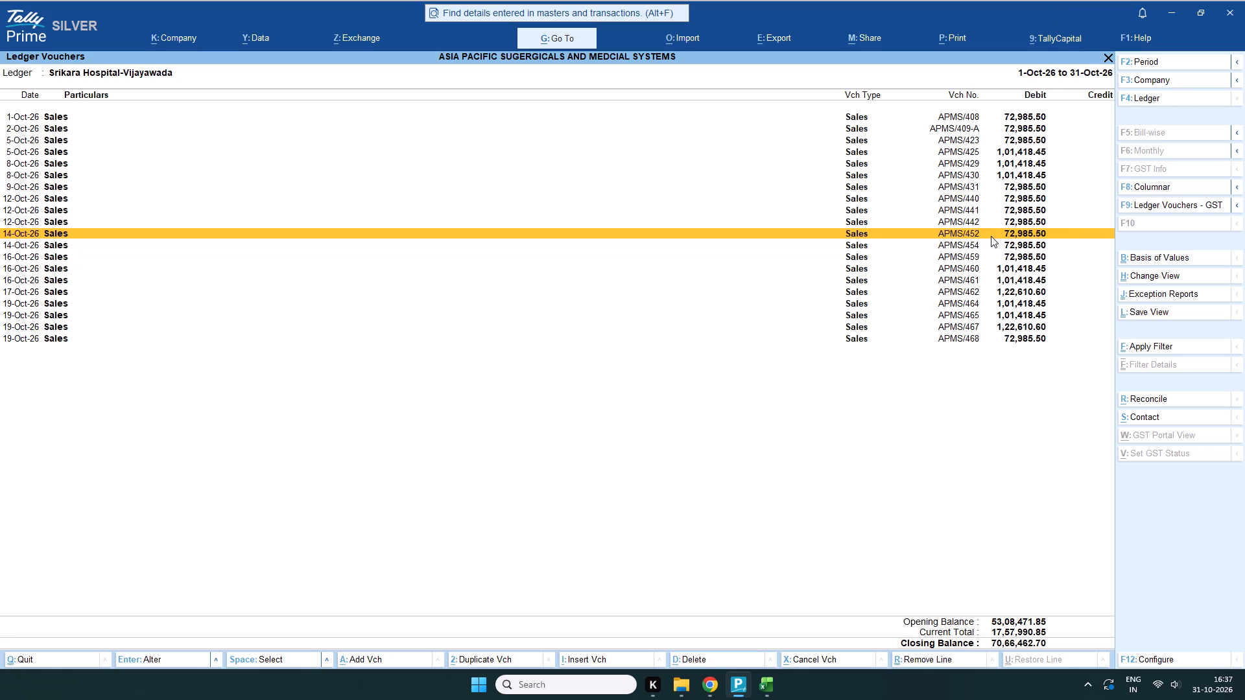
{"action": "double_click", "coordinate": [991, 236]}
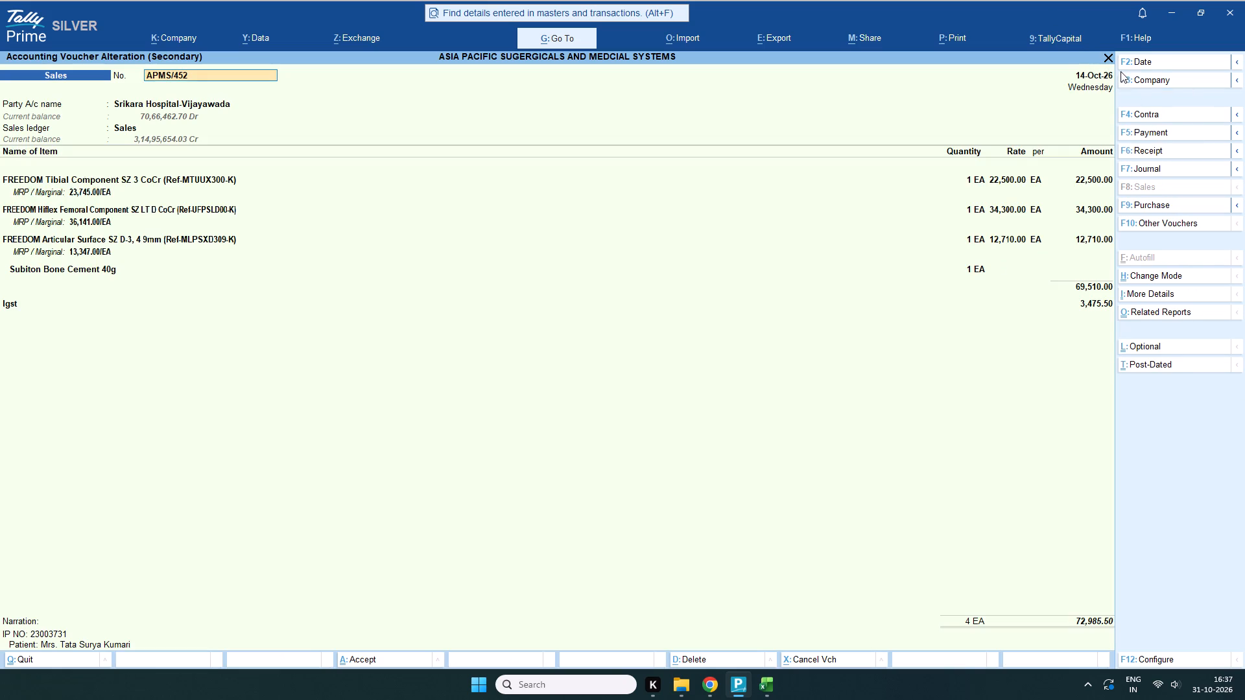
{"action": "left_click", "coordinate": [1109, 60]}
{"action": "scroll", "coordinate": [993, 215], "scroll_direction": "up", "scroll_amount": 1}
{"action": "double_click", "coordinate": [980, 222]}
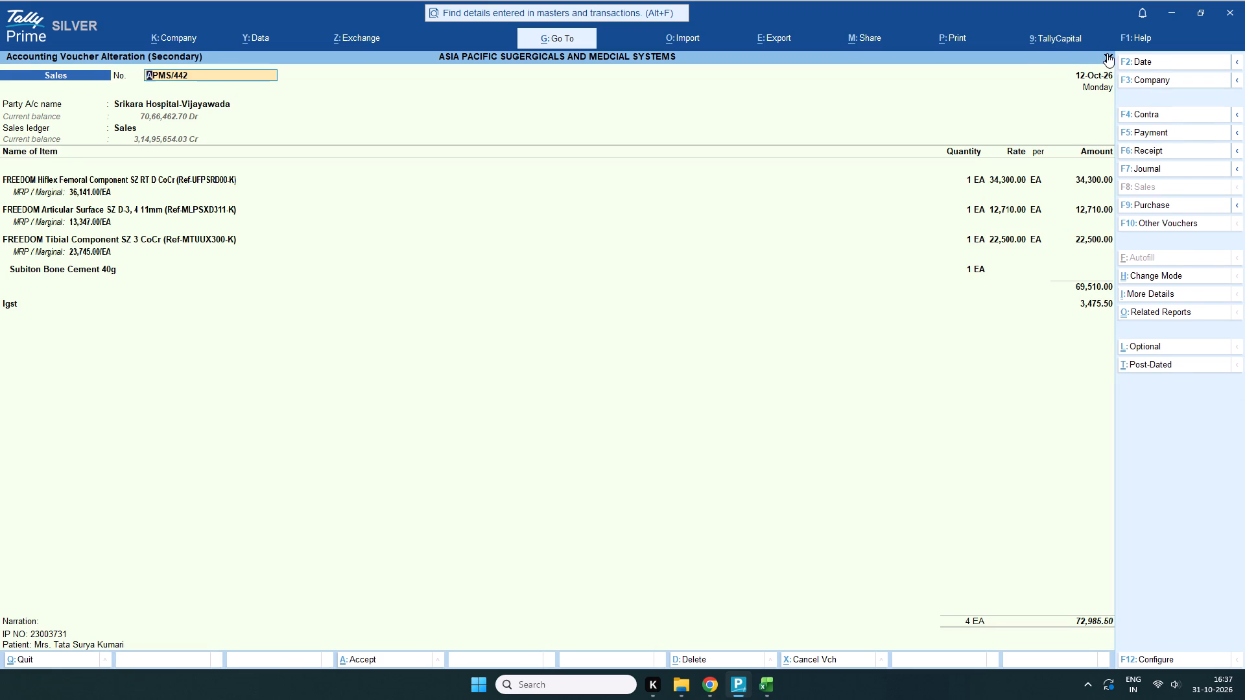
{"action": "left_click", "coordinate": [1107, 53]}
{"action": "scroll", "coordinate": [982, 200], "scroll_direction": "up", "scroll_amount": 1}
{"action": "double_click", "coordinate": [980, 212]}
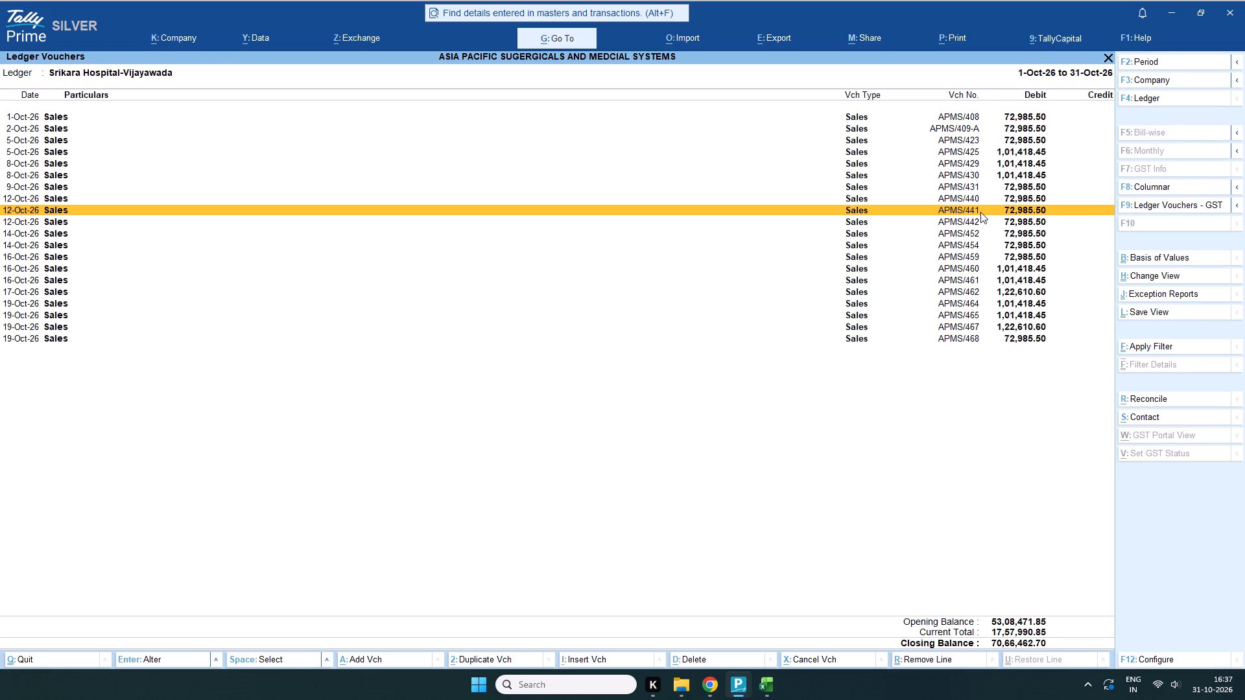
{"action": "double_click", "coordinate": [980, 212]}
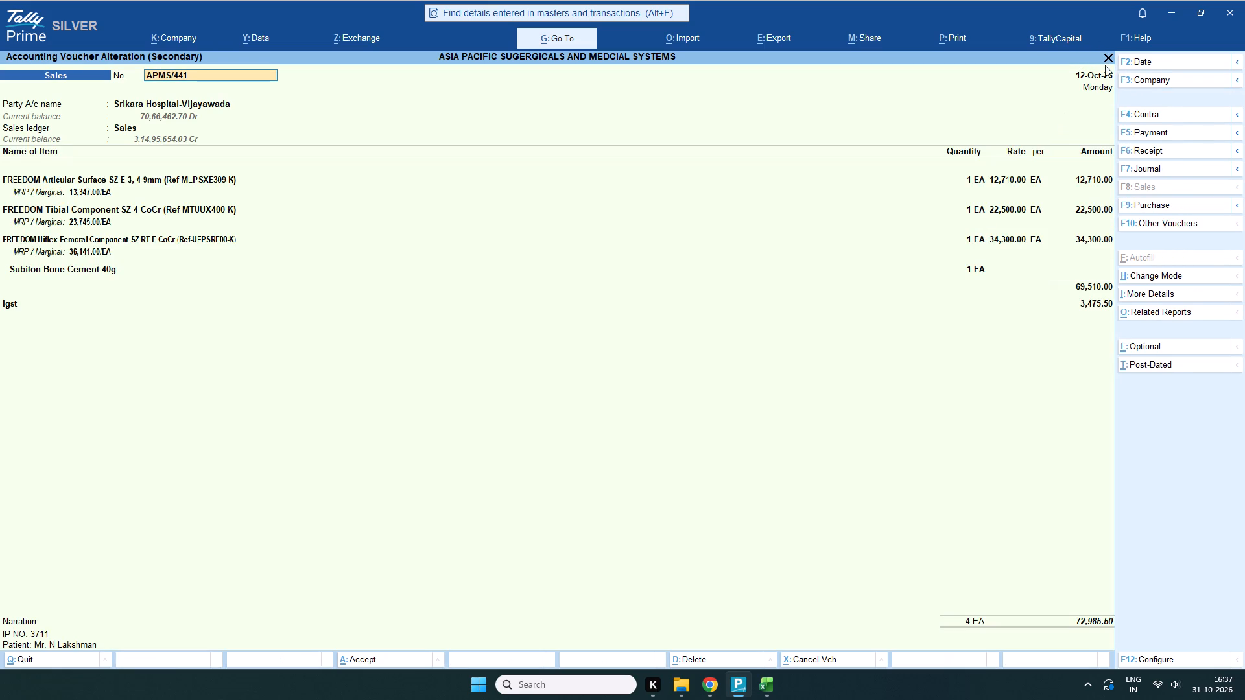
{"action": "left_click", "coordinate": [1102, 56]}
Check the tax lines of October sales vouchers APMS/440, APMS/431 and APMS/430 in turn, closing each one.
{"action": "scroll", "coordinate": [1000, 198], "scroll_direction": "up", "scroll_amount": 1}
{"action": "double_click", "coordinate": [991, 201]}
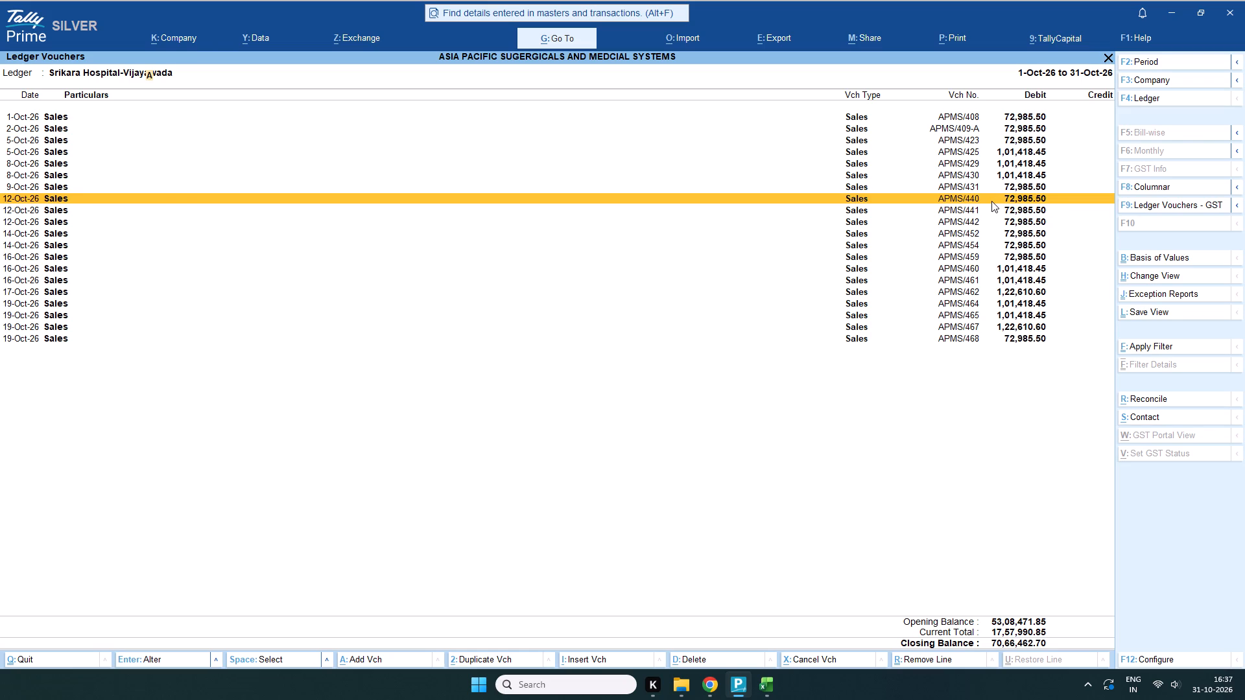
{"action": "left_click", "coordinate": [1106, 60]}
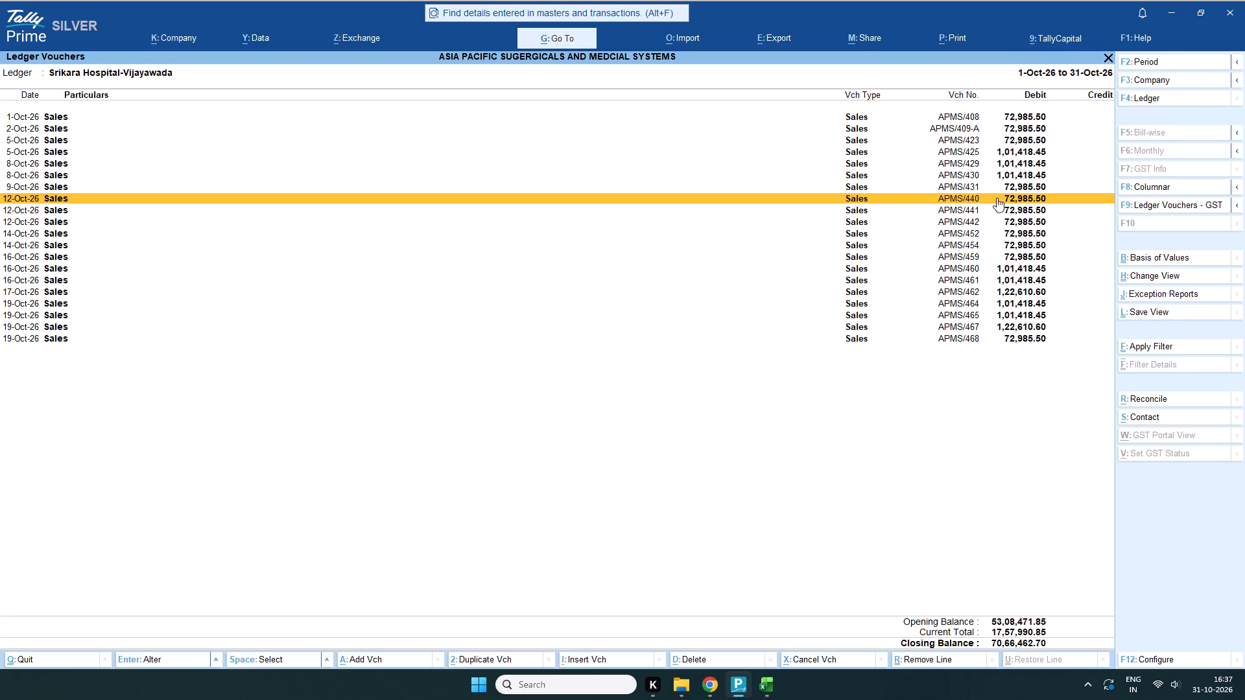
{"action": "scroll", "coordinate": [994, 196], "scroll_direction": "up", "scroll_amount": 2}
{"action": "scroll", "coordinate": [991, 180], "scroll_direction": "down", "scroll_amount": 2}
{"action": "scroll", "coordinate": [991, 180], "scroll_direction": "up", "scroll_amount": 1}
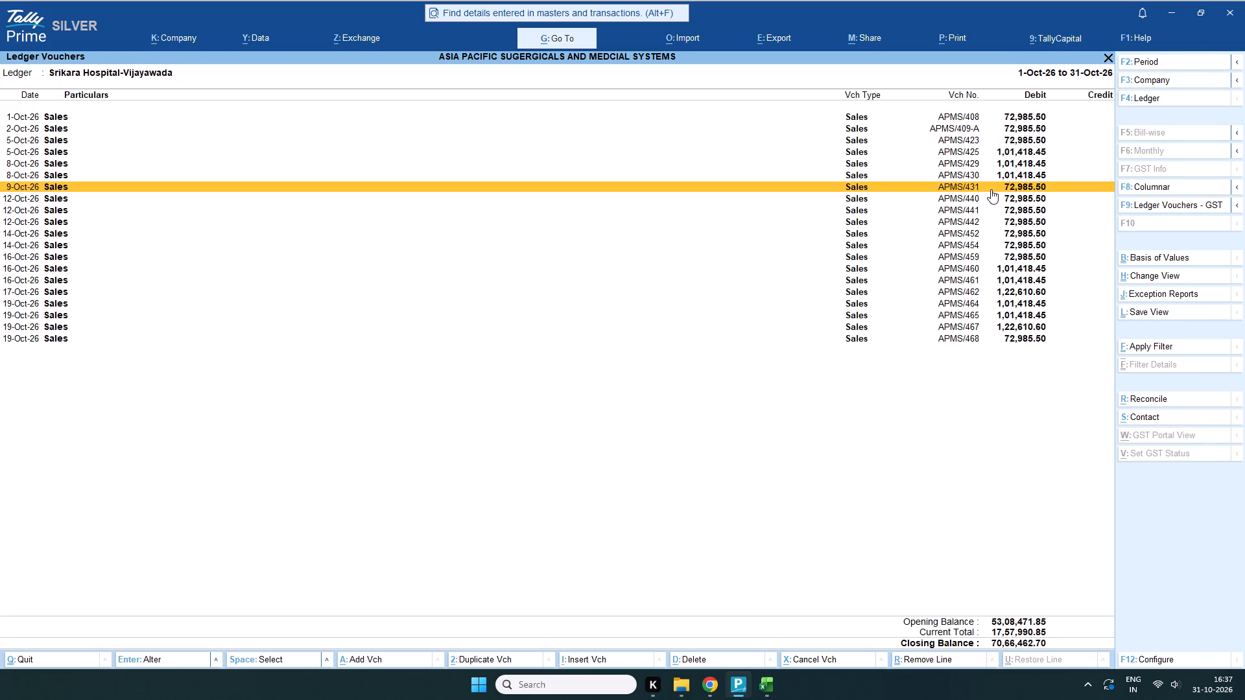
{"action": "double_click", "coordinate": [991, 189]}
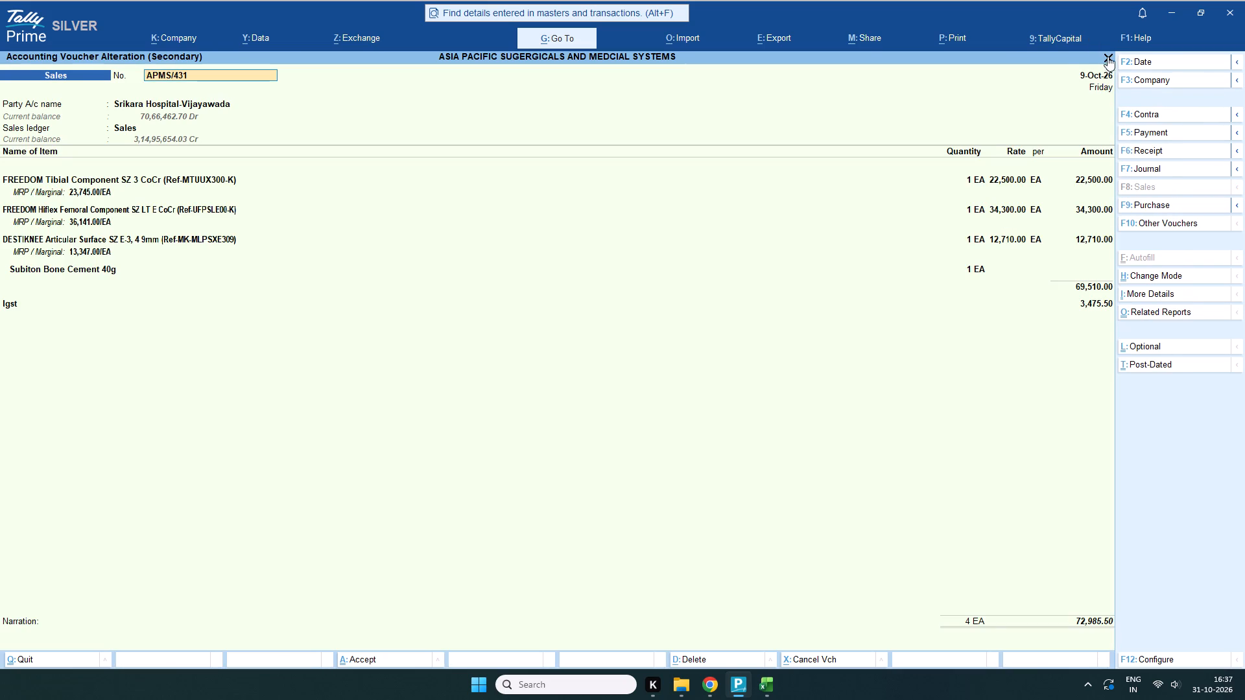
{"action": "left_click", "coordinate": [1108, 56]}
{"action": "scroll", "coordinate": [987, 189], "scroll_direction": "up", "scroll_amount": 1}
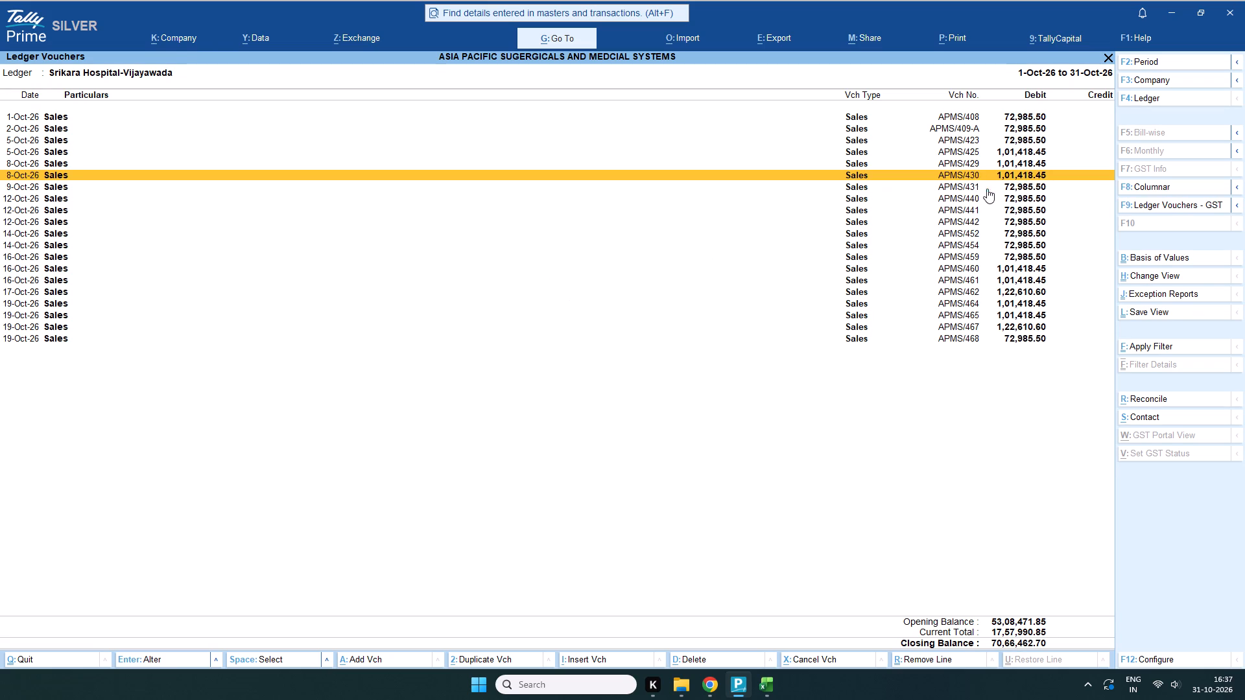
{"action": "double_click", "coordinate": [978, 176]}
{"action": "left_click", "coordinate": [1109, 56]}
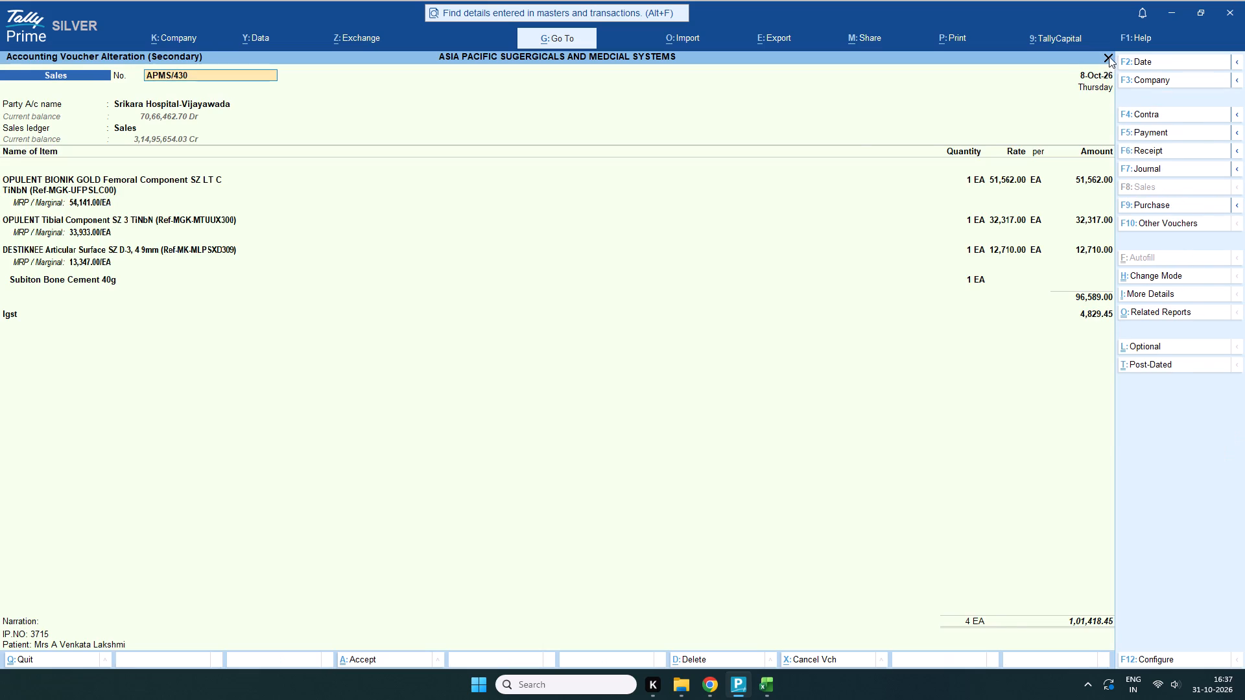
Check the tax lines of October sales vouchers APMS/429, APMS/425 and APMS/423, and return to the ledger's monthly summary.
{"action": "scroll", "coordinate": [974, 185], "scroll_direction": "up", "scroll_amount": 1}
{"action": "double_click", "coordinate": [976, 164]}
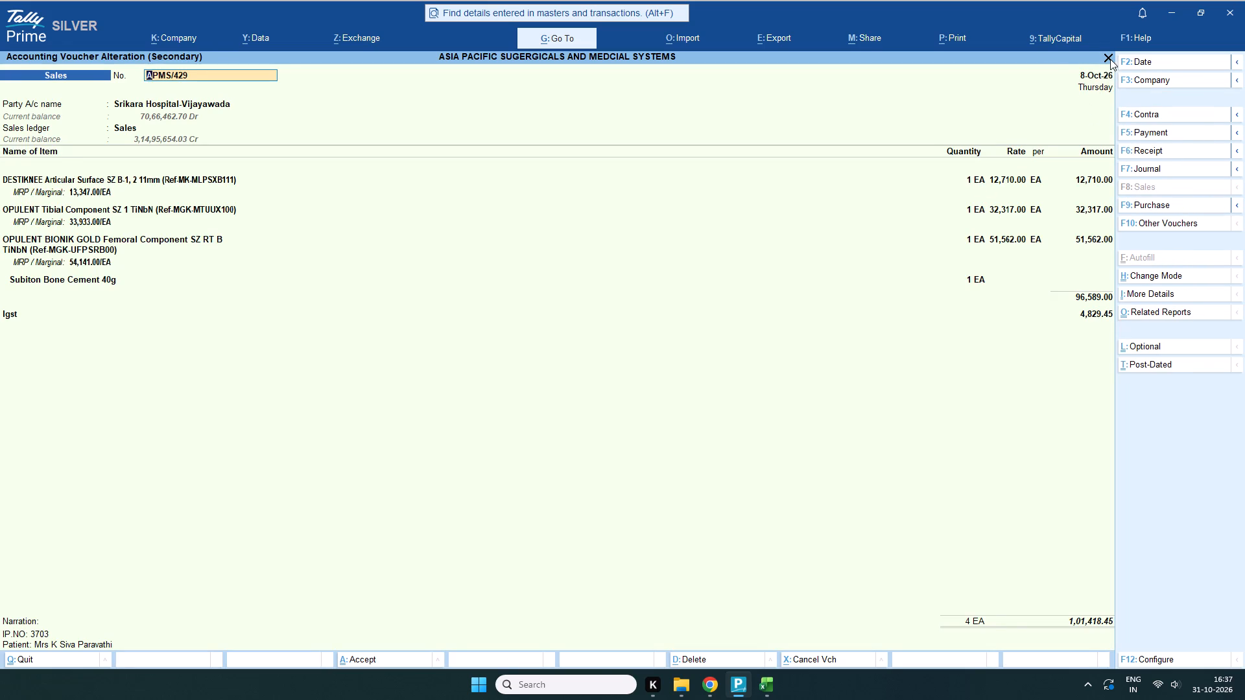
{"action": "left_click", "coordinate": [1110, 59]}
{"action": "scroll", "coordinate": [1004, 169], "scroll_direction": "up", "scroll_amount": 1}
{"action": "double_click", "coordinate": [986, 154]}
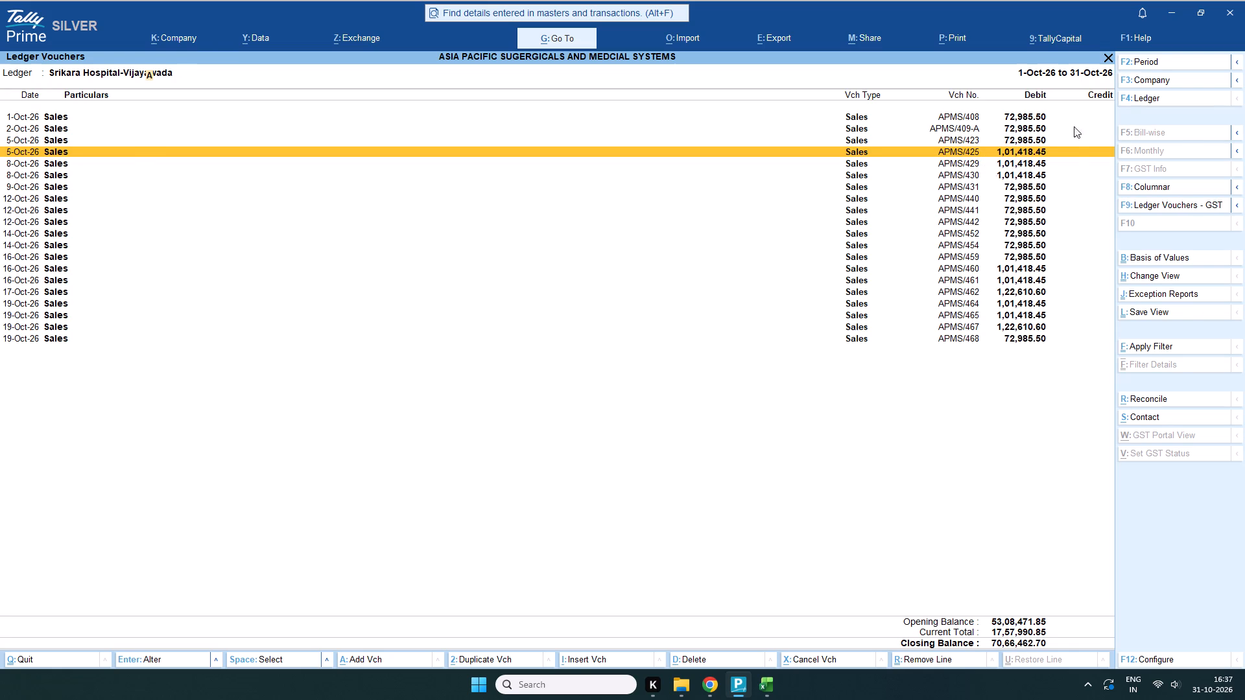
{"action": "left_click", "coordinate": [1105, 58]}
{"action": "scroll", "coordinate": [993, 171], "scroll_direction": "up", "scroll_amount": 1}
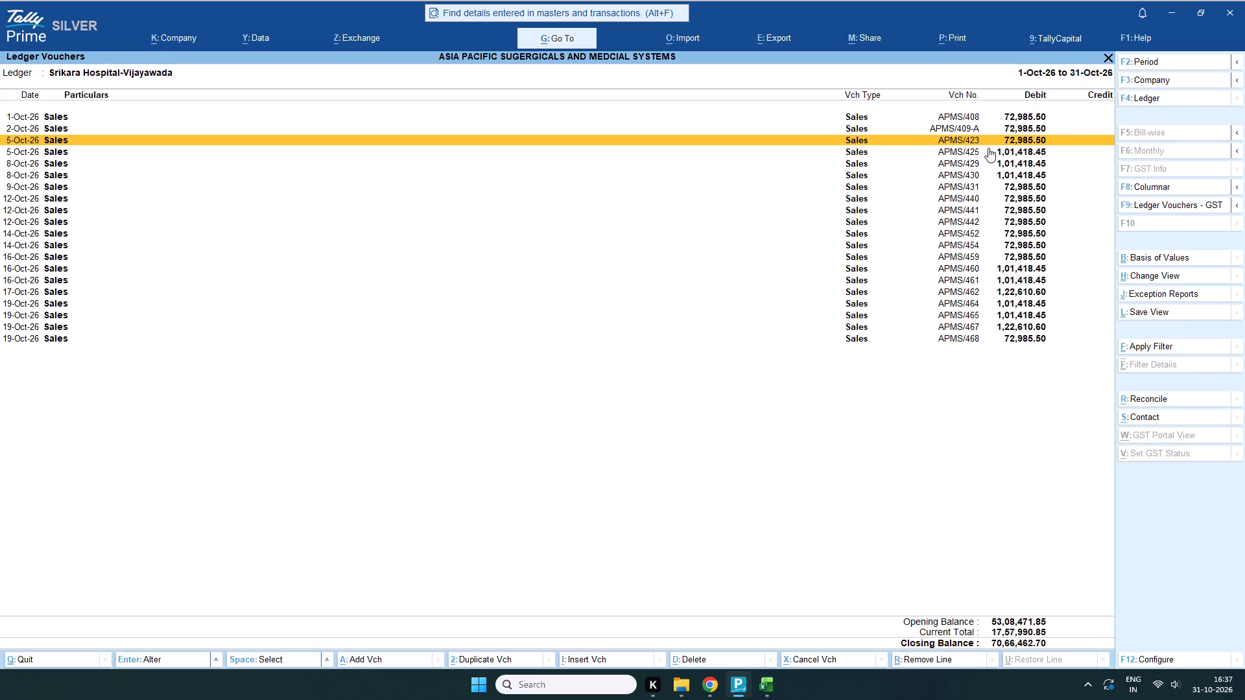
{"action": "left_click", "coordinate": [986, 143]}
{"action": "double_click", "coordinate": [986, 143]}
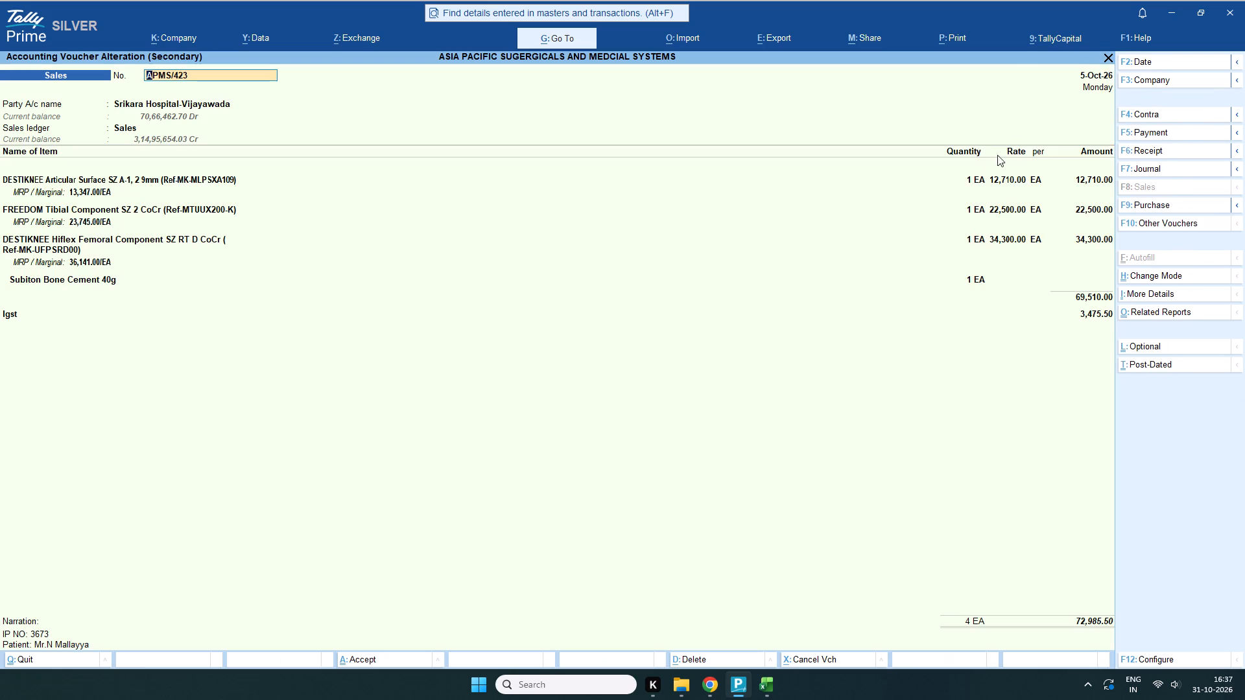
{"action": "left_click_drag", "start_coordinate": [1112, 54], "coordinate": [1109, 62]}
{"action": "left_click", "coordinate": [1108, 60]}
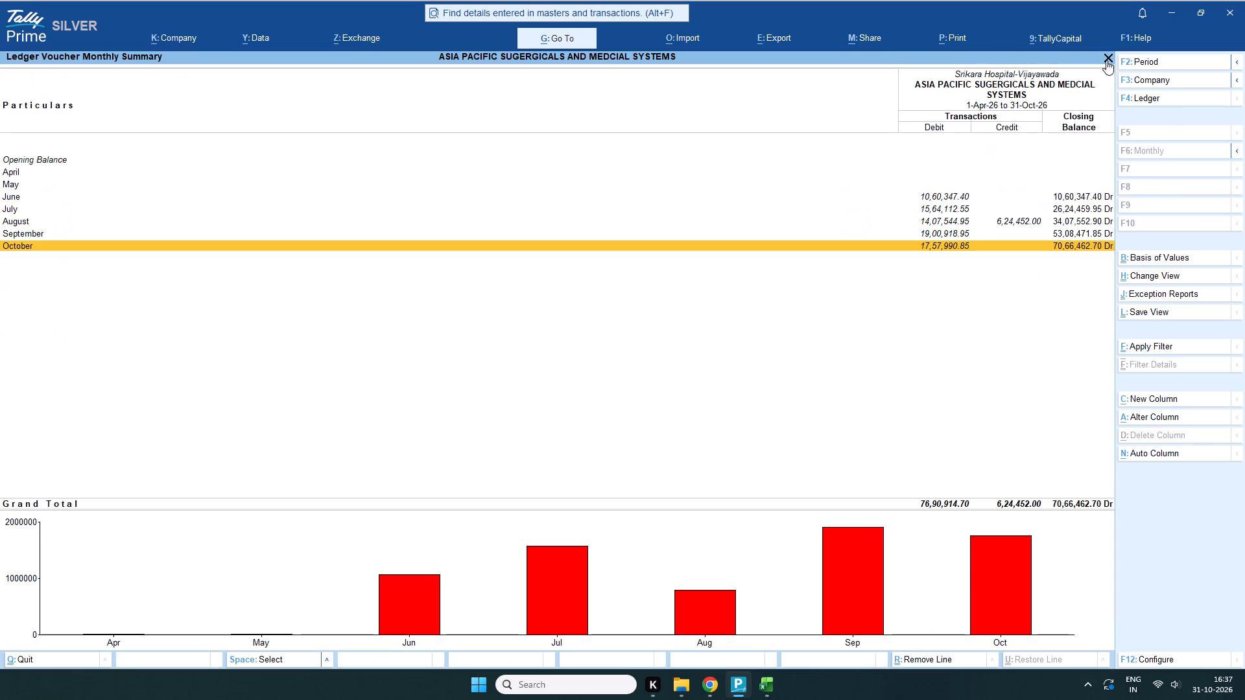
Leave the Srikara Hospital-Vijayawada ledger and Account Books, and open the Negative Ledgers exception report.
{"action": "left_click", "coordinate": [1106, 60]}
{"action": "left_click", "coordinate": [1106, 60]}
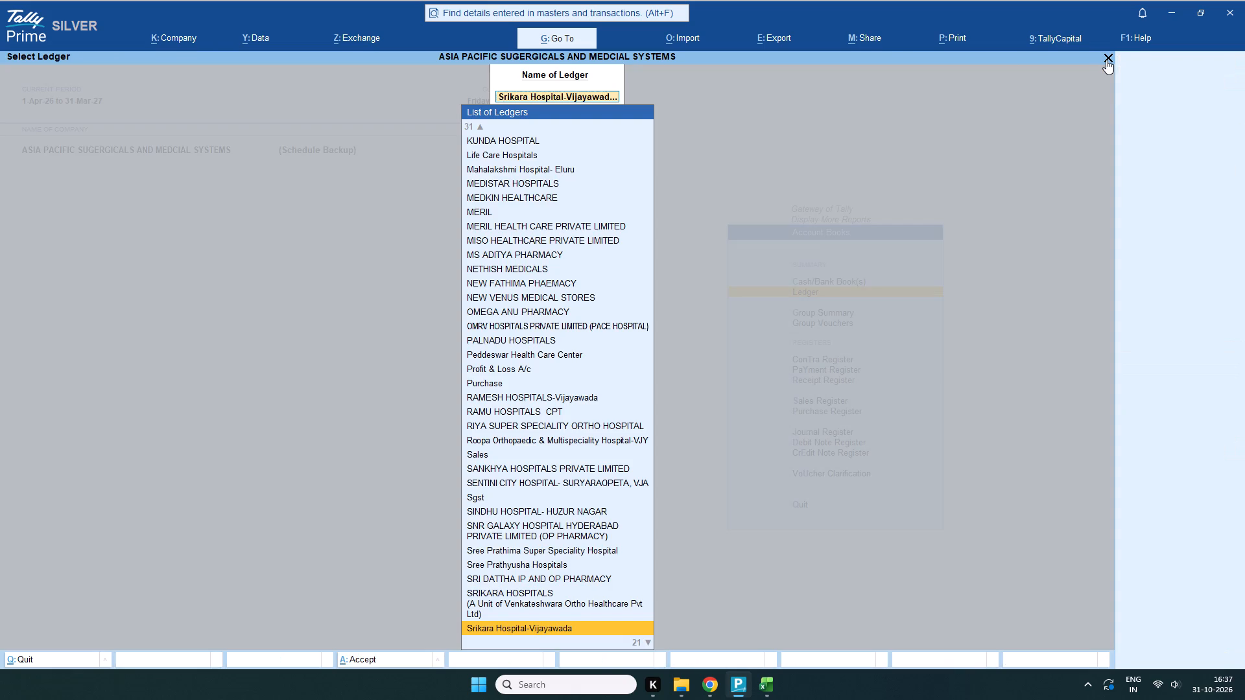
{"action": "left_click", "coordinate": [1106, 60]}
{"action": "scroll", "coordinate": [781, 475], "scroll_direction": "down", "scroll_amount": 8}
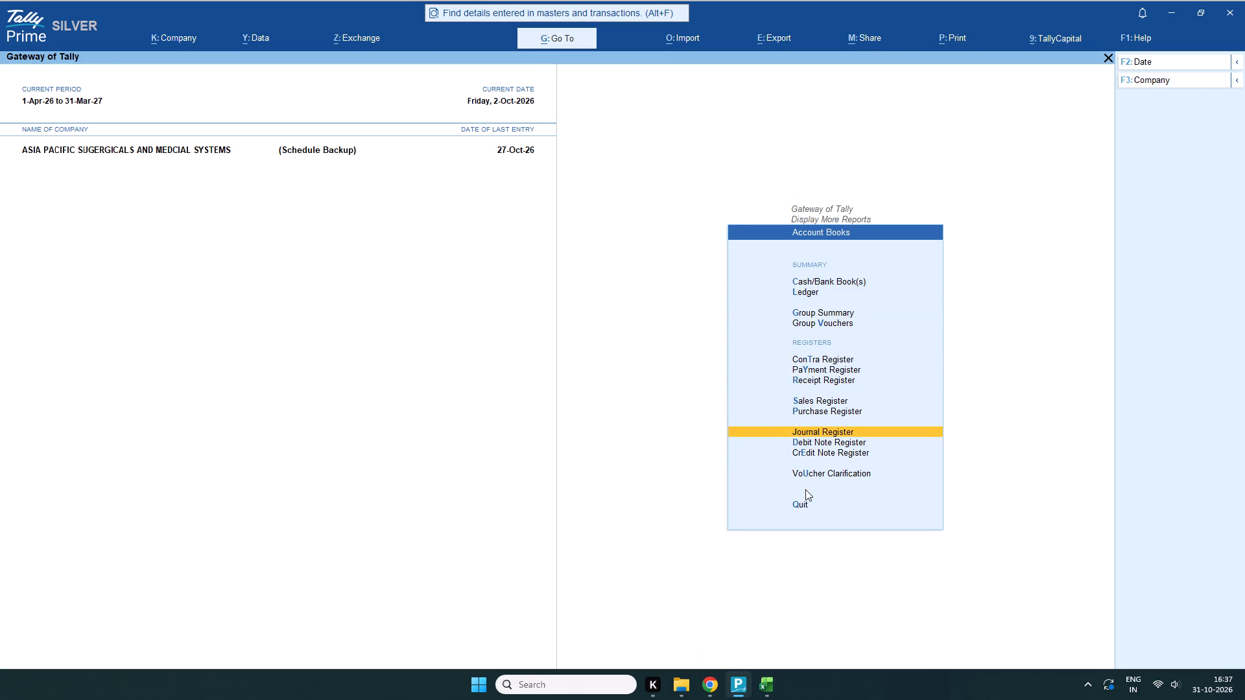
{"action": "scroll", "coordinate": [805, 489], "scroll_direction": "down", "scroll_amount": 2}
{"action": "left_click", "coordinate": [796, 500]}
{"action": "scroll", "coordinate": [816, 464], "scroll_direction": "down", "scroll_amount": 6}
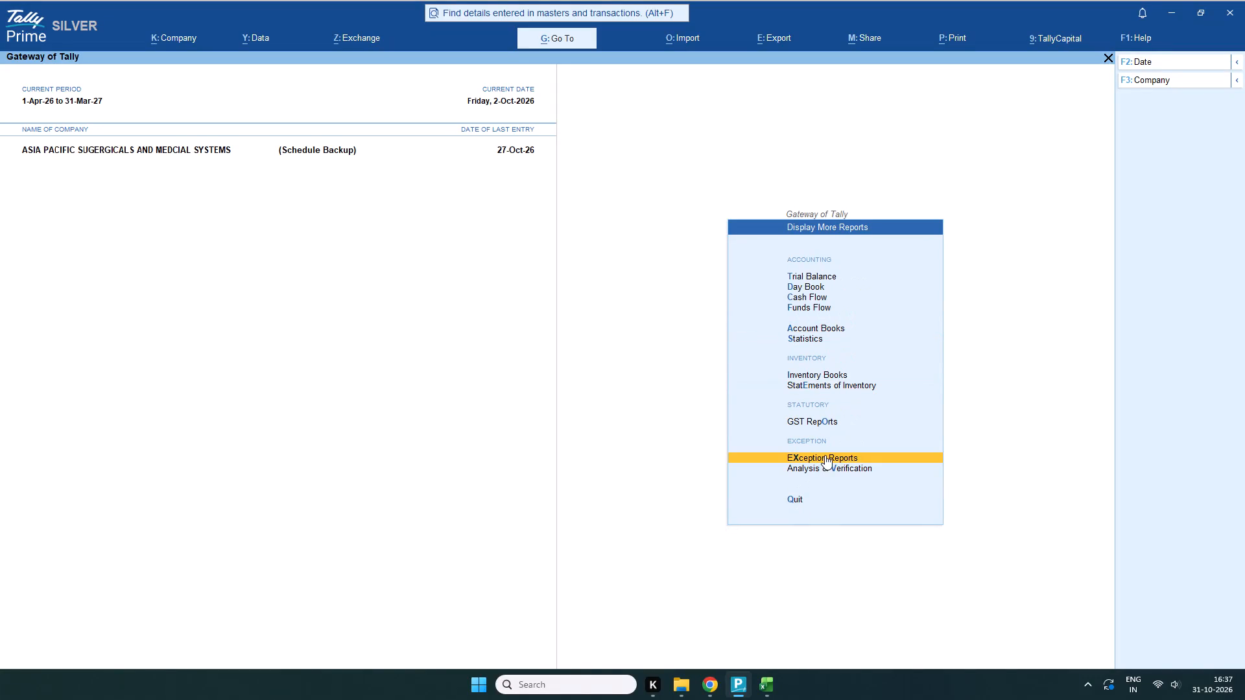
{"action": "scroll", "coordinate": [825, 455], "scroll_direction": "up", "scroll_amount": 1}
{"action": "left_click", "coordinate": [825, 455]}
{"action": "scroll", "coordinate": [839, 366], "scroll_direction": "down", "scroll_amount": 1}
{"action": "scroll", "coordinate": [821, 441], "scroll_direction": "down", "scroll_amount": 3}
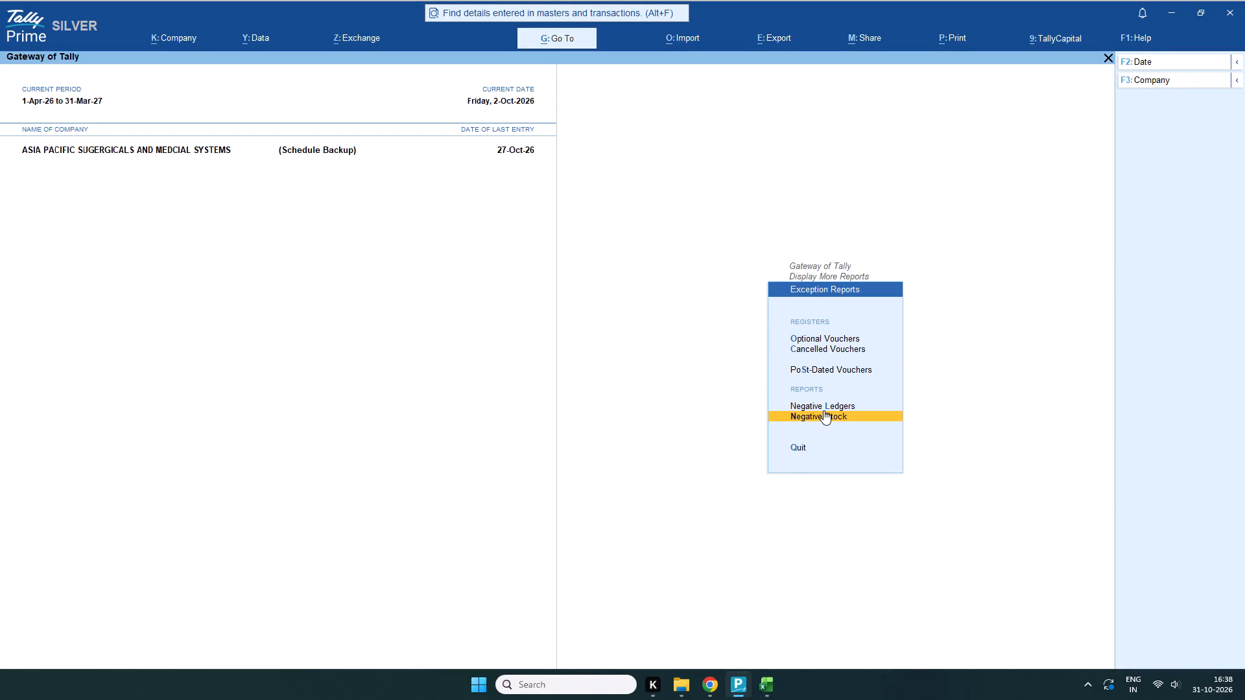
{"action": "scroll", "coordinate": [824, 406], "scroll_direction": "up", "scroll_amount": 1}
{"action": "left_click", "coordinate": [824, 406]}
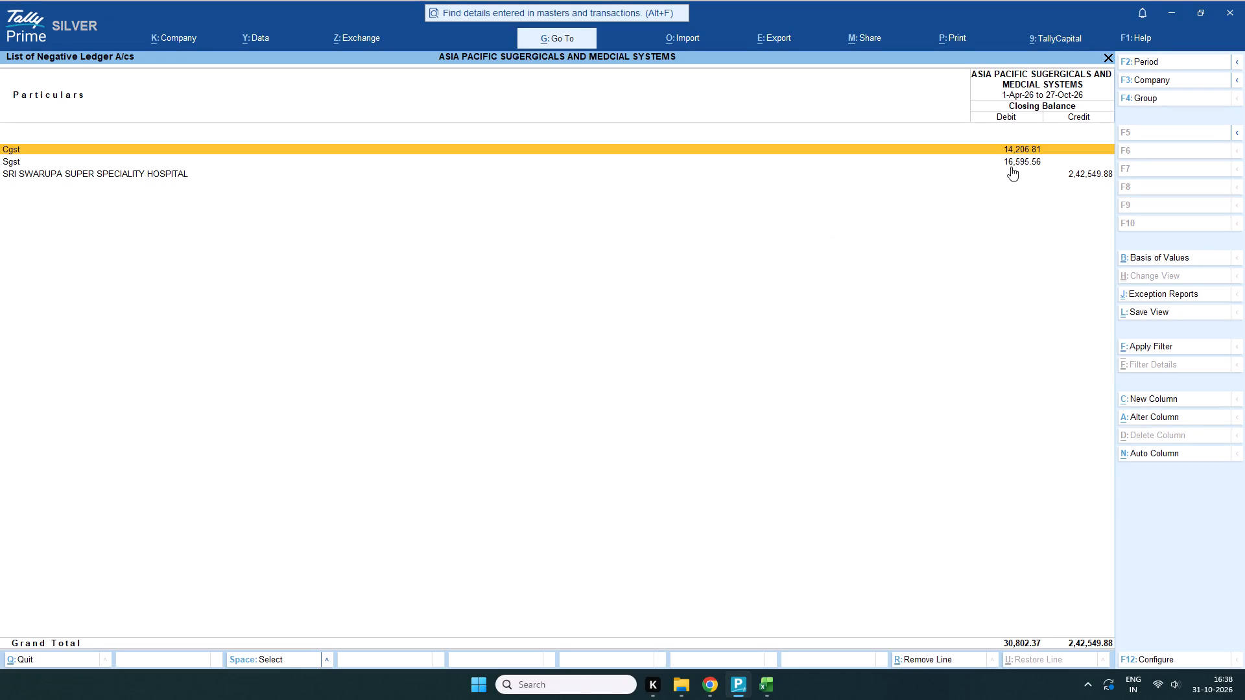
Open the Cgst ledger from the negative ledgers list and display its October vouchers.
{"action": "scroll", "coordinate": [1013, 160], "scroll_direction": "down", "scroll_amount": 1}
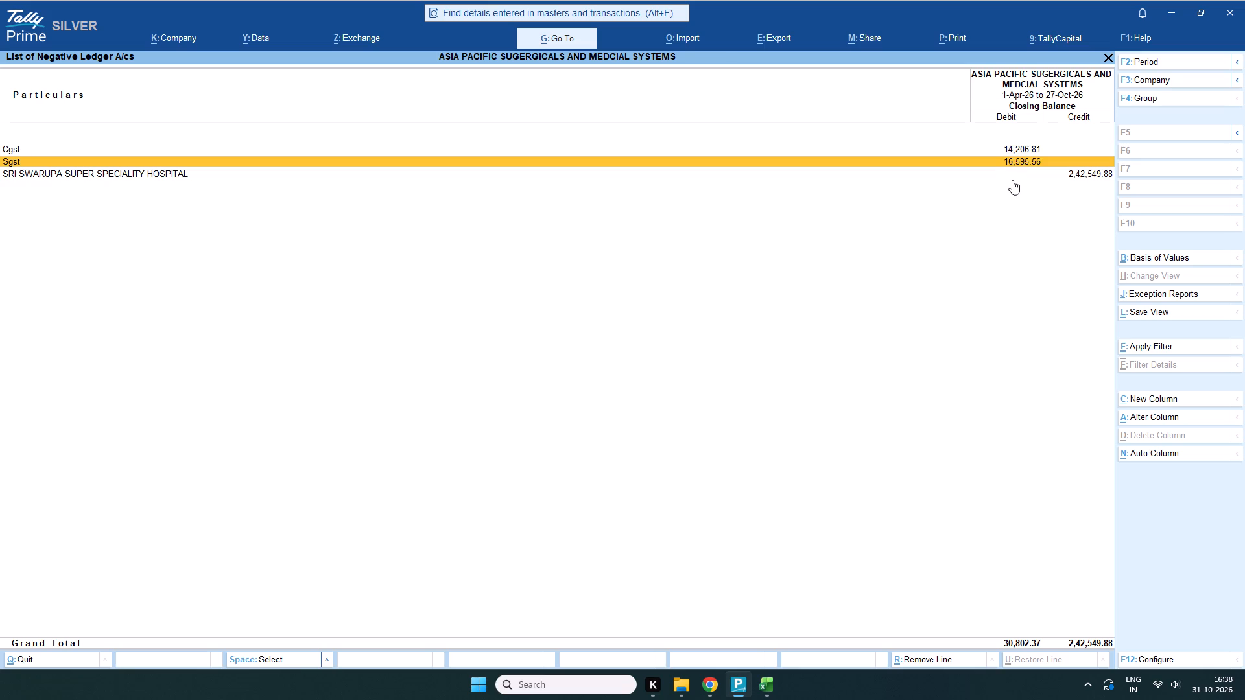
{"action": "scroll", "coordinate": [1012, 180], "scroll_direction": "up", "scroll_amount": 1}
{"action": "double_click", "coordinate": [1015, 148]}
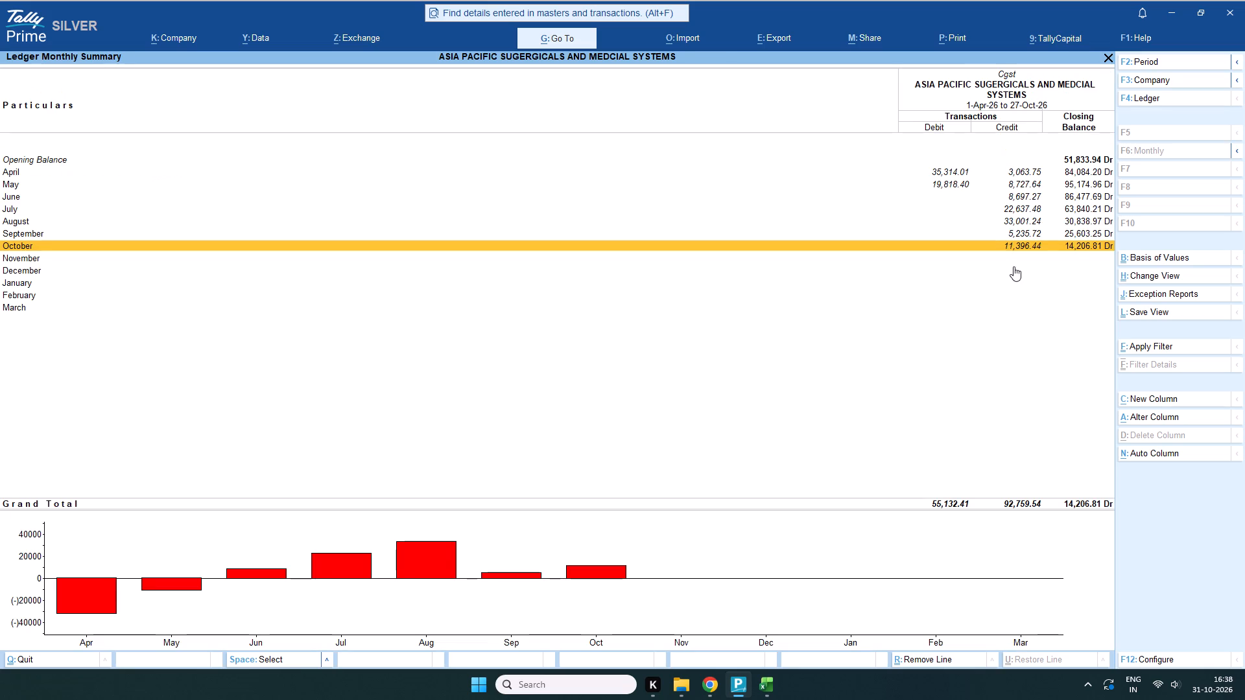
{"action": "double_click", "coordinate": [1061, 246]}
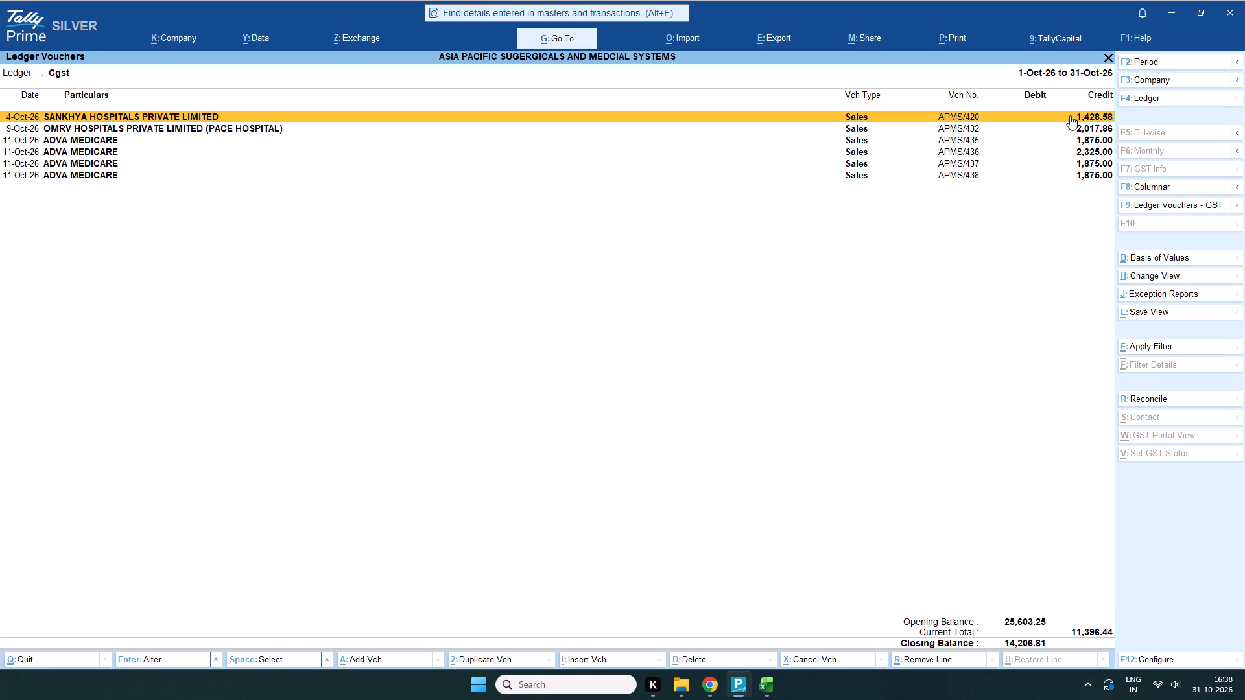
Check the tax lines of the Cgst ledger's October sales vouchers APMS/420, APMS/432 and APMS/435, closing each one.
{"action": "double_click", "coordinate": [1052, 115]}
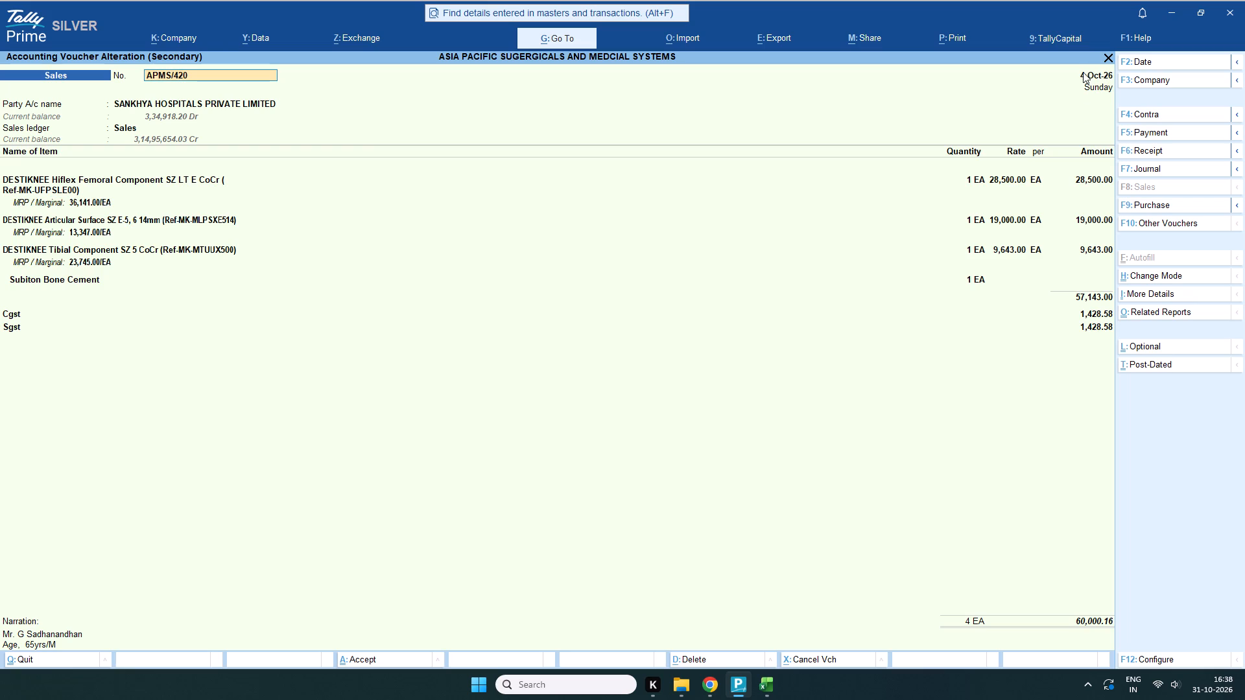
{"action": "left_click", "coordinate": [1104, 57]}
{"action": "scroll", "coordinate": [1073, 171], "scroll_direction": "down", "scroll_amount": 1}
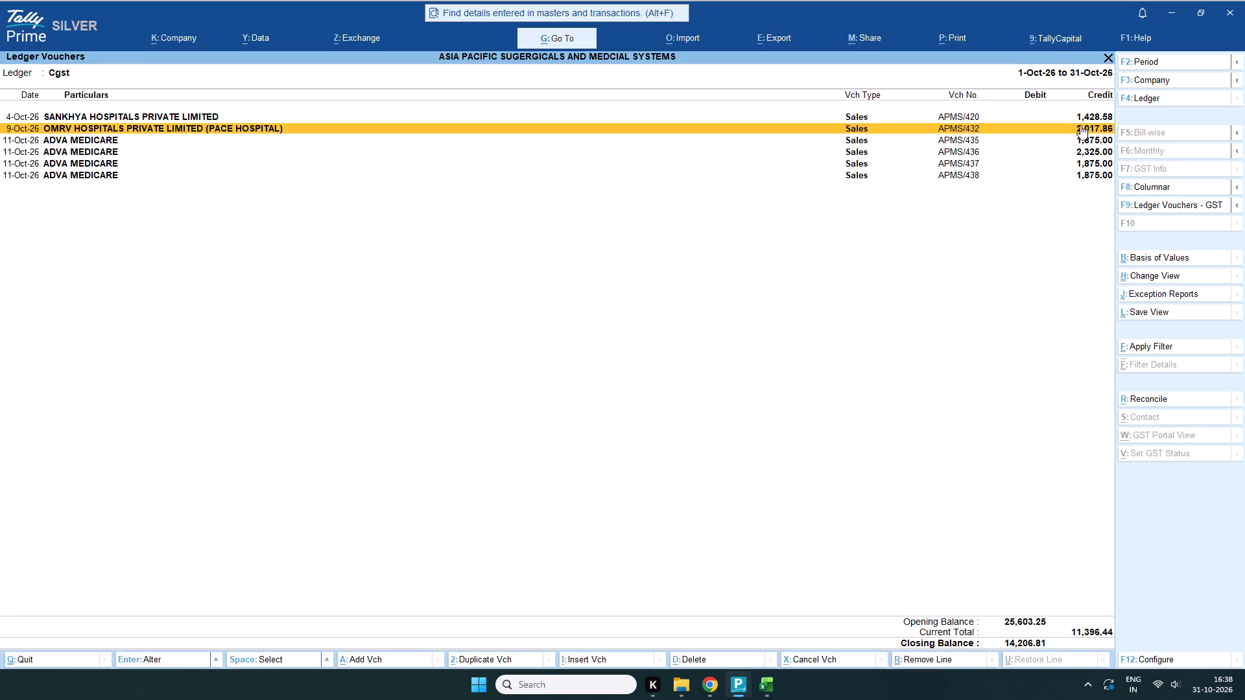
{"action": "left_click", "coordinate": [1080, 125]}
{"action": "left_click", "coordinate": [1080, 125]}
{"action": "double_click", "coordinate": [1079, 126]}
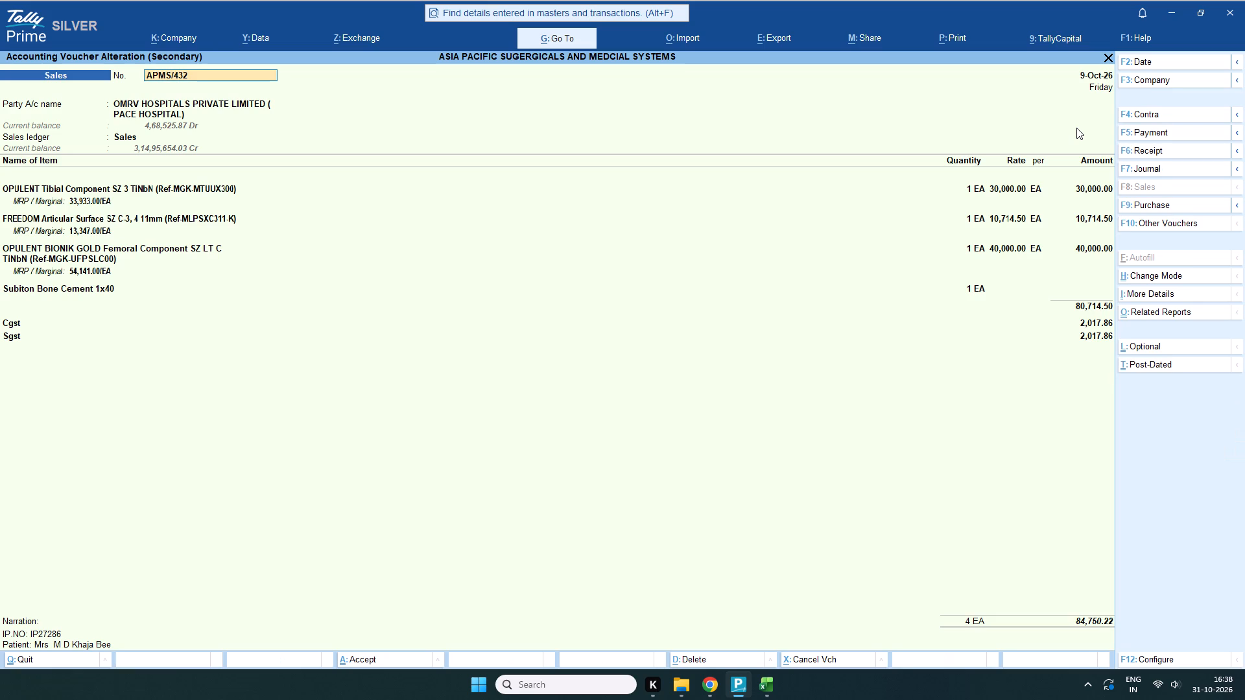
{"action": "left_click", "coordinate": [1108, 54]}
{"action": "scroll", "coordinate": [1091, 184], "scroll_direction": "down", "scroll_amount": 1}
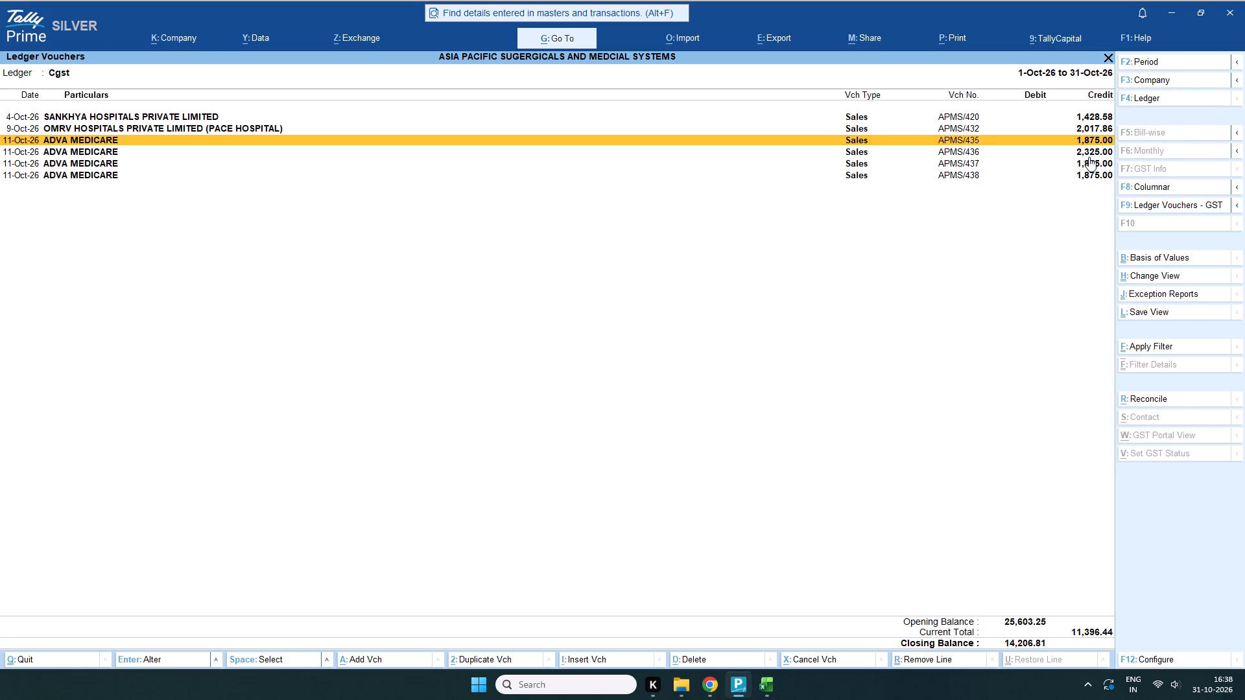
{"action": "double_click", "coordinate": [1088, 140]}
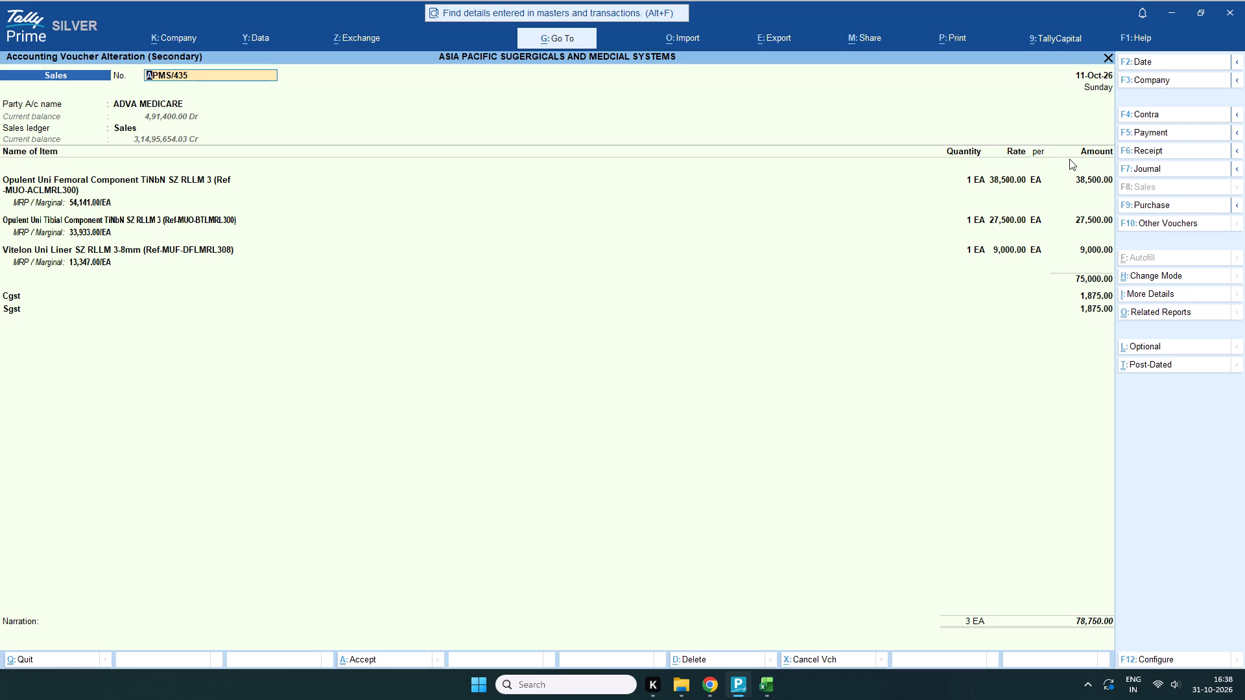
{"action": "left_click", "coordinate": [1109, 55]}
Check the tax lines of ADVA MEDICARE sales voucher APMS/436 and return to the October voucher list.
{"action": "scroll", "coordinate": [1070, 163], "scroll_direction": "down", "scroll_amount": 1}
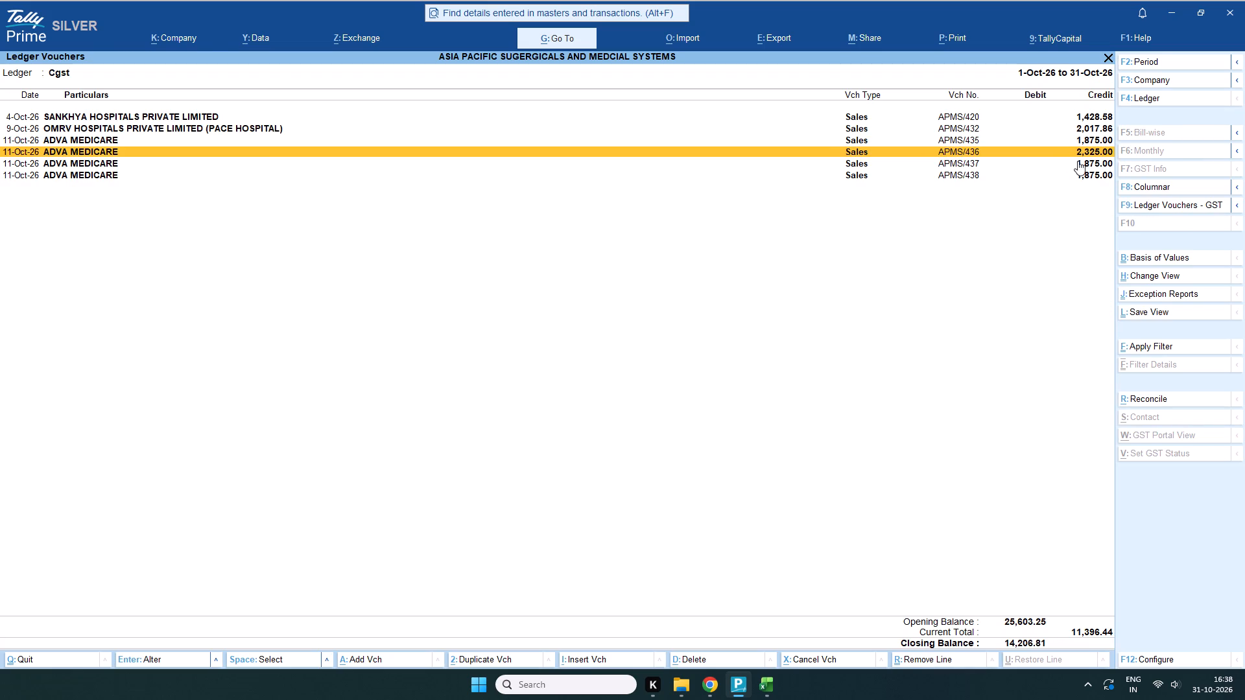
{"action": "double_click", "coordinate": [1084, 150]}
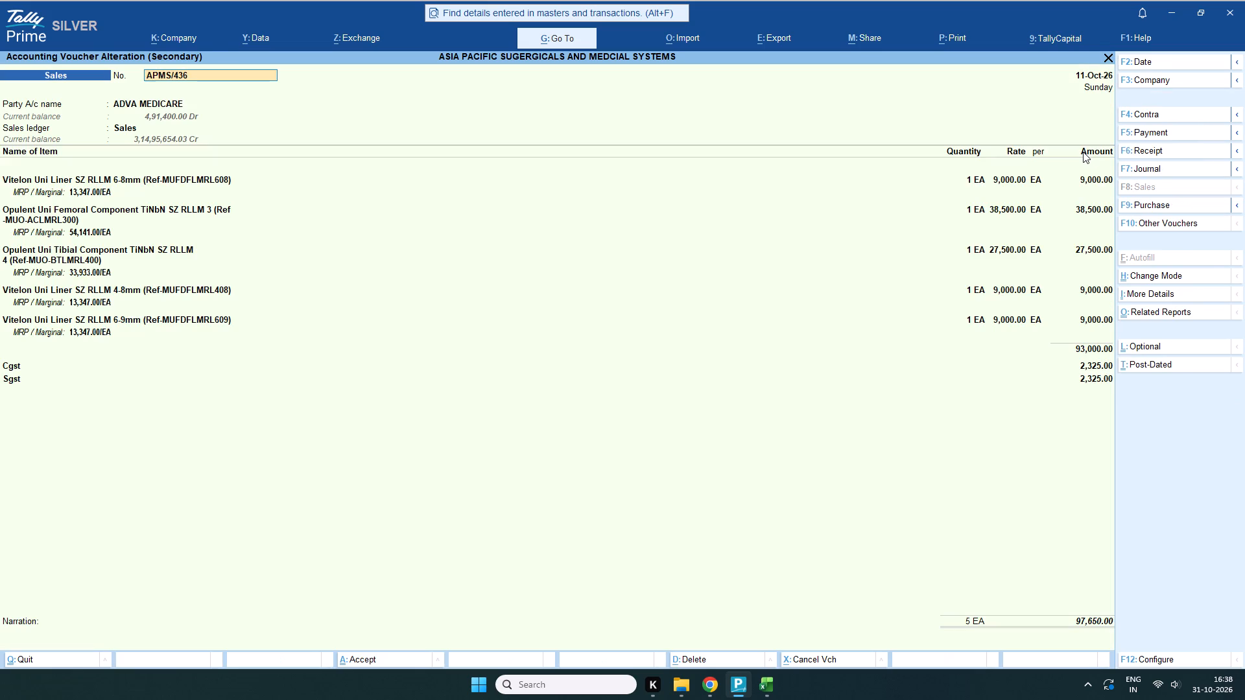
{"action": "left_click", "coordinate": [1106, 52]}
{"action": "scroll", "coordinate": [1104, 176], "scroll_direction": "down", "scroll_amount": 1}
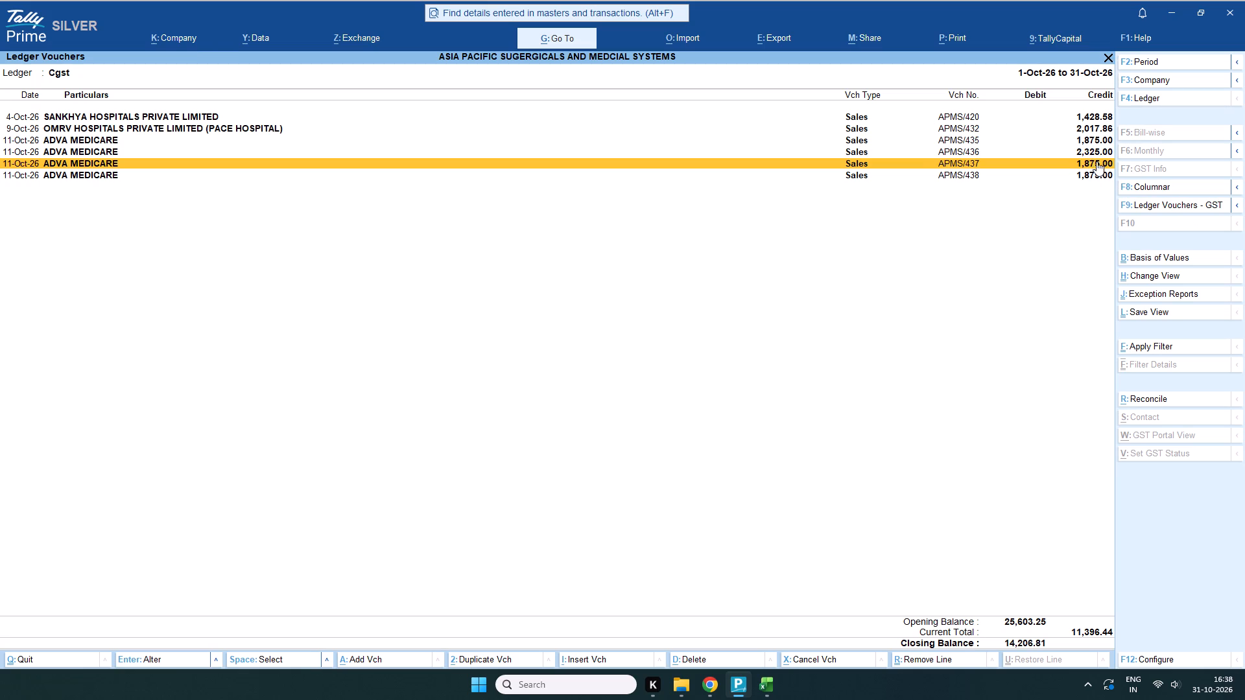
{"action": "double_click", "coordinate": [1094, 157]}
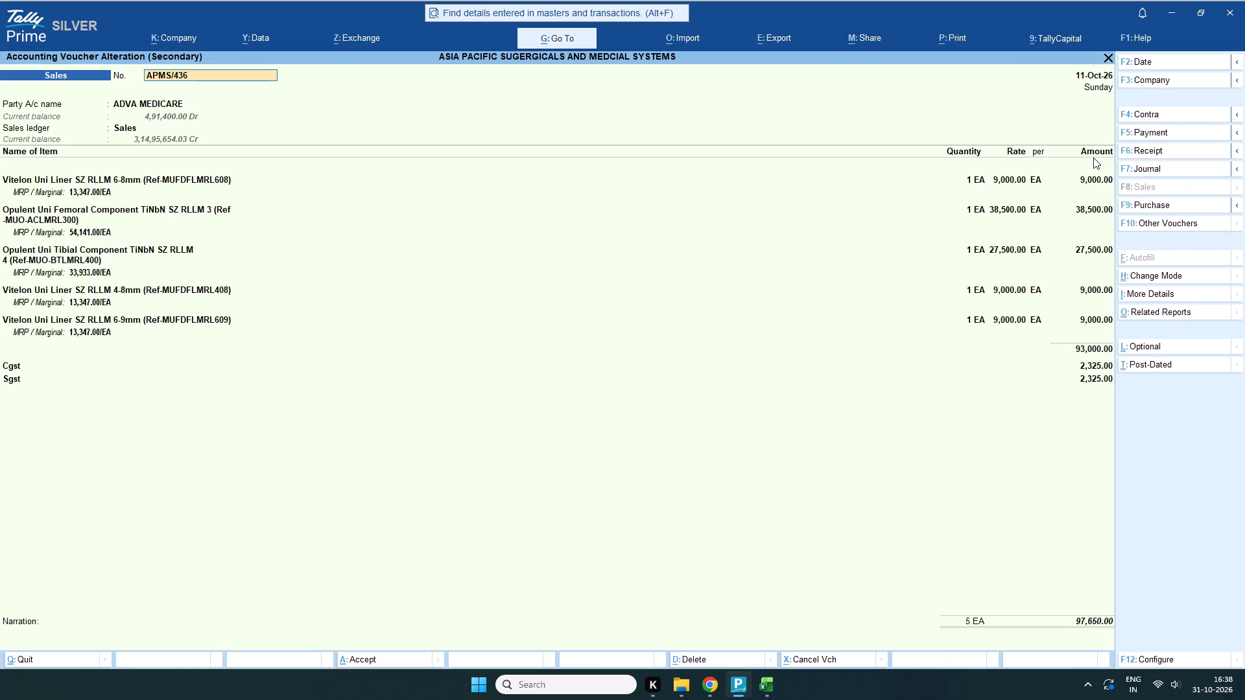
{"action": "left_click", "coordinate": [1113, 56]}
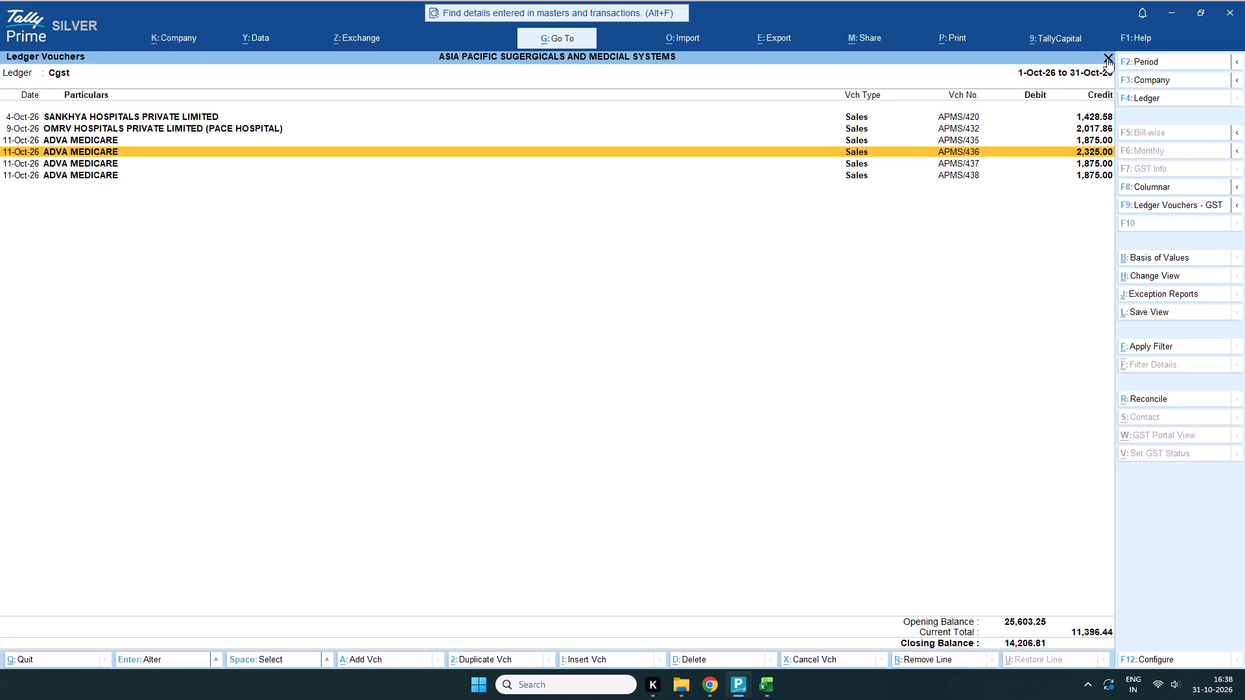
Check the tax lines of ADVA MEDICARE sales vouchers APMS/437 and APMS/438, closing each one.
{"action": "scroll", "coordinate": [1106, 220], "scroll_direction": "down", "scroll_amount": 1}
{"action": "left_click", "coordinate": [1086, 164]}
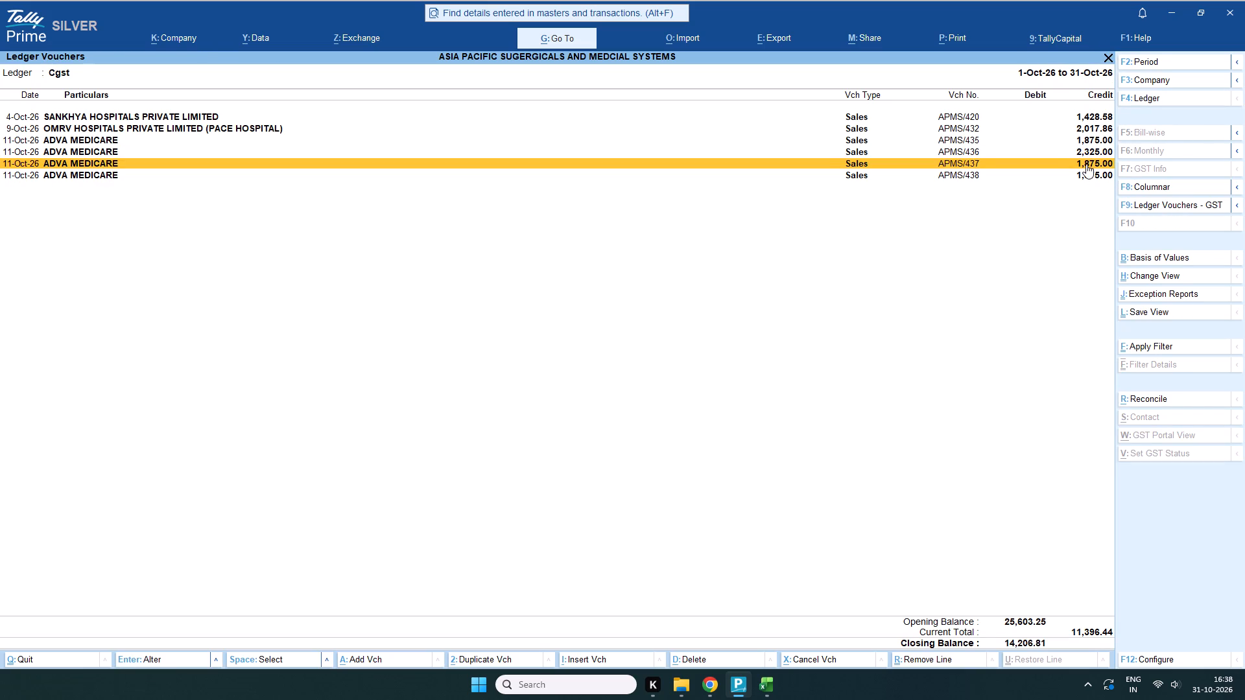
{"action": "left_click", "coordinate": [1086, 164]}
{"action": "double_click", "coordinate": [1086, 164]}
{"action": "double_click", "coordinate": [1086, 164]}
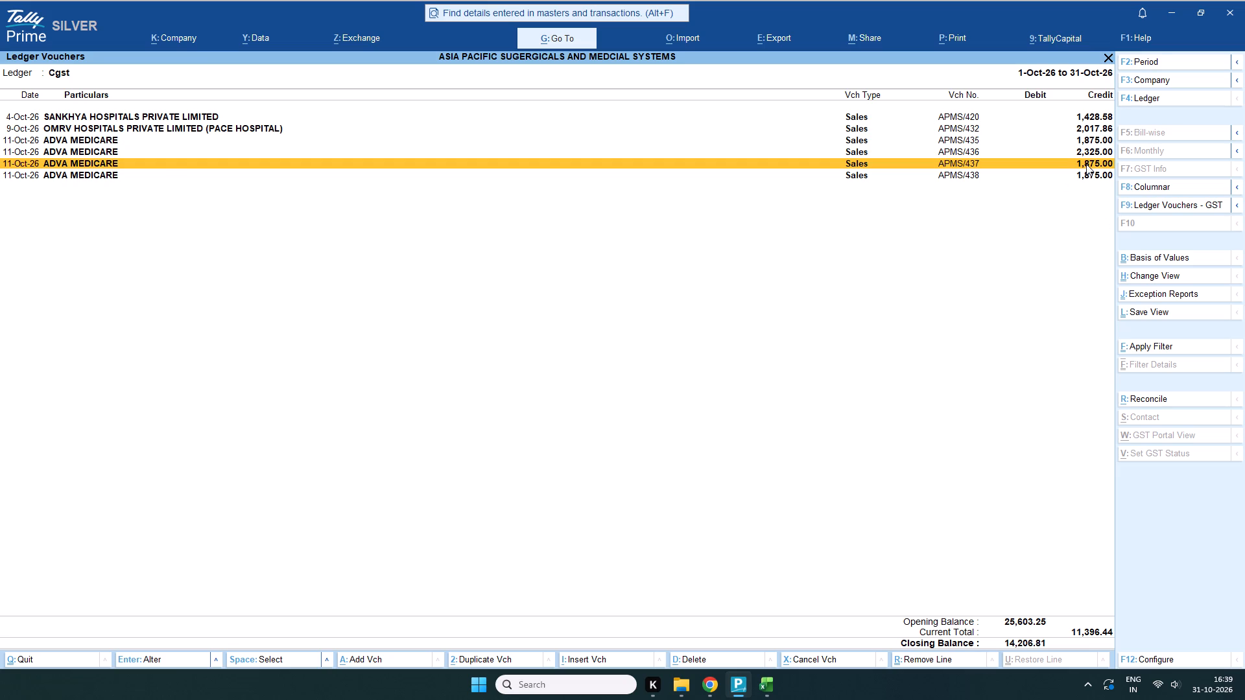
{"action": "double_click", "coordinate": [1086, 164]}
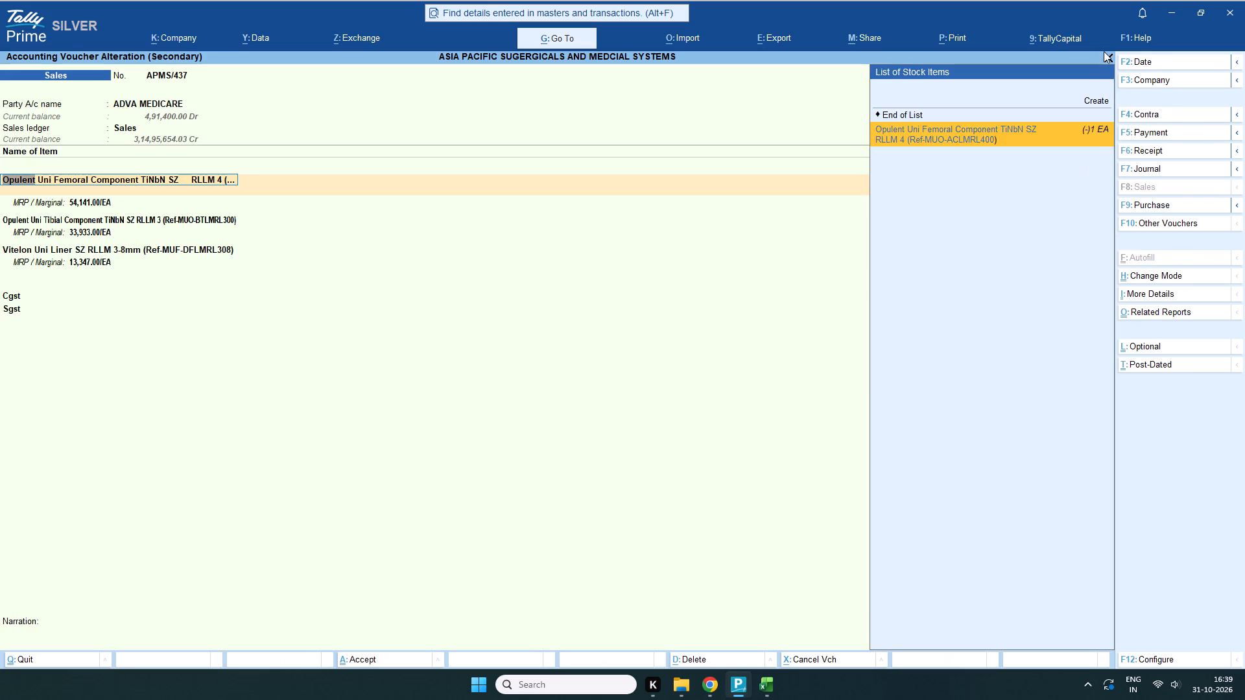
{"action": "left_click", "coordinate": [1105, 54]}
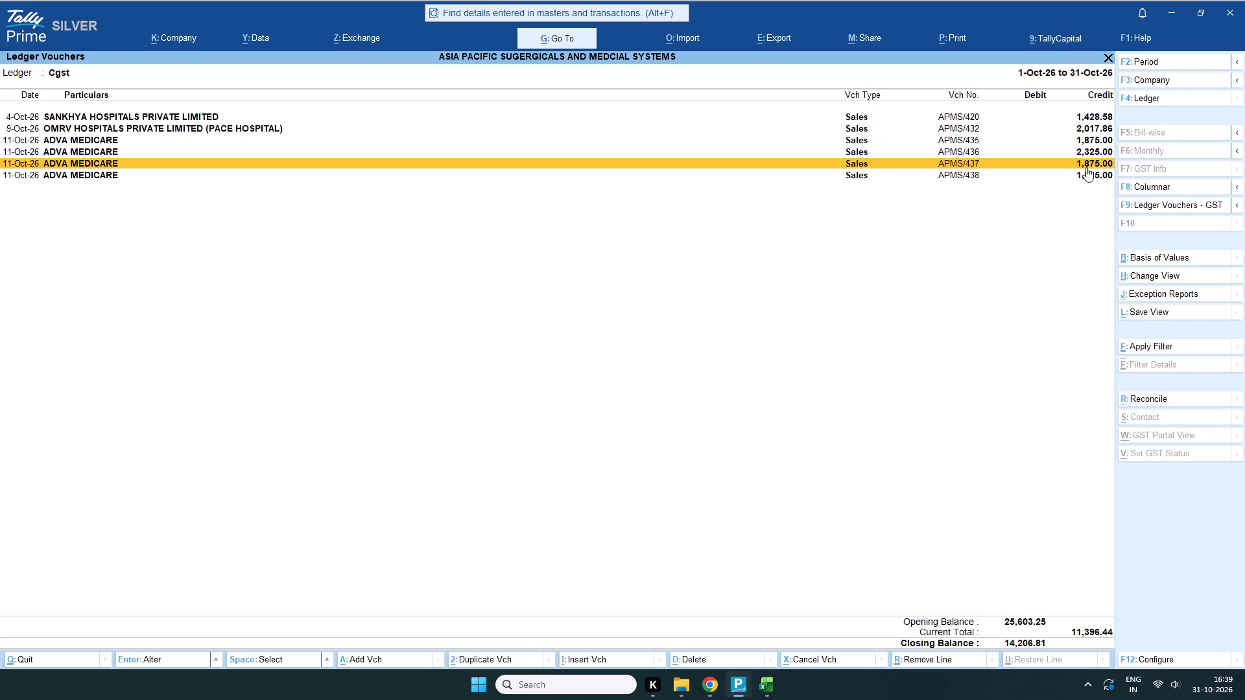
{"action": "double_click", "coordinate": [1086, 164]}
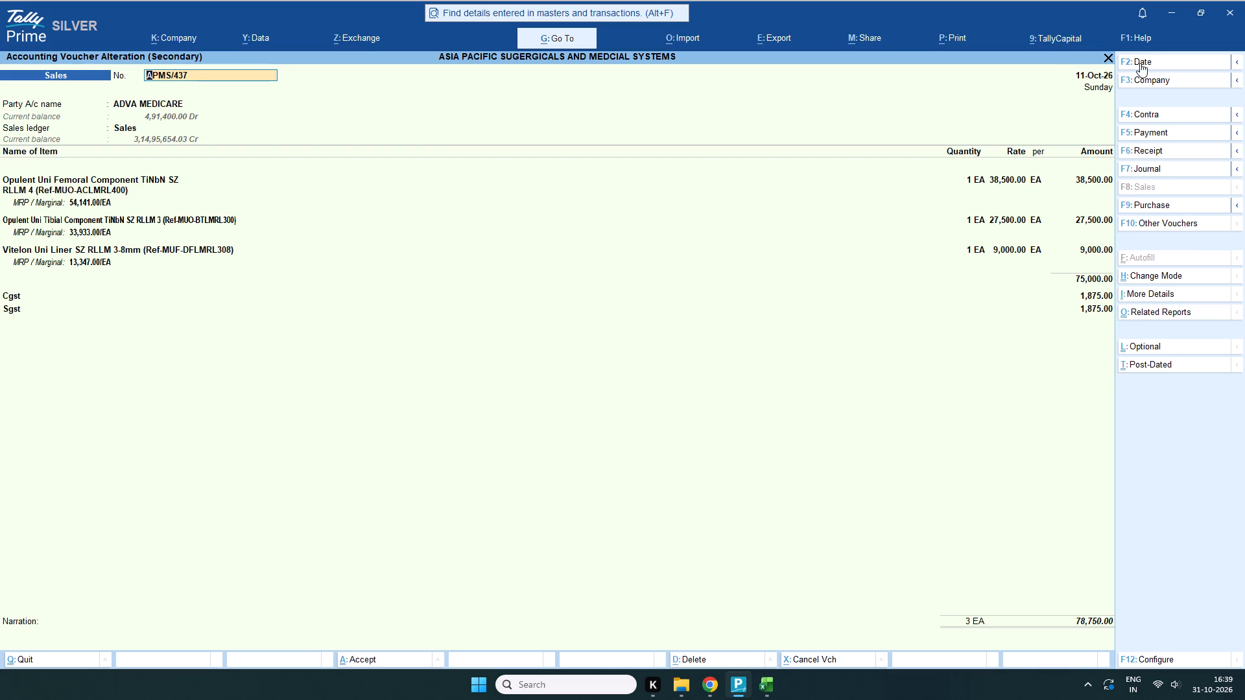
{"action": "left_click", "coordinate": [1110, 51]}
{"action": "left_click", "coordinate": [1106, 57]}
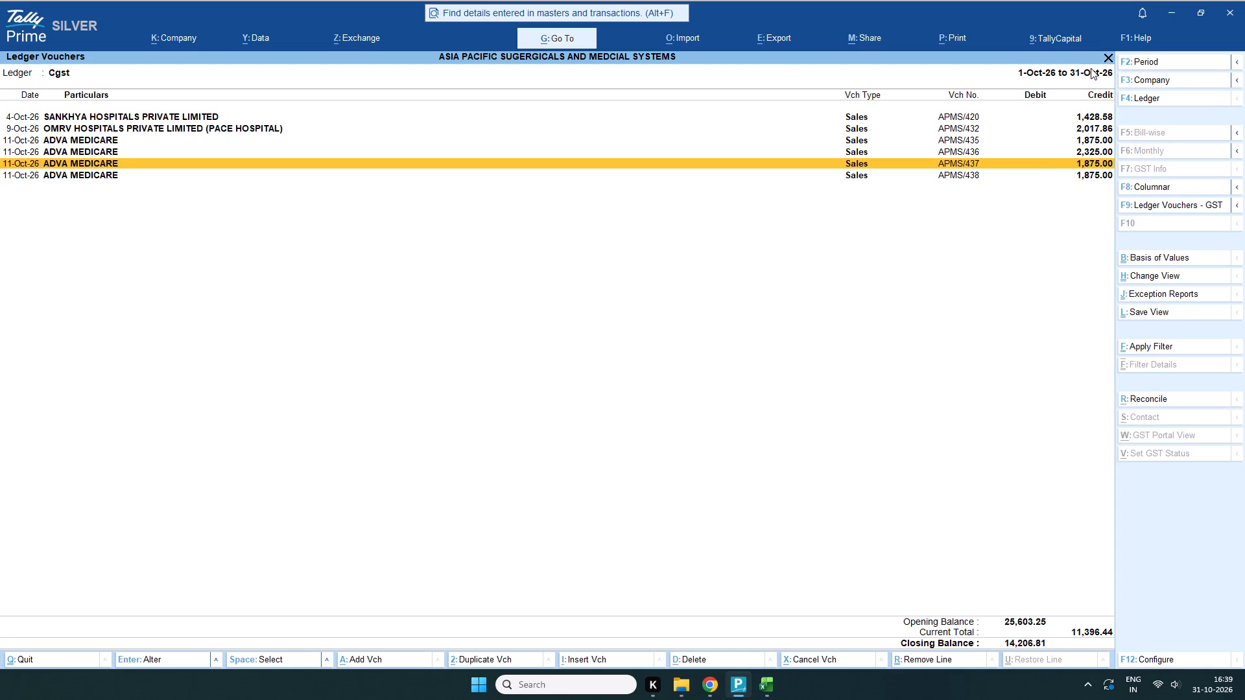
{"action": "scroll", "coordinate": [1049, 185], "scroll_direction": "down", "scroll_amount": 1}
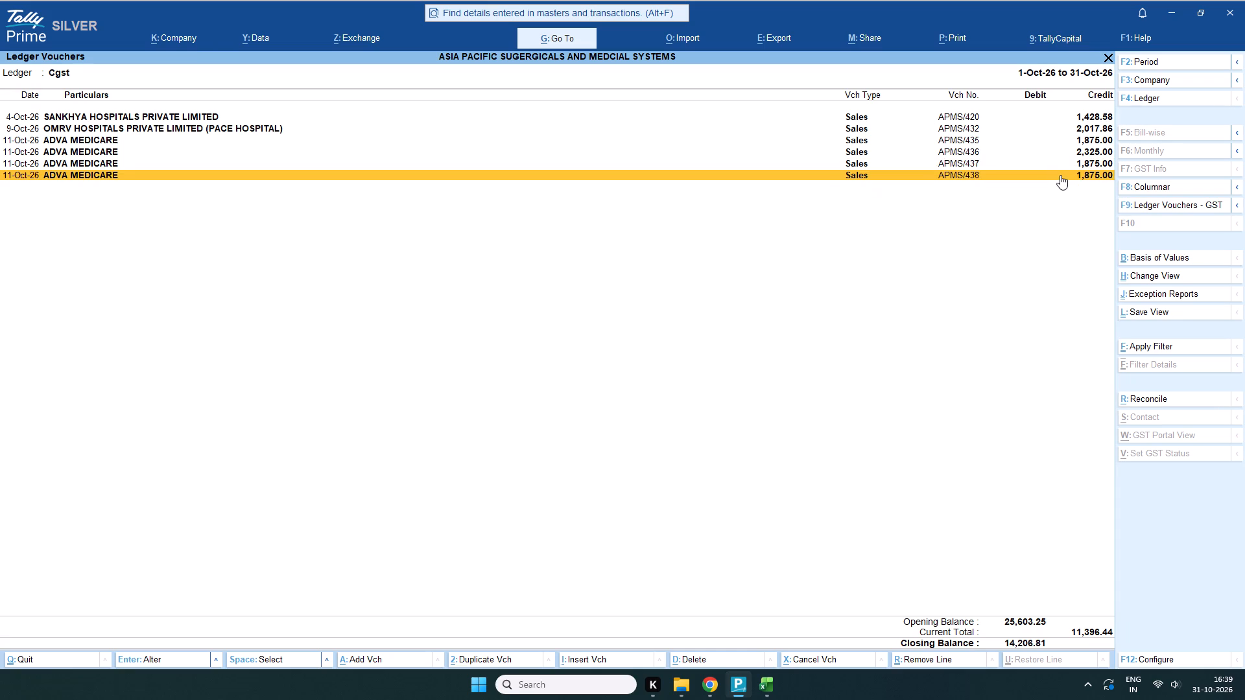
{"action": "left_click", "coordinate": [1060, 175]}
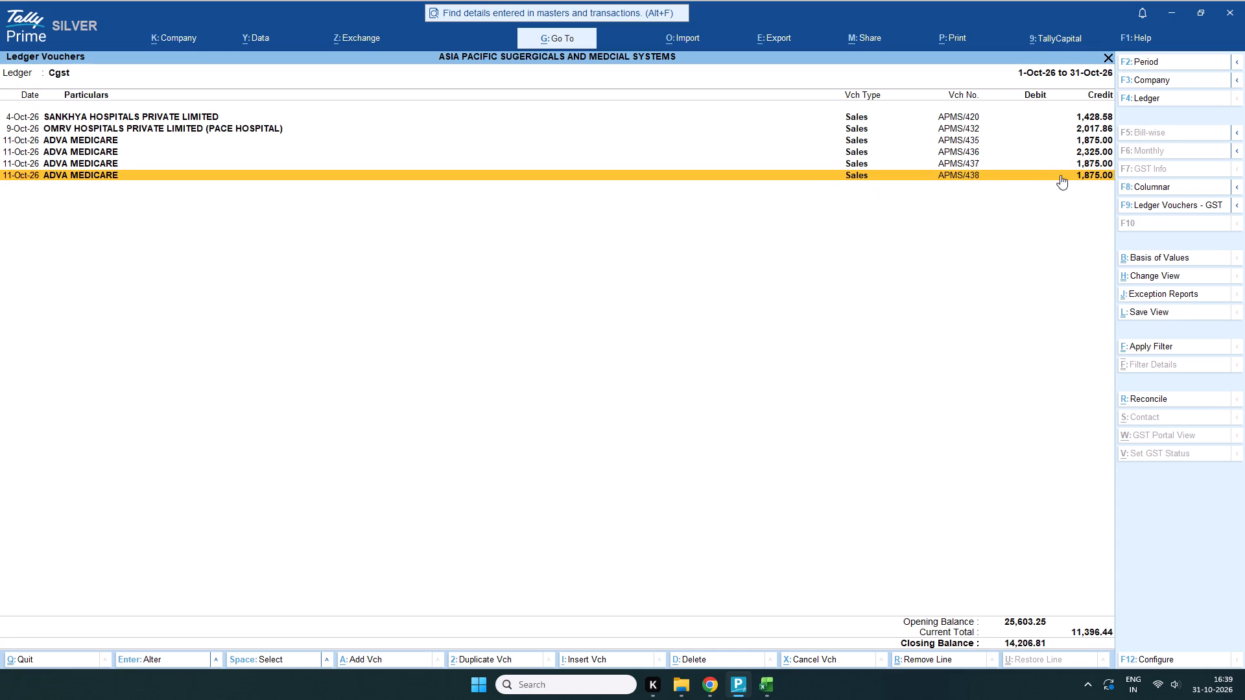
{"action": "double_click", "coordinate": [1060, 175]}
{"action": "double_click", "coordinate": [1060, 175]}
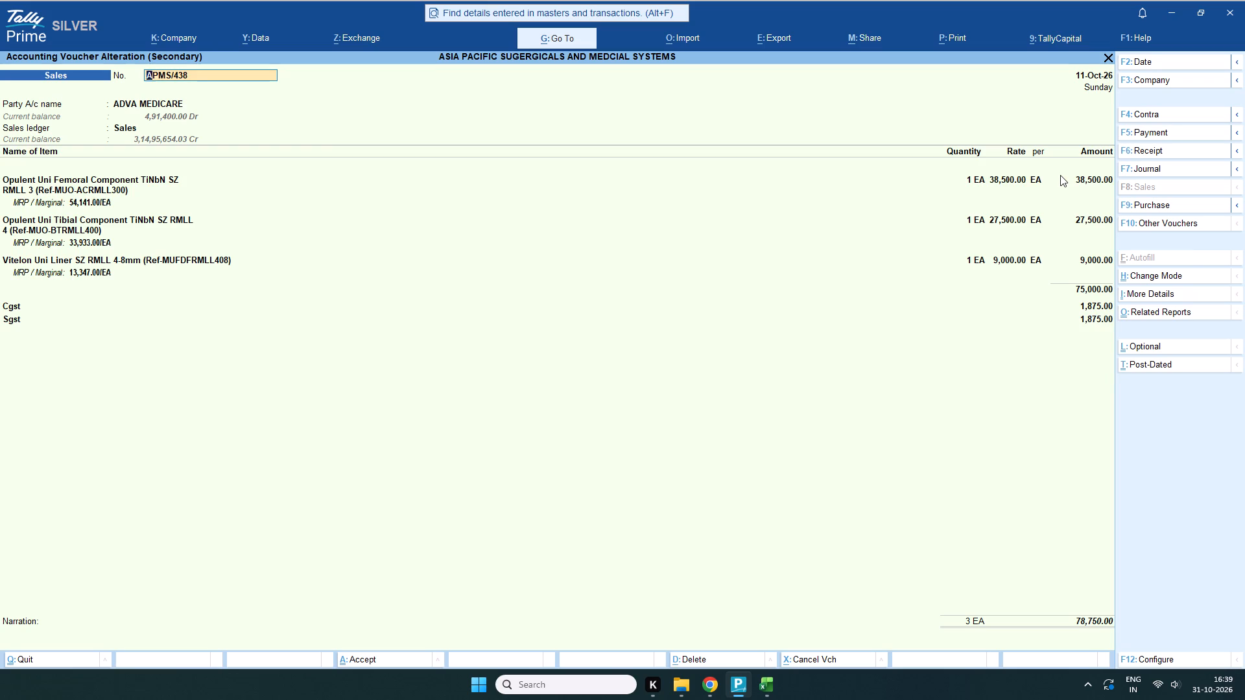
{"action": "left_click", "coordinate": [1107, 56]}
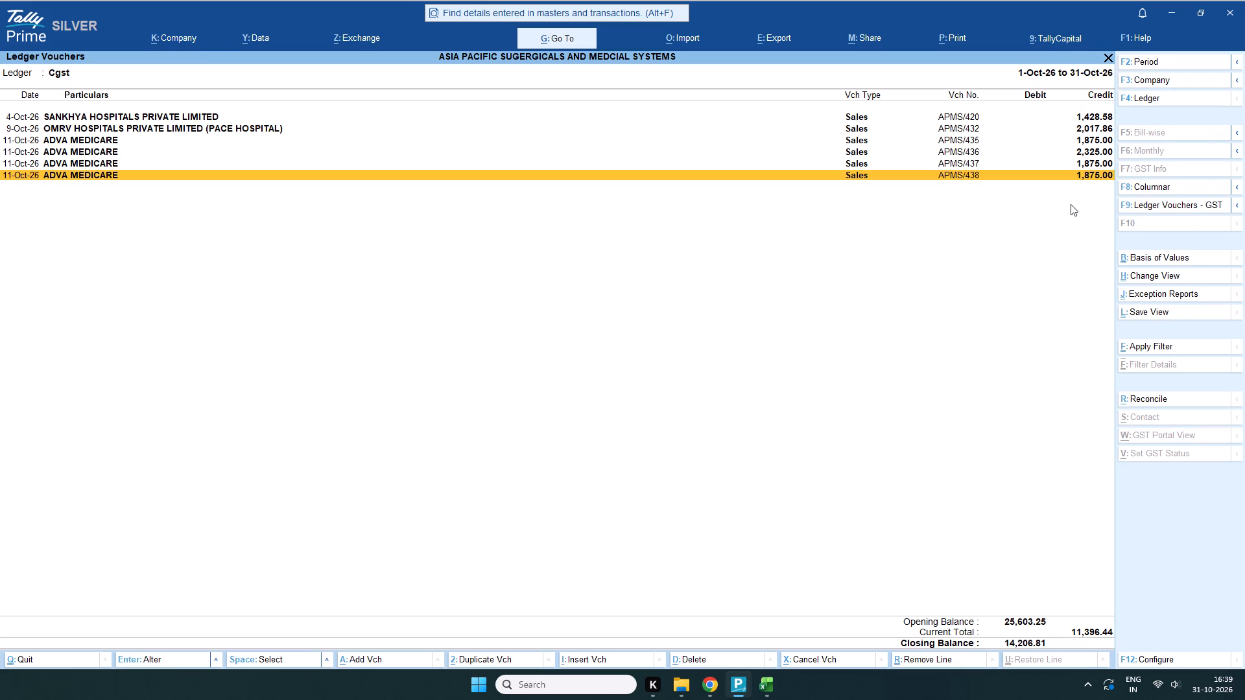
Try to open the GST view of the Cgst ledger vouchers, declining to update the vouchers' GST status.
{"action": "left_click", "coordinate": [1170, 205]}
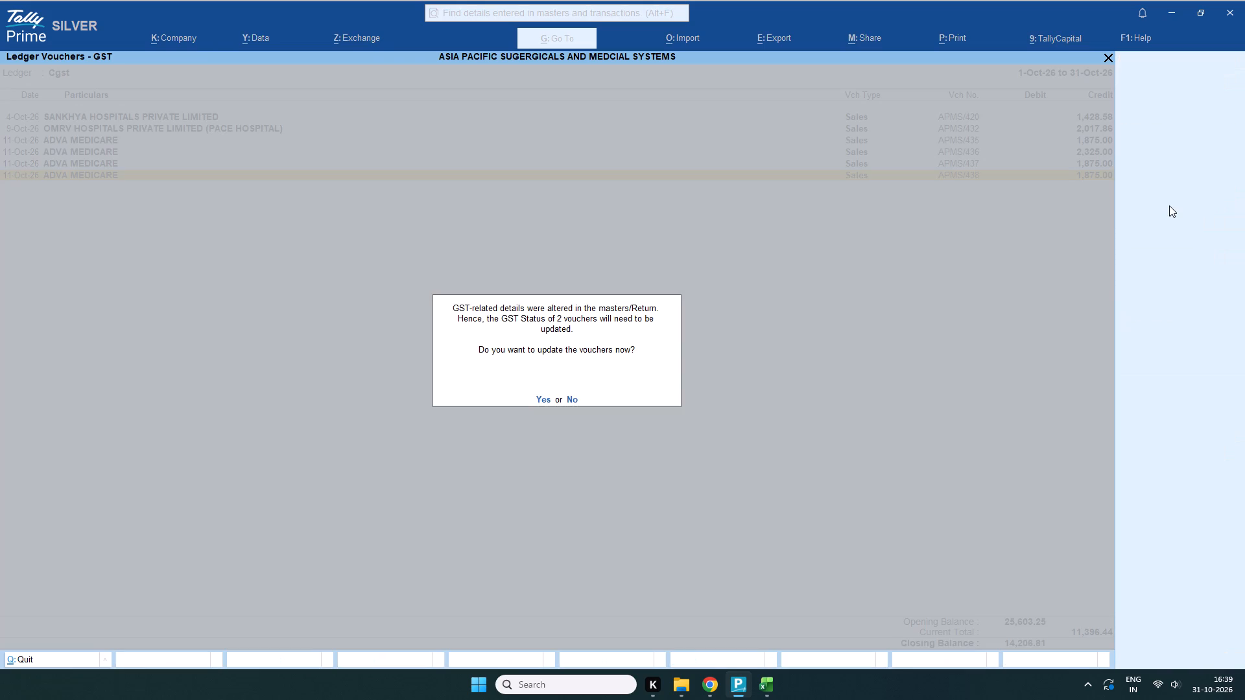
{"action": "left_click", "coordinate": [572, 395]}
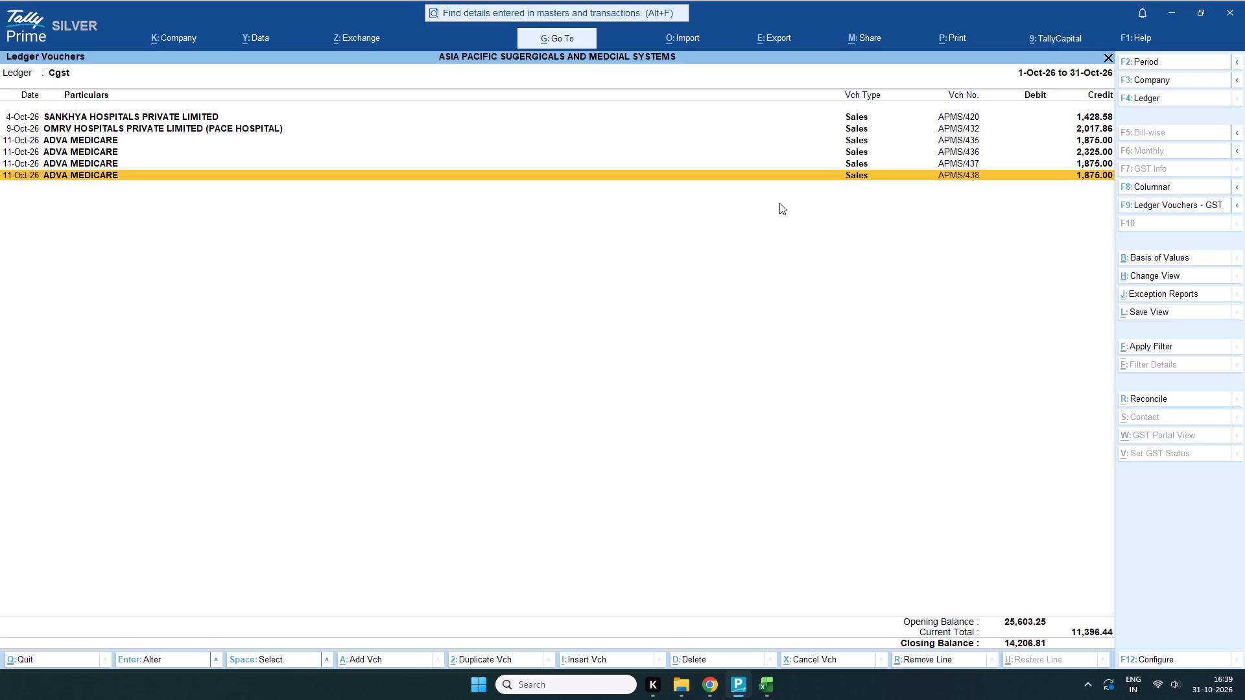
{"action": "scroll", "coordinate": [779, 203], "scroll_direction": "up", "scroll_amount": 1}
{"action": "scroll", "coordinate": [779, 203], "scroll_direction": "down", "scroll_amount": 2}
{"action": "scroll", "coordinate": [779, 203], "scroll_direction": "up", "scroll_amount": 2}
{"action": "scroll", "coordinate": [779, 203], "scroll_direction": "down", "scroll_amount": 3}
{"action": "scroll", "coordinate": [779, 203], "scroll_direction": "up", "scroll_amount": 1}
Return to the Cgst ledger's monthly summary and display its April vouchers.
{"action": "left_click", "coordinate": [1109, 55]}
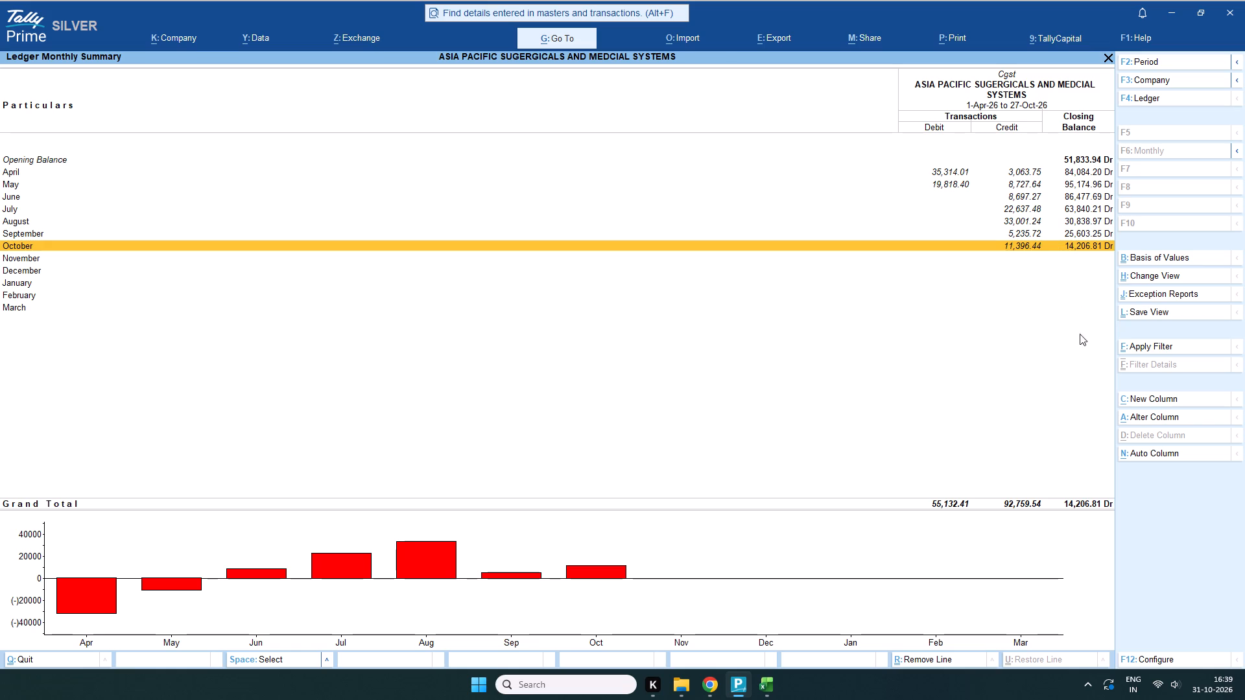
{"action": "scroll", "coordinate": [1081, 301], "scroll_direction": "up", "scroll_amount": 1}
{"action": "scroll", "coordinate": [1084, 224], "scroll_direction": "up", "scroll_amount": 2}
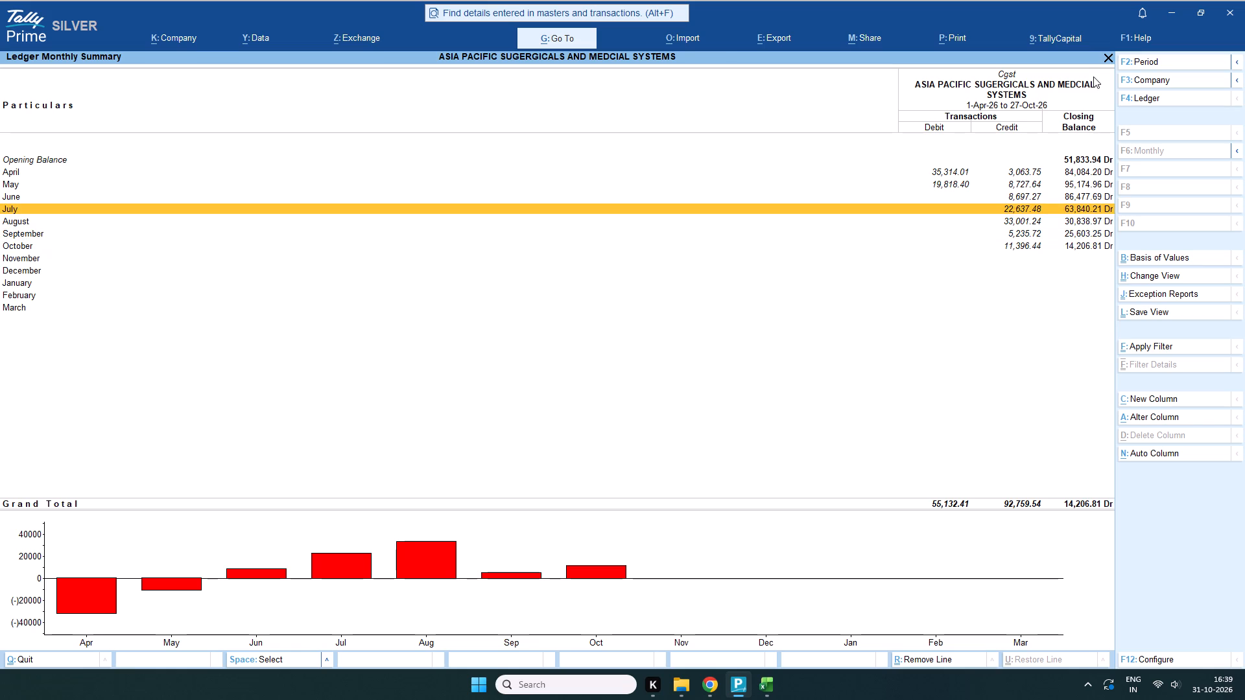
{"action": "scroll", "coordinate": [1102, 90], "scroll_direction": "up", "scroll_amount": 3}
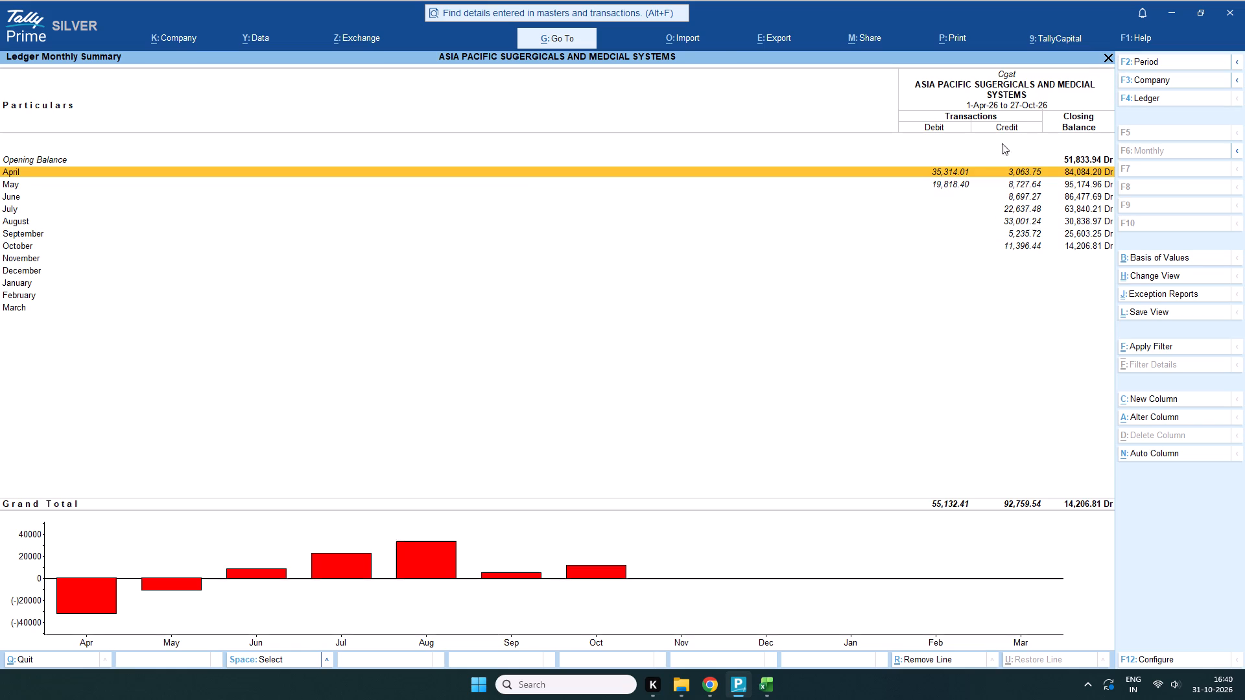
{"action": "double_click", "coordinate": [958, 167]}
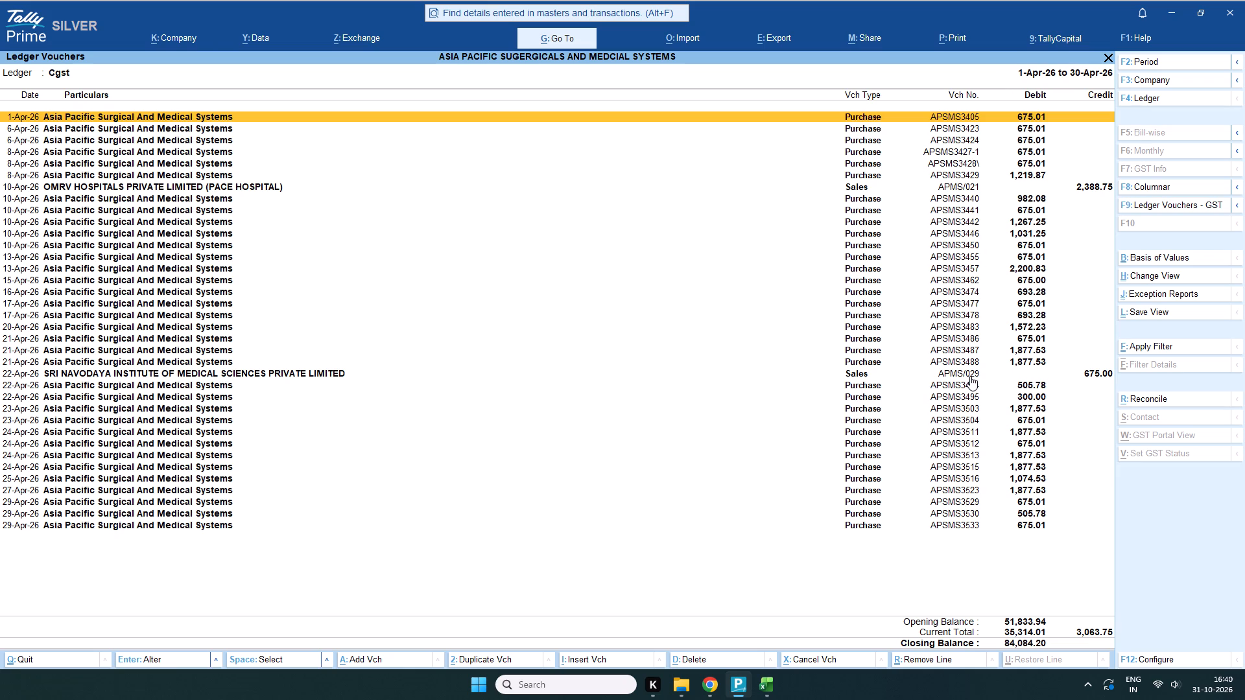
Check the tax lines of the 22 April sales voucher APMS/029 for Sri Navodaya Institute and close it.
{"action": "left_click", "coordinate": [1095, 373]}
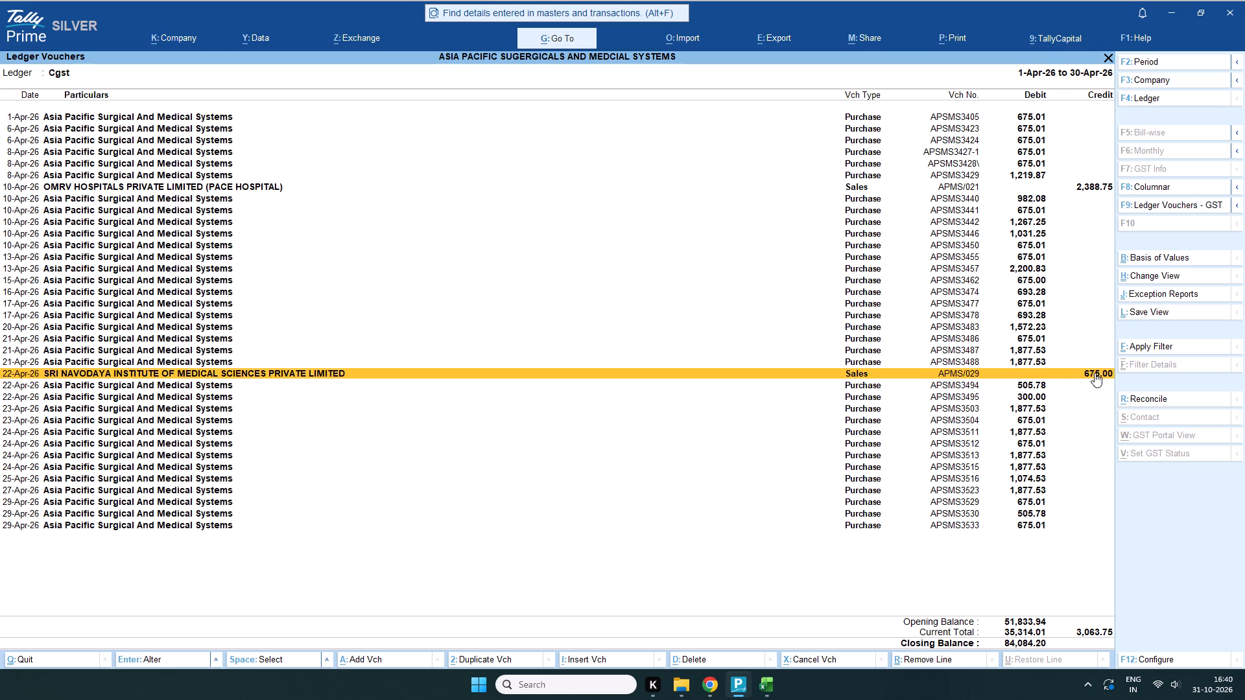
{"action": "left_click", "coordinate": [1095, 373]}
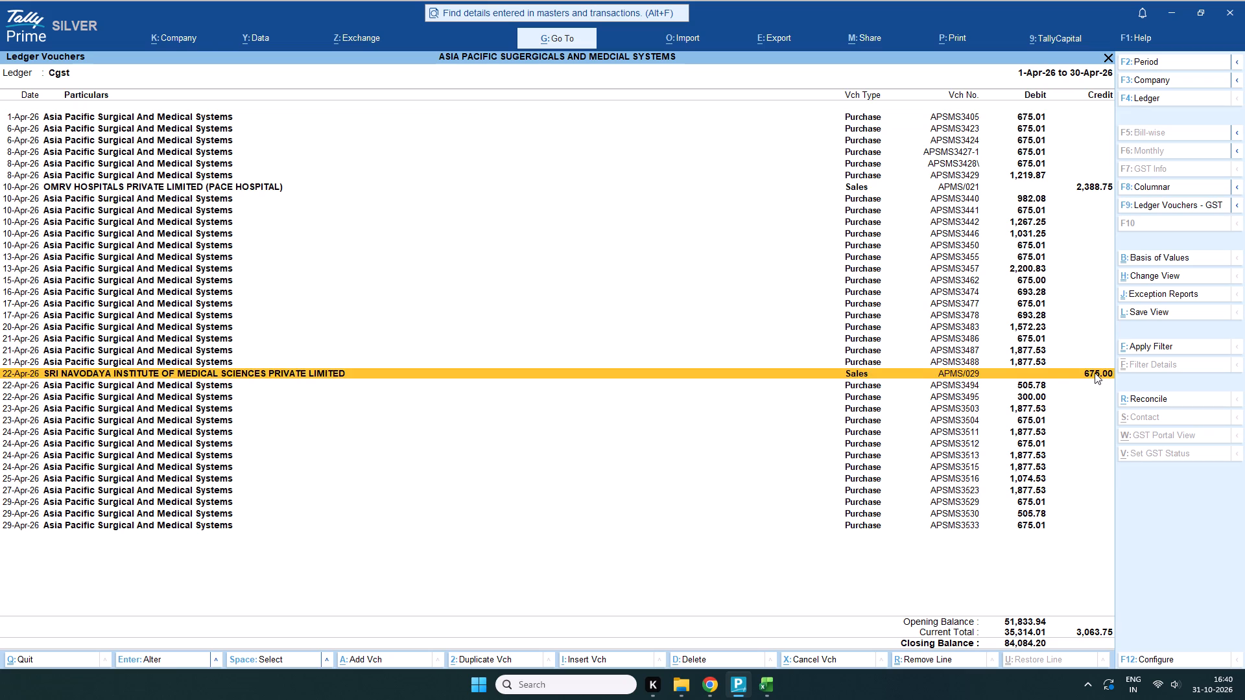
{"action": "double_click", "coordinate": [1095, 373]}
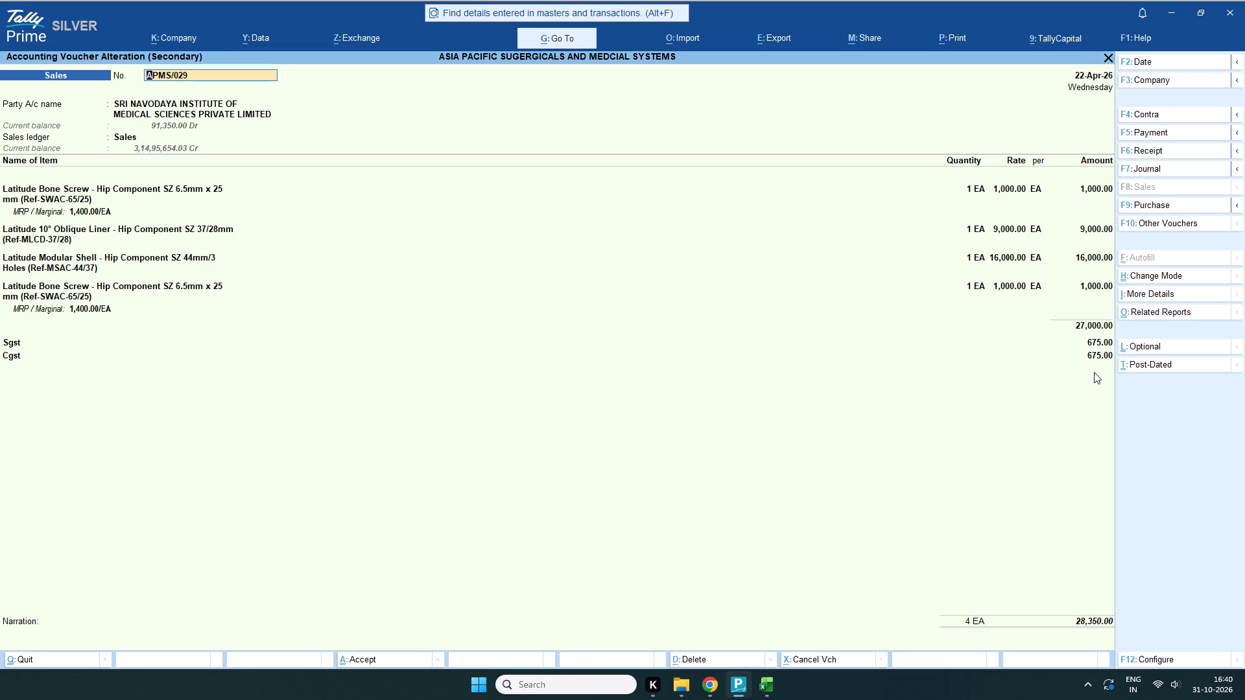
{"action": "left_click", "coordinate": [1108, 53]}
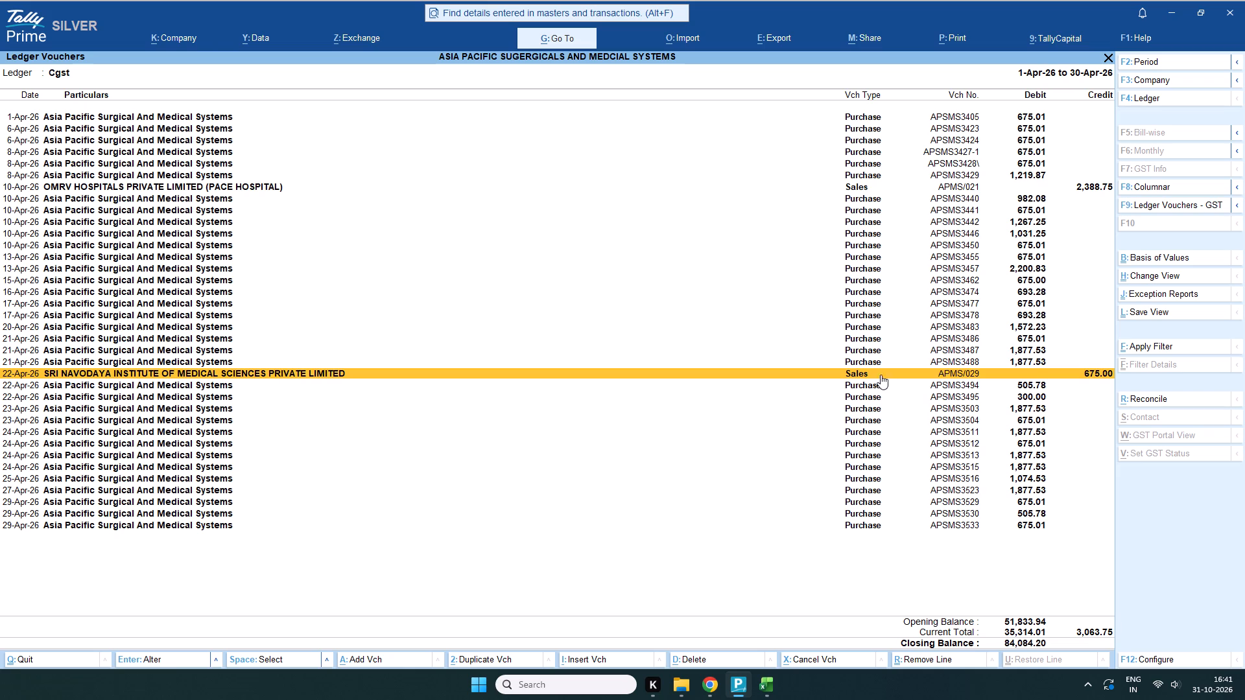
Look through the Cgst ledger's April purchase and sales entries.
{"action": "scroll", "coordinate": [873, 358], "scroll_direction": "up", "scroll_amount": 11}
{"action": "scroll", "coordinate": [864, 234], "scroll_direction": "up", "scroll_amount": 5}
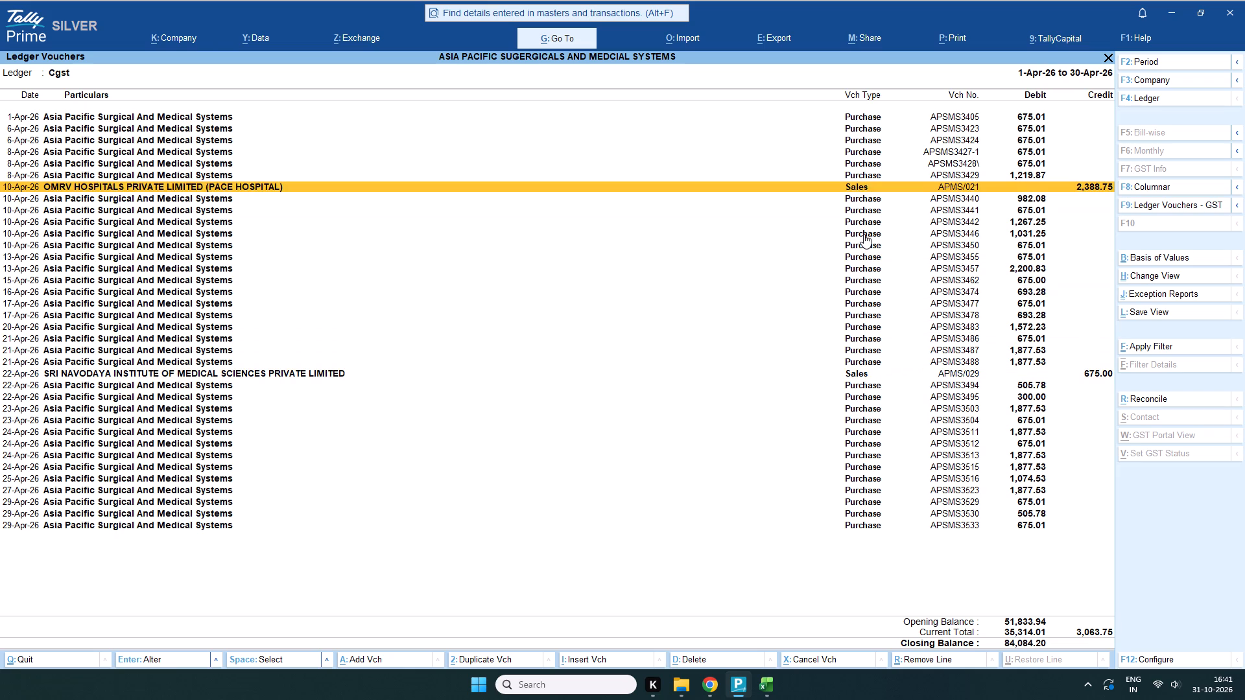
{"action": "scroll", "coordinate": [864, 234], "scroll_direction": "up", "scroll_amount": 5}
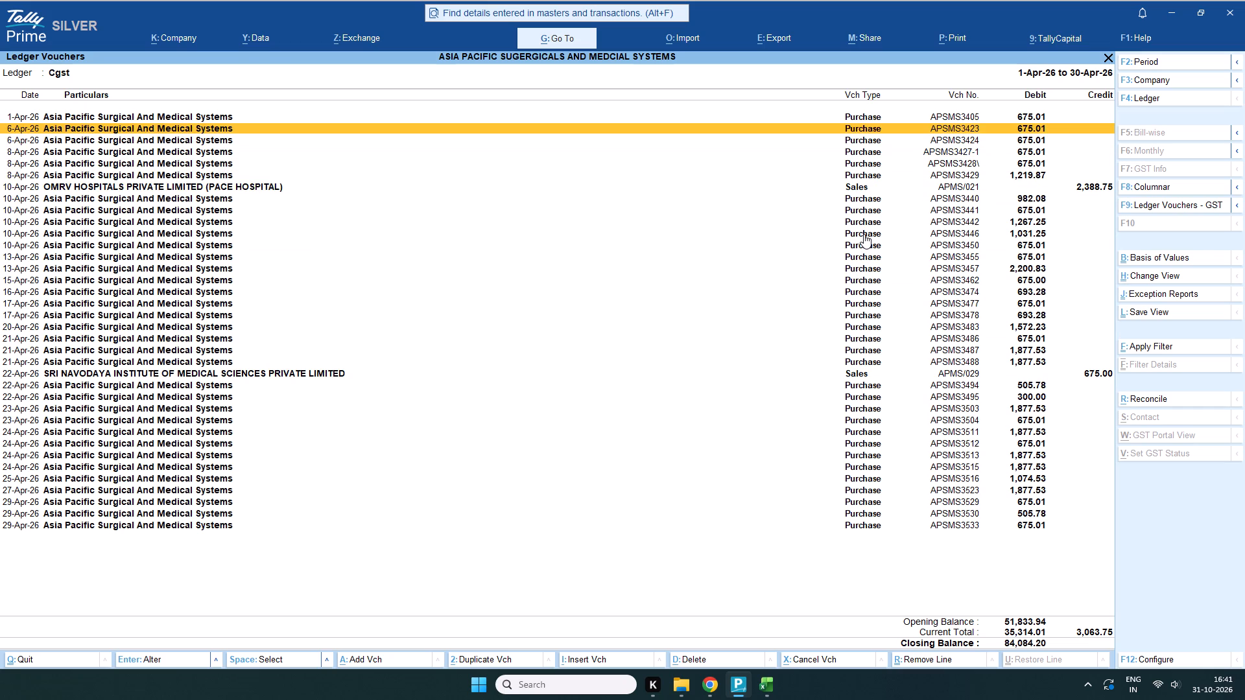
{"action": "scroll", "coordinate": [864, 234], "scroll_direction": "up", "scroll_amount": 2}
{"action": "scroll", "coordinate": [864, 234], "scroll_direction": "down", "scroll_amount": 6}
{"action": "scroll", "coordinate": [865, 231], "scroll_direction": "up", "scroll_amount": 6}
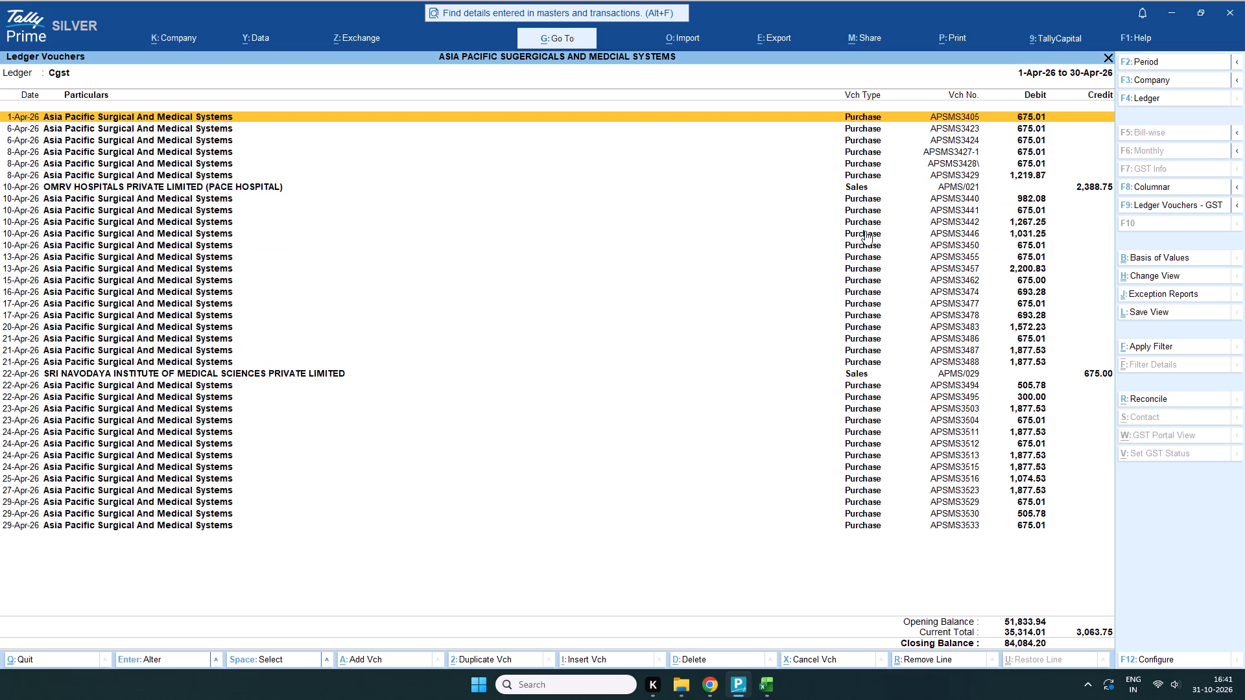
{"action": "scroll", "coordinate": [865, 231], "scroll_direction": "down", "scroll_amount": 3}
{"action": "scroll", "coordinate": [865, 231], "scroll_direction": "up", "scroll_amount": 3}
{"action": "scroll", "coordinate": [865, 231], "scroll_direction": "down", "scroll_amount": 2}
{"action": "scroll", "coordinate": [865, 231], "scroll_direction": "up", "scroll_amount": 2}
{"action": "scroll", "coordinate": [865, 231], "scroll_direction": "down", "scroll_amount": 3}
{"action": "scroll", "coordinate": [865, 231], "scroll_direction": "up", "scroll_amount": 3}
{"action": "scroll", "coordinate": [865, 231], "scroll_direction": "down", "scroll_amount": 3}
{"action": "scroll", "coordinate": [865, 231], "scroll_direction": "up", "scroll_amount": 3}
{"action": "scroll", "coordinate": [865, 230], "scroll_direction": "down", "scroll_amount": 20}
{"action": "scroll", "coordinate": [865, 230], "scroll_direction": "down", "scroll_amount": 9}
{"action": "scroll", "coordinate": [865, 229], "scroll_direction": "up", "scroll_amount": 6}
{"action": "scroll", "coordinate": [865, 229], "scroll_direction": "down", "scroll_amount": 8}
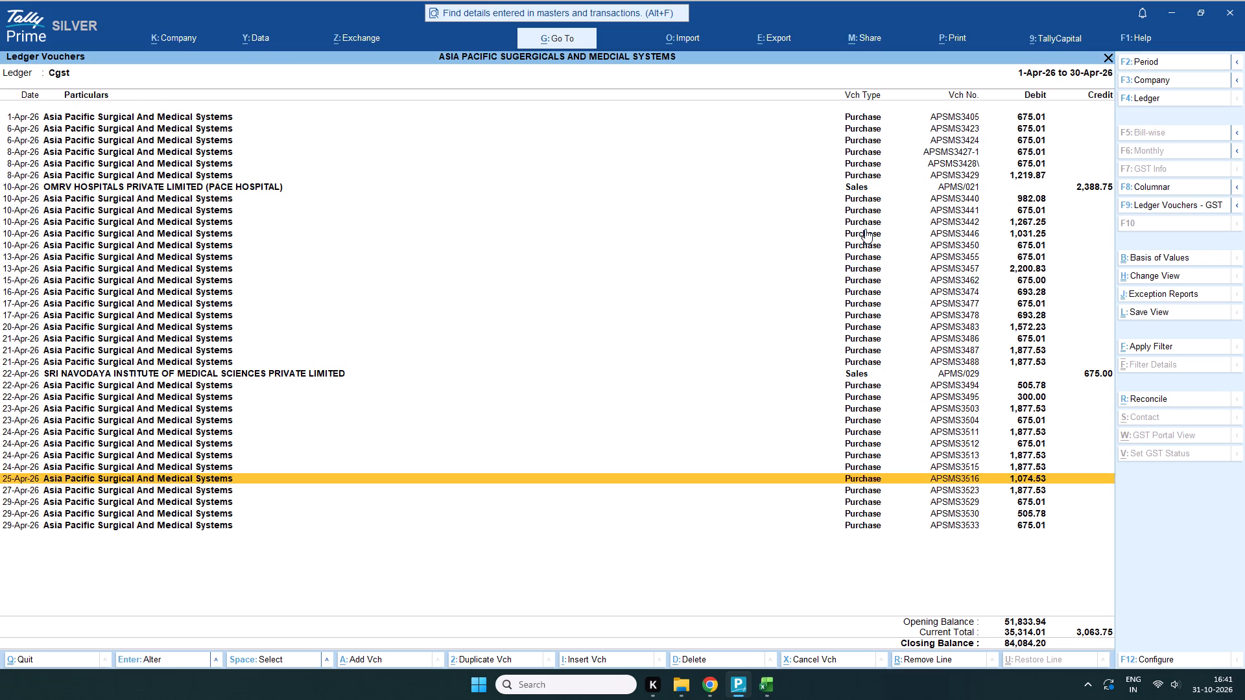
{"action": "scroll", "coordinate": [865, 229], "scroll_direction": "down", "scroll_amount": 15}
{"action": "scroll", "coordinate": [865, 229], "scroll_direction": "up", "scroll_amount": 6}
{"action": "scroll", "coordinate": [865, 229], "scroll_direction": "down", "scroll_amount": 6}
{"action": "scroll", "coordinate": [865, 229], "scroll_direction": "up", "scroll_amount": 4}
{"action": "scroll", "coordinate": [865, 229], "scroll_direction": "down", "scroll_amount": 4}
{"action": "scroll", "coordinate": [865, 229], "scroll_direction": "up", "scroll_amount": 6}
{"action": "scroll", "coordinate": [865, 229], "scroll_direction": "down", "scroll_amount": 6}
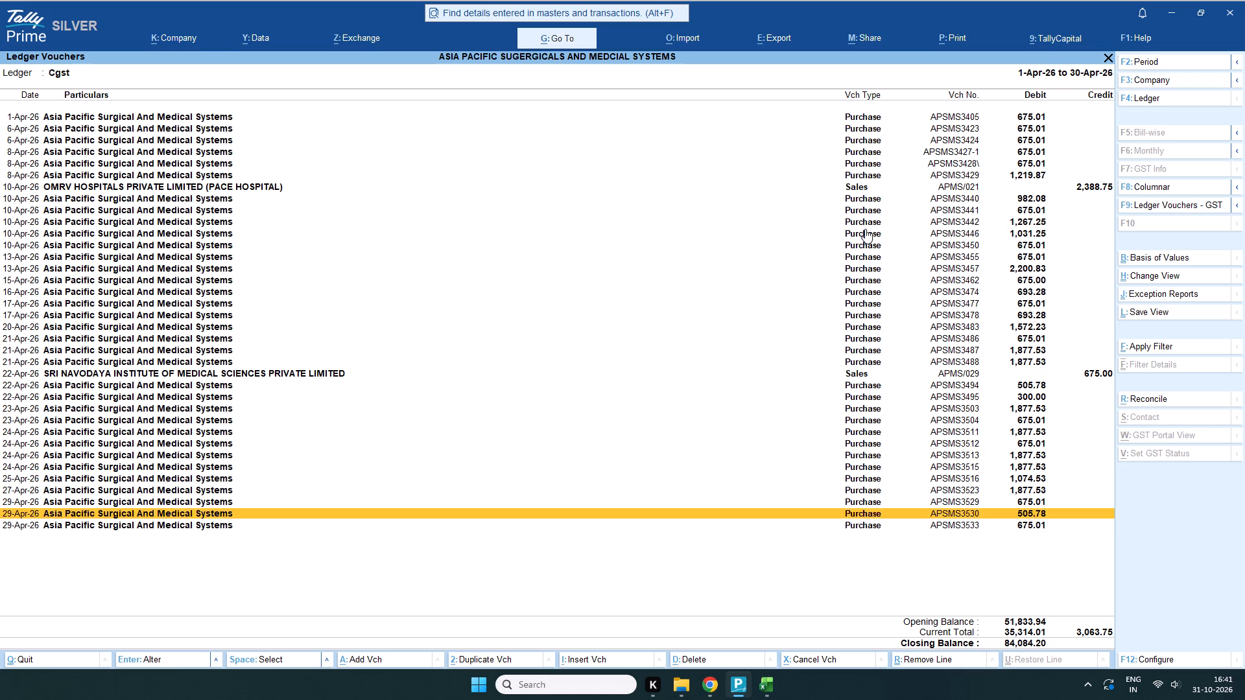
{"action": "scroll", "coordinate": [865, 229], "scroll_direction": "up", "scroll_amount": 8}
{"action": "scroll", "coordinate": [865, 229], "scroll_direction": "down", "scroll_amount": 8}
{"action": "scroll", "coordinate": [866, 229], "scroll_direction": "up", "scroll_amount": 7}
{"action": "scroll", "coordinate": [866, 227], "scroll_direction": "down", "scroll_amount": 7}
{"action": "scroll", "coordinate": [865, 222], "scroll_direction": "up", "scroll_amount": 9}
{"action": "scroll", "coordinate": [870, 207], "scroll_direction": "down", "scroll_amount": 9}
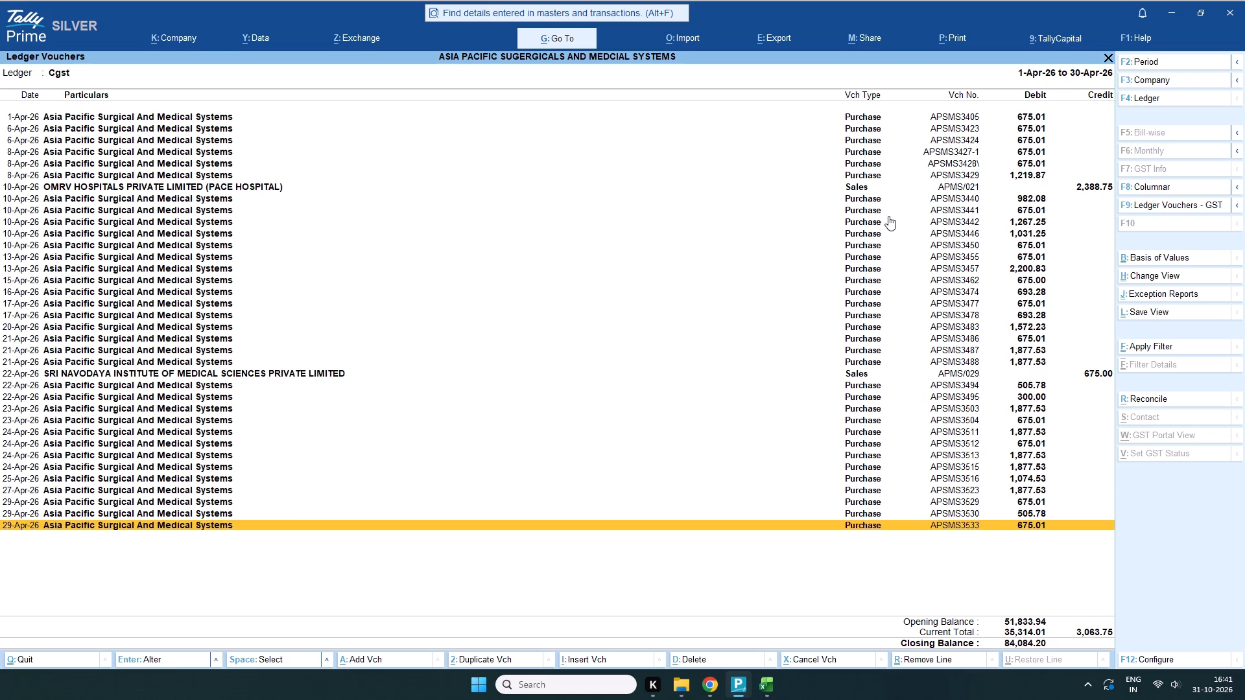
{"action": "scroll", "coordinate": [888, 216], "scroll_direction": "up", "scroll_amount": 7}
Return to the Cgst ledger's monthly summary and display its May vouchers.
{"action": "left_click", "coordinate": [1105, 58]}
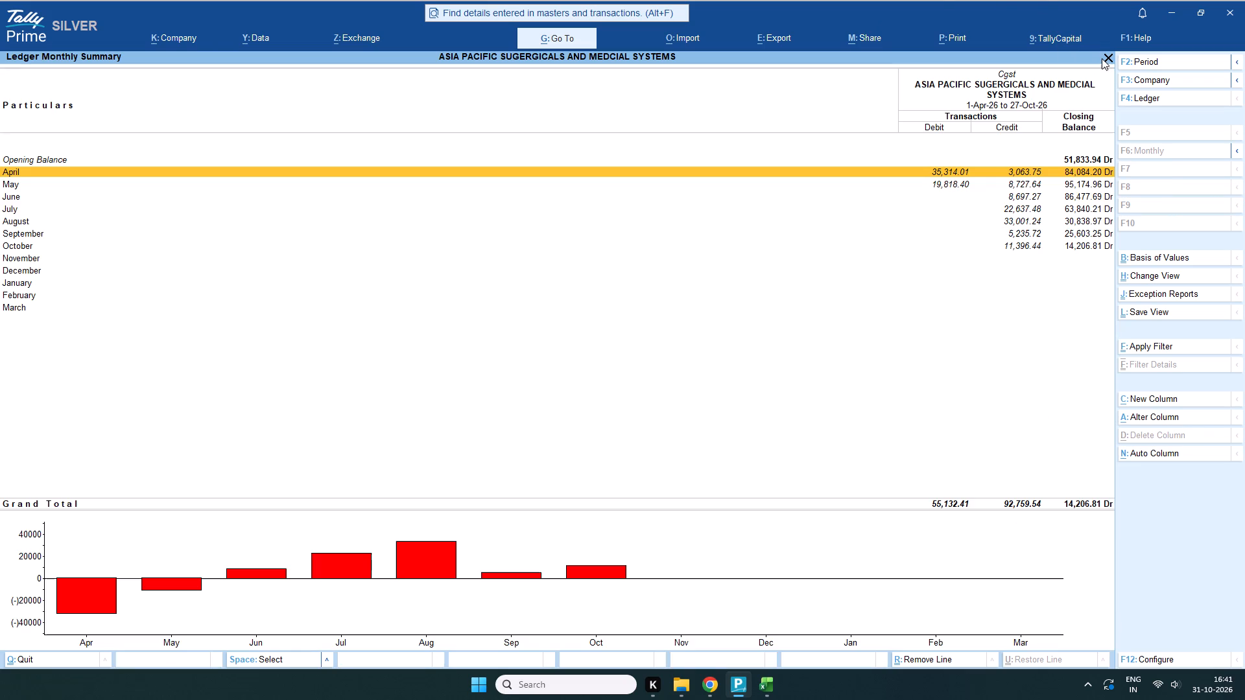
{"action": "scroll", "coordinate": [1052, 160], "scroll_direction": "down", "scroll_amount": 1}
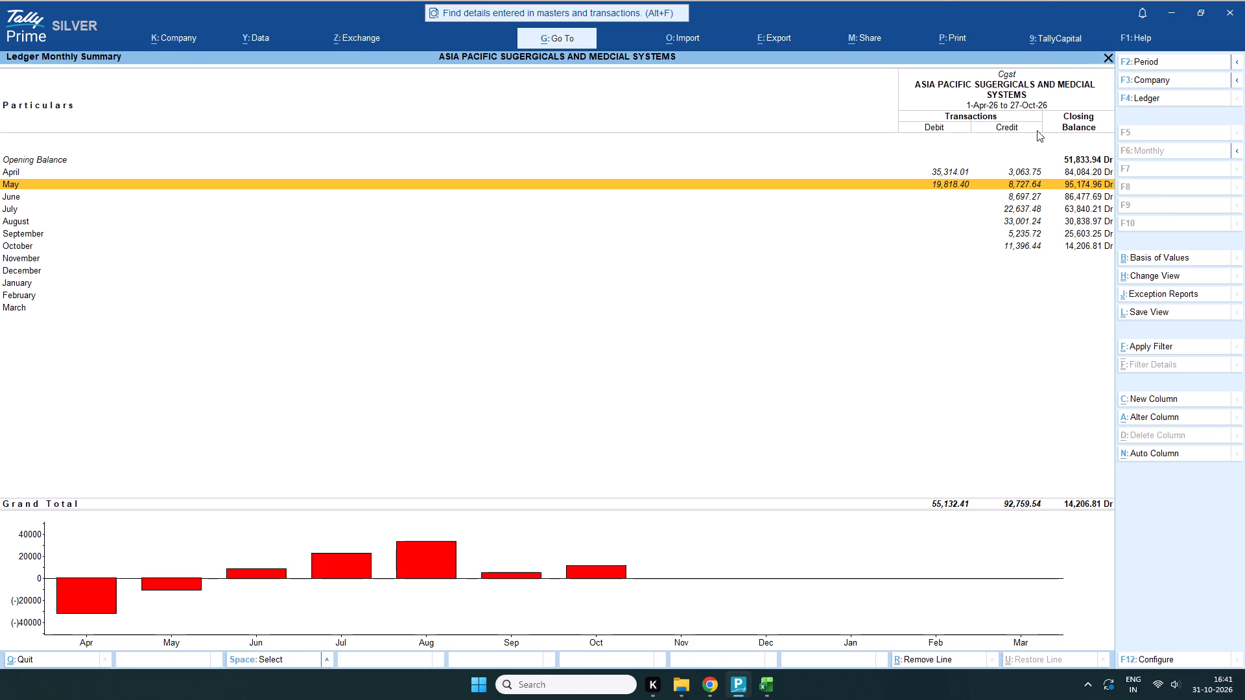
{"action": "double_click", "coordinate": [1023, 182]}
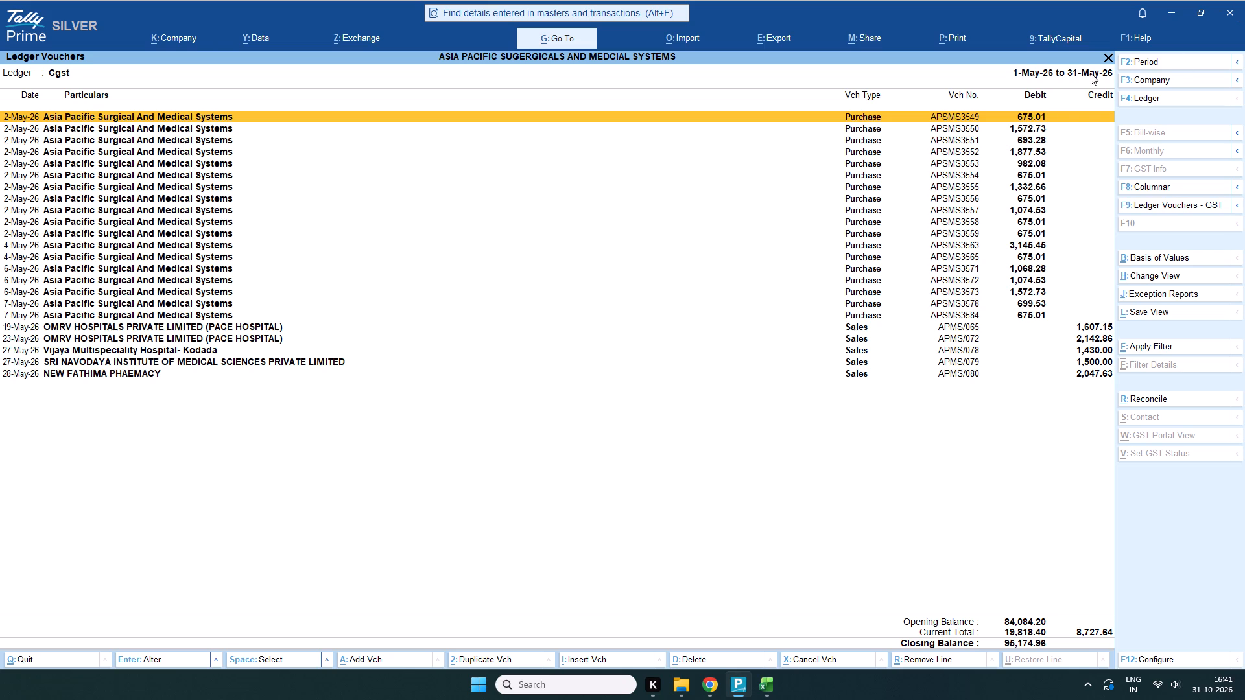
Close the Cgst ledger's May vouchers, its monthly summary and the negative ledger list, going back to the Exception Reports choices.
{"action": "left_click", "coordinate": [1109, 54]}
{"action": "left_click", "coordinate": [1108, 56]}
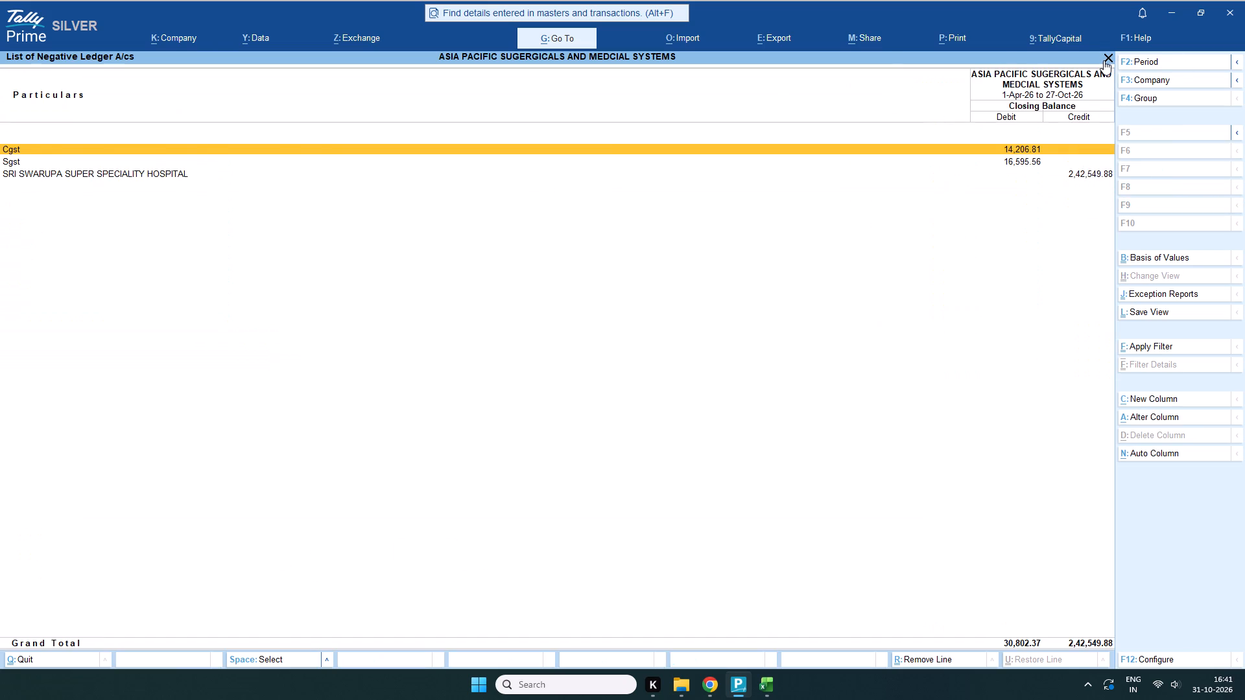
{"action": "left_click", "coordinate": [1104, 60]}
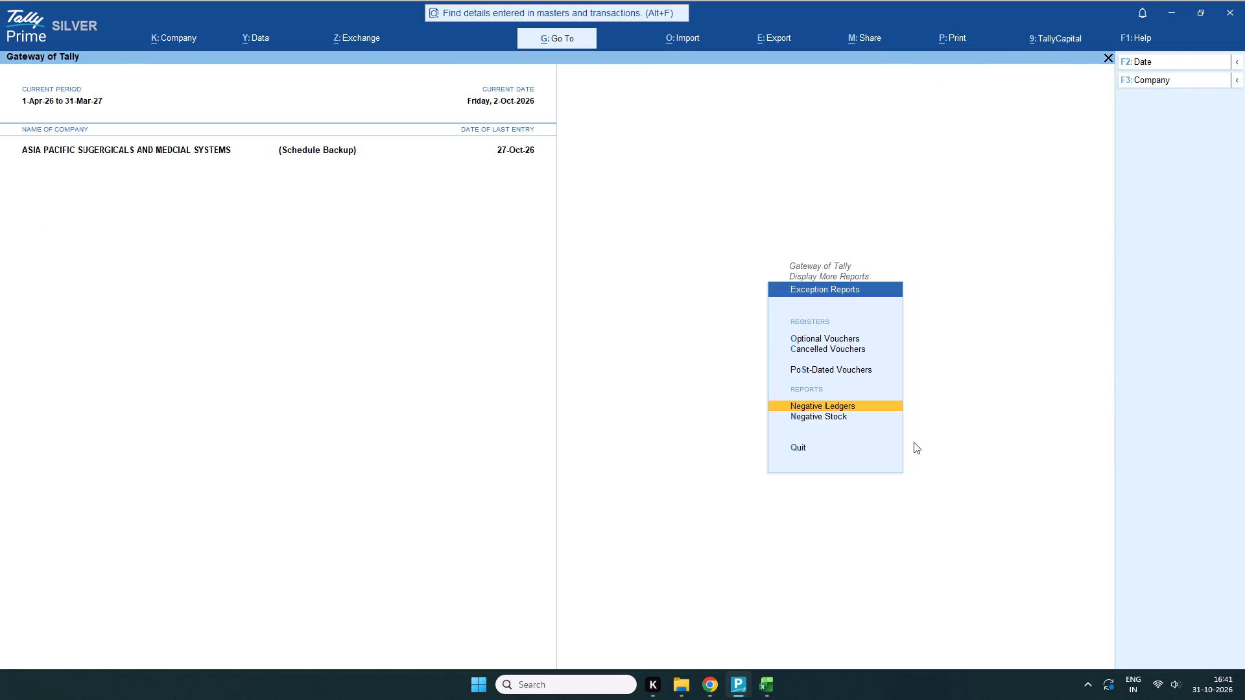
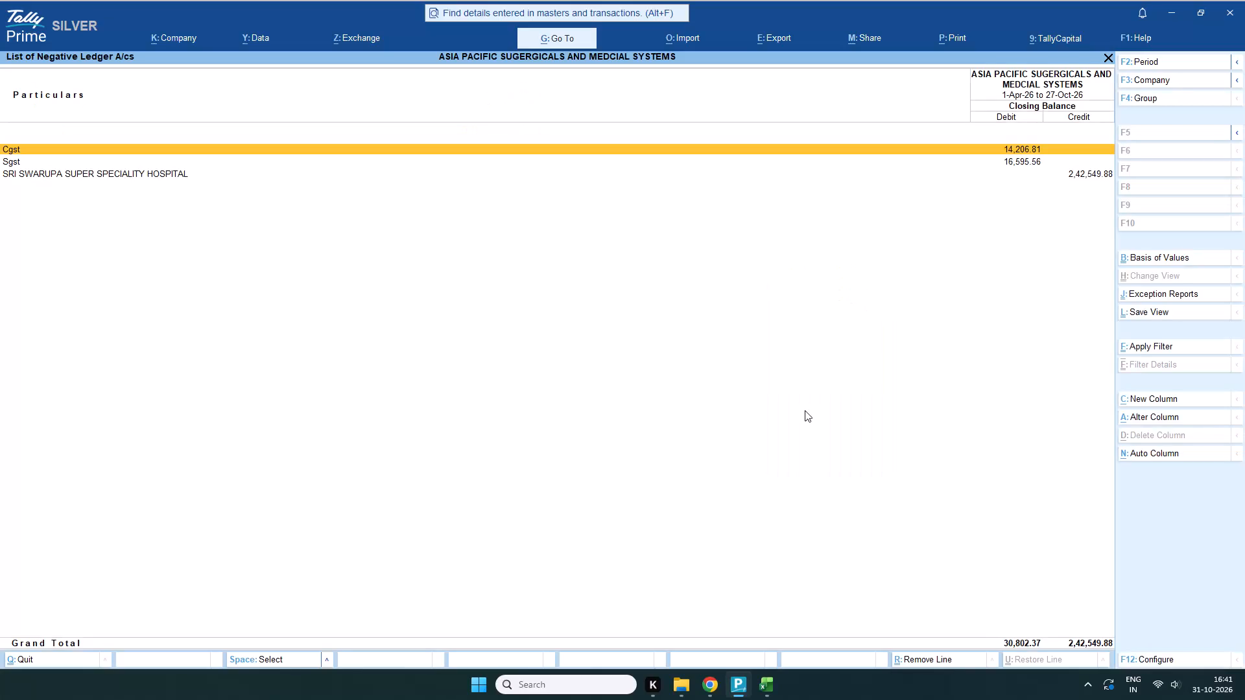
View the monthly summary of the SRI SWARUPA SUPER SPECIALITY HOSPITAL ledger, then go back to the negative ledger list.
{"action": "scroll", "coordinate": [949, 285], "scroll_direction": "down", "scroll_amount": 3}
{"action": "double_click", "coordinate": [1019, 177]}
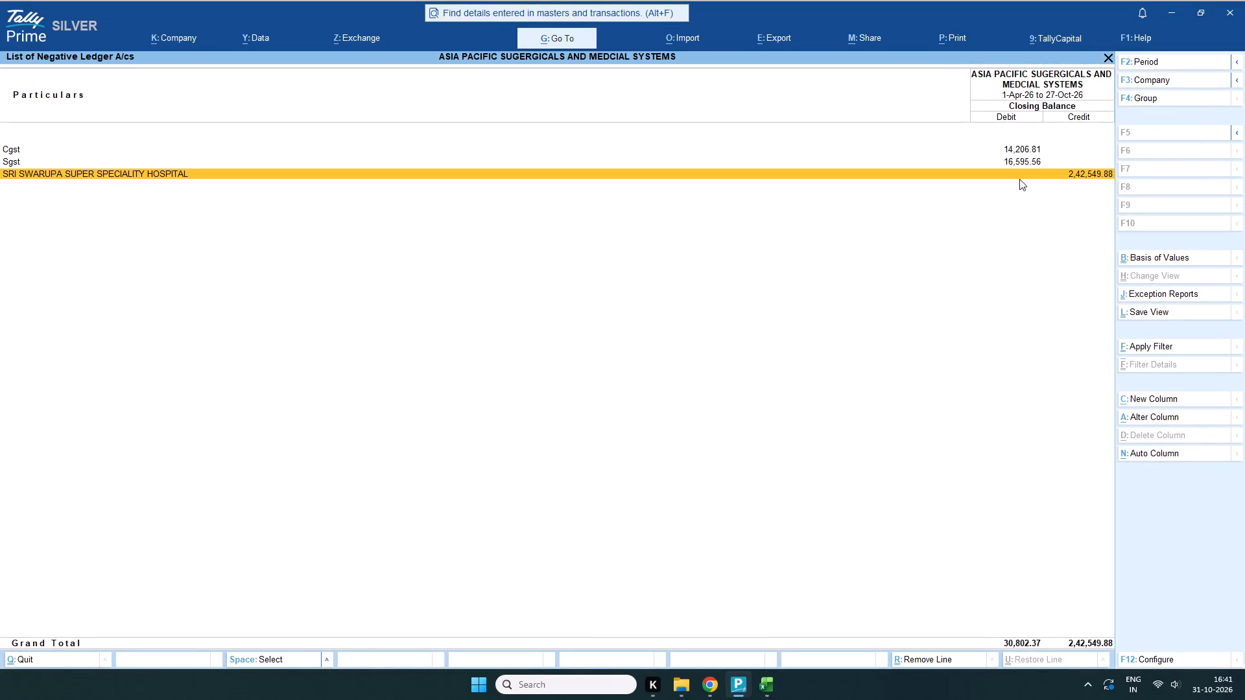
{"action": "triple_click", "coordinate": [1019, 175]}
{"action": "double_click", "coordinate": [1071, 170]}
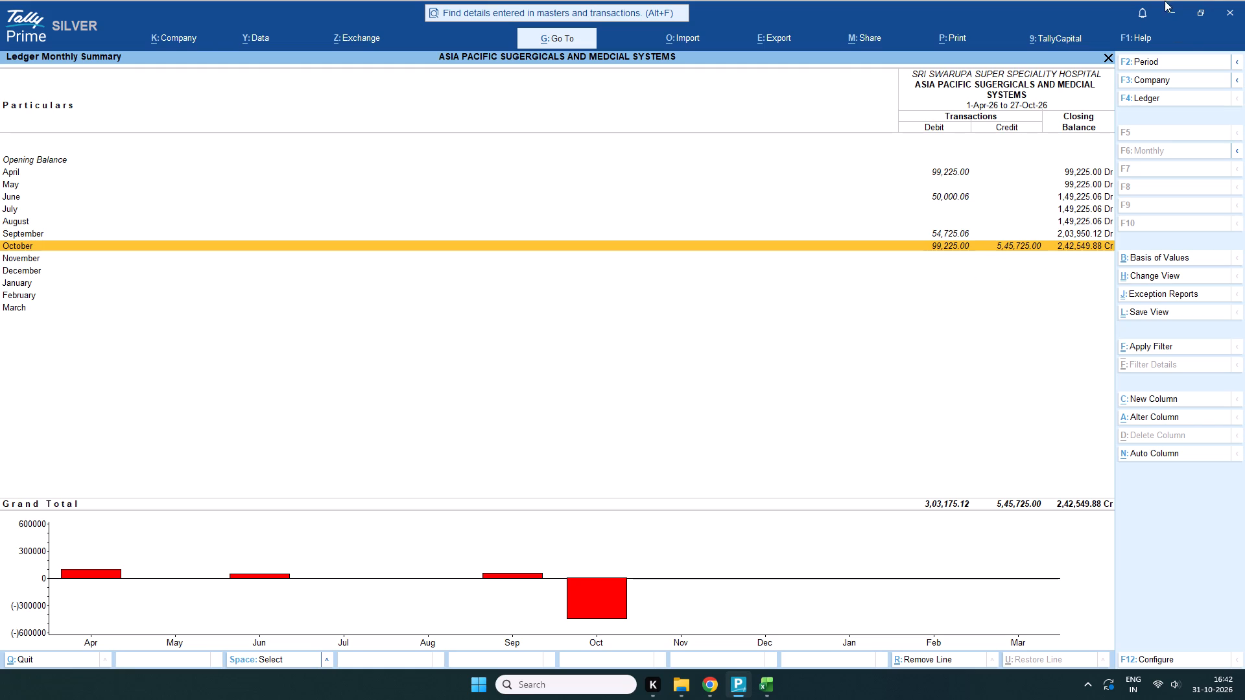
{"action": "left_click", "coordinate": [1111, 54]}
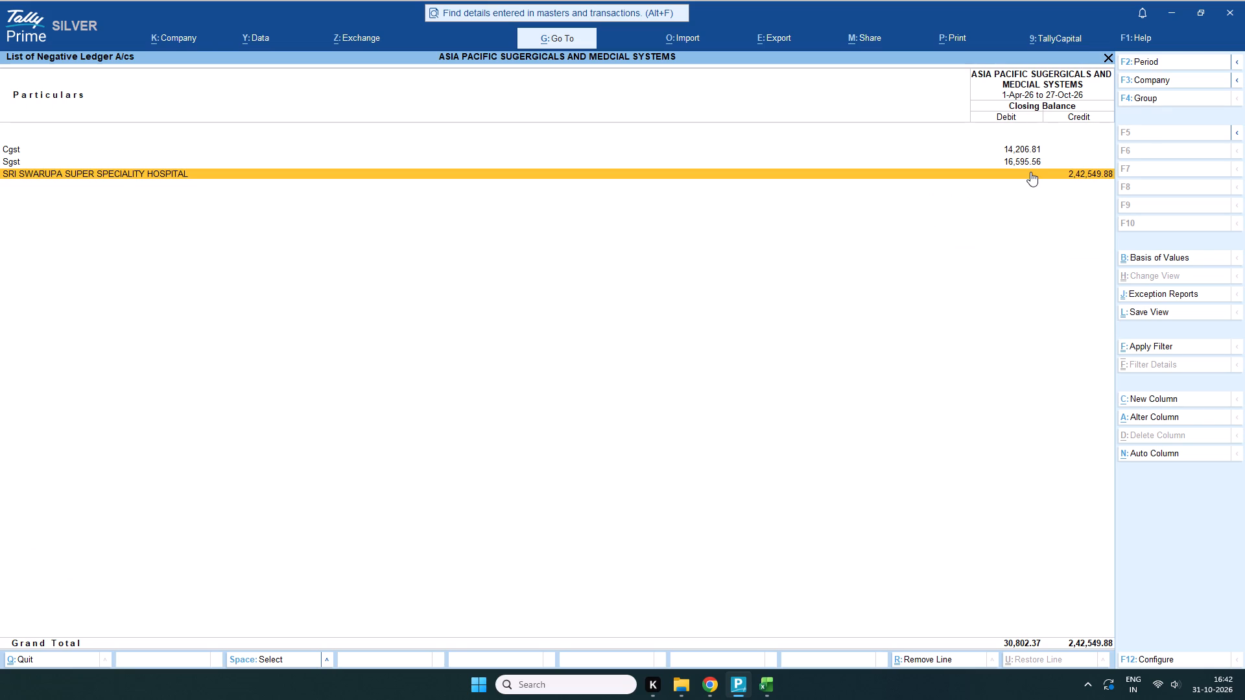
Reopen the SRI SWARUPA SUPER SPECIALITY HOSPITAL ledger and examine its October sales and receipt vouchers.
{"action": "double_click", "coordinate": [1030, 172]}
{"action": "double_click", "coordinate": [1030, 172]}
{"action": "double_click", "coordinate": [1022, 246]}
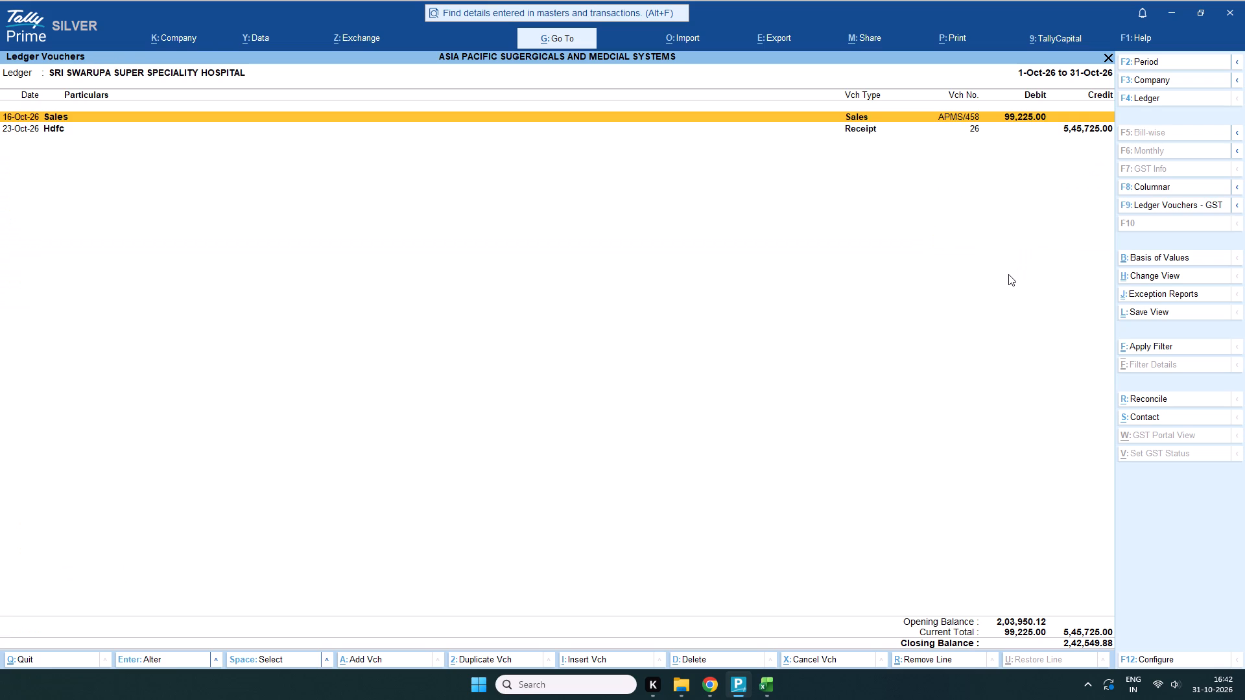
{"action": "scroll", "coordinate": [1008, 274], "scroll_direction": "up", "scroll_amount": 1}
{"action": "scroll", "coordinate": [1008, 274], "scroll_direction": "down", "scroll_amount": 2}
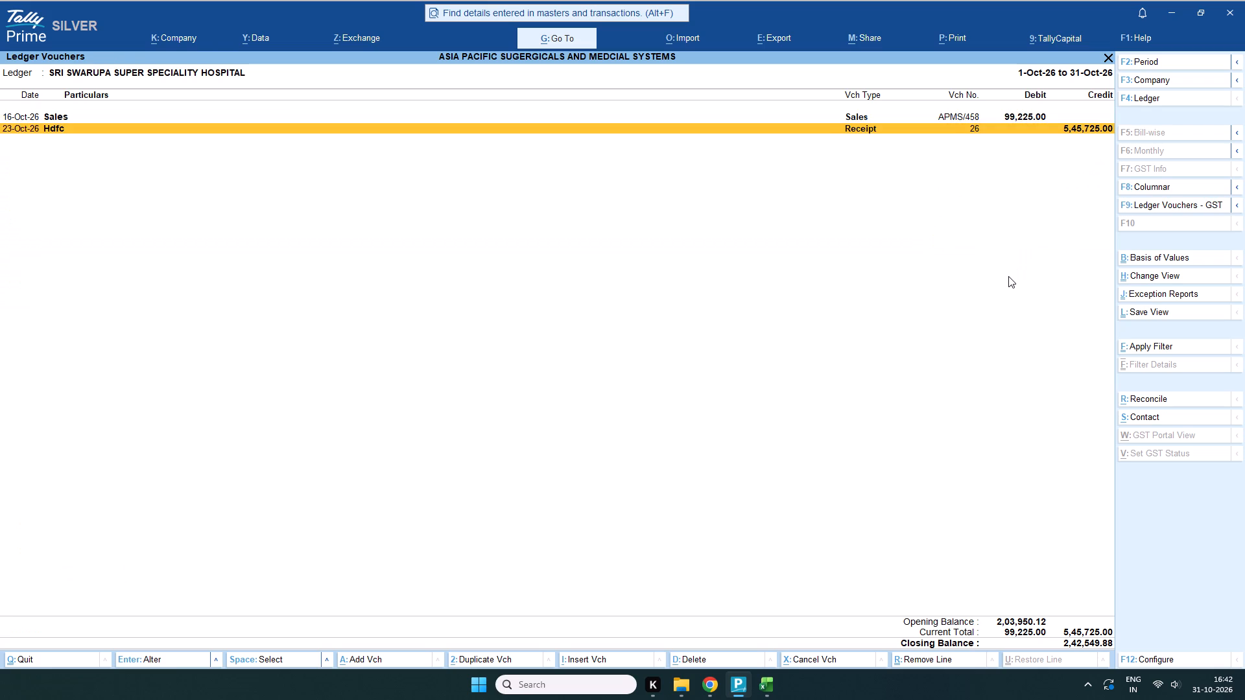
{"action": "scroll", "coordinate": [1008, 276], "scroll_direction": "up", "scroll_amount": 1}
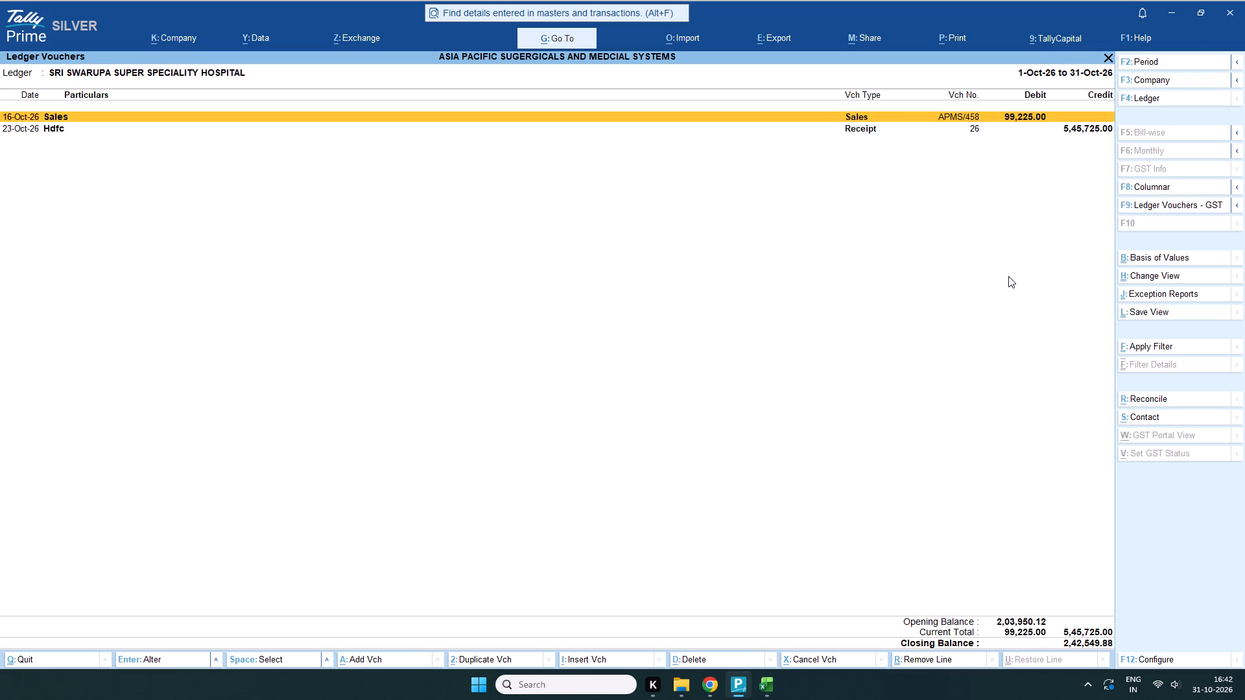
{"action": "scroll", "coordinate": [1008, 276], "scroll_direction": "down", "scroll_amount": 1}
{"action": "scroll", "coordinate": [1008, 259], "scroll_direction": "up", "scroll_amount": 2}
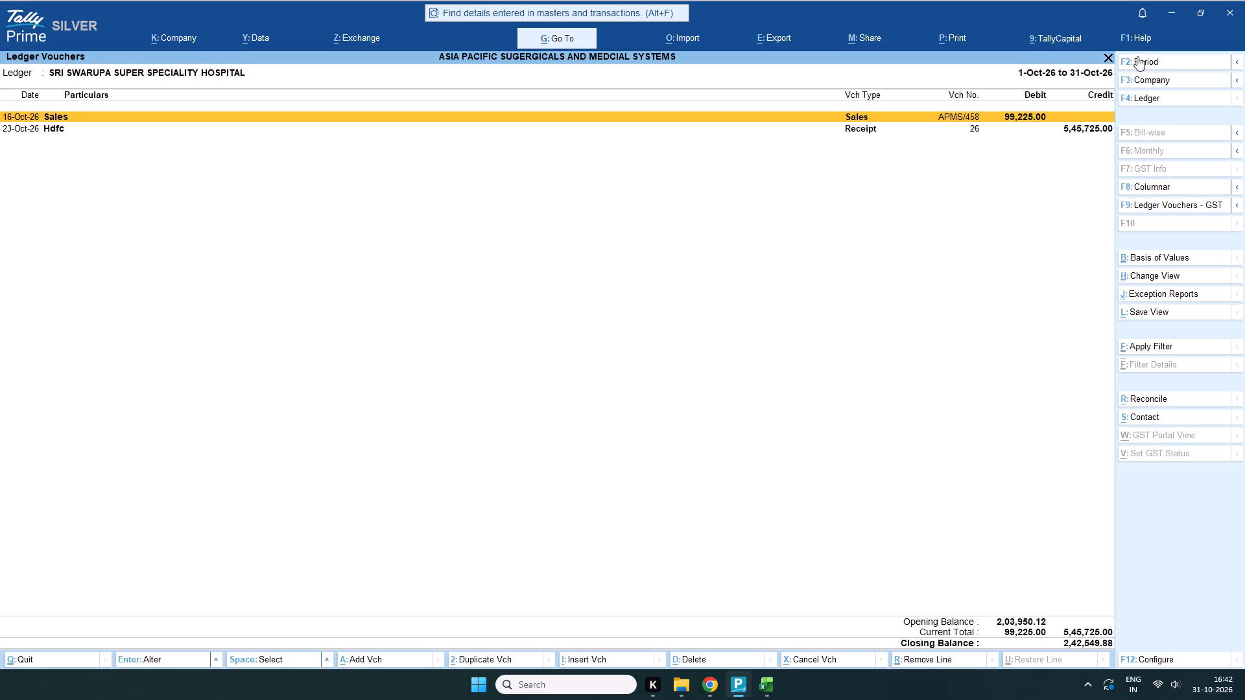
Change the hospital ledger's voucher period to run from 1-2-2024 to 31-10-2026.
{"action": "left_click", "coordinate": [1137, 56]}
{"action": "type", "text": "01-02-2024"}
{"action": "key", "text": "Return"}
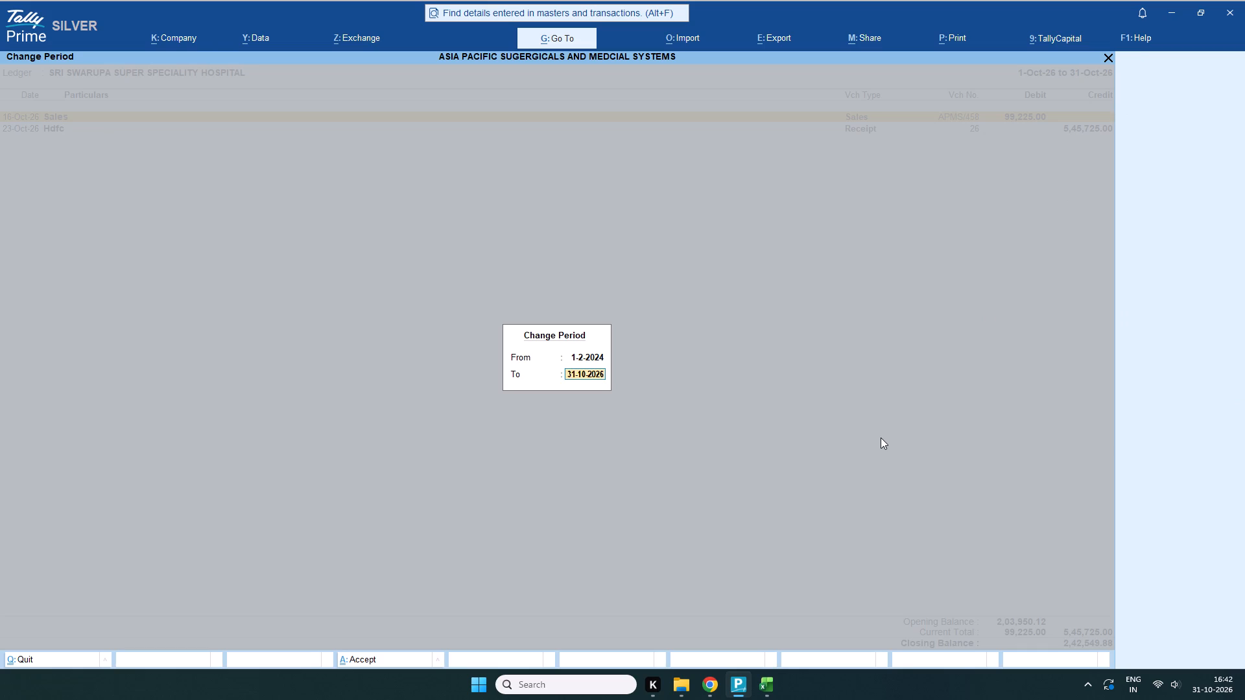
{"action": "key", "text": "Return"}
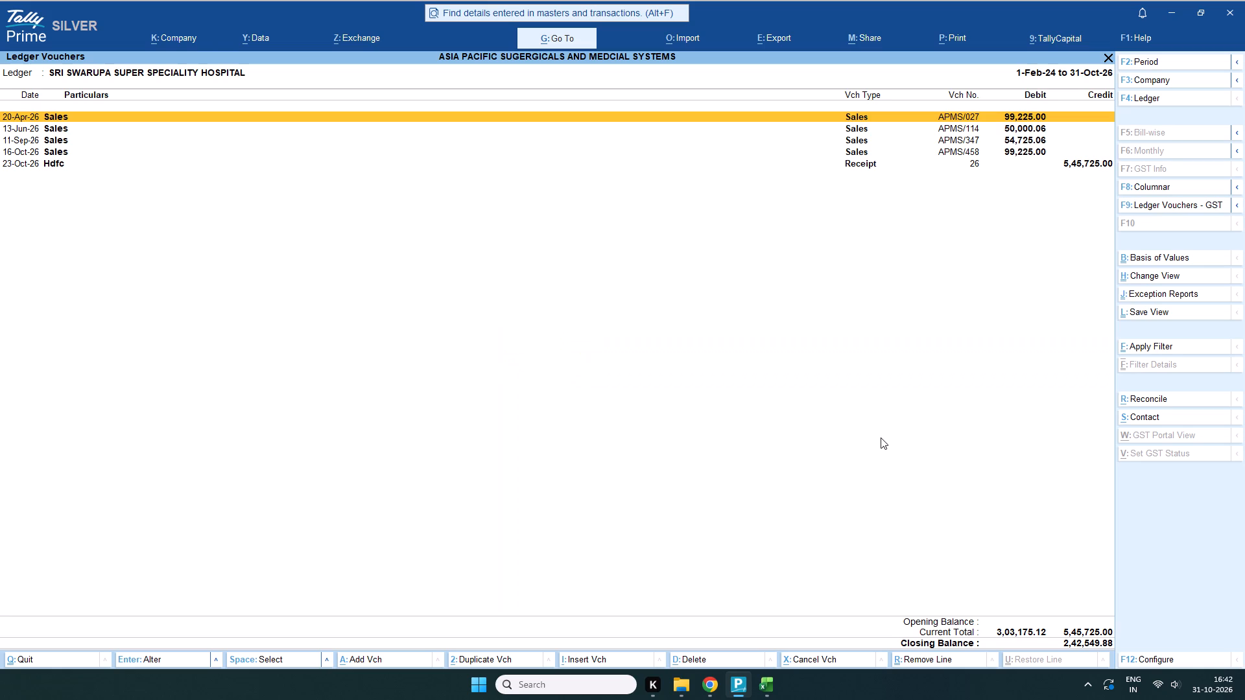